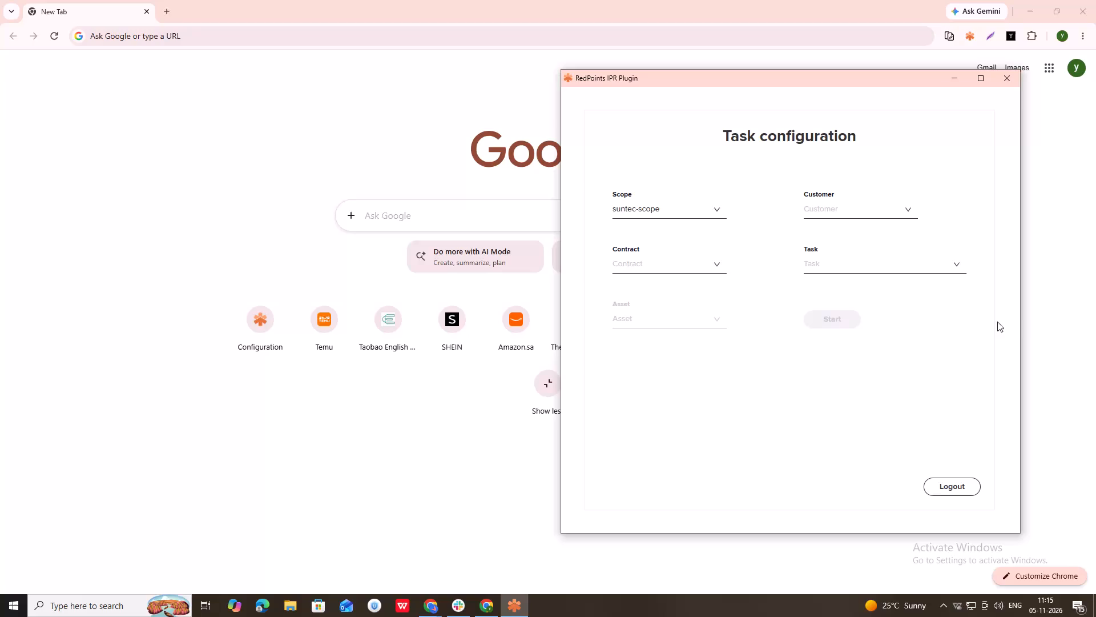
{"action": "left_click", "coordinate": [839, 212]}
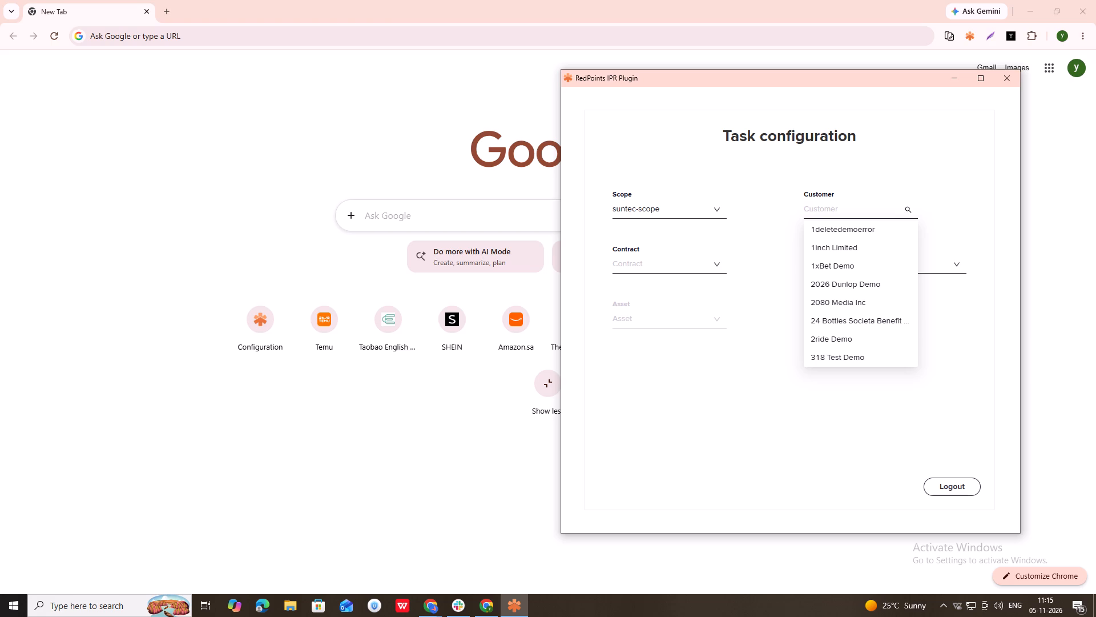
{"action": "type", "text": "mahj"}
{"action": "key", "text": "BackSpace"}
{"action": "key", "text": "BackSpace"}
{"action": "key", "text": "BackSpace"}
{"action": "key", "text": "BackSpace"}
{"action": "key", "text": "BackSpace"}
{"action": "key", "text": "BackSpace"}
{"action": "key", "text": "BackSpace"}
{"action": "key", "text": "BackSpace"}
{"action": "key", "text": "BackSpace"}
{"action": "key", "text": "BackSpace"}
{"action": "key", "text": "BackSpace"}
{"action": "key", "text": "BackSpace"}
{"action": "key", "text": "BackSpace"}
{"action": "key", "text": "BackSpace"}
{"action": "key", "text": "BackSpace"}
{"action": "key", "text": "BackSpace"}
Start a Detection task for customer Octobers Very Own Merch, using the IPR Brand Protection contract and the asset OVO - 25 - Clothing.
{"action": "type", "text": "october"}
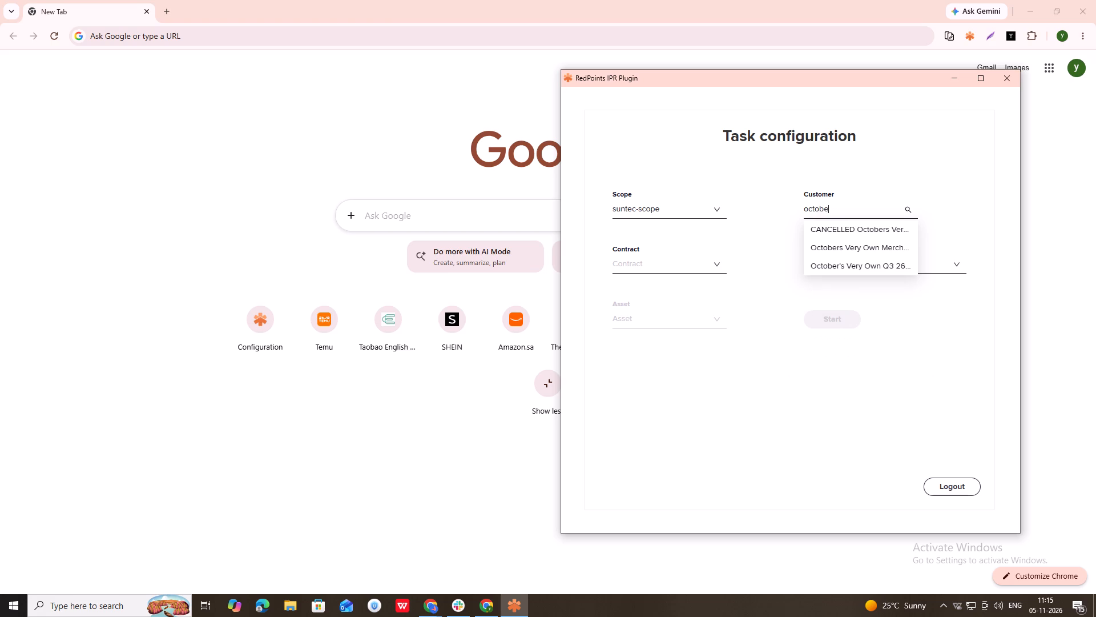
{"action": "left_click", "coordinate": [855, 250]}
{"action": "left_click", "coordinate": [848, 264]}
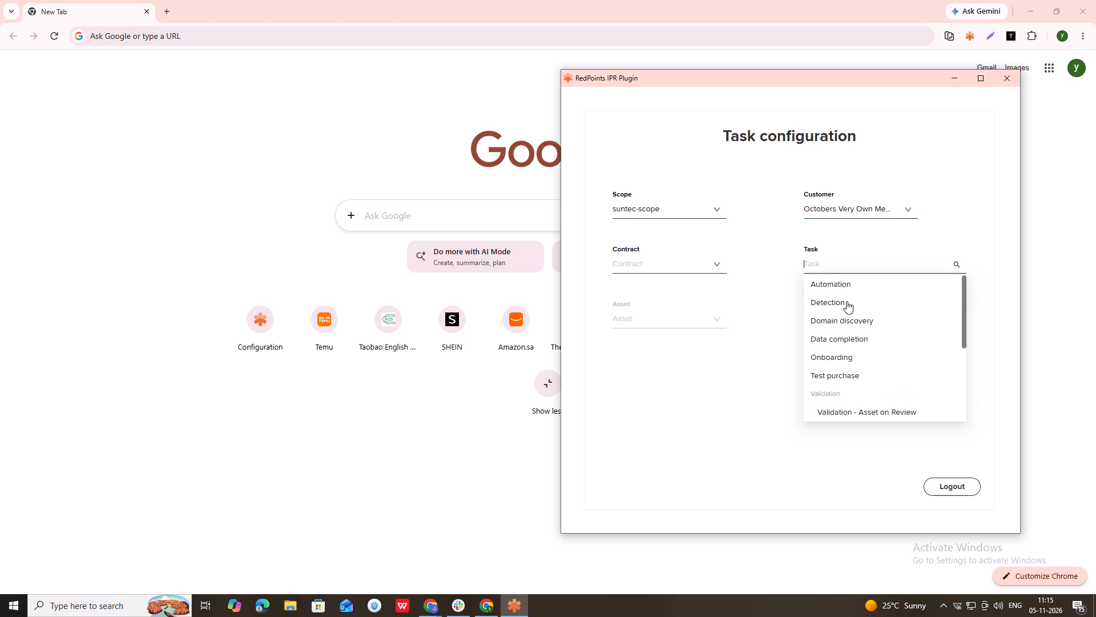
{"action": "left_click", "coordinate": [847, 301]}
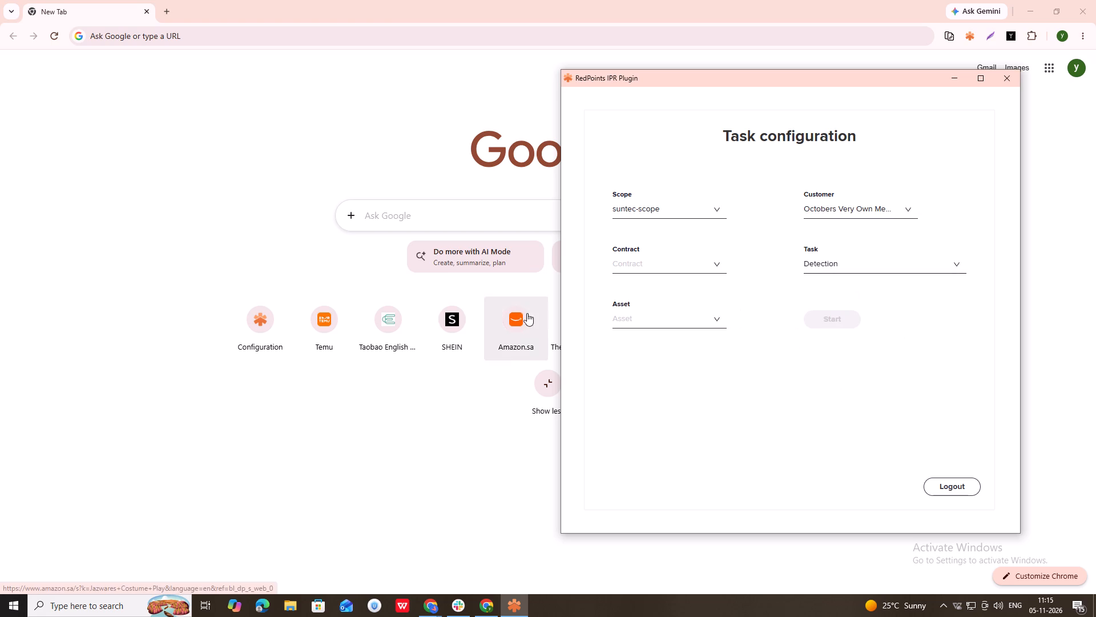
{"action": "left_click", "coordinate": [647, 267]}
{"action": "left_click", "coordinate": [647, 284]}
{"action": "left_click", "coordinate": [642, 322]}
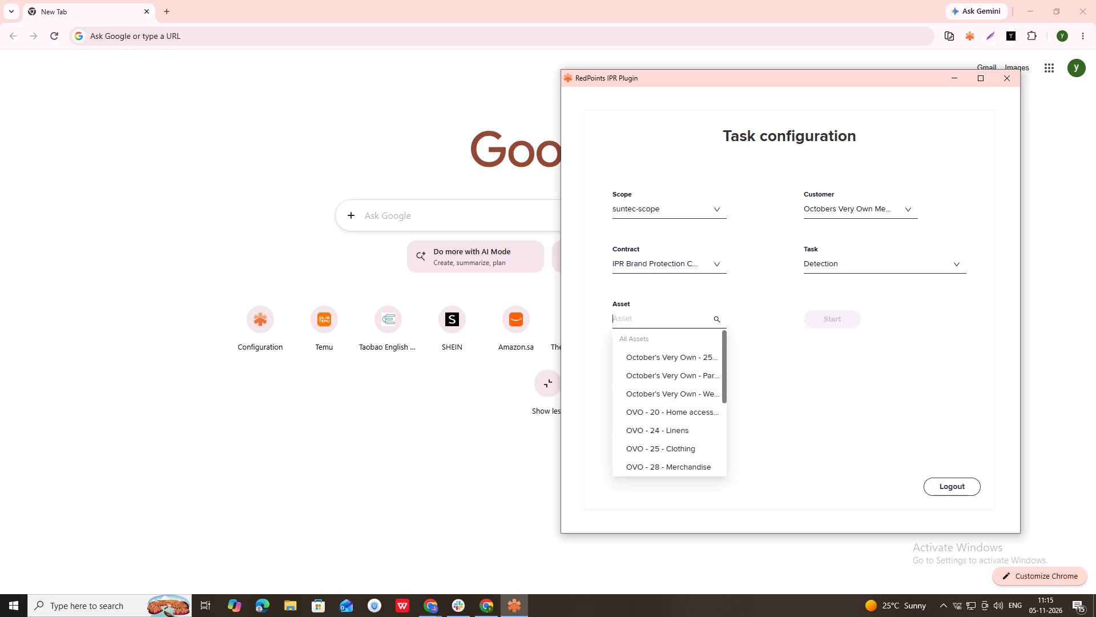
{"action": "left_click", "coordinate": [675, 449]}
{"action": "left_click", "coordinate": [820, 324]}
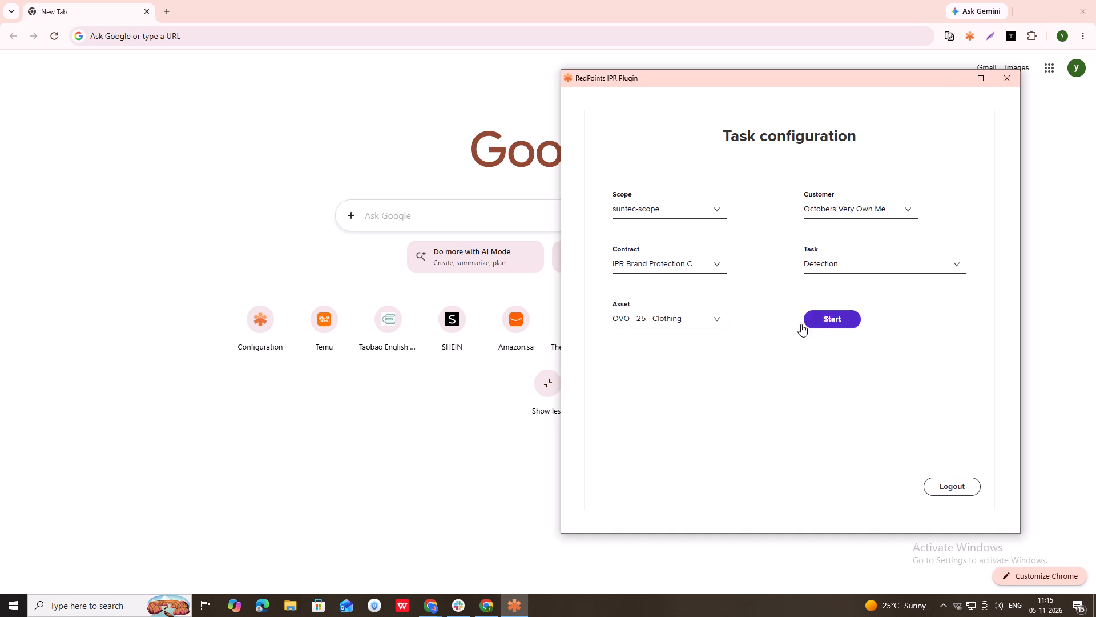
Go to the Temu website in the browser.
{"action": "left_click", "coordinate": [292, 30]}
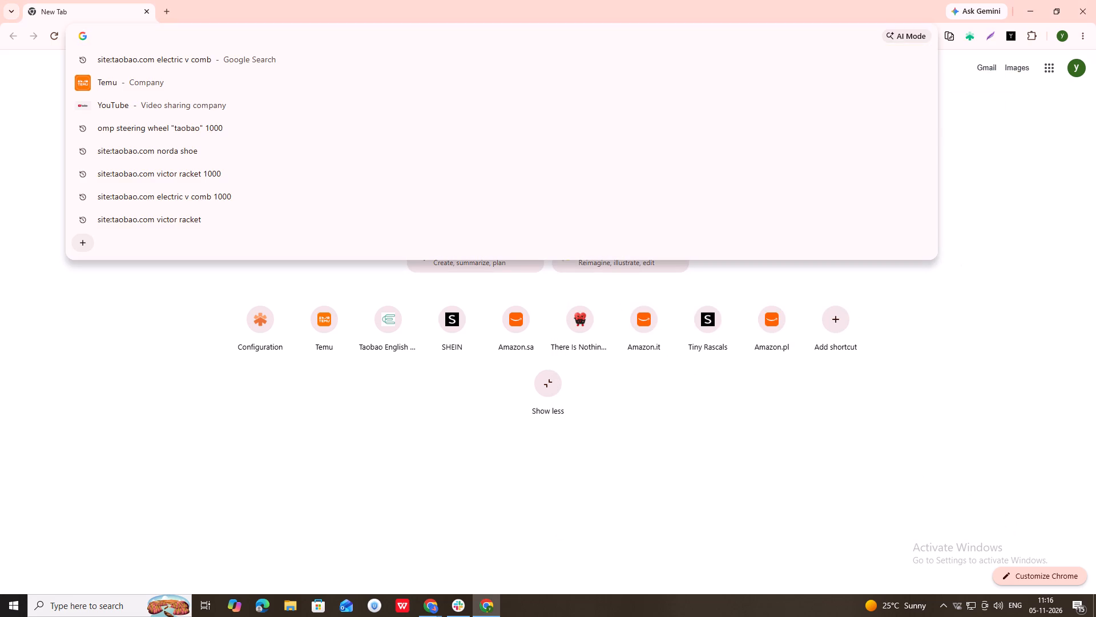
{"action": "type", "text": "temu"}
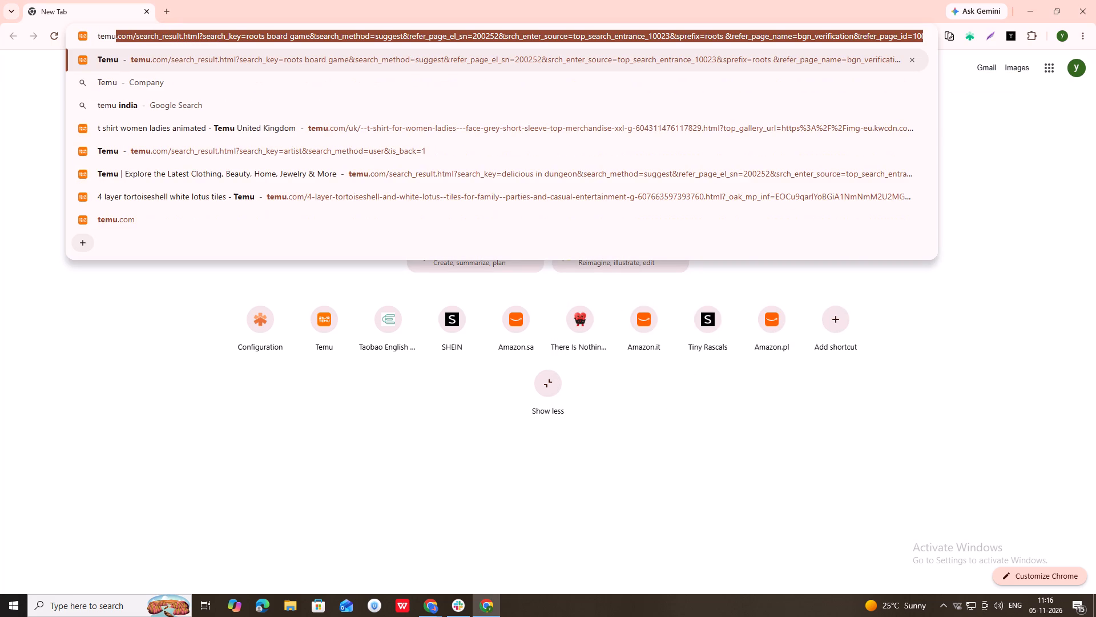
{"action": "key", "text": "Return"}
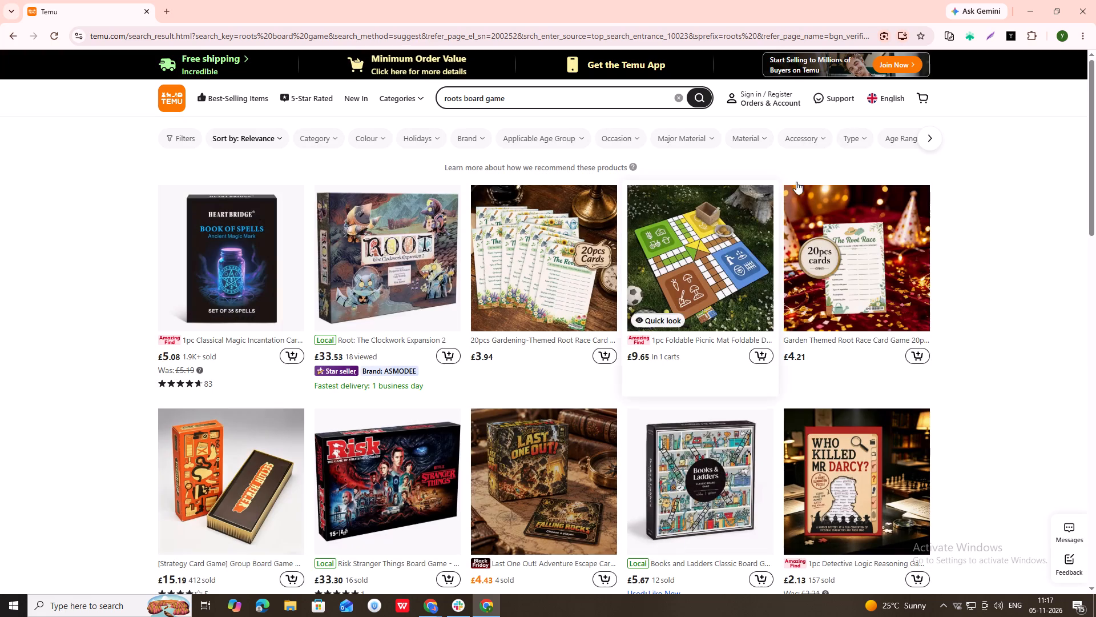
Open Temu's Country/Region & Language settings to check the shopping region.
{"action": "left_click", "coordinate": [883, 97]}
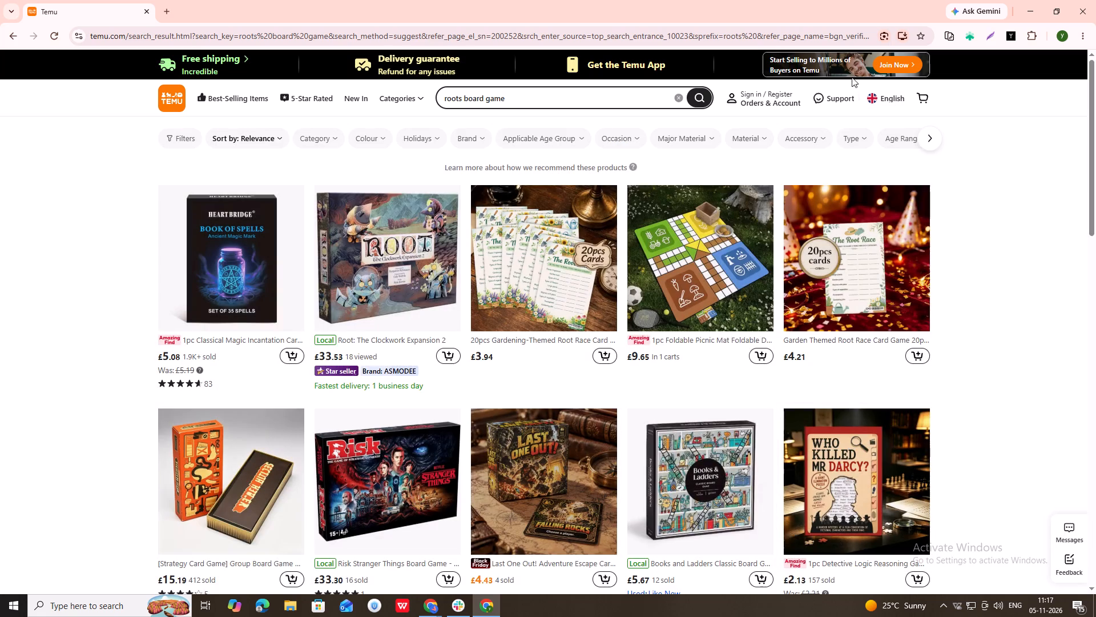
{"action": "left_click", "coordinate": [889, 106]}
{"action": "left_click", "coordinate": [868, 437]}
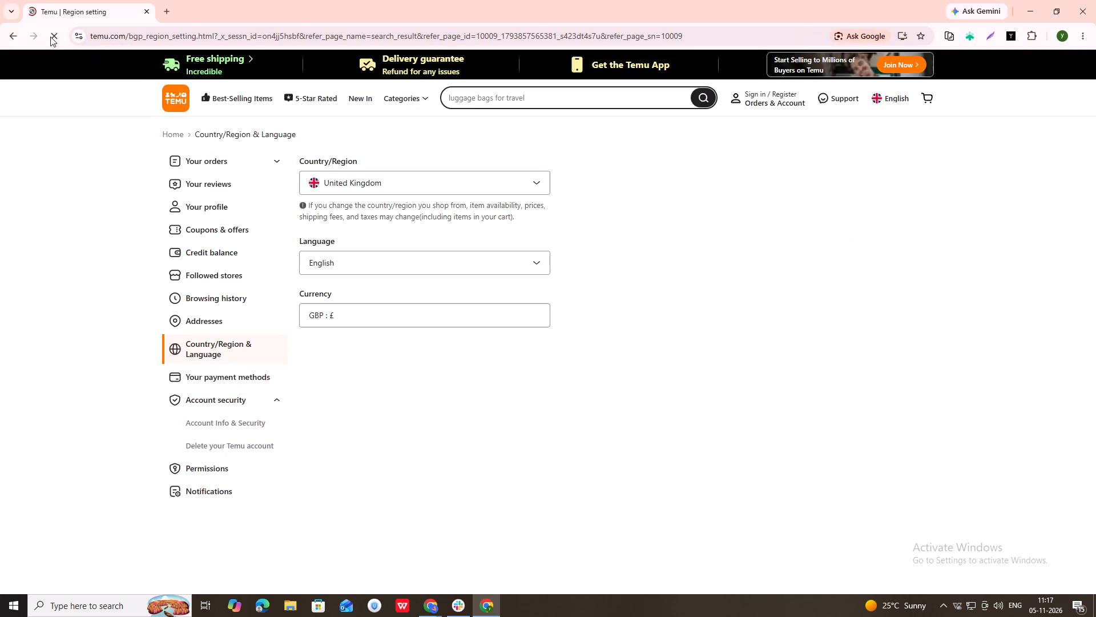
Search Temu for "ovo clothing".
{"action": "left_click", "coordinate": [527, 102]}
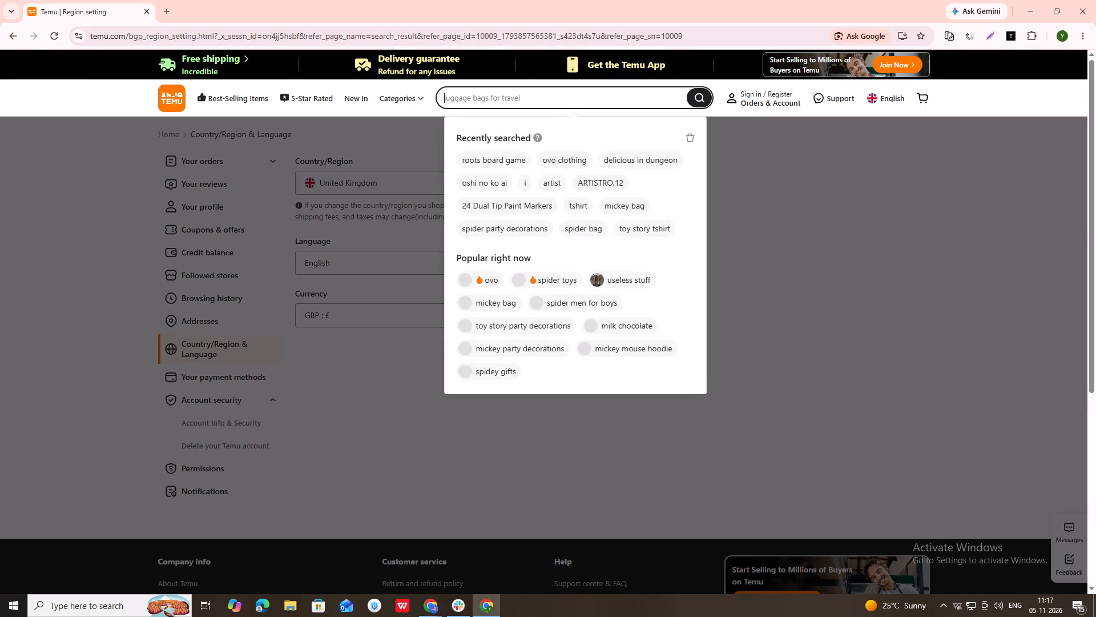
{"action": "type", "text": "ovo"}
{"action": "key", "text": "space"}
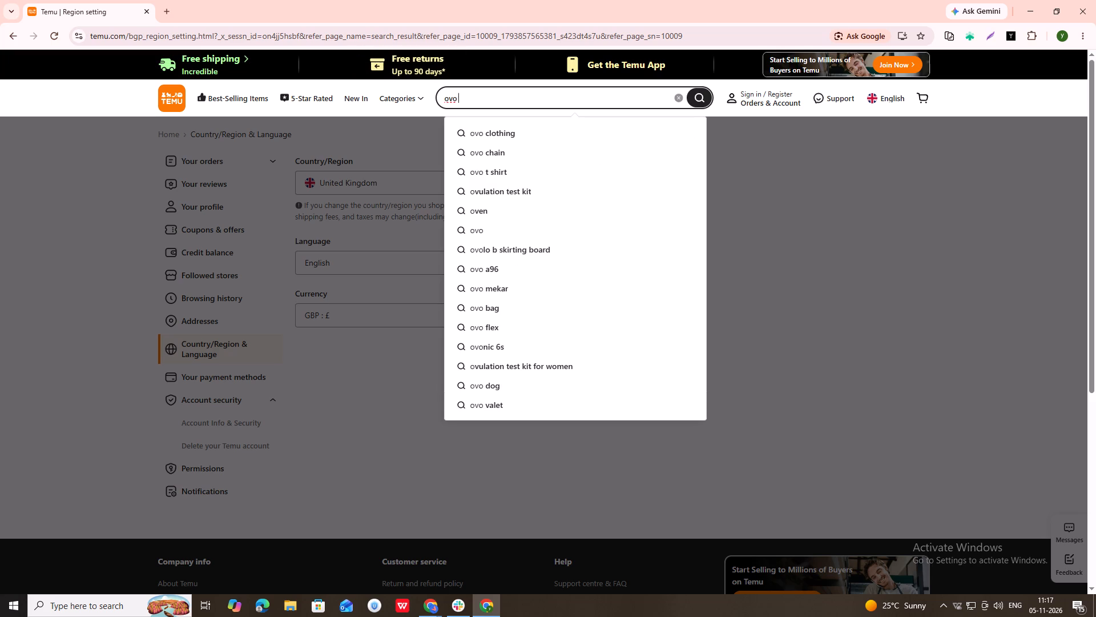
{"action": "type", "text": "clothing"}
{"action": "key", "text": "Return"}
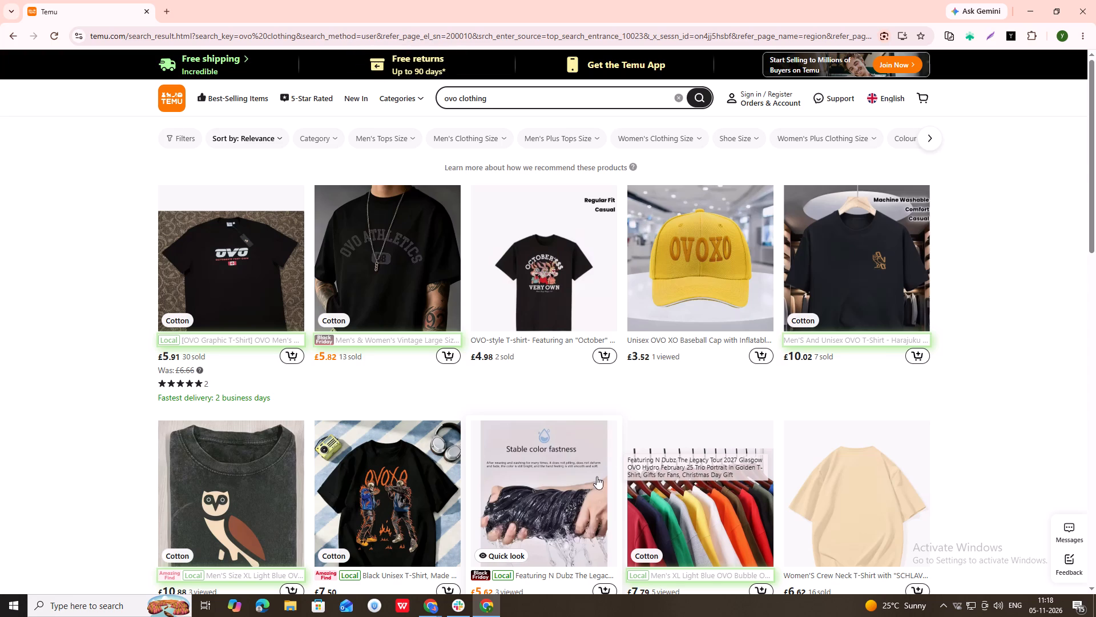
Look through the ovo clothing listings to the end of the page and load more results.
{"action": "scroll", "coordinate": [589, 495], "scroll_direction": "down", "scroll_amount": 6}
{"action": "scroll", "coordinate": [807, 381], "scroll_direction": "down", "scroll_amount": 6}
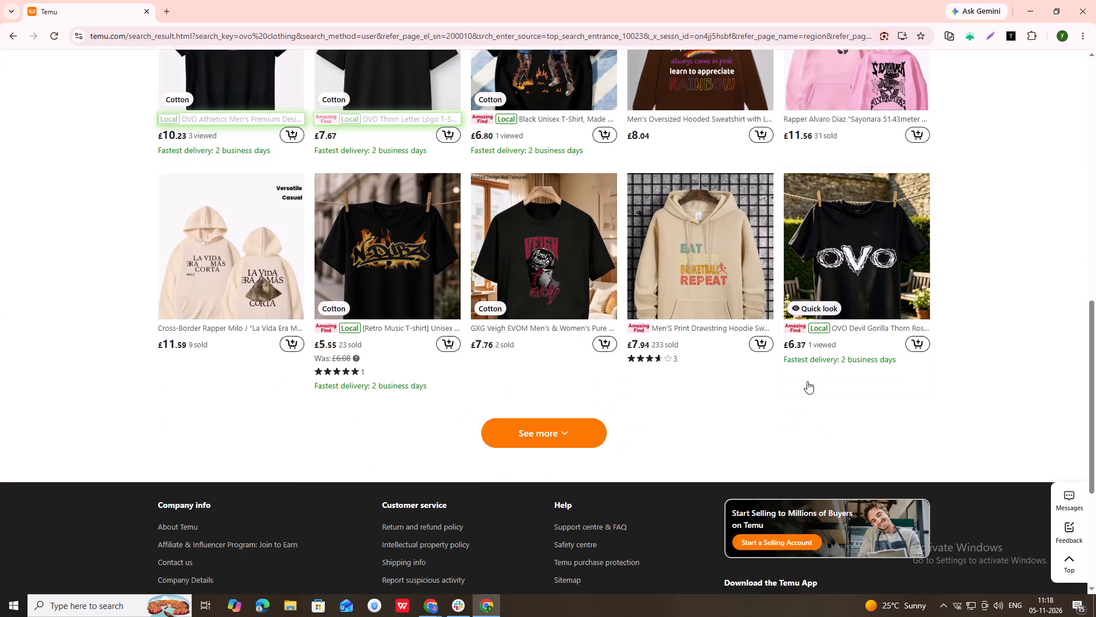
{"action": "left_click", "coordinate": [549, 430]}
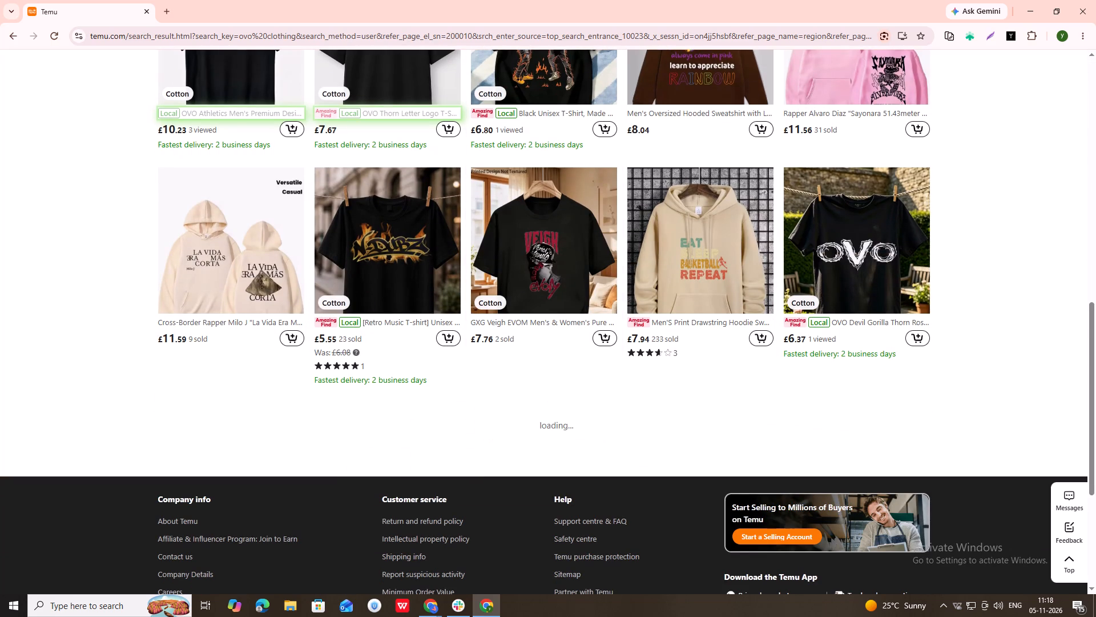
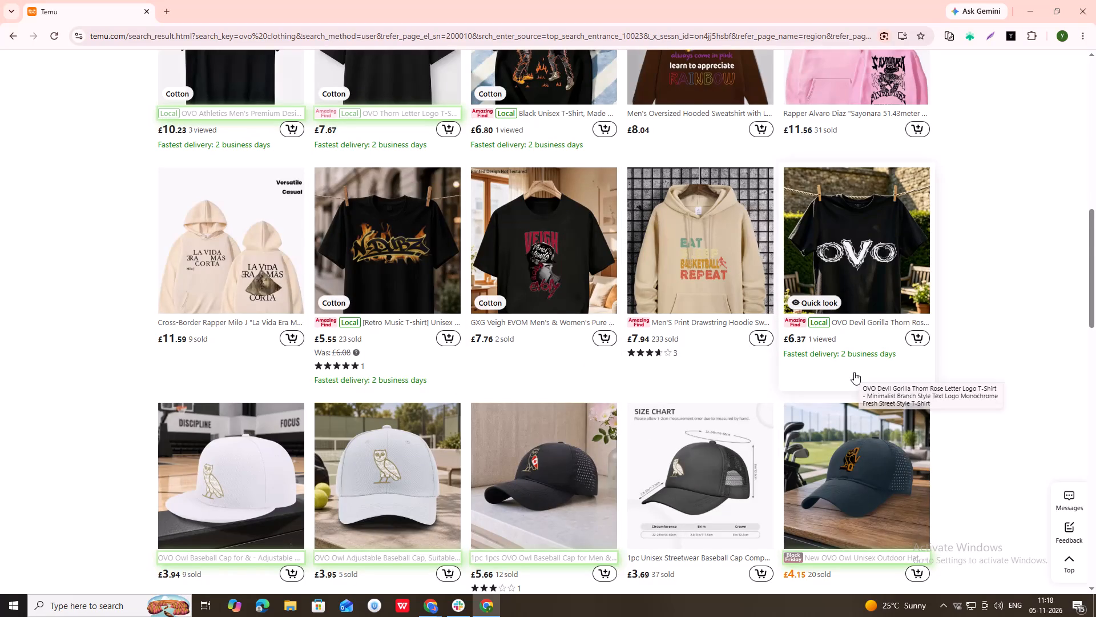
Check the product photos of the unisex streetwear baseball cap with the owl print in its quick look, and close it.
{"action": "scroll", "coordinate": [854, 372], "scroll_direction": "down", "scroll_amount": 3}
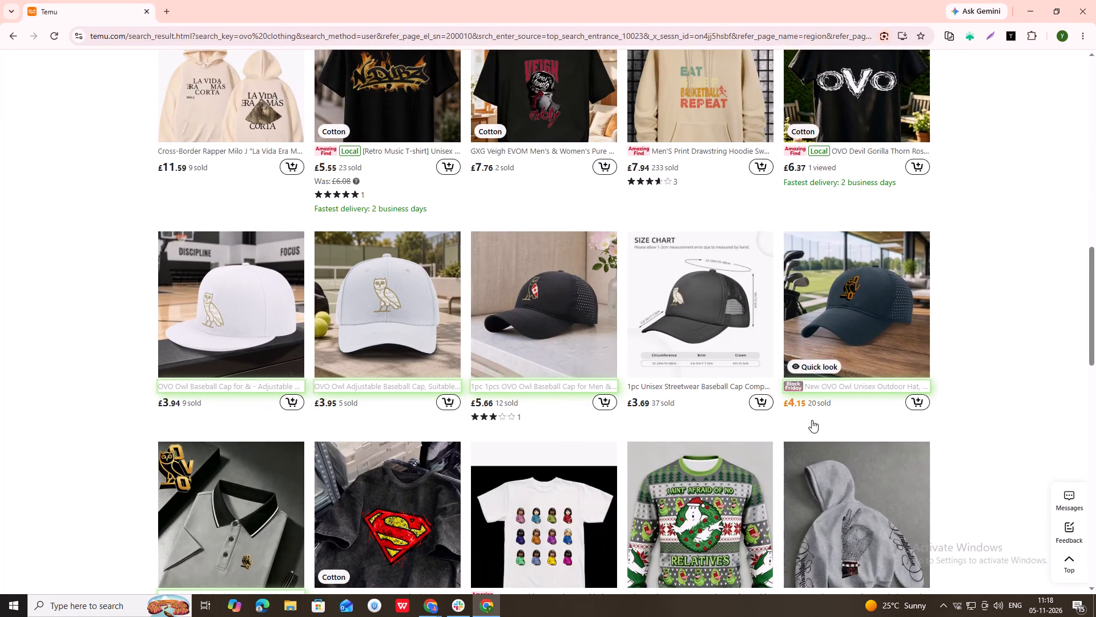
{"action": "left_click", "coordinate": [662, 365]}
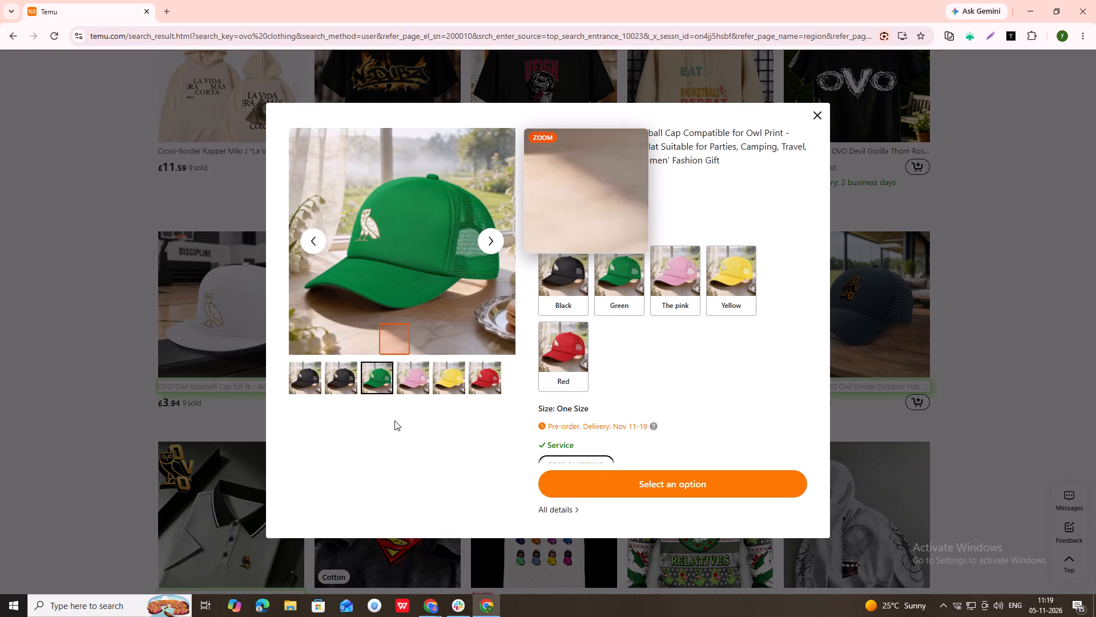
{"action": "left_click", "coordinate": [821, 114]}
Record the owl-print cap listing's link in row 104531 of the Manual Detection Records sheet, with asset "ovo clothing".
{"action": "right_click", "coordinate": [703, 380]}
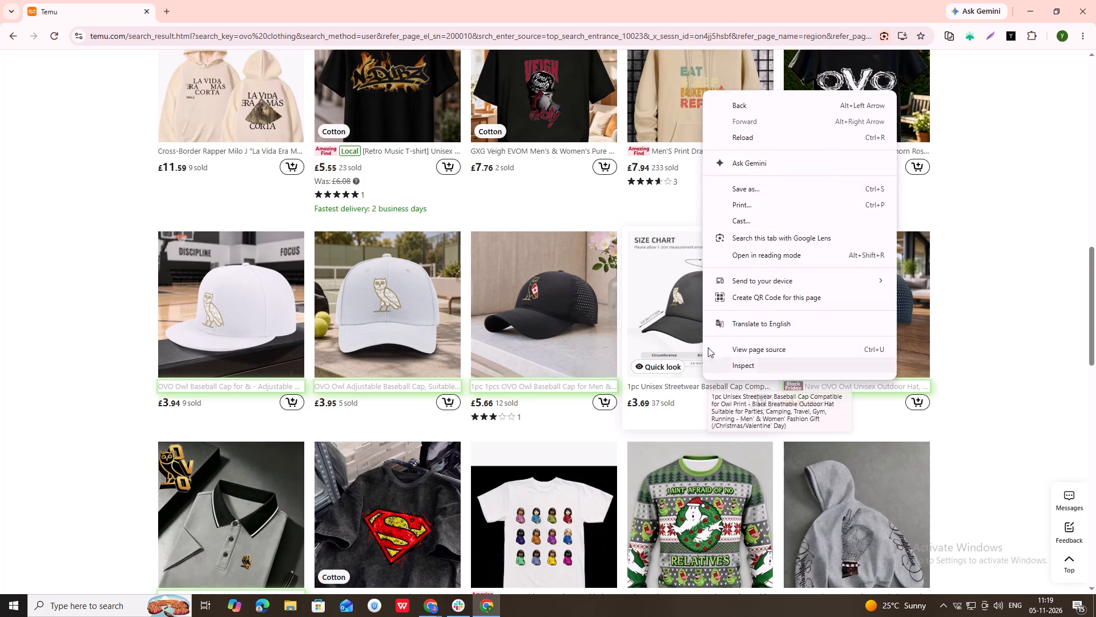
{"action": "right_click", "coordinate": [689, 385]}
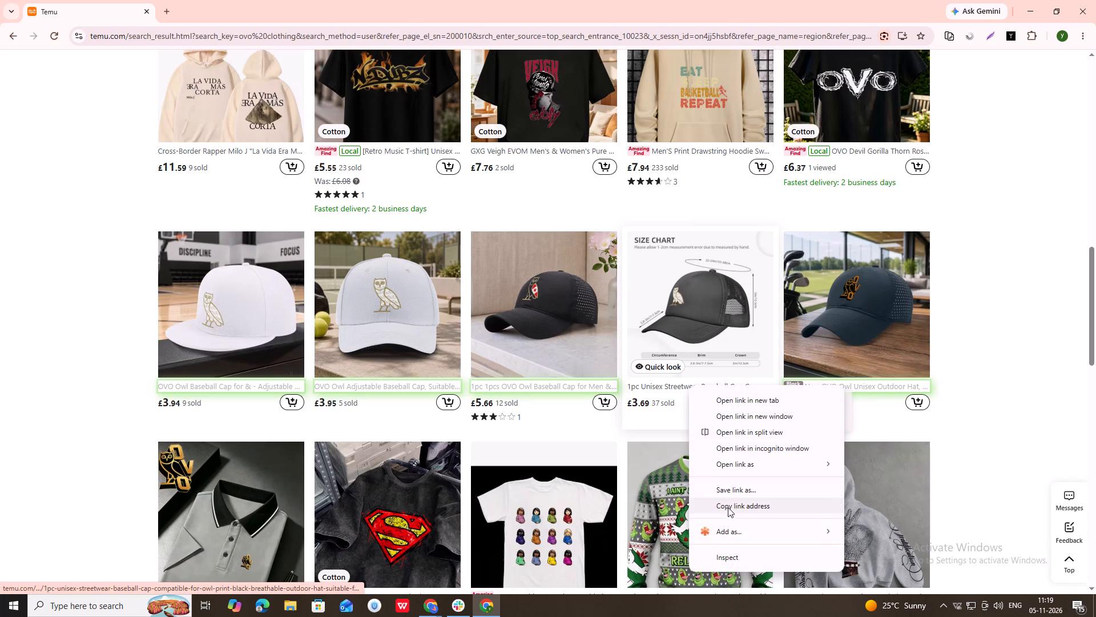
{"action": "left_click", "coordinate": [726, 502]}
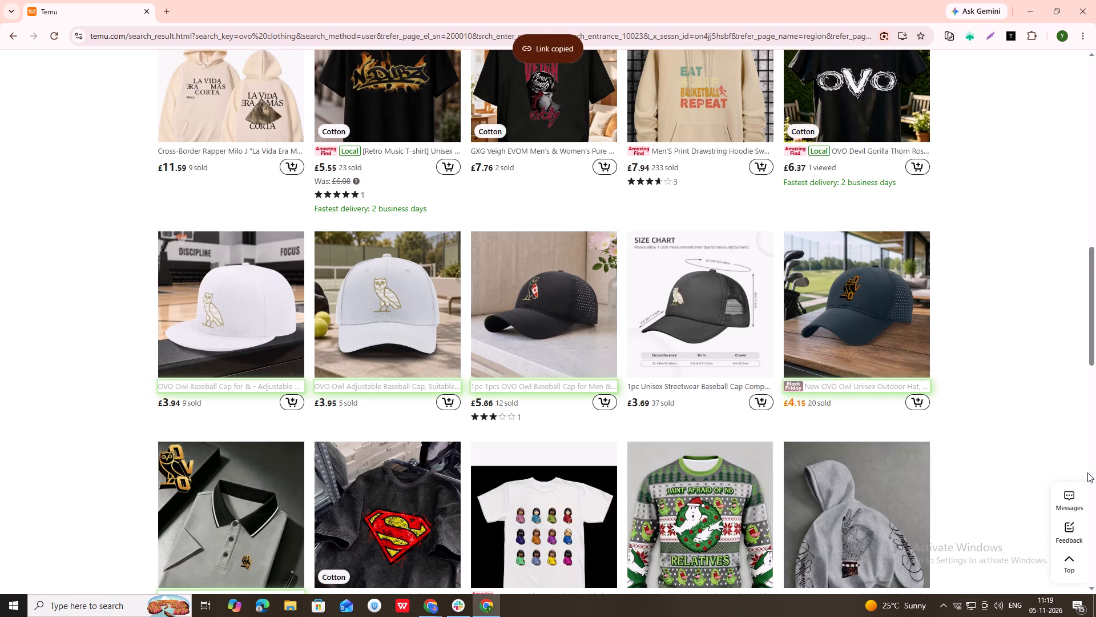
{"action": "key", "text": "alt+Tab"}
{"action": "key", "text": "alt+Tab"}
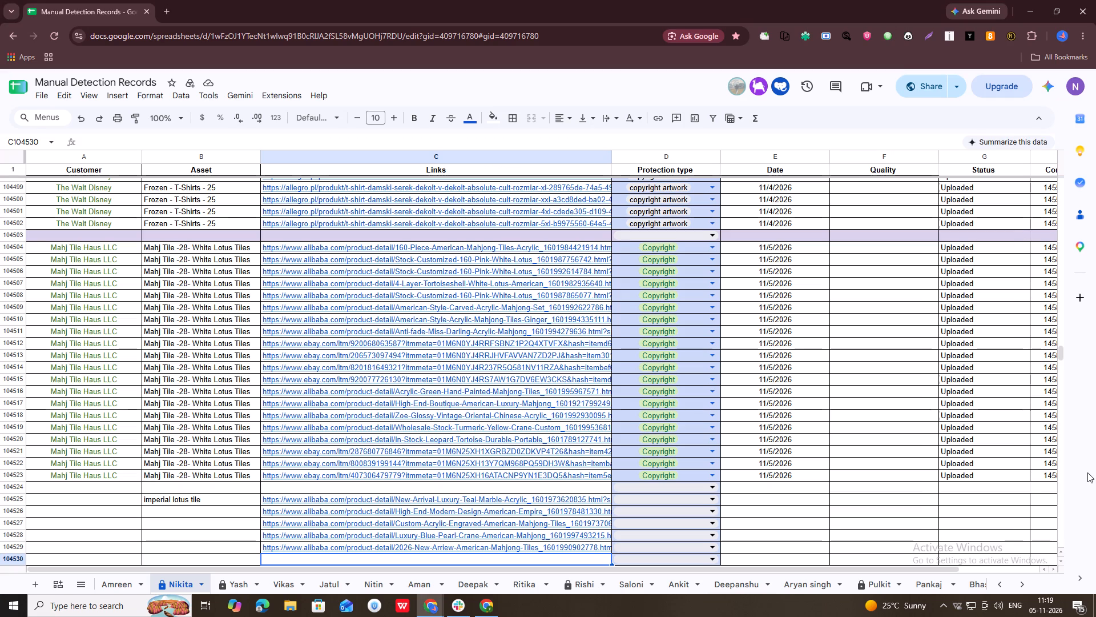
{"action": "key", "text": "Down"}
{"action": "key", "text": "Down"}
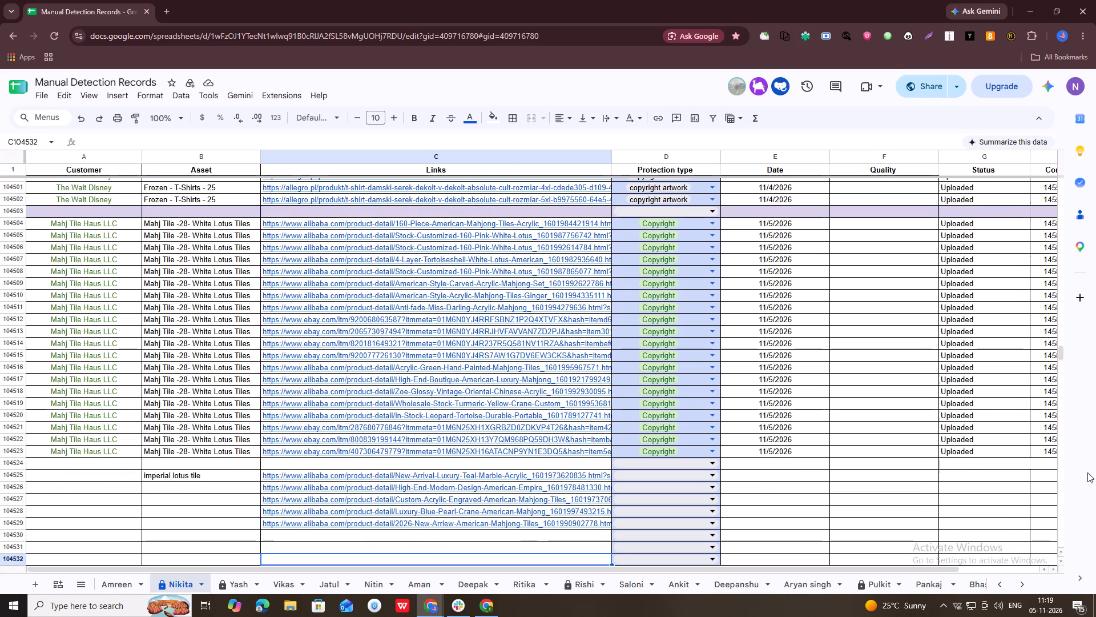
{"action": "key", "text": "Up"}
{"action": "key", "text": "ctrl+v"}
{"action": "key", "text": "Left"}
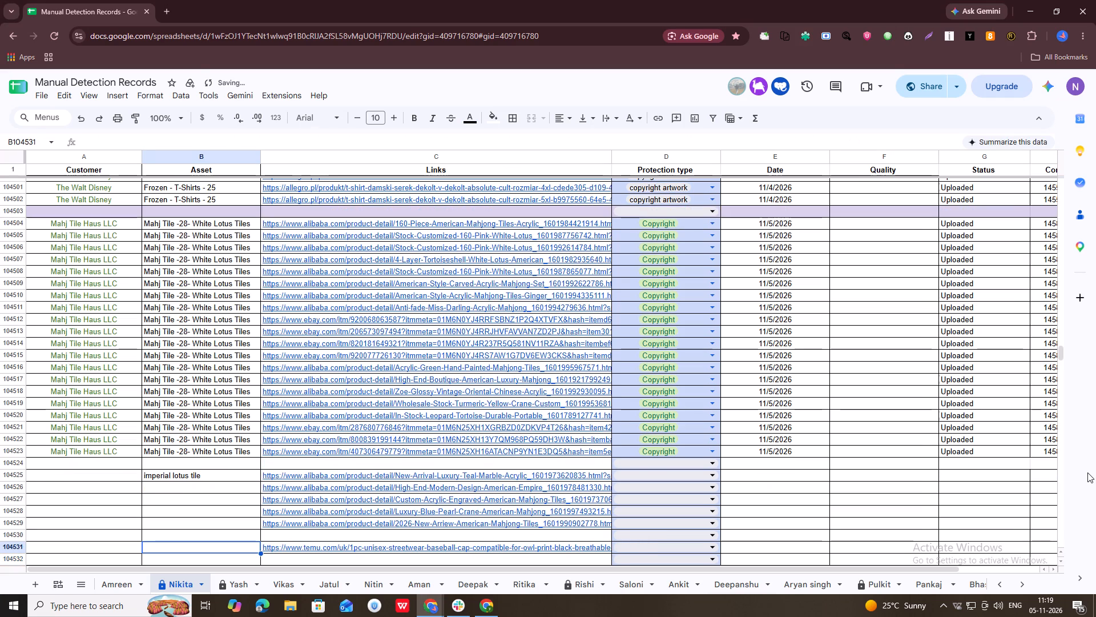
{"action": "type", "text": "ovo clothing"}
{"action": "key", "text": "Right"}
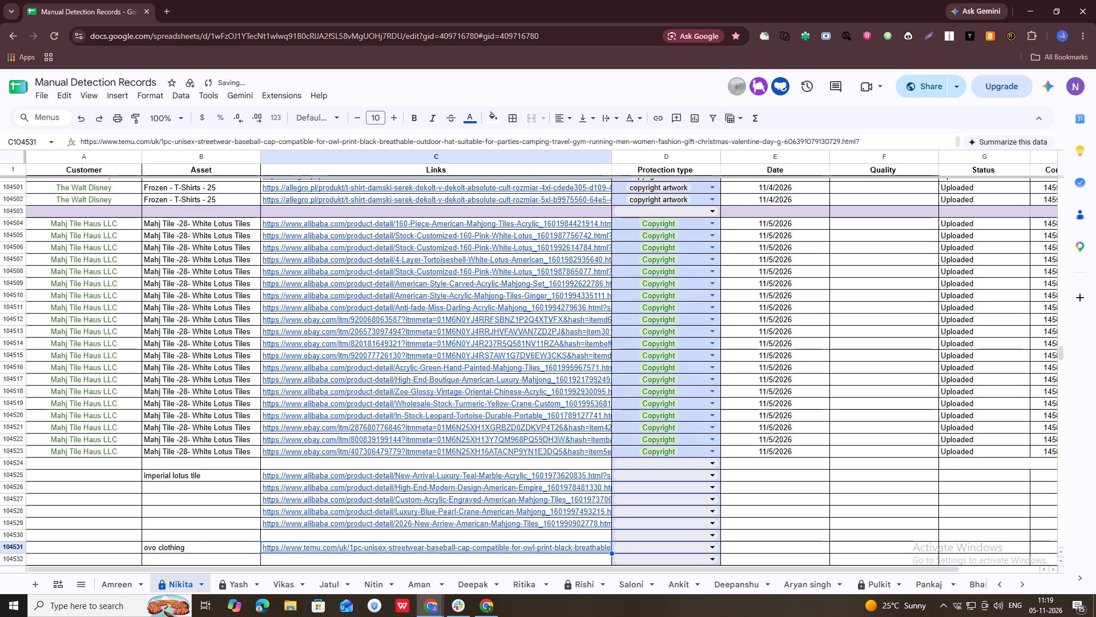
Submit the five imperial lotus tile Alibaba links as Red Points incidents for asset Mahj Tile -28- Imperial Lotus Tiles.
{"action": "key", "text": "ctrl+Up"}
{"action": "key", "text": "ctrl+shift+Up"}
{"action": "key", "text": "ctrl+c"}
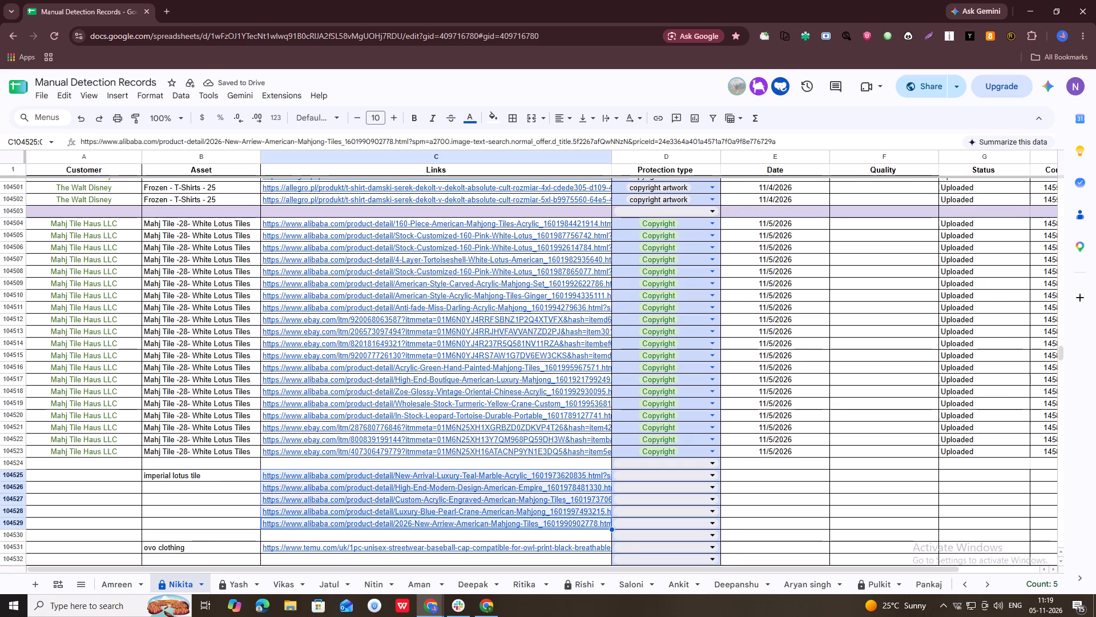
{"action": "key", "text": "alt+Tab"}
{"action": "key", "text": "alt+Tab"}
{"action": "left_click", "coordinate": [75, 0]}
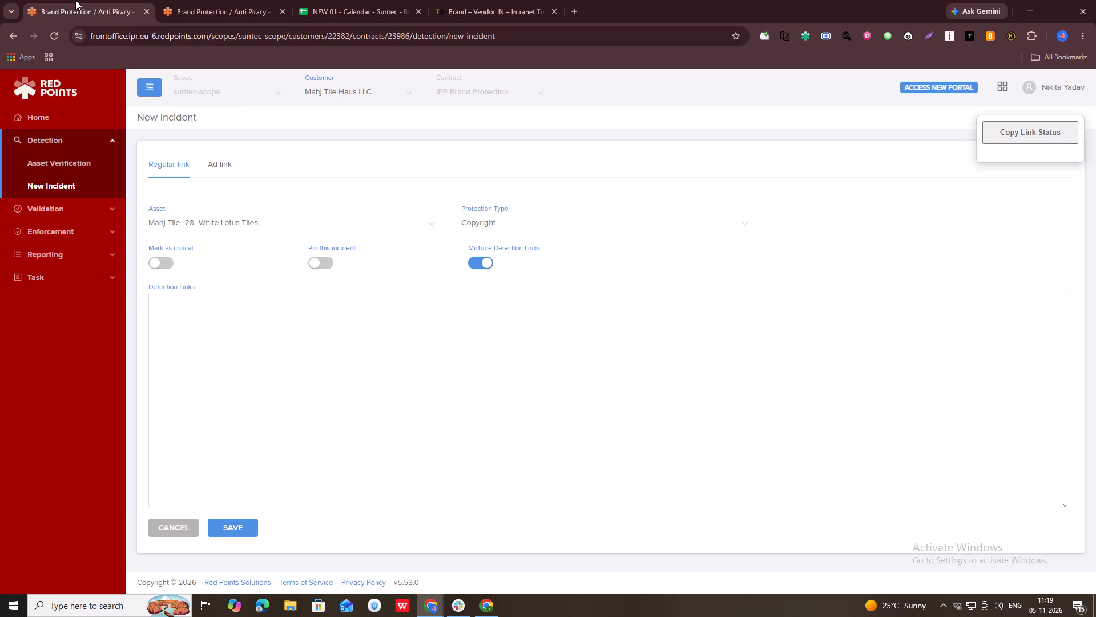
{"action": "left_click", "coordinate": [300, 224]}
{"action": "type", "text": "imperial"}
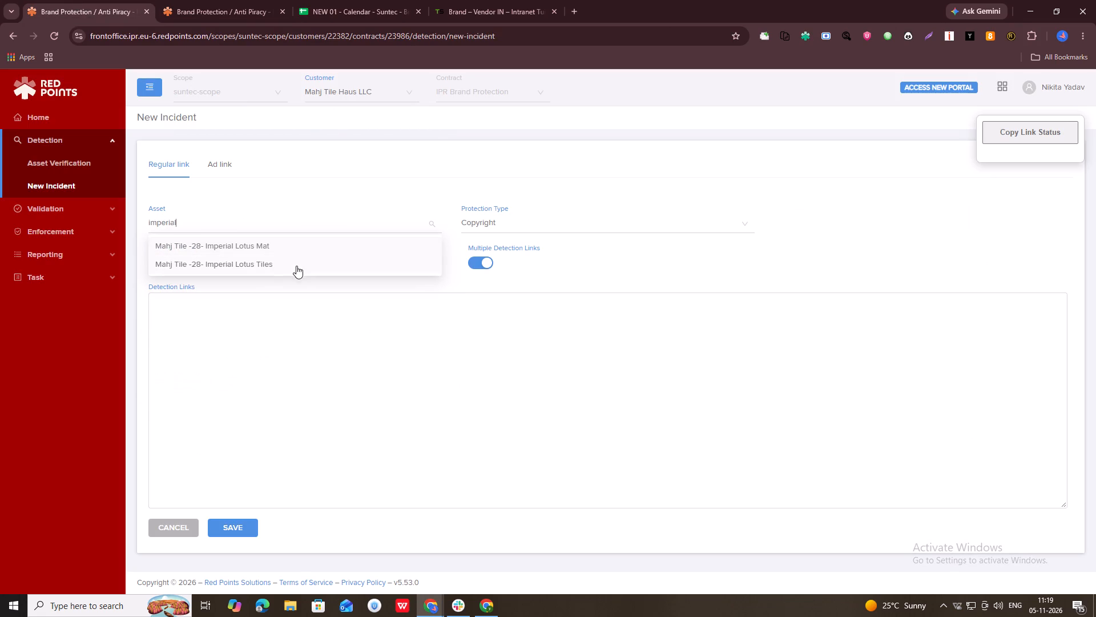
{"action": "left_click", "coordinate": [260, 269]}
{"action": "left_click", "coordinate": [392, 456]}
{"action": "key", "text": "ctrl+v"}
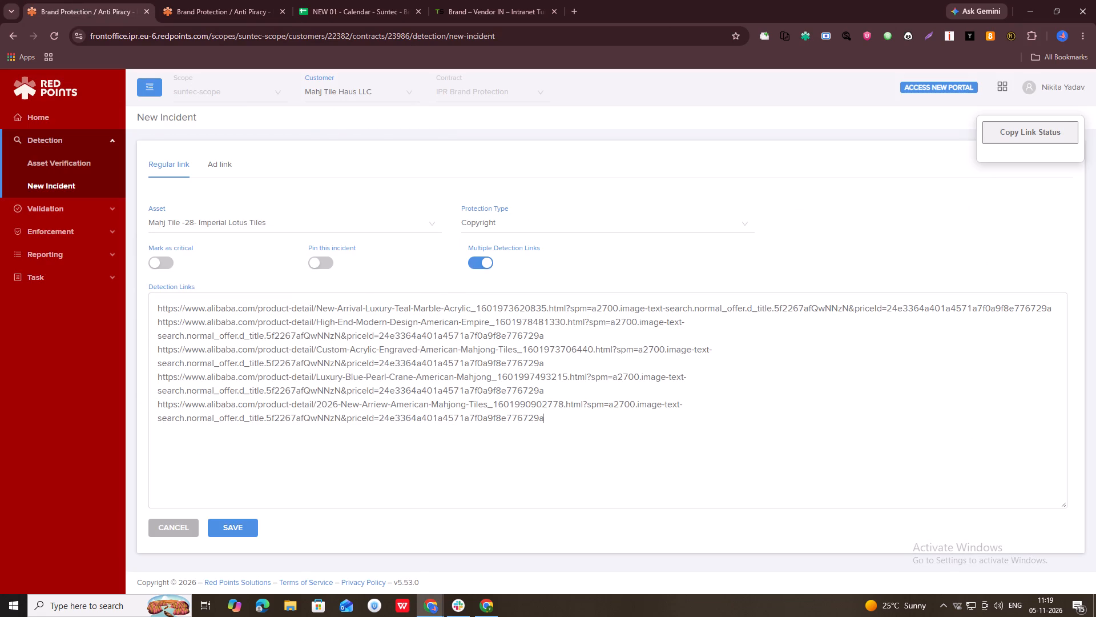
{"action": "left_click", "coordinate": [227, 530]}
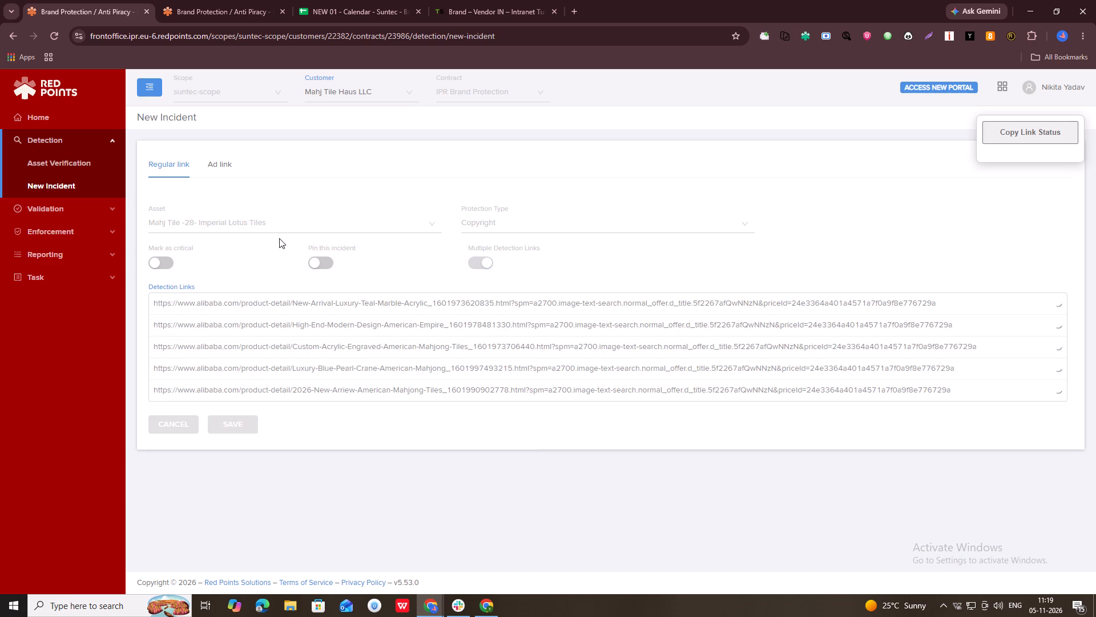
Fill rows 104525 to 104529 of Manual Detection Records with customer Mahj Tile Haus LLC and asset Mahj Tile -28- Imperial Lotus Tiles.
{"action": "left_click", "coordinate": [279, 225], "text": "alt"}
{"action": "key", "text": "alt+Tab"}
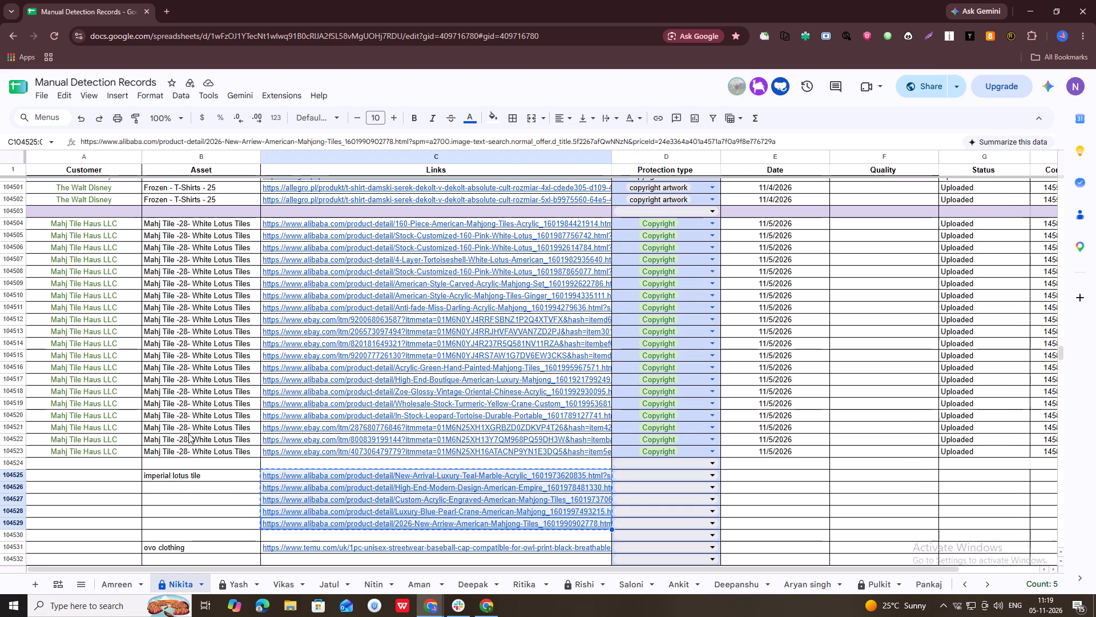
{"action": "left_click", "coordinate": [194, 477]}
{"action": "key", "text": "ctrl+v"}
{"action": "key", "text": "ctrl+Left"}
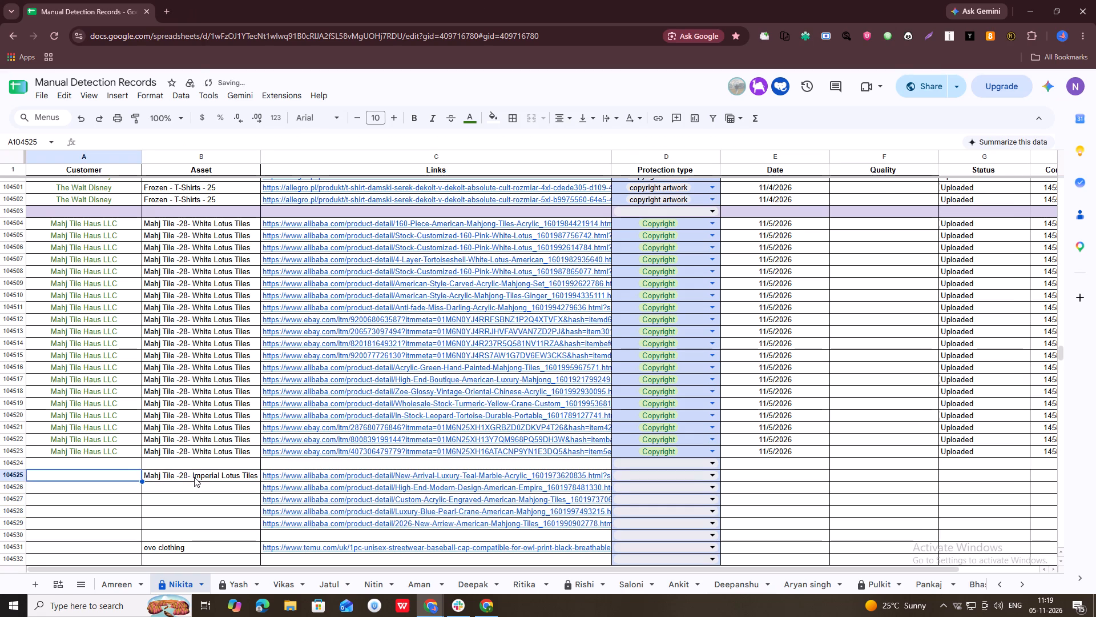
{"action": "key", "text": "ctrl+Up"}
{"action": "key", "text": "ctrl+c"}
{"action": "key", "text": "Down"}
{"action": "key", "text": "Down"}
{"action": "key", "text": "ctrl+v"}
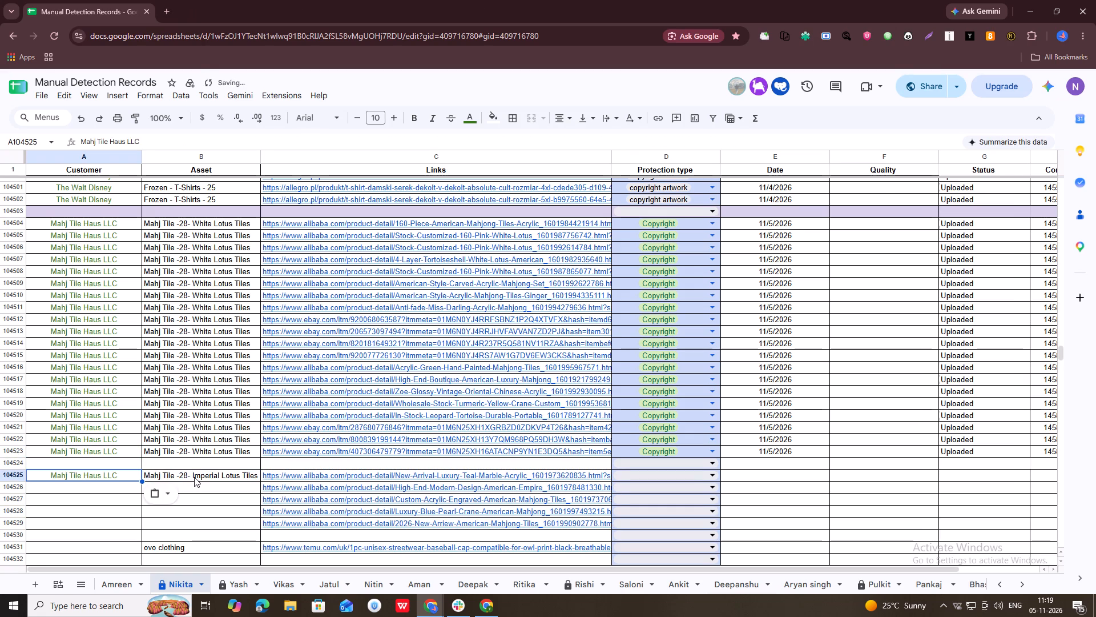
{"action": "key", "text": "shift+Right"}
{"action": "key", "text": "ctrl+space"}
{"action": "key", "text": "ctrl+d"}
Fill protection type Copyright and date 11/5/2026 for the five imperial lotus tile rows by copying them from row 104523.
{"action": "key", "text": "Right"}
{"action": "key", "text": "Right"}
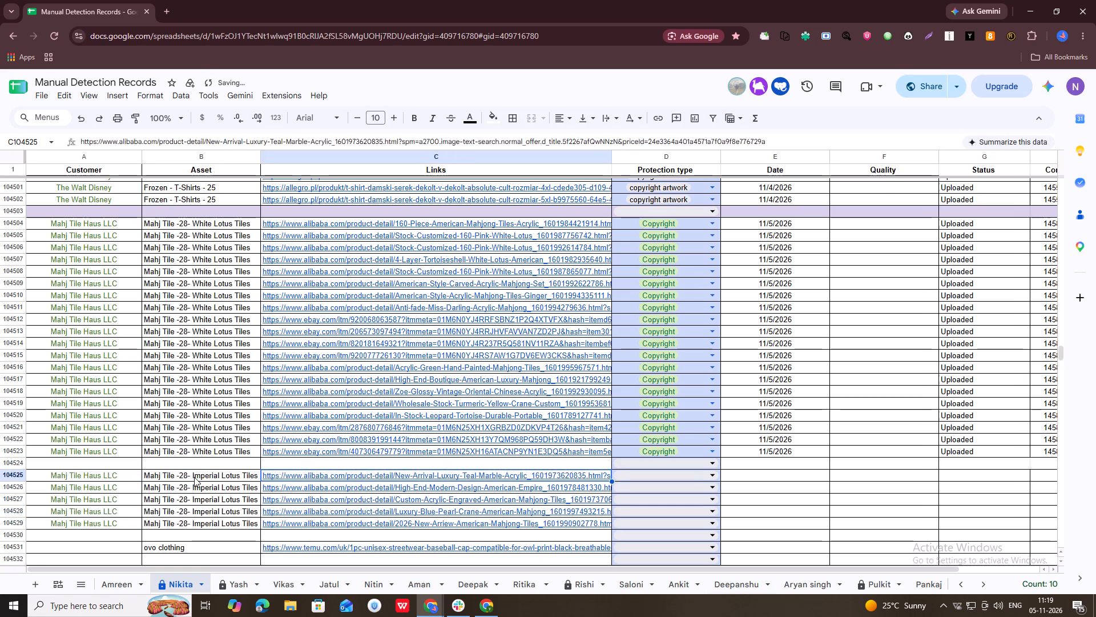
{"action": "key", "text": "Right"}
{"action": "key", "text": "ctrl+Up"}
{"action": "key", "text": "shift+Right"}
{"action": "key", "text": "shift+Right"}
{"action": "key", "text": "shift+Down"}
{"action": "key", "text": "shift+Left"}
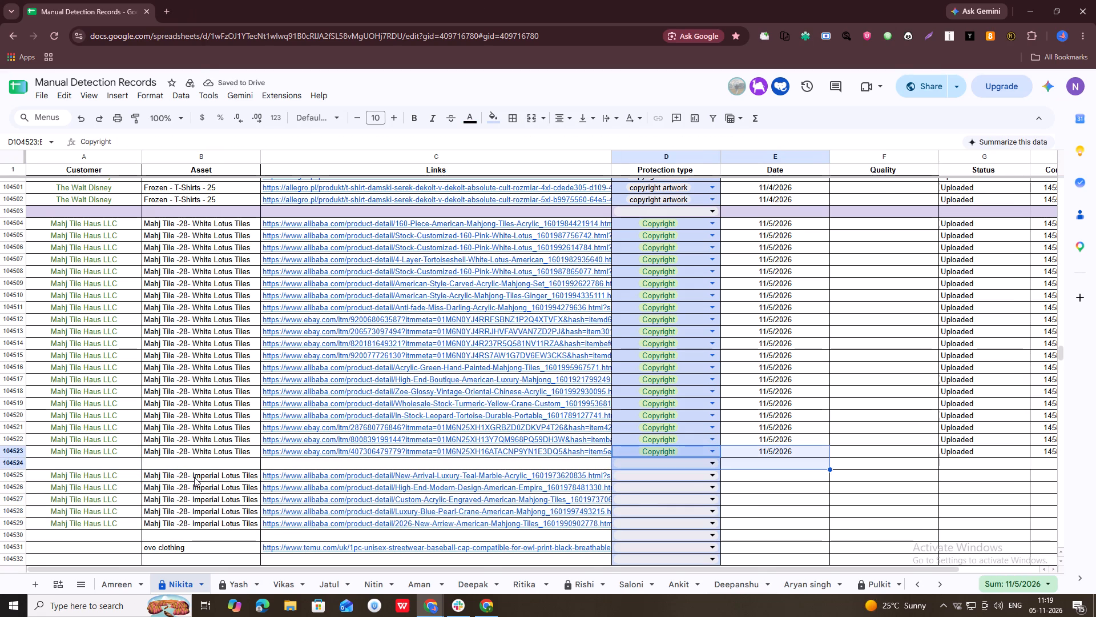
{"action": "key", "text": "shift+Up"}
{"action": "key", "text": "ctrl+c"}
{"action": "key", "text": "Down"}
{"action": "key", "text": "Down"}
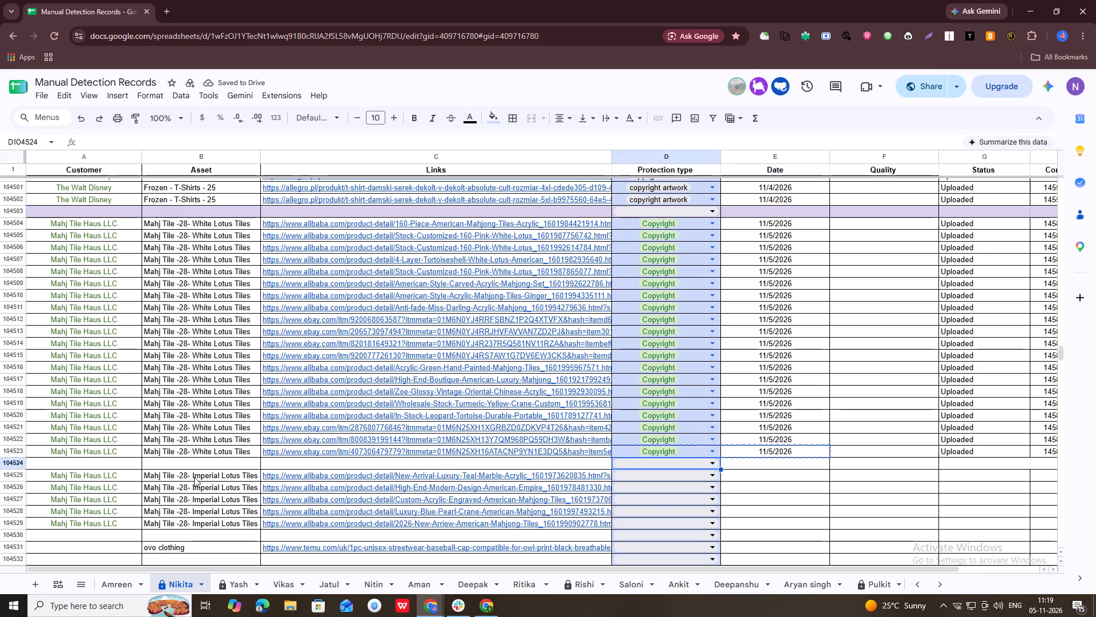
{"action": "key", "text": "ctrl+v"}
{"action": "key", "text": "ctrl+space"}
{"action": "key", "text": "ctrl+d"}
{"action": "key", "text": "Right"}
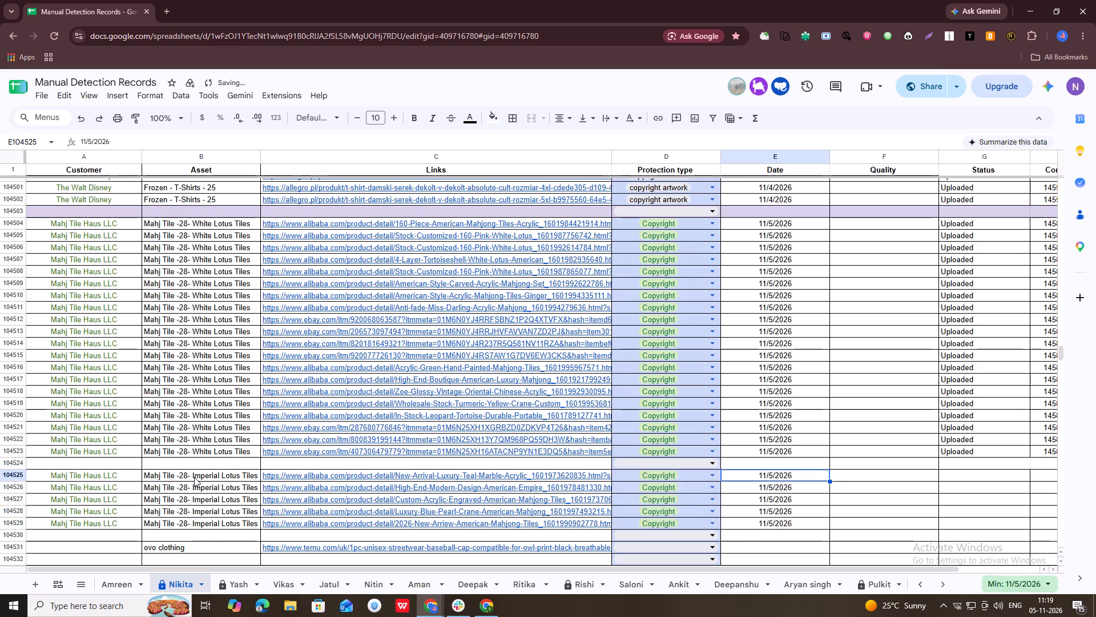
Copy the link status of the submitted incidents from Red Points and paste it into the sheet starting at F104524.
{"action": "key", "text": "alt+Tab"}
{"action": "left_click", "coordinate": [1007, 139]}
{"action": "key", "text": "alt+Tab"}
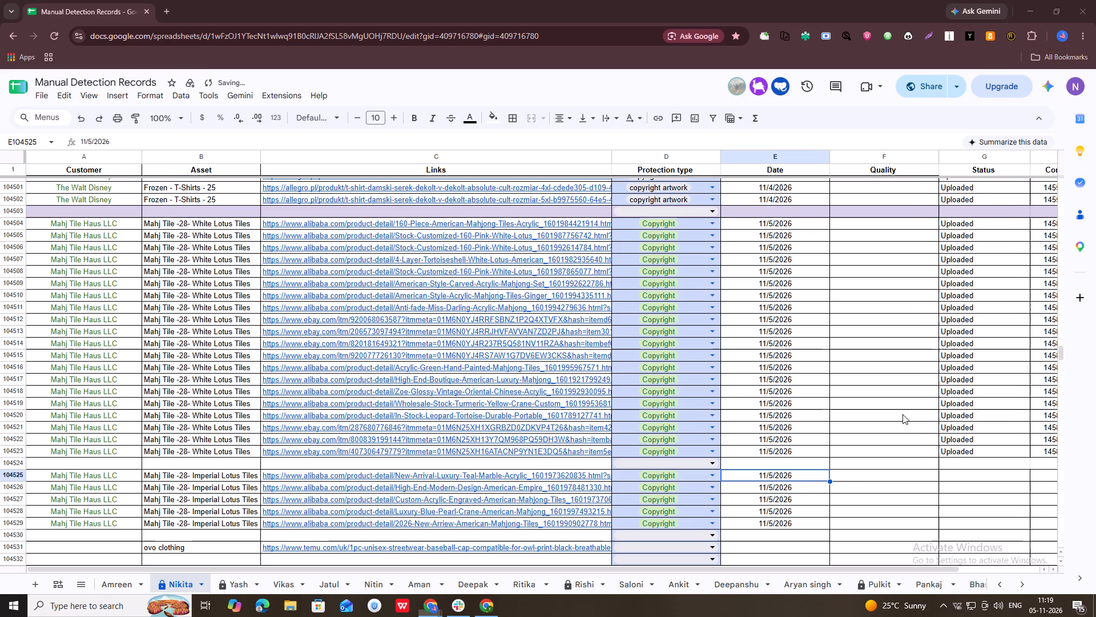
{"action": "left_click", "coordinate": [860, 466]}
{"action": "key", "text": "ctrl+v"}
Delete the pasted header labels in row 104524 and the duplicate links in the Quality column, keeping the statuses and incident IDs.
{"action": "key", "text": "Left"}
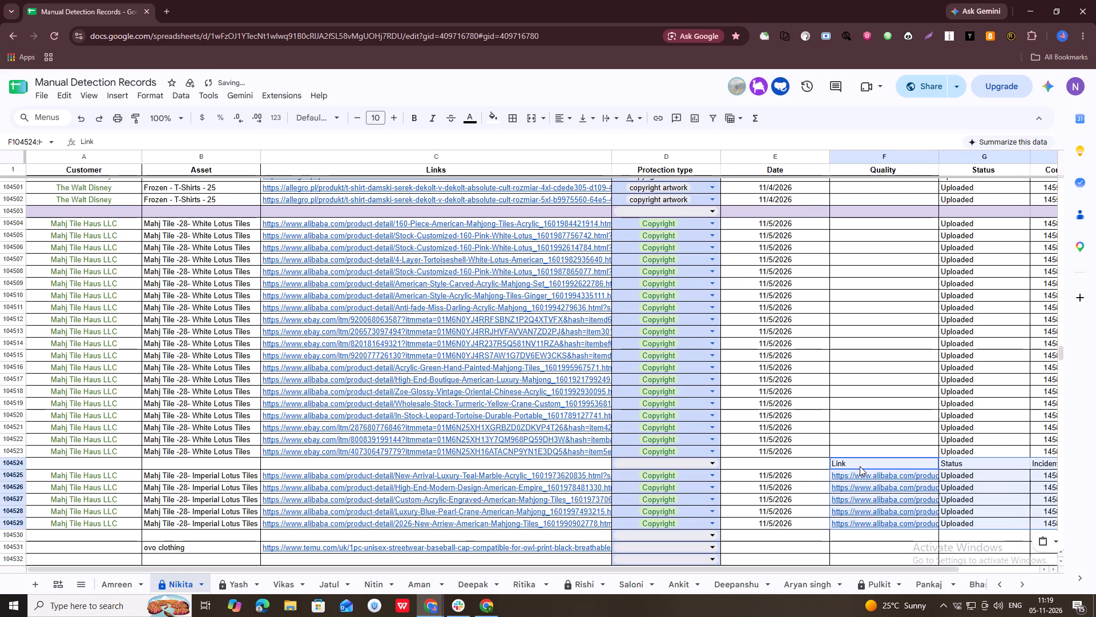
{"action": "key", "text": "Right"}
{"action": "key", "text": "shift+Right"}
{"action": "key", "text": "shift+Right"}
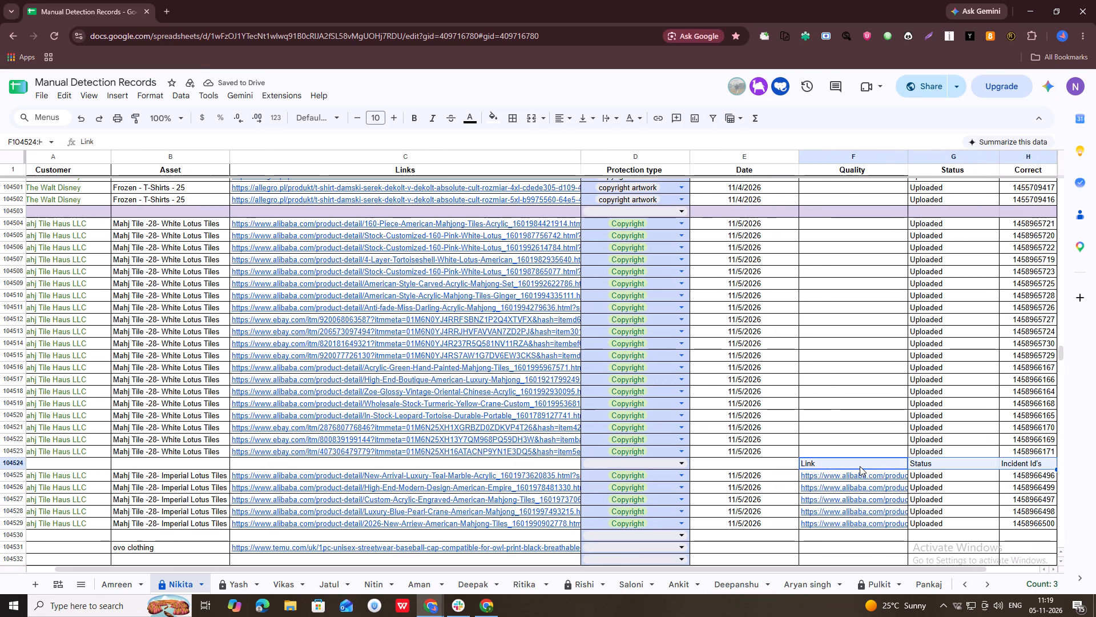
{"action": "key", "text": "Delete"}
{"action": "key", "text": "Right"}
{"action": "key", "text": "Down"}
{"action": "key", "text": "Left"}
{"action": "key", "text": "ctrl+shift+Down"}
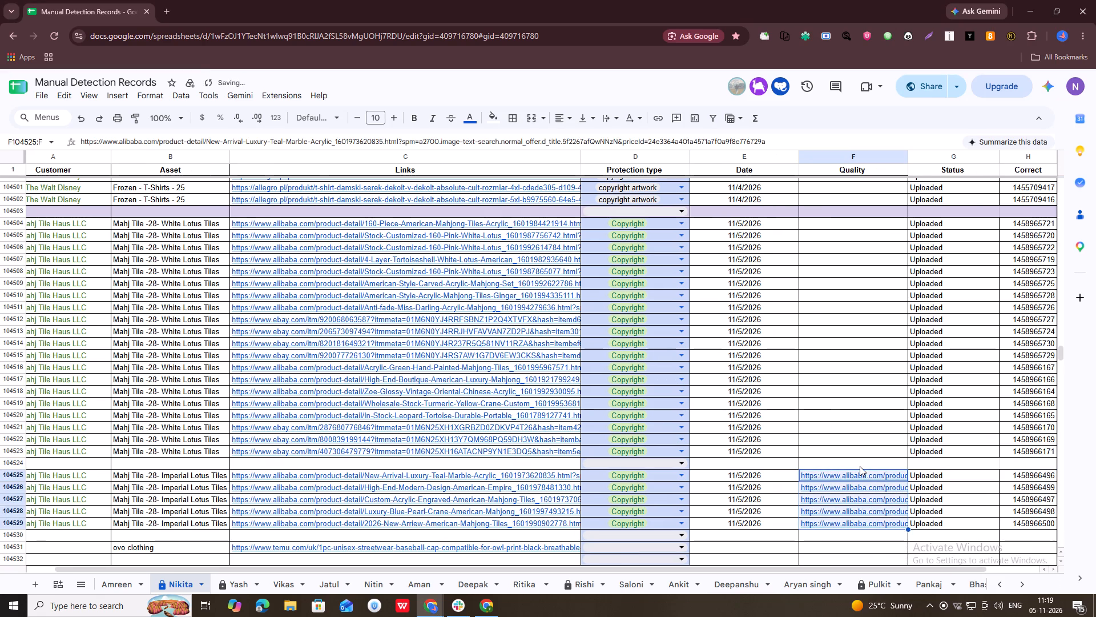
{"action": "key", "text": "Delete"}
{"action": "key", "text": "Right"}
{"action": "key", "text": "ctrl+Down"}
{"action": "key", "text": "Left"}
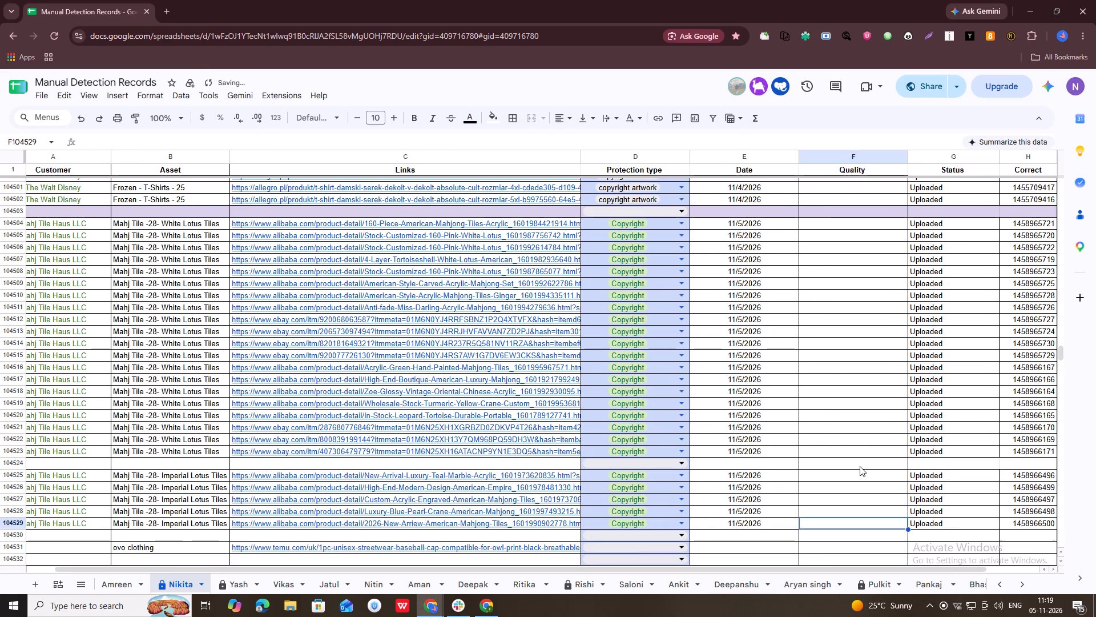
{"action": "key", "text": "Left"}
{"action": "key", "text": "Left"}
{"action": "key", "text": "Left"}
{"action": "key", "text": "ctrl+Down"}
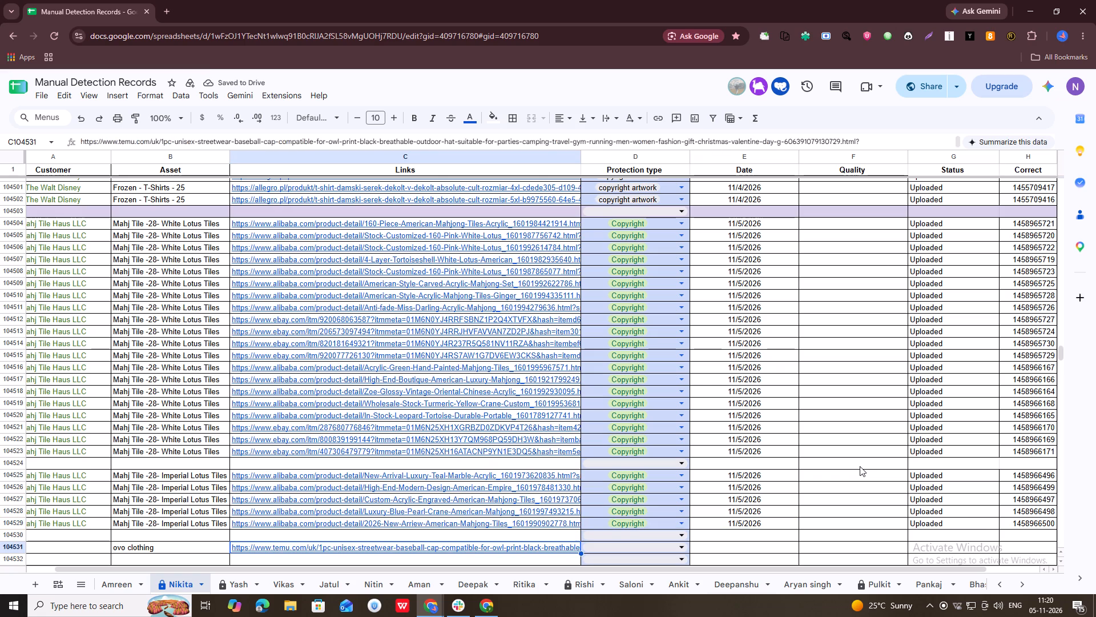
Clear the submitted link list from the Red Points New Incident form.
{"action": "key", "text": "alt+Tab"}
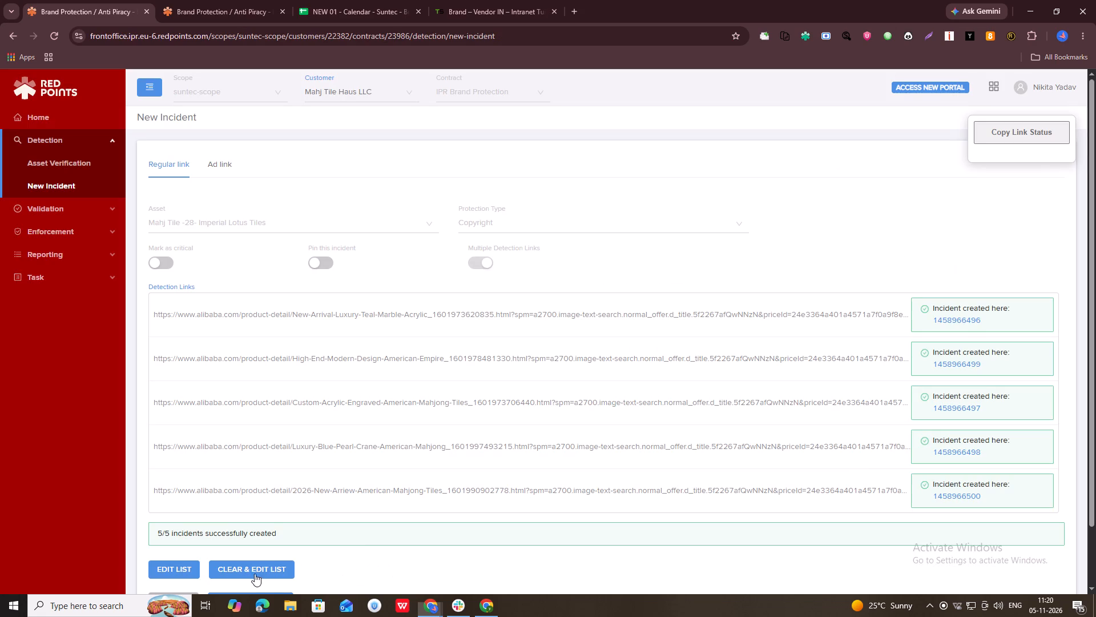
{"action": "left_click", "coordinate": [253, 573]}
Switch the Red Points customer to Octobers Very Own Merchandising, using the name copied from the calendar sheet.
{"action": "left_click", "coordinate": [344, 0]}
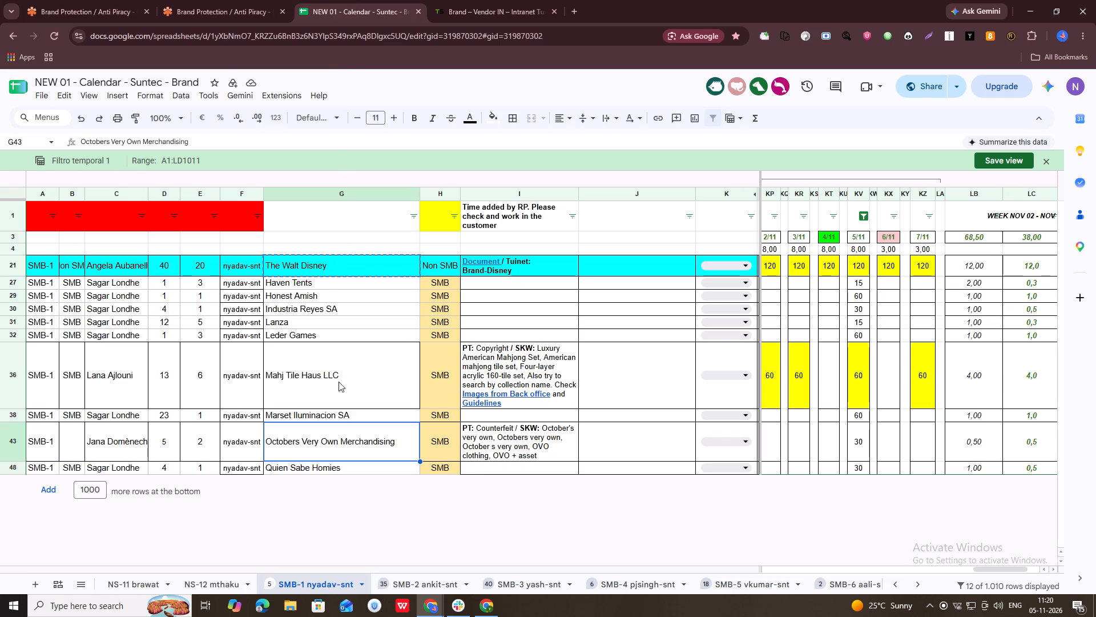
{"action": "key", "text": "ctrl+c"}
{"action": "left_click", "coordinate": [80, 0]}
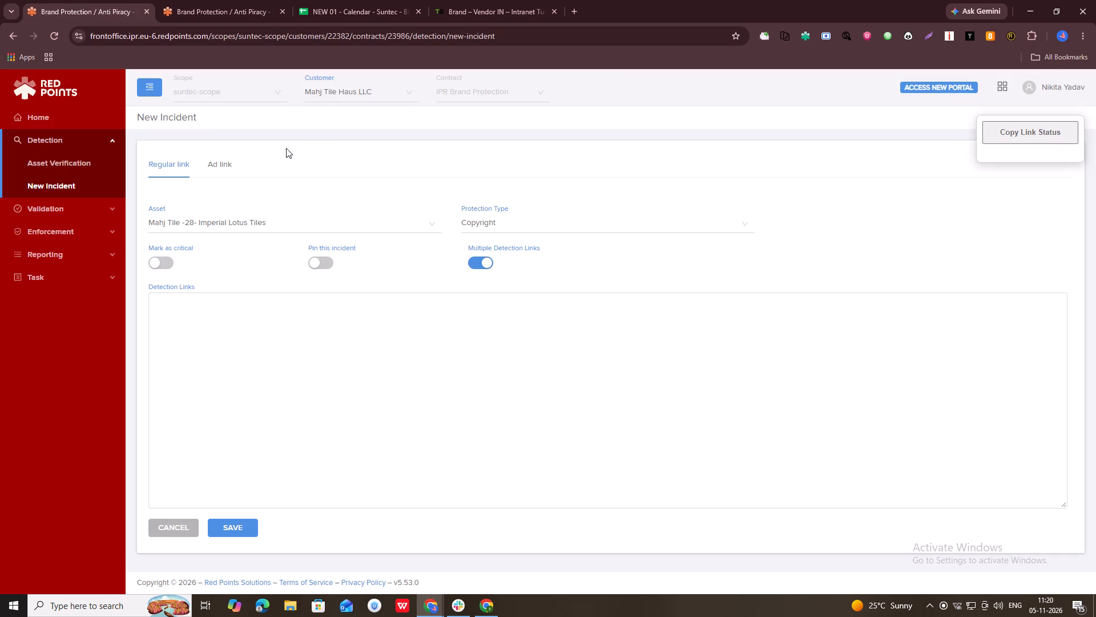
{"action": "left_click", "coordinate": [333, 96]}
{"action": "key", "text": "ctrl+v"}
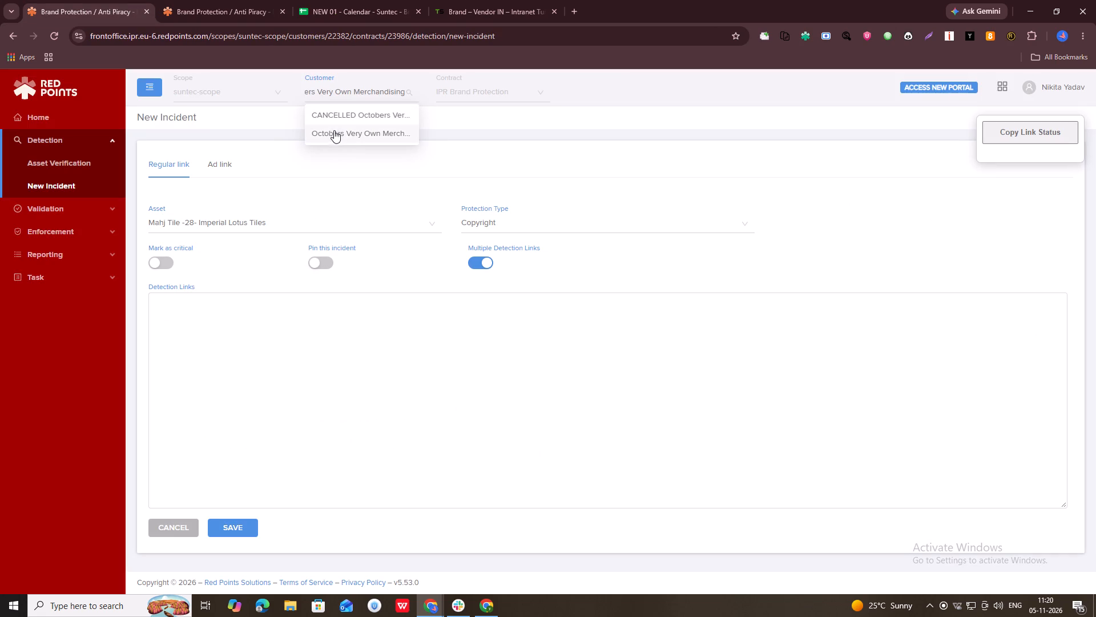
{"action": "left_click", "coordinate": [356, 131]}
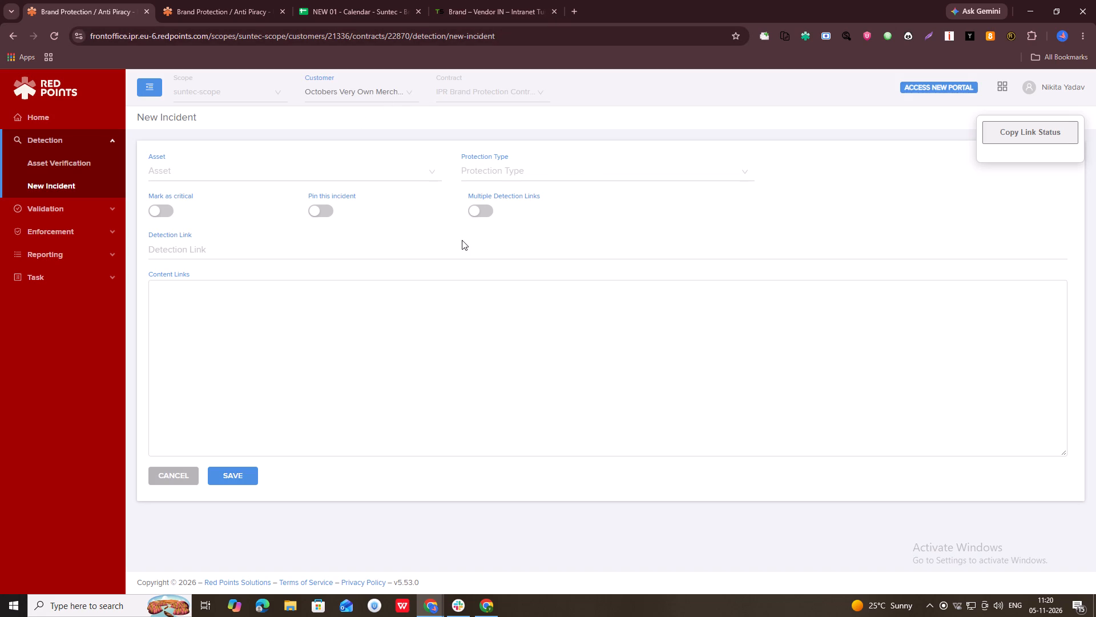
Enter Octobers Very Own Merchandising as the customer of the ovo clothing row in Manual Detection Records, as plain text.
{"action": "key", "text": "alt+Tab"}
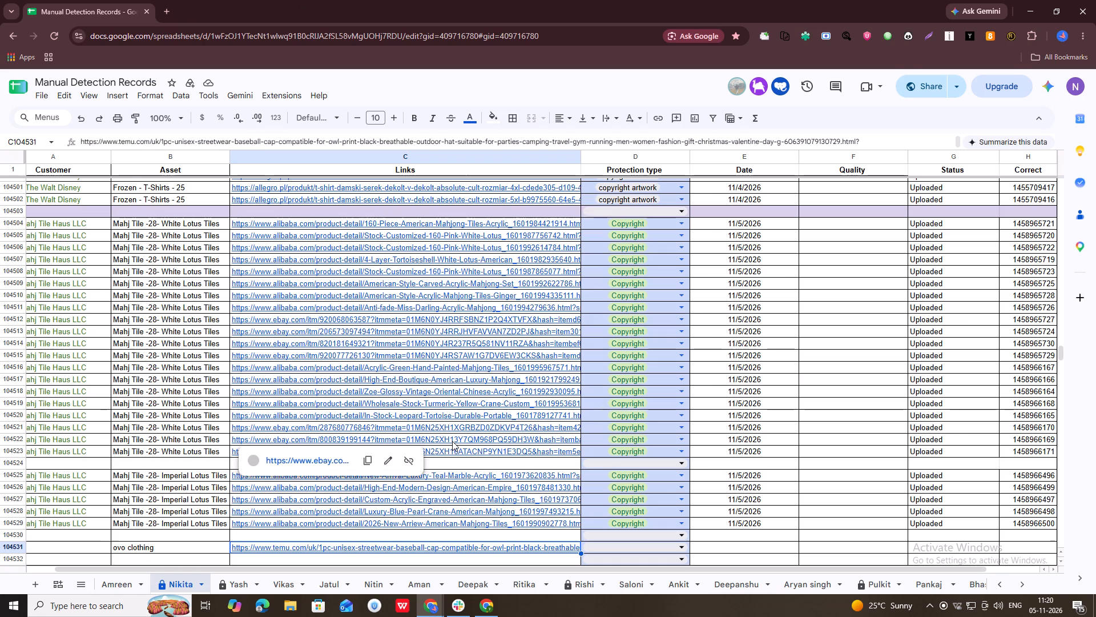
{"action": "key", "text": "ctrl+Left"}
{"action": "key", "text": "ctrl+Left"}
{"action": "key", "text": "ctrl+shift+v"}
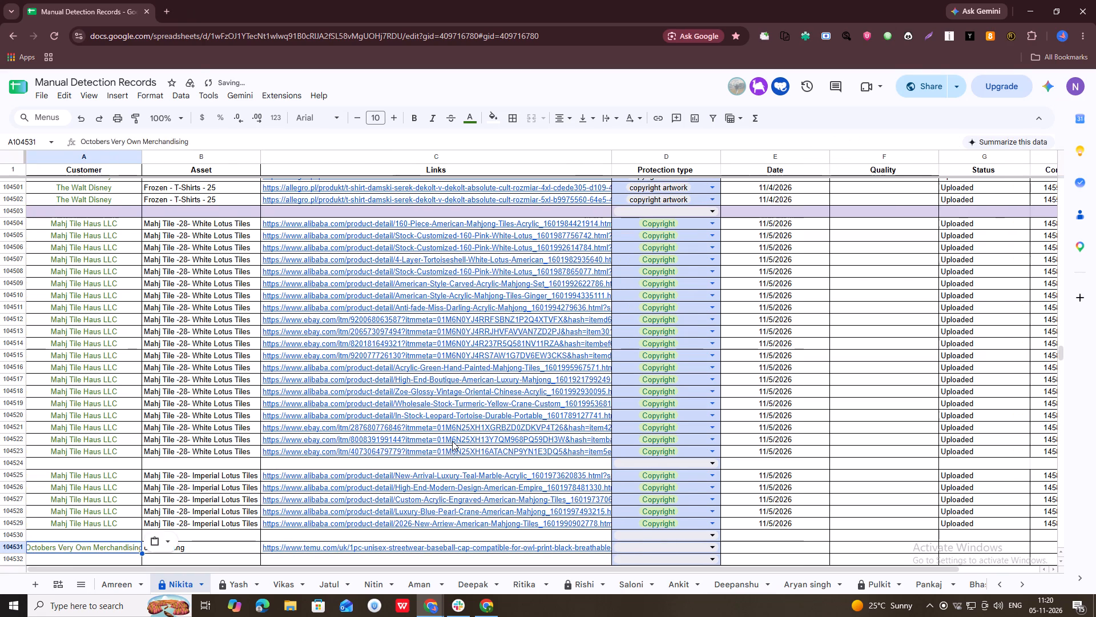
{"action": "key", "text": "Right"}
{"action": "key", "text": "Right"}
{"action": "key", "text": "Right"}
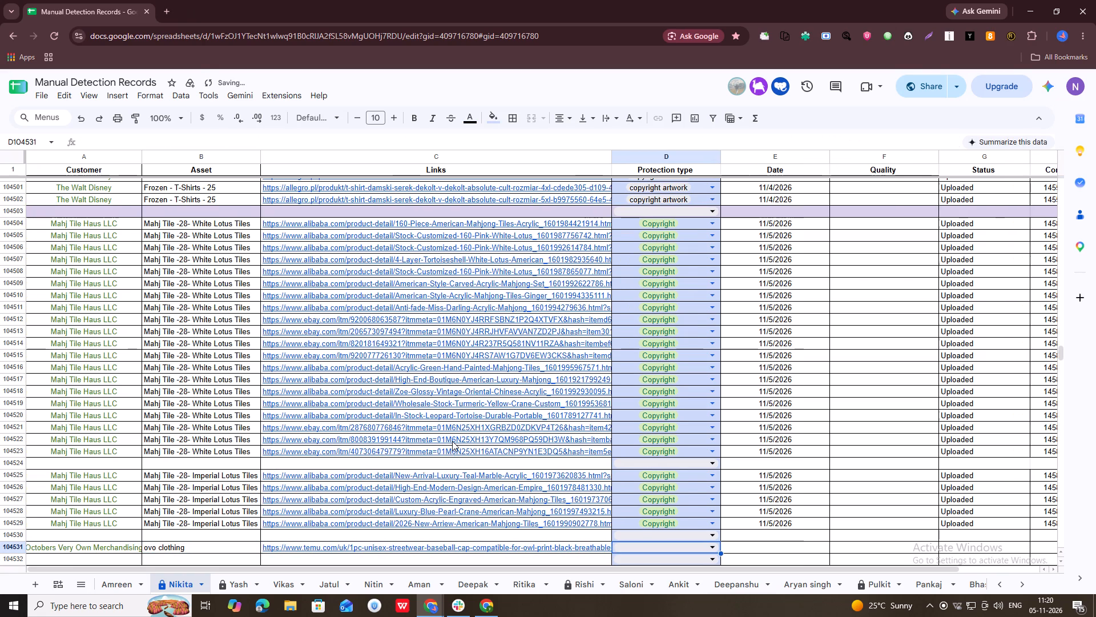
Set the ovo clothing row's protection type to Counterfeit and enter today's date in its Date column.
{"action": "type", "text": "coun"}
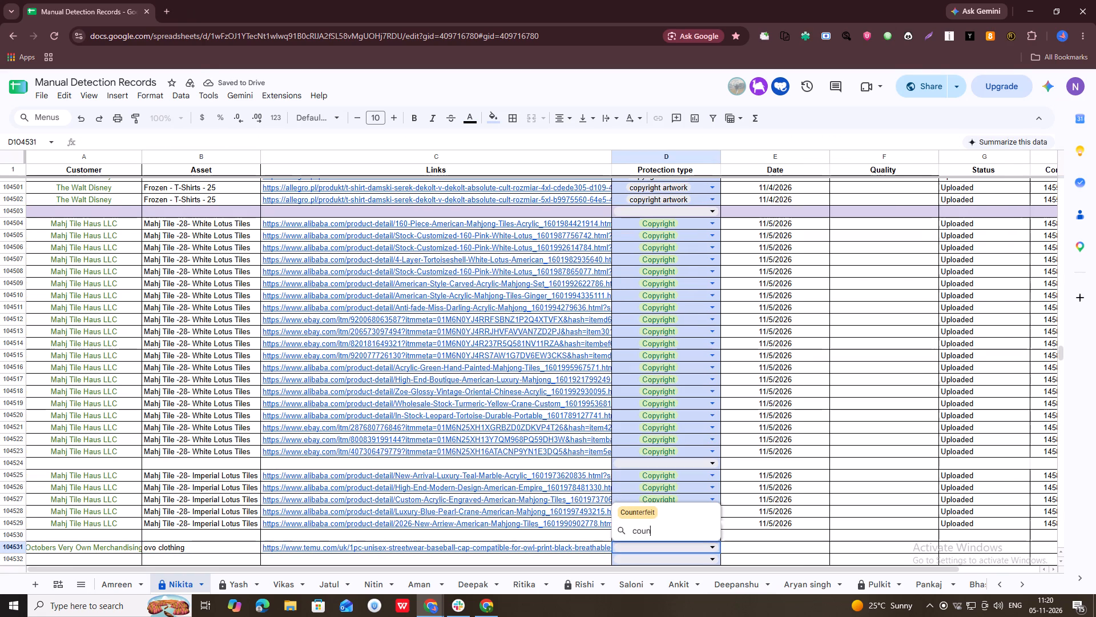
{"action": "key", "text": "Down"}
{"action": "key", "text": "Return"}
{"action": "key", "text": "Up"}
{"action": "key", "text": "Right"}
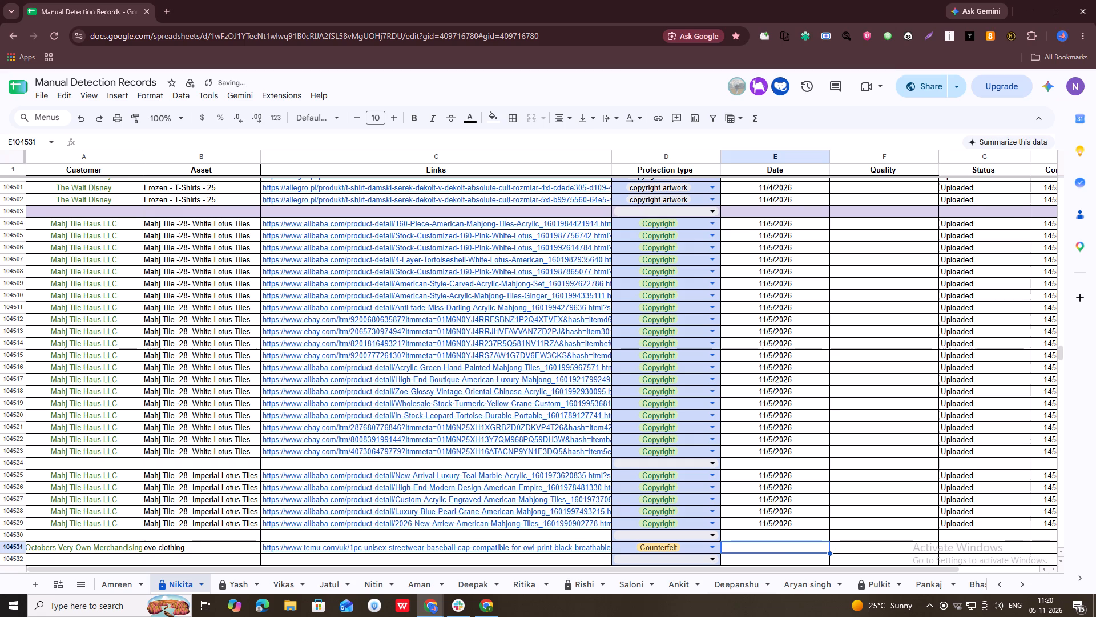
{"action": "key", "text": "ctrl+semicolon"}
{"action": "key", "text": "Down"}
{"action": "key", "text": "Left"}
{"action": "key", "text": "Left"}
Switch to the Temu window and examine the ovo clothing search results for infringing OVO listings, loading two more batches.
{"action": "key", "text": "alt+Tab"}
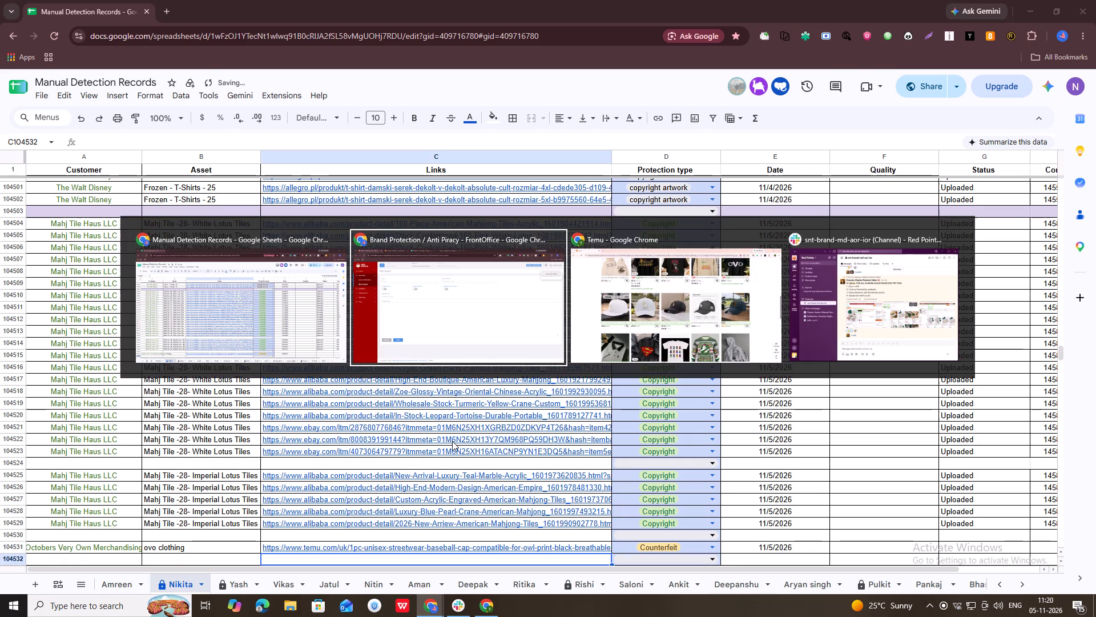
{"action": "key", "text": "alt+Tab"}
{"action": "scroll", "coordinate": [684, 436], "scroll_direction": "down", "scroll_amount": 6}
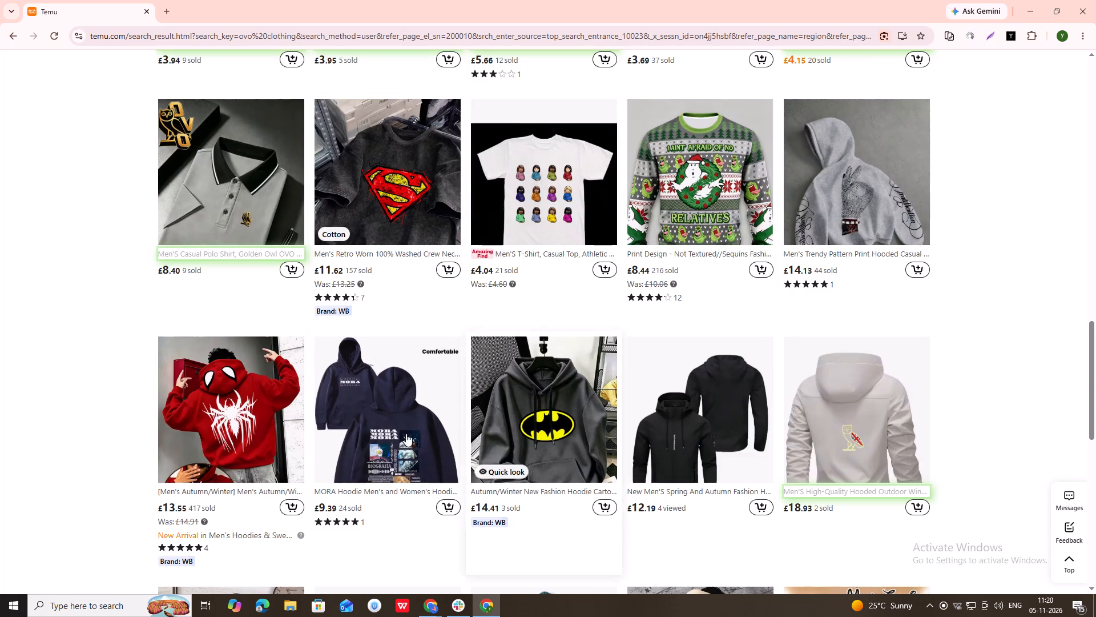
{"action": "scroll", "coordinate": [298, 420], "scroll_direction": "down", "scroll_amount": 5}
{"action": "scroll", "coordinate": [712, 445], "scroll_direction": "up", "scroll_amount": 1}
{"action": "scroll", "coordinate": [682, 434], "scroll_direction": "down", "scroll_amount": 2}
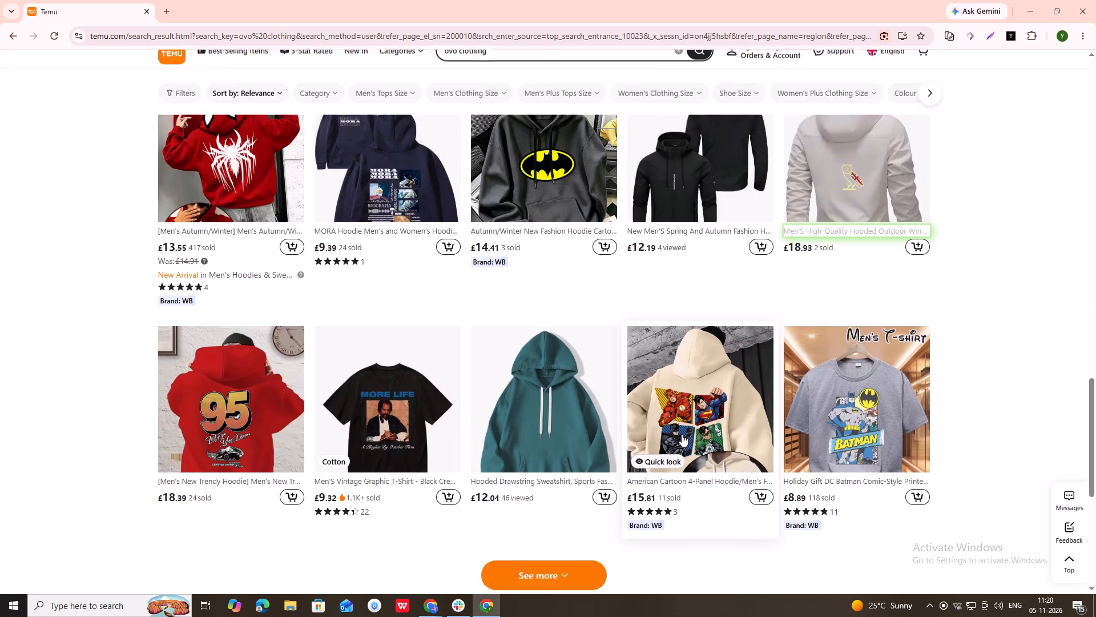
{"action": "left_click", "coordinate": [556, 496]}
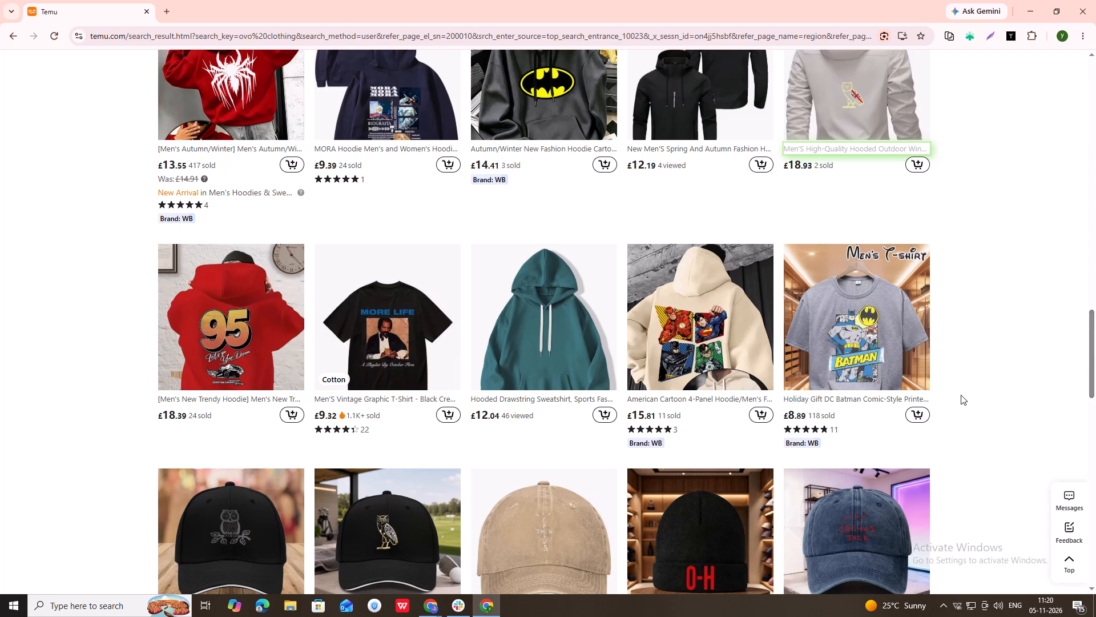
{"action": "scroll", "coordinate": [942, 398], "scroll_direction": "down", "scroll_amount": 6}
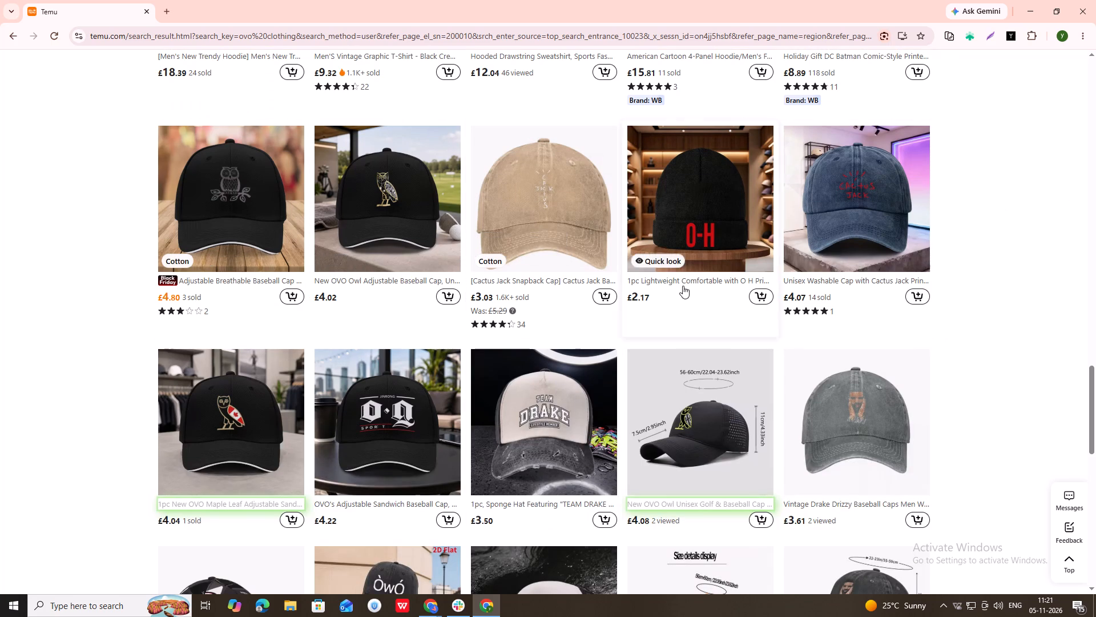
{"action": "scroll", "coordinate": [804, 295], "scroll_direction": "down", "scroll_amount": 6}
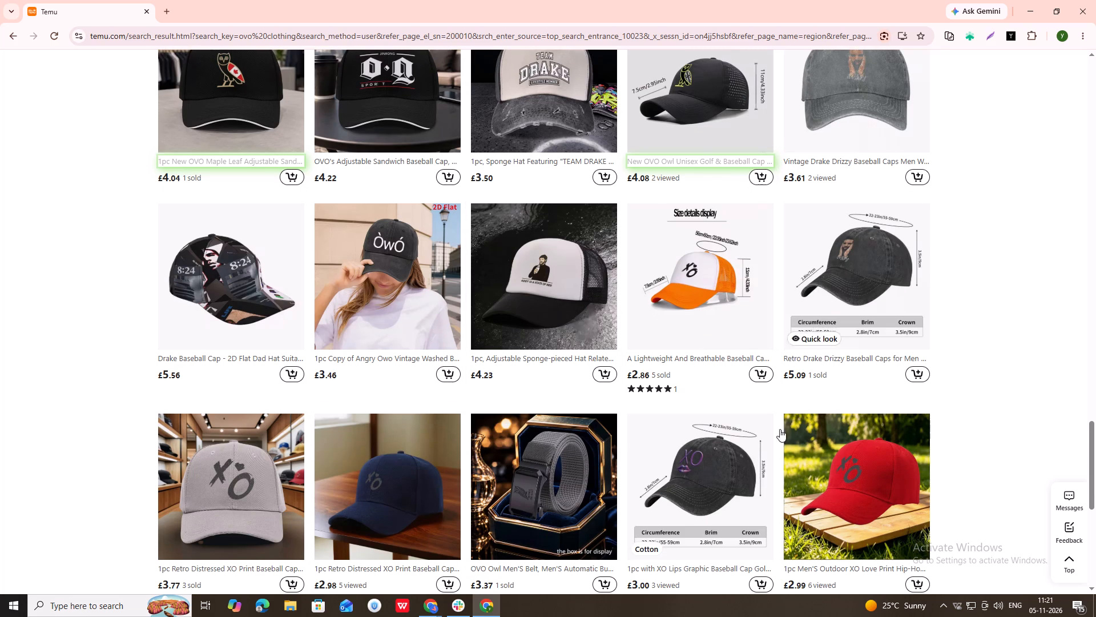
{"action": "scroll", "coordinate": [861, 336], "scroll_direction": "down", "scroll_amount": 7}
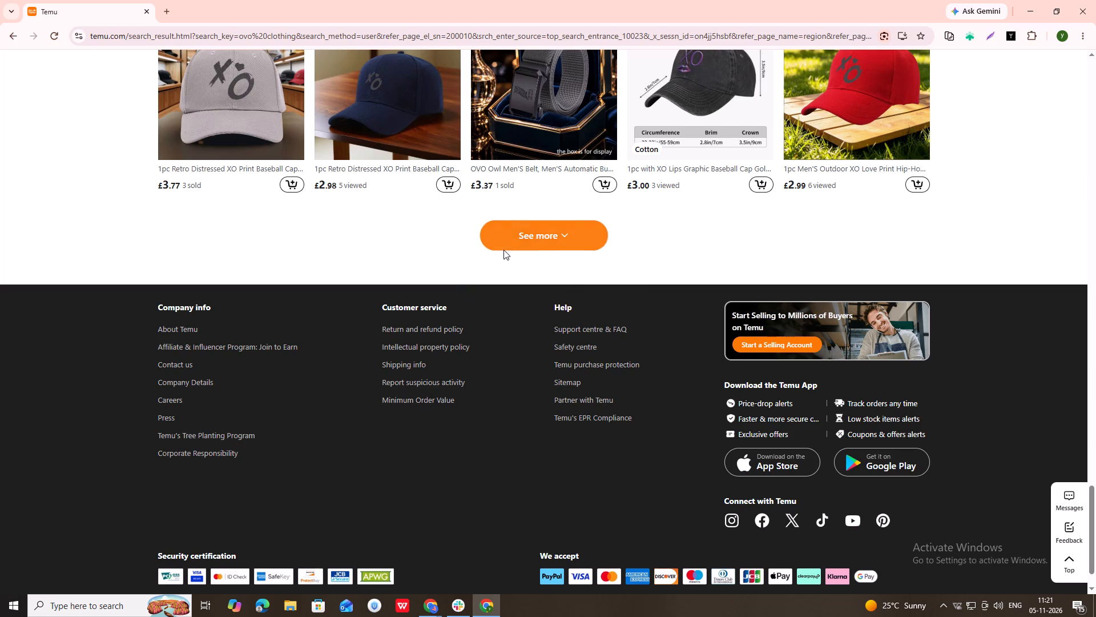
{"action": "left_click", "coordinate": [533, 236]}
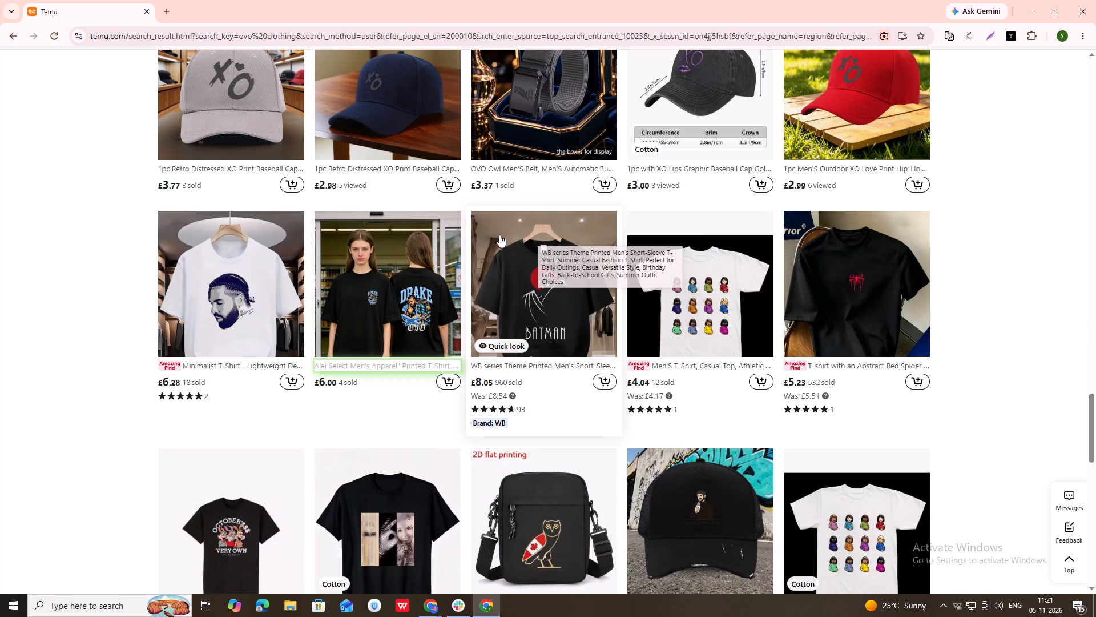
{"action": "scroll", "coordinate": [774, 382], "scroll_direction": "down", "scroll_amount": 6}
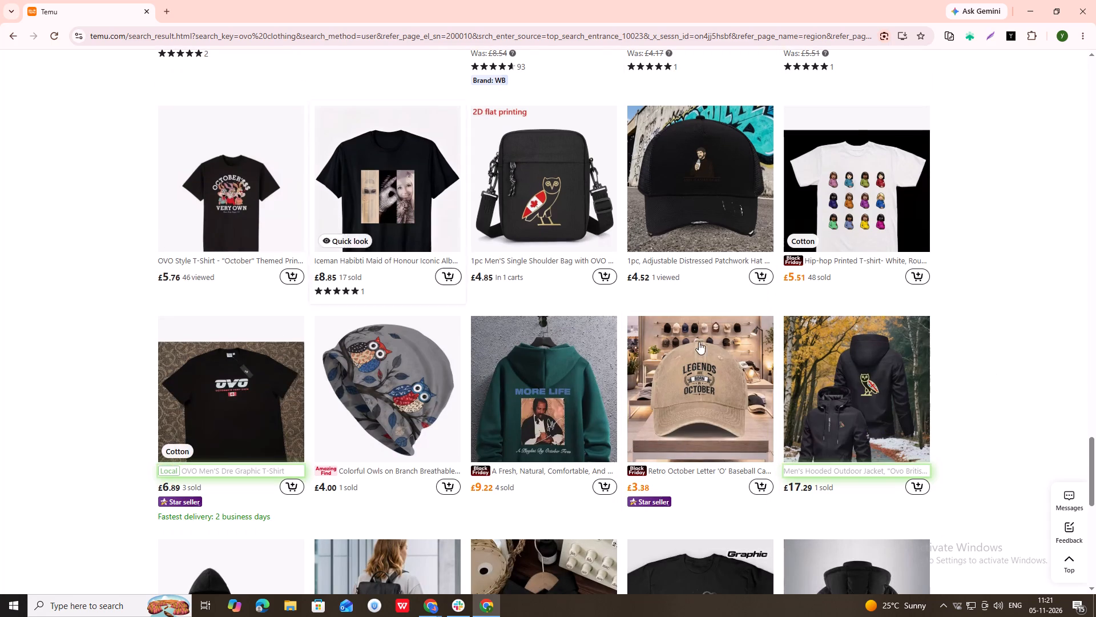
{"action": "scroll", "coordinate": [801, 400], "scroll_direction": "down", "scroll_amount": 6}
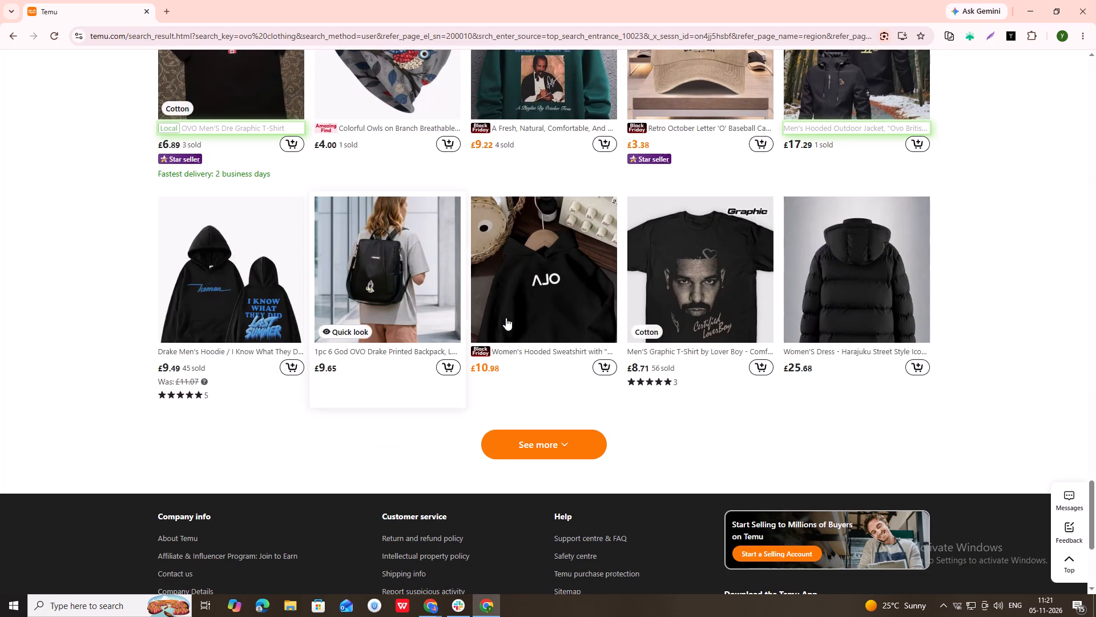
Load three further batches of Temu's ovo clothing results and check the added clothing, caps and slippers for OVO branding.
{"action": "left_click", "coordinate": [548, 450]}
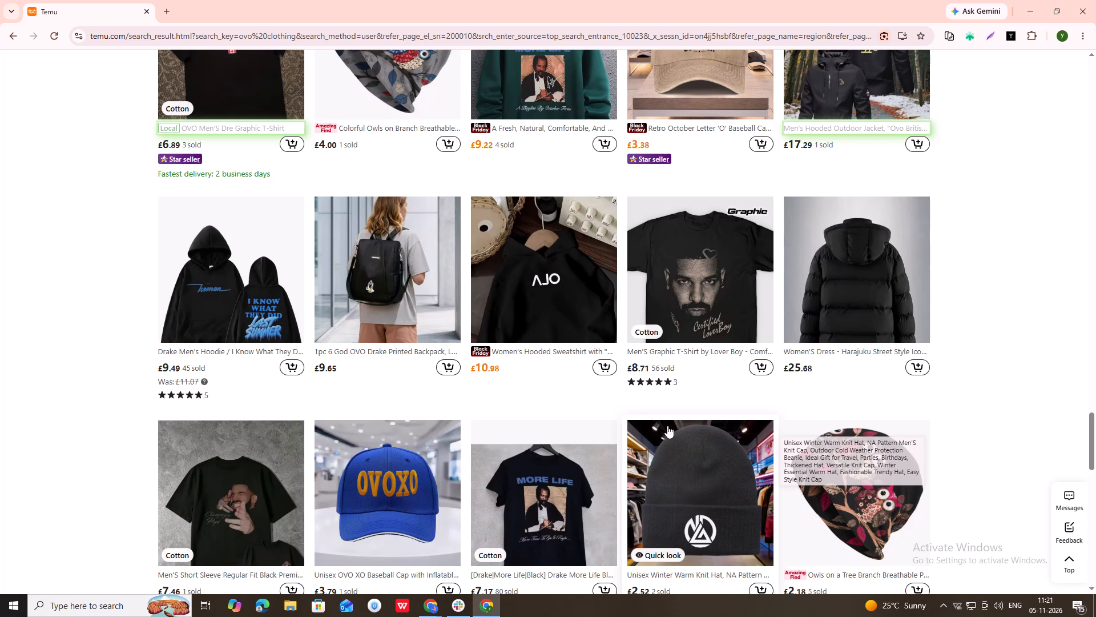
{"action": "scroll", "coordinate": [667, 425], "scroll_direction": "down", "scroll_amount": 5}
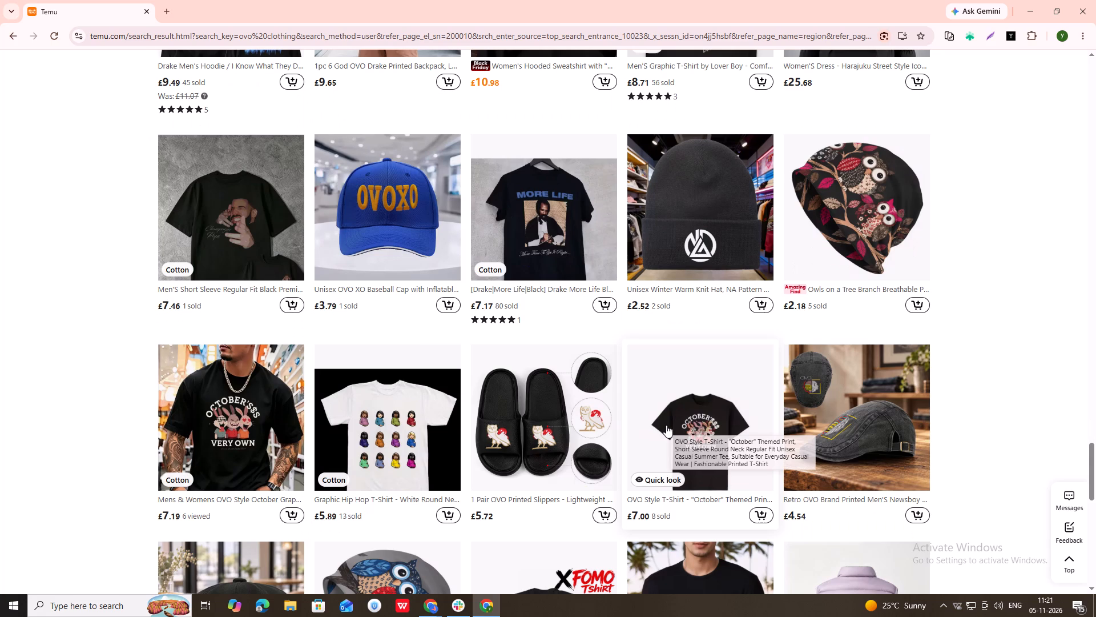
{"action": "scroll", "coordinate": [645, 428], "scroll_direction": "down", "scroll_amount": 5}
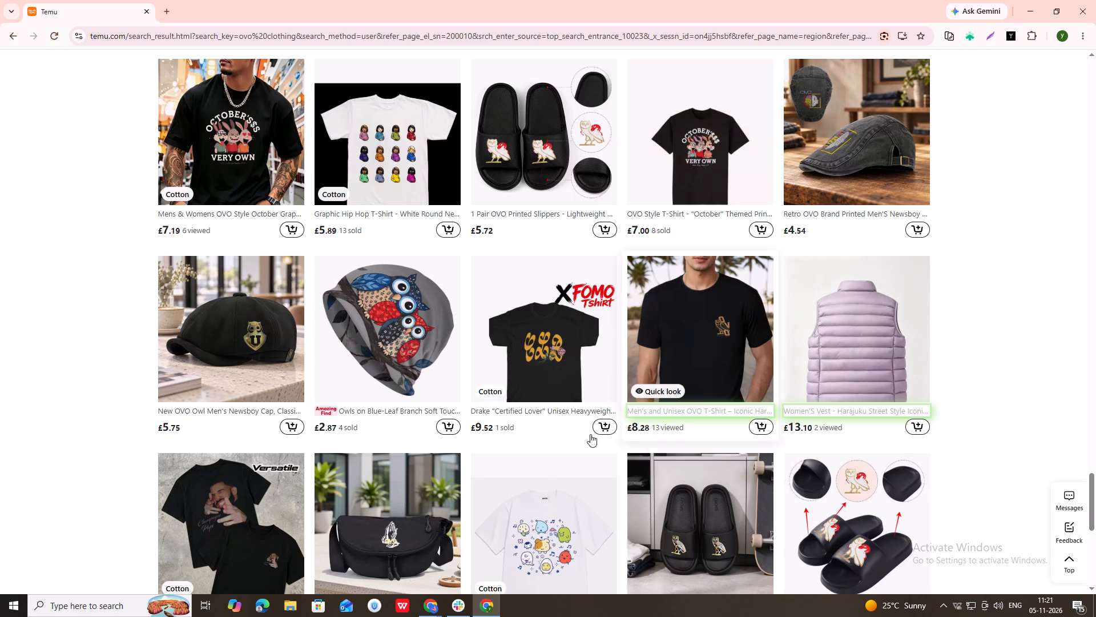
{"action": "scroll", "coordinate": [694, 448], "scroll_direction": "down", "scroll_amount": 5}
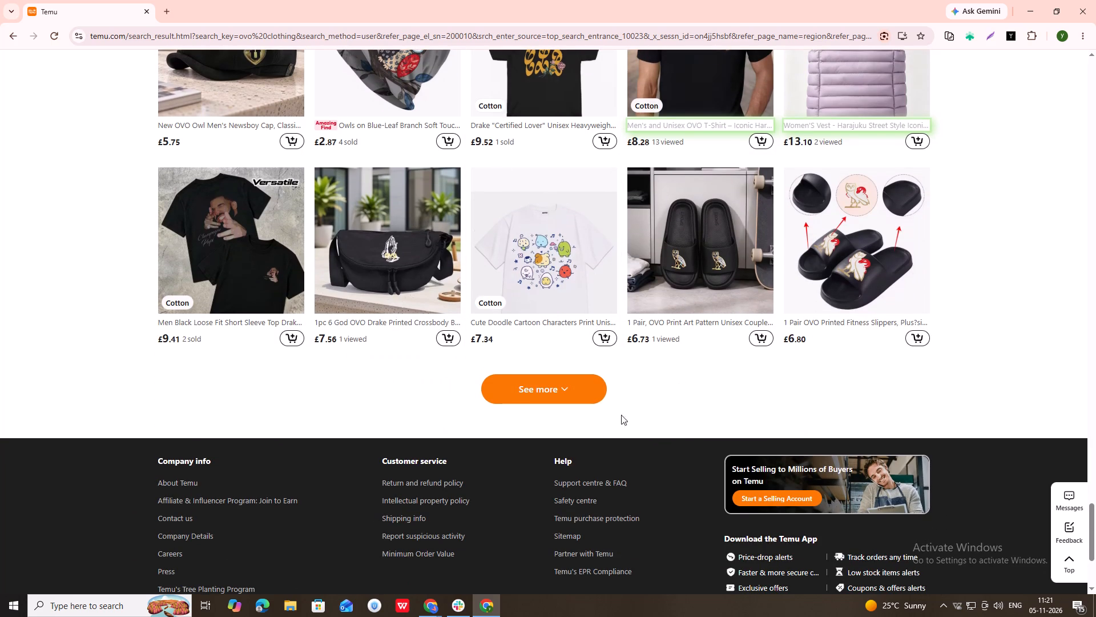
{"action": "left_click", "coordinate": [561, 386]}
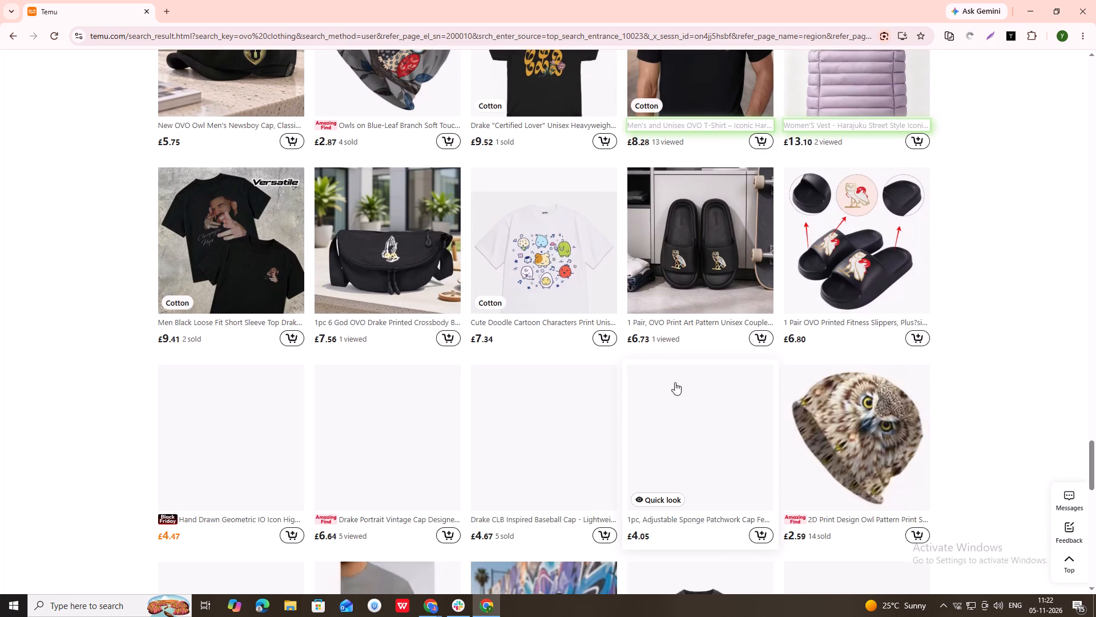
{"action": "scroll", "coordinate": [836, 422], "scroll_direction": "down", "scroll_amount": 6}
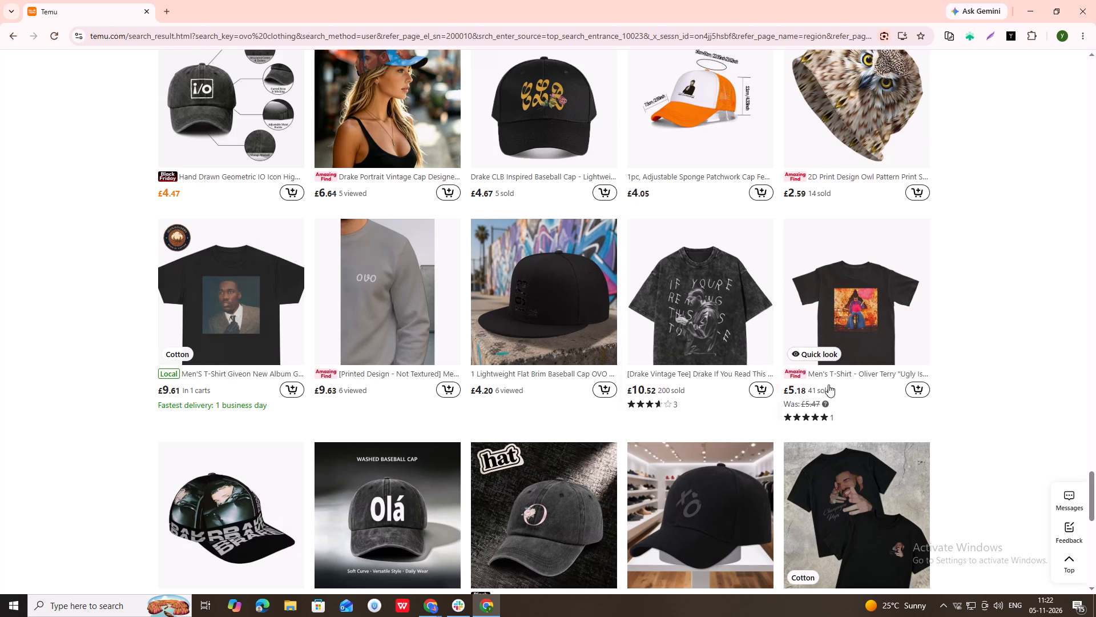
{"action": "scroll", "coordinate": [827, 393], "scroll_direction": "down", "scroll_amount": 5}
{"action": "scroll", "coordinate": [696, 532], "scroll_direction": "down", "scroll_amount": 3}
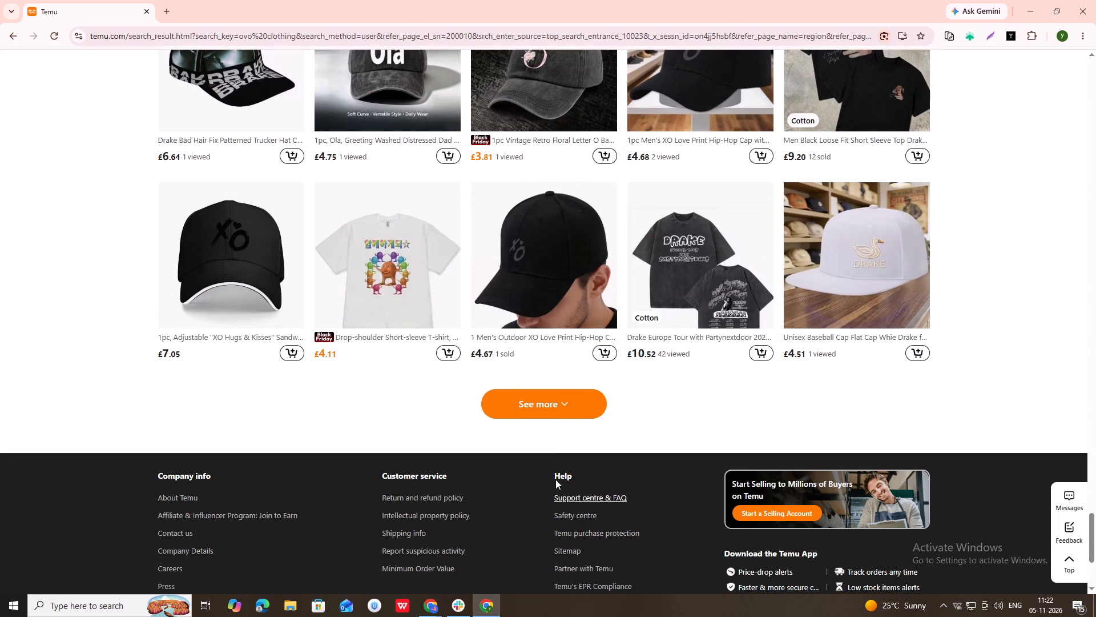
{"action": "left_click", "coordinate": [566, 411]}
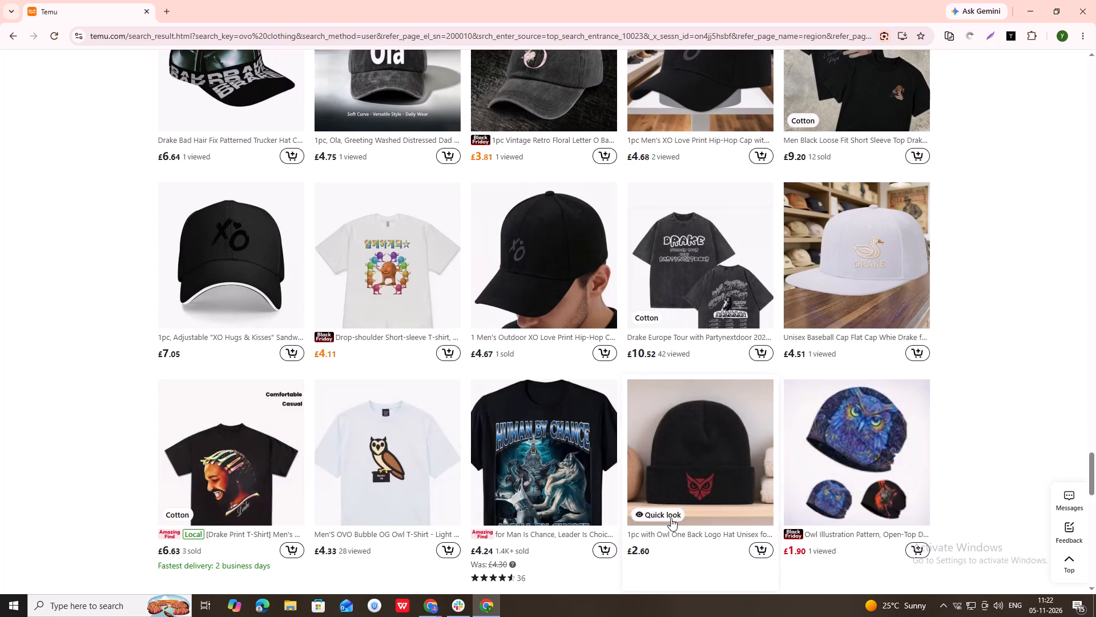
{"action": "scroll", "coordinate": [775, 486], "scroll_direction": "down", "scroll_amount": 3}
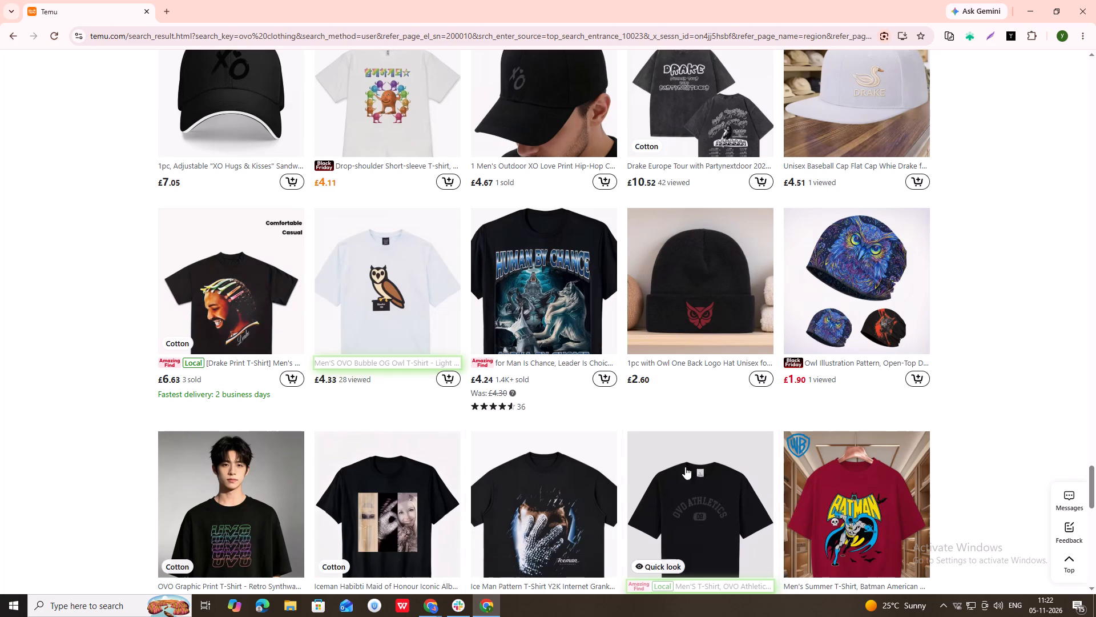
{"action": "scroll", "coordinate": [724, 475], "scroll_direction": "down", "scroll_amount": 5}
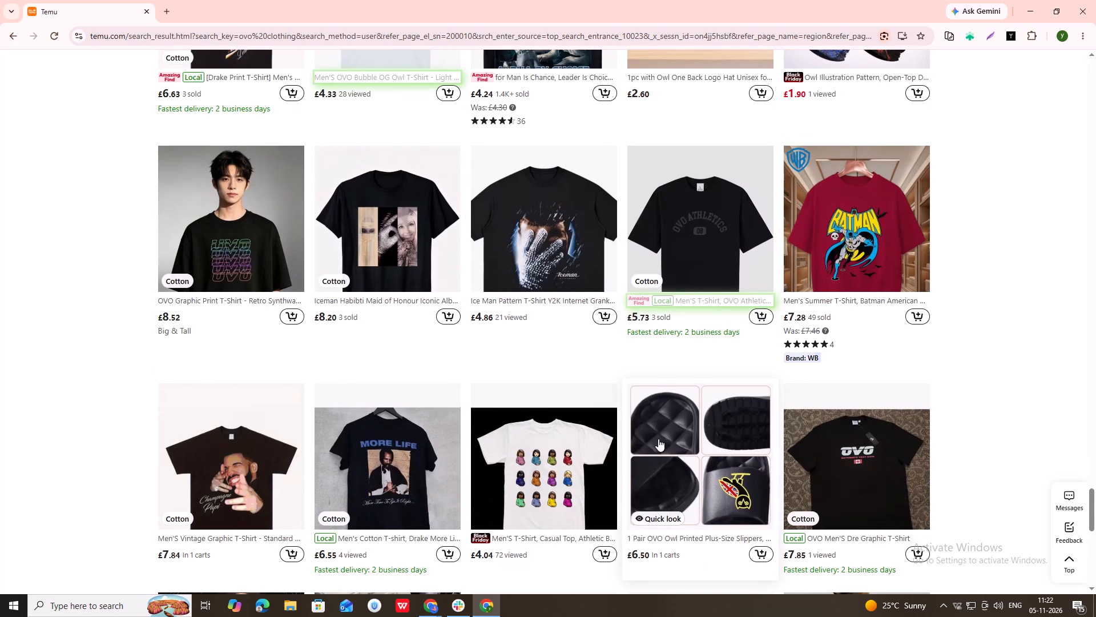
{"action": "scroll", "coordinate": [659, 438], "scroll_direction": "down", "scroll_amount": 4}
{"action": "scroll", "coordinate": [613, 484], "scroll_direction": "down", "scroll_amount": 4}
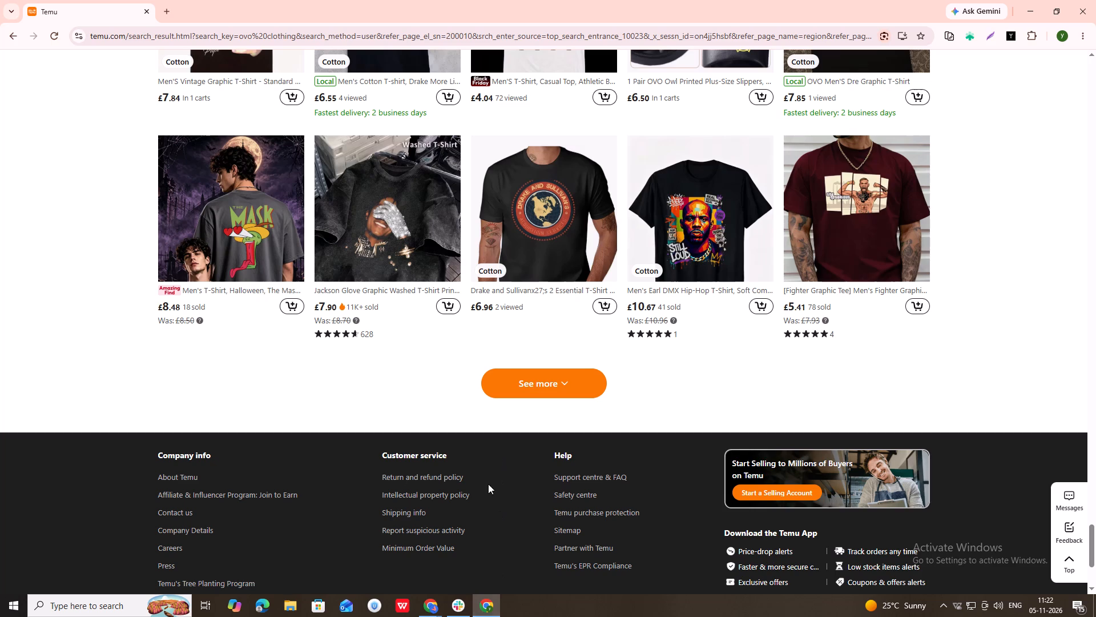
Switch Temu's shopping country/region to Azerbaijan.
{"action": "scroll", "coordinate": [960, 245], "scroll_direction": "up", "scroll_amount": 4}
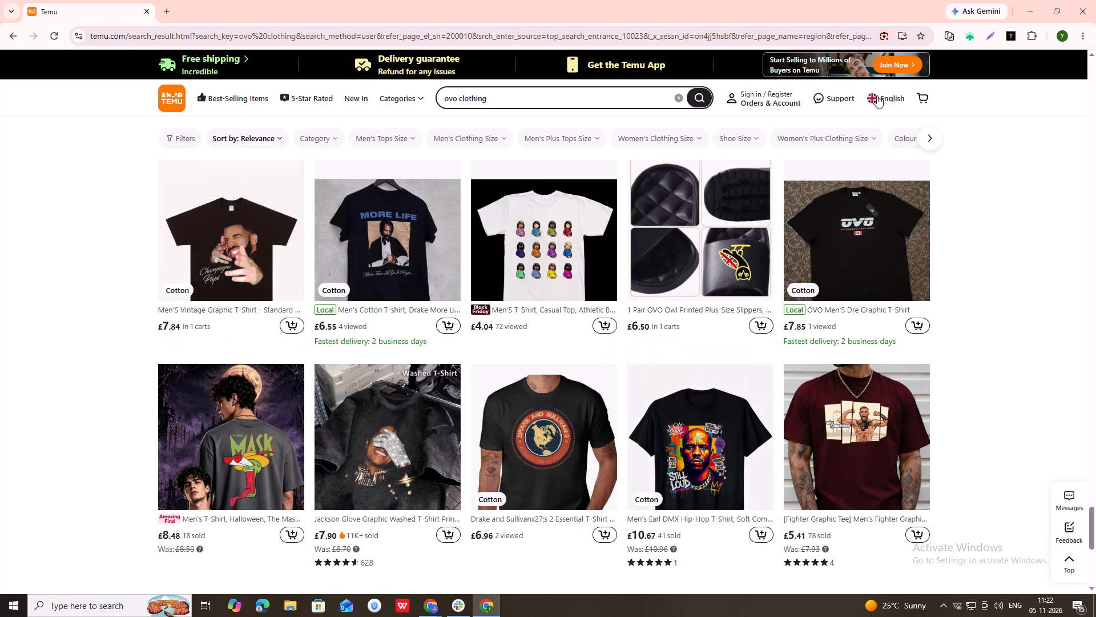
{"action": "left_click", "coordinate": [881, 104]}
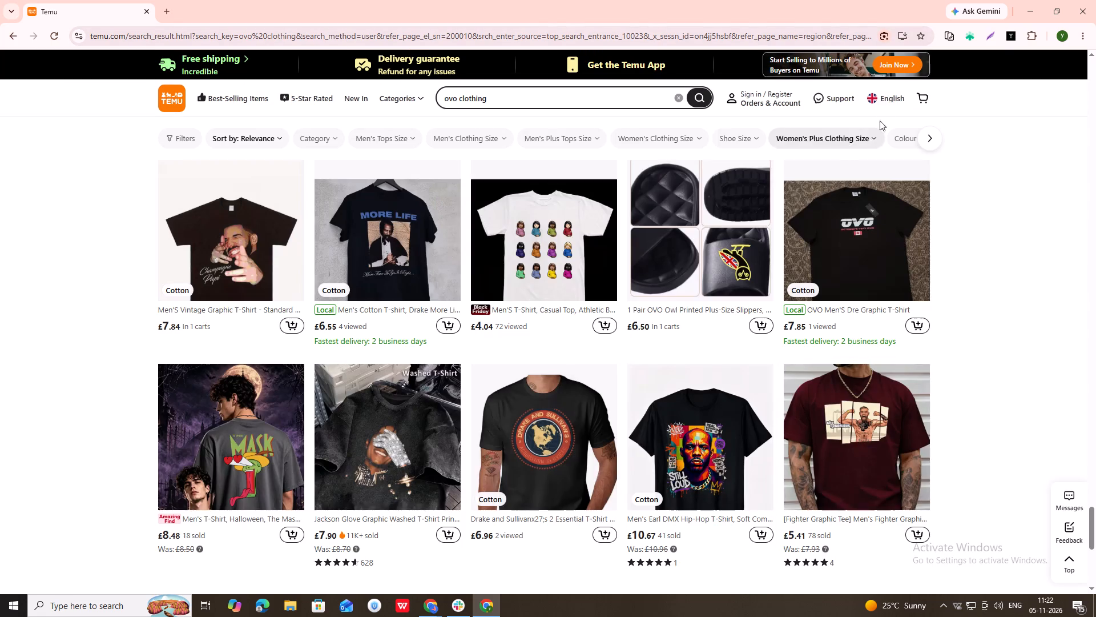
{"action": "left_click", "coordinate": [884, 97]}
{"action": "left_click", "coordinate": [853, 429]}
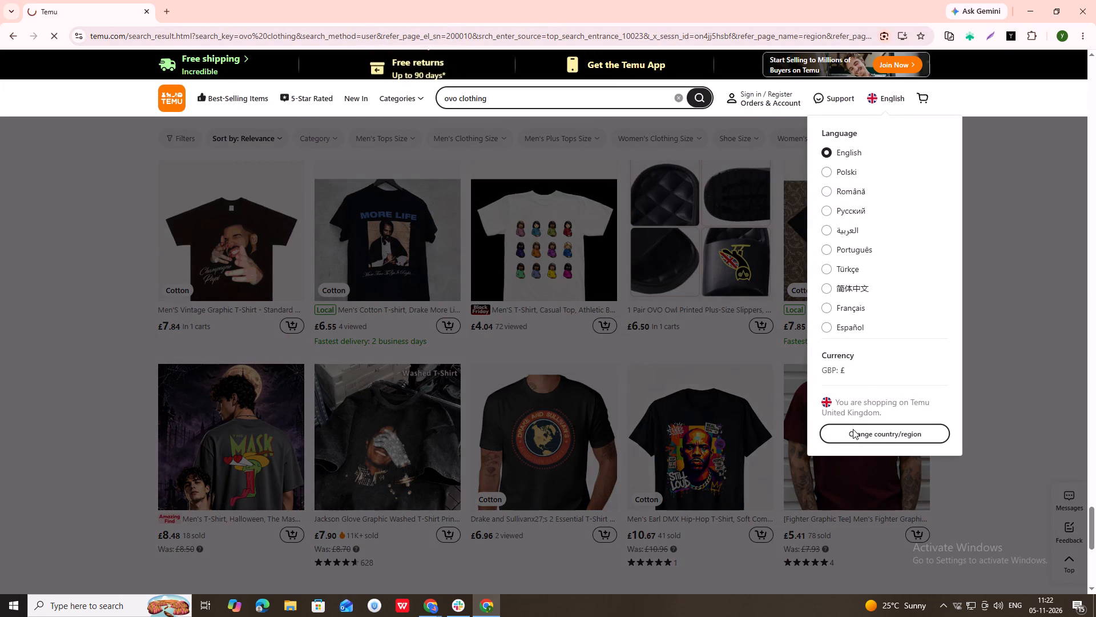
{"action": "left_click", "coordinate": [482, 182]}
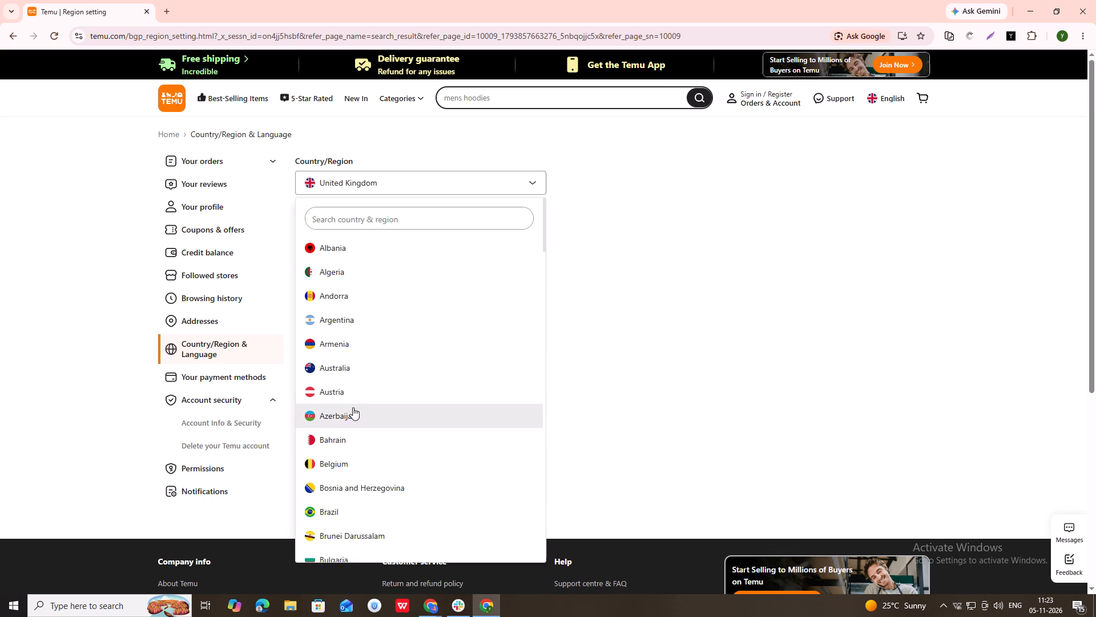
{"action": "left_click", "coordinate": [349, 414]}
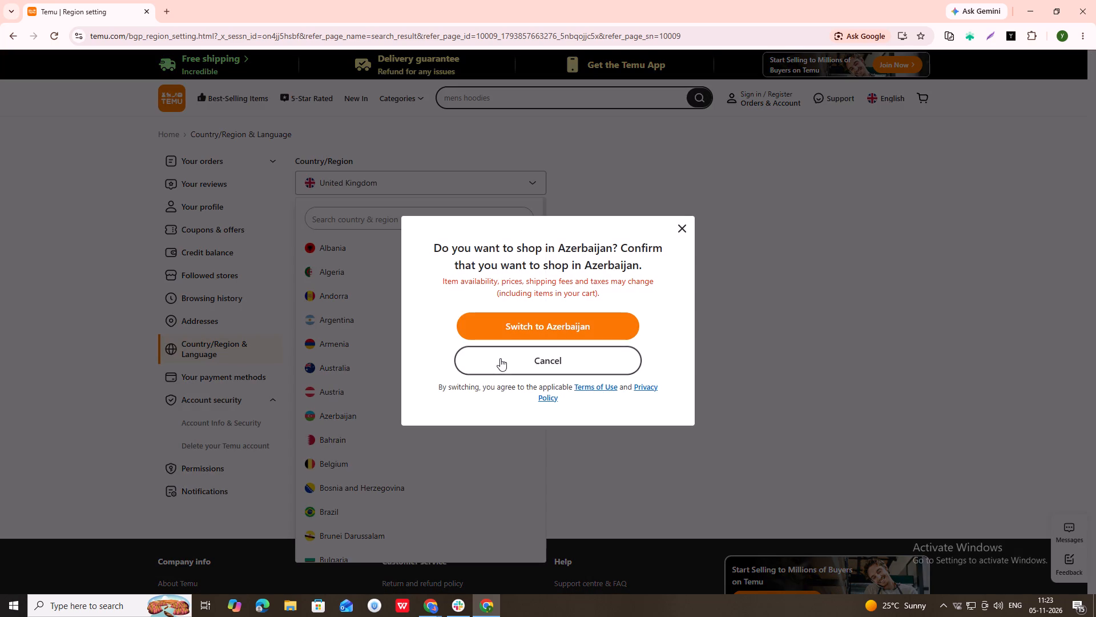
{"action": "left_click", "coordinate": [512, 329]}
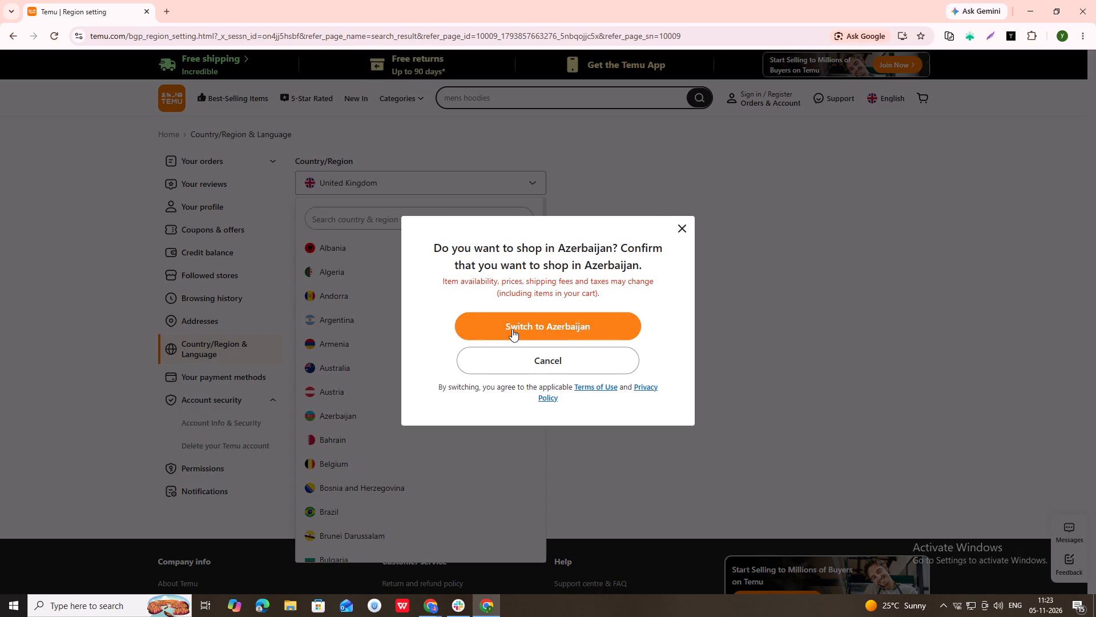
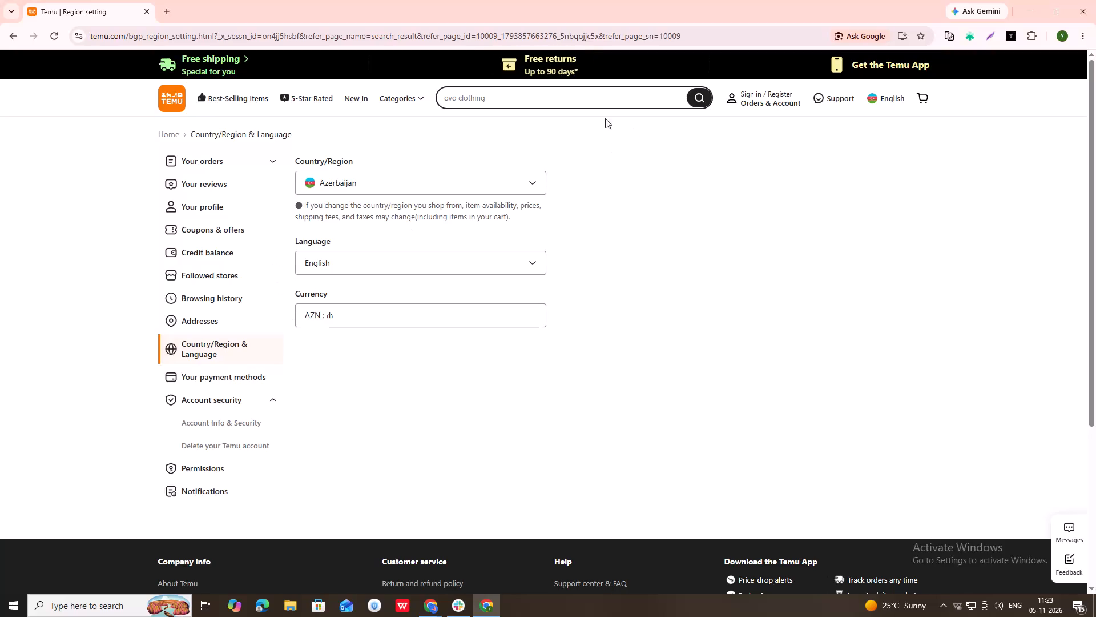
Search Temu's Azerbaijan store for ovo clothing, reusing the recent search term.
{"action": "left_click", "coordinate": [571, 97]}
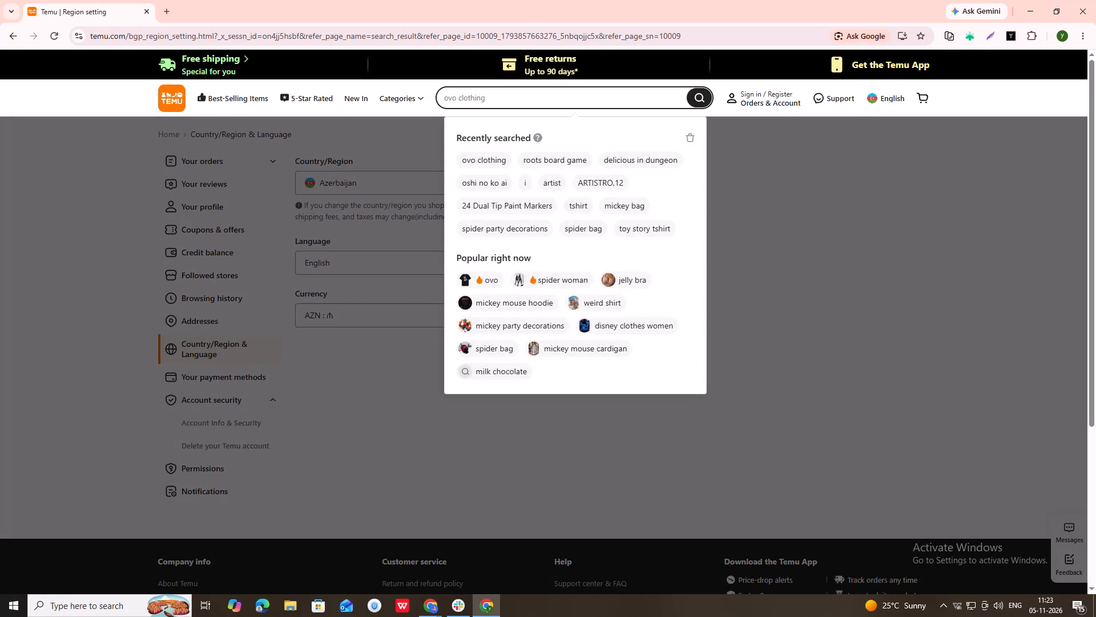
{"action": "left_click", "coordinate": [488, 161]}
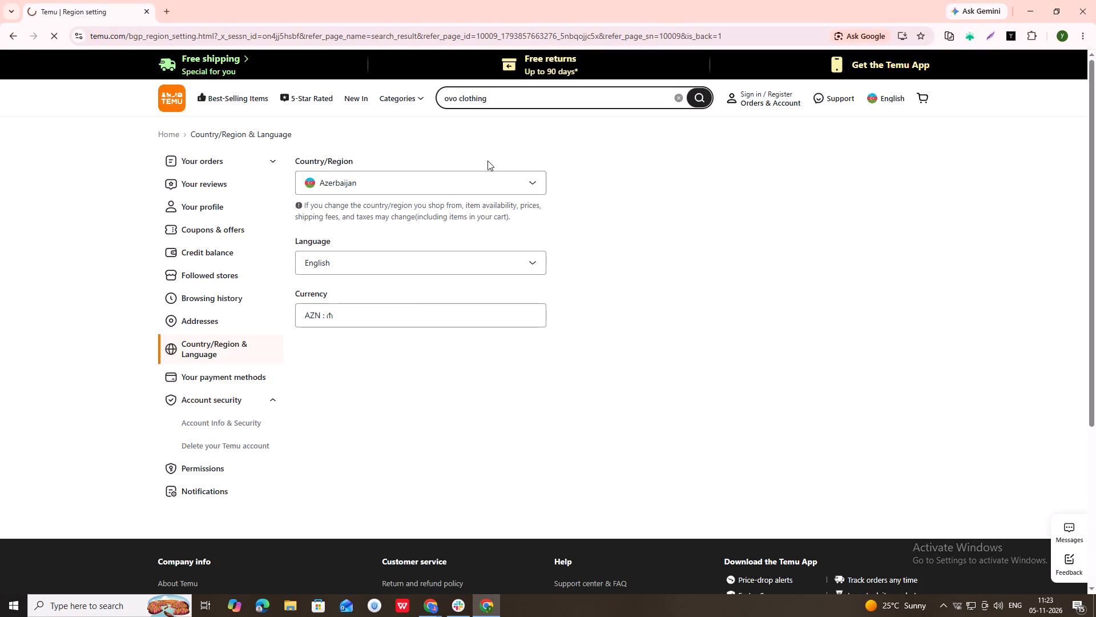
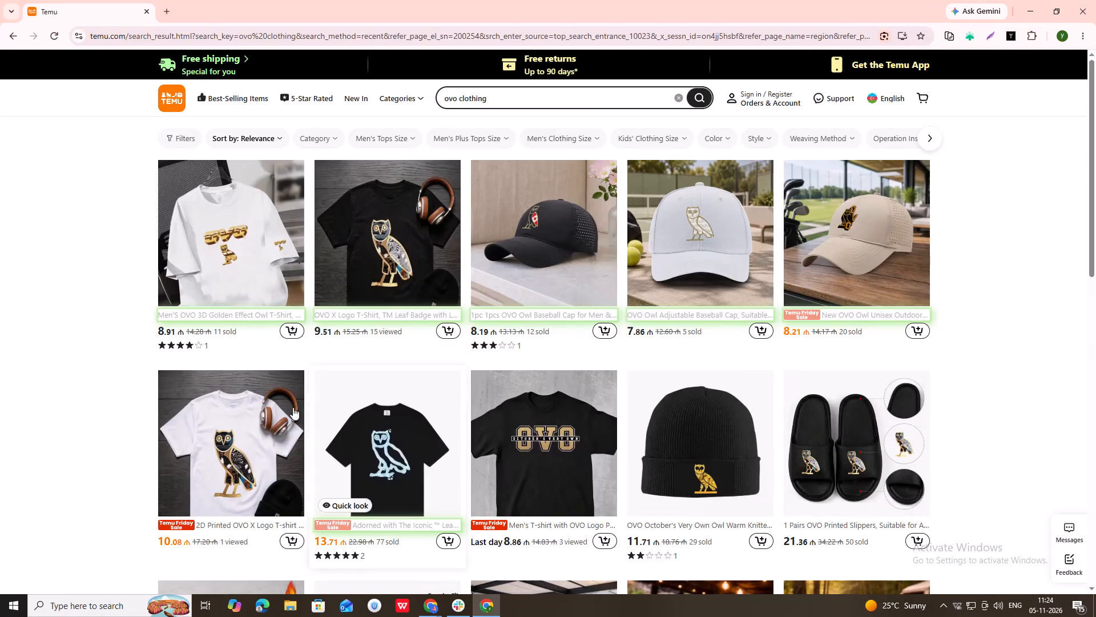
Log the link of the white 2D Printed OVO X Logo T-shirt in row 104532 of the Manual Detection Records sheet's Links column.
{"action": "right_click", "coordinate": [235, 526]}
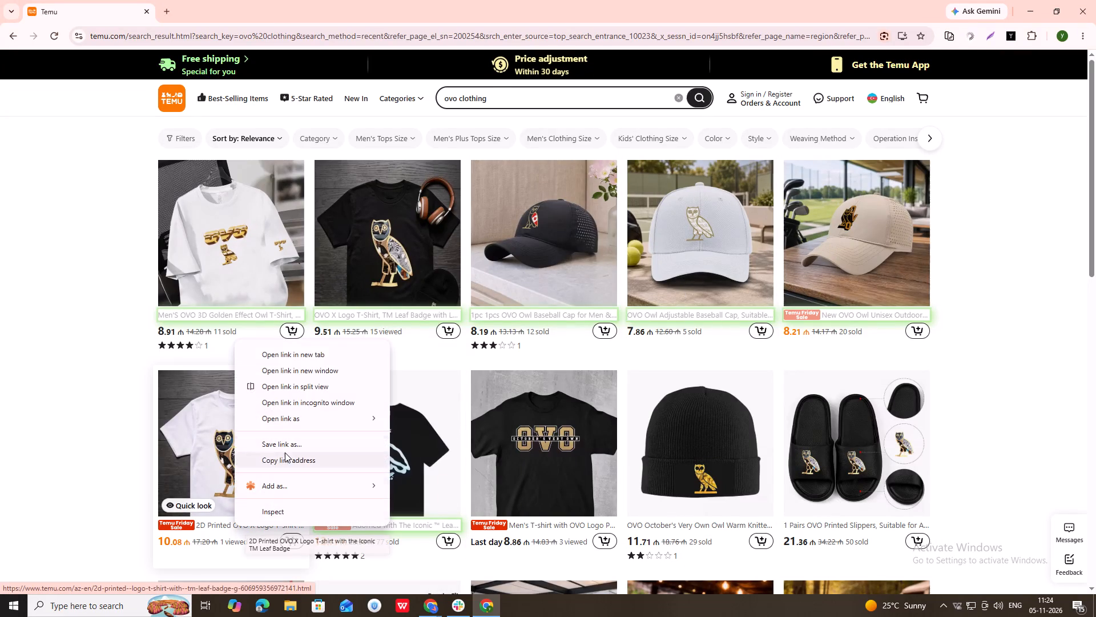
{"action": "left_click", "coordinate": [284, 462]}
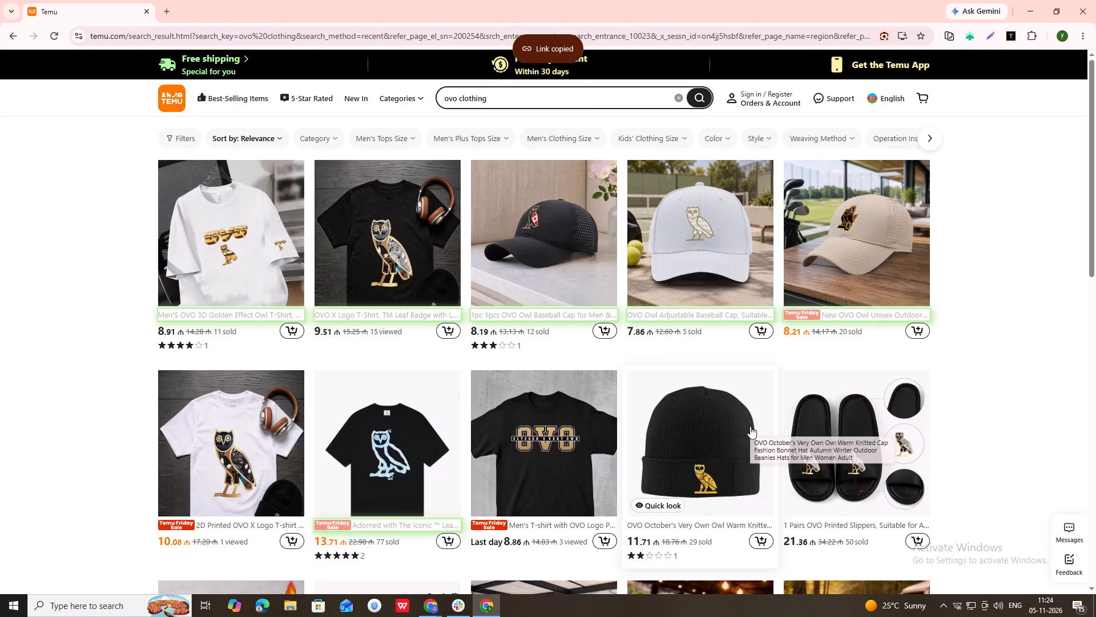
{"action": "key", "text": "alt+Tab"}
{"action": "key", "text": "ctrl+v"}
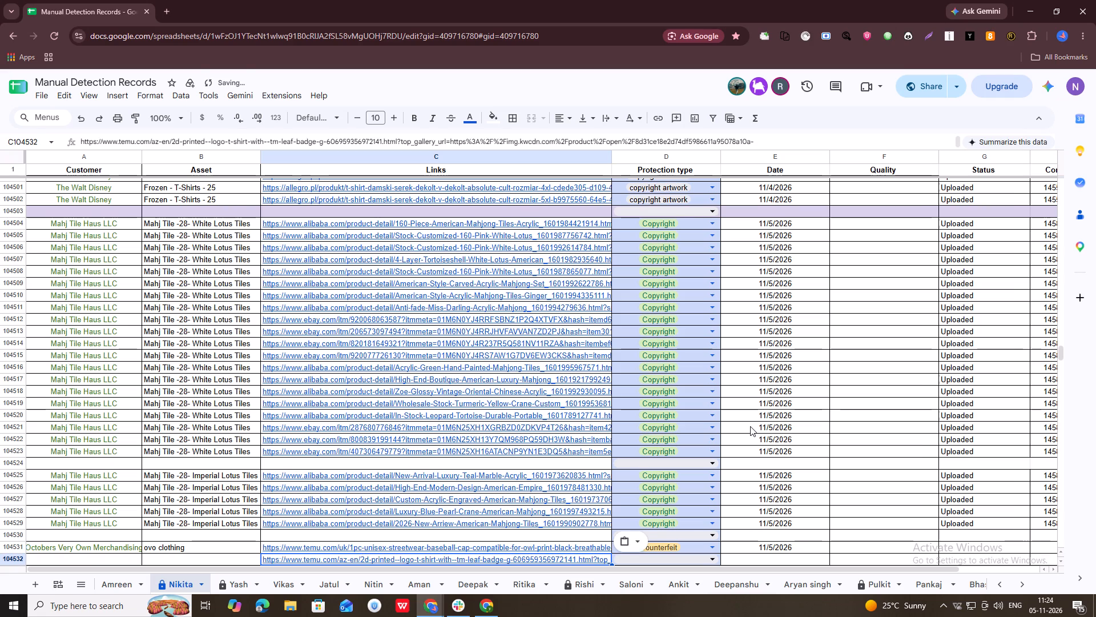
{"action": "key", "text": "Down"}
{"action": "key", "text": "alt+Tab"}
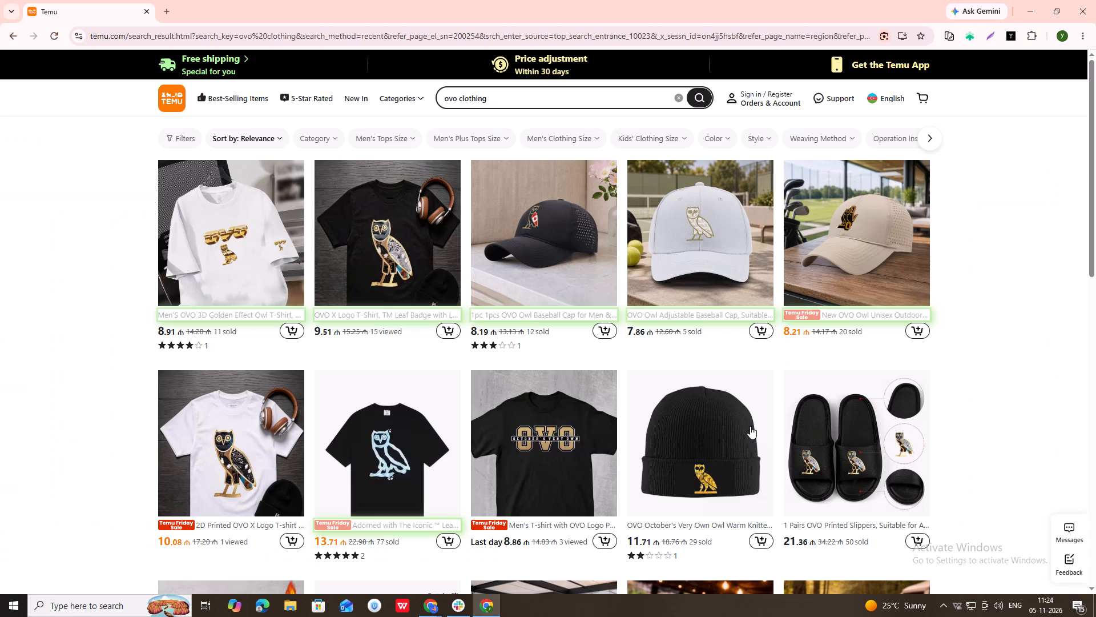
{"action": "key", "text": "Right"}
Log the link of the 1pc Unisex Streetwear Baseball Cap listing in row 104533 of the sheet's Links column.
{"action": "scroll", "coordinate": [756, 418], "scroll_direction": "down", "scroll_amount": 4}
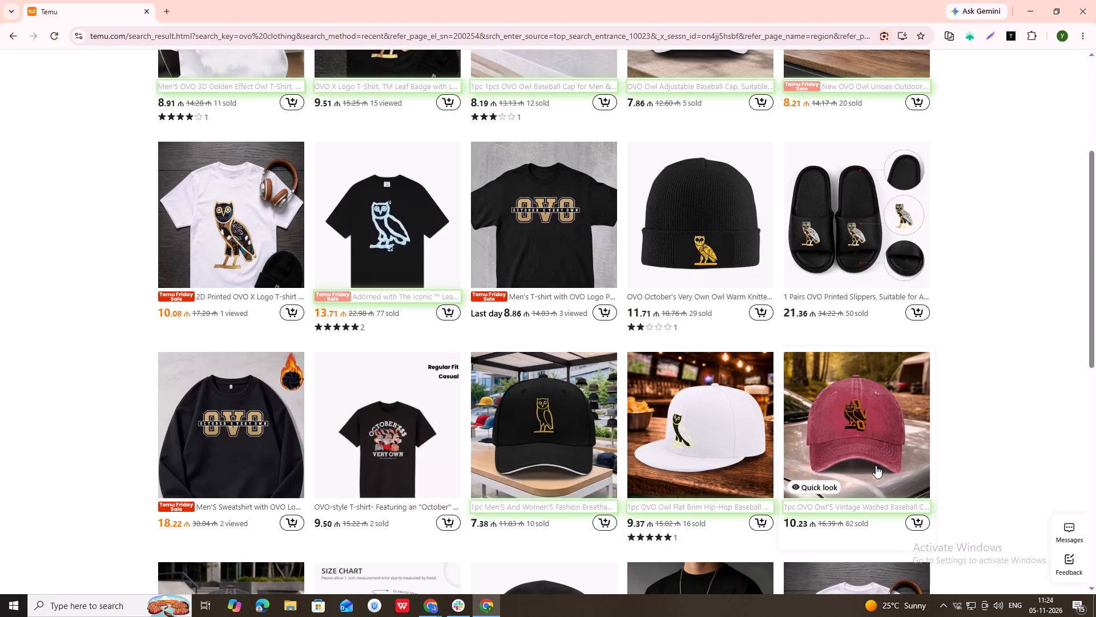
{"action": "scroll", "coordinate": [542, 365], "scroll_direction": "down", "scroll_amount": 5}
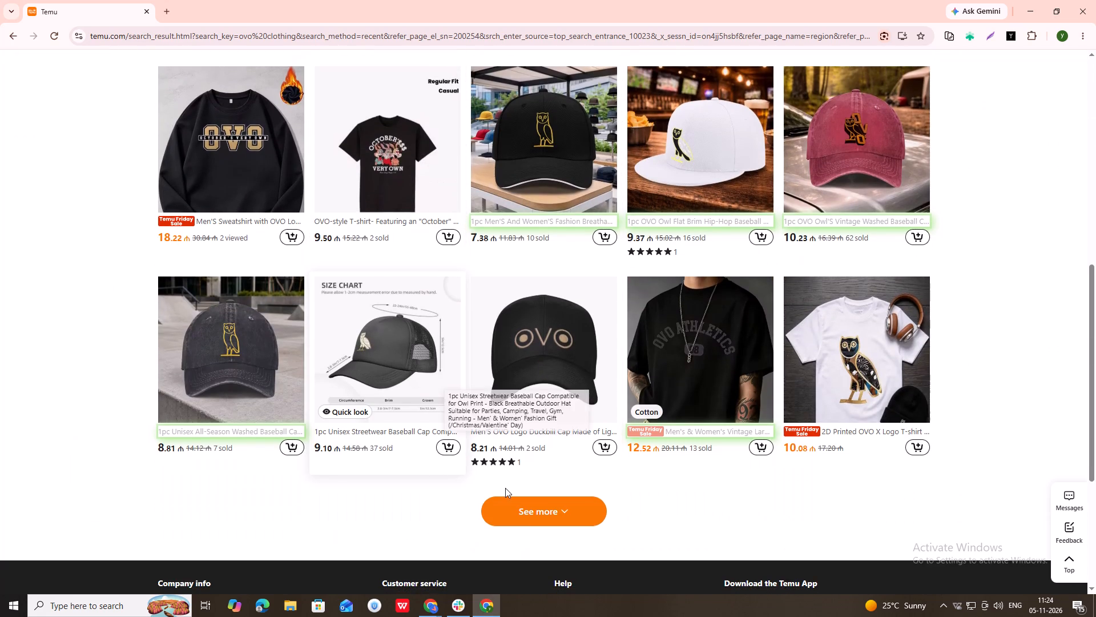
{"action": "right_click", "coordinate": [377, 434]}
{"action": "left_click", "coordinate": [415, 370]}
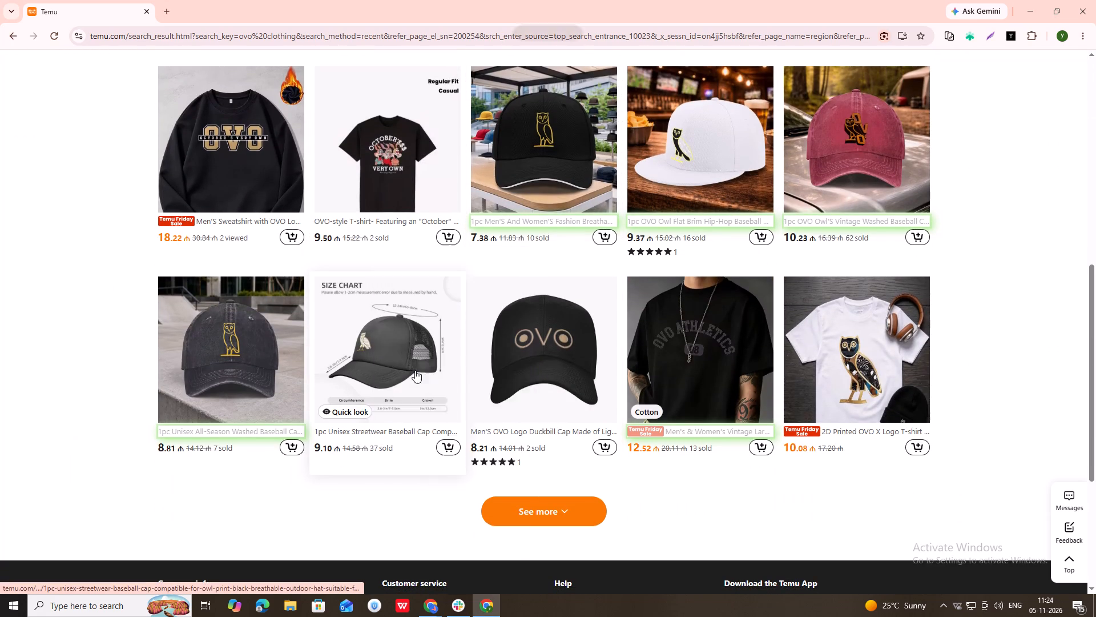
{"action": "key", "text": "alt+Tab"}
{"action": "key", "text": "ctrl+v"}
{"action": "key", "text": "Down"}
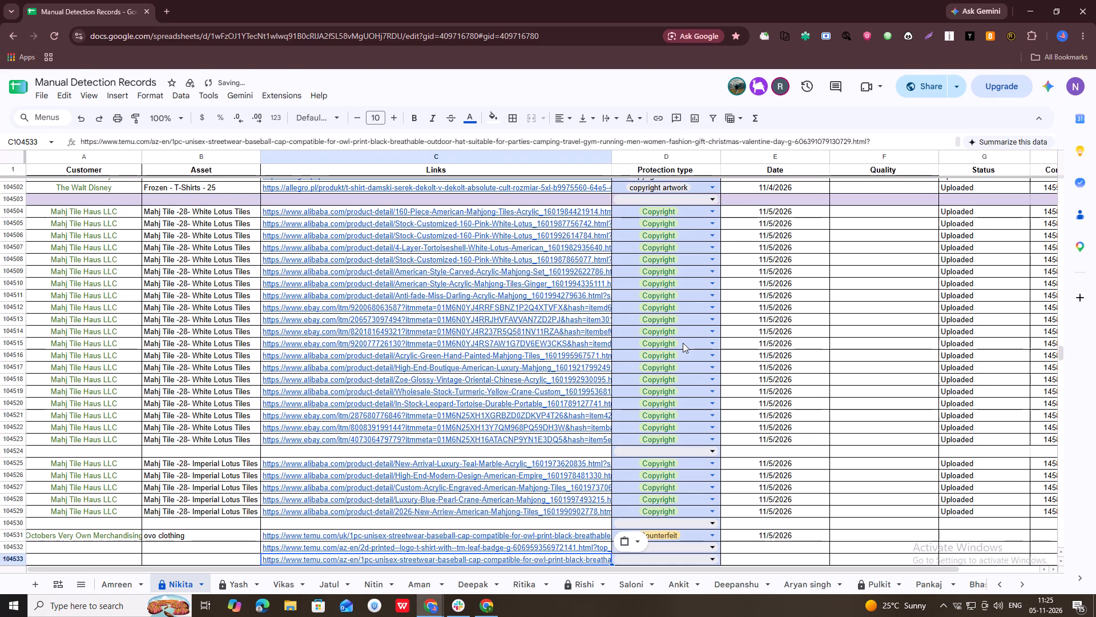
{"action": "key", "text": "alt+Tab"}
{"action": "key", "text": "Right"}
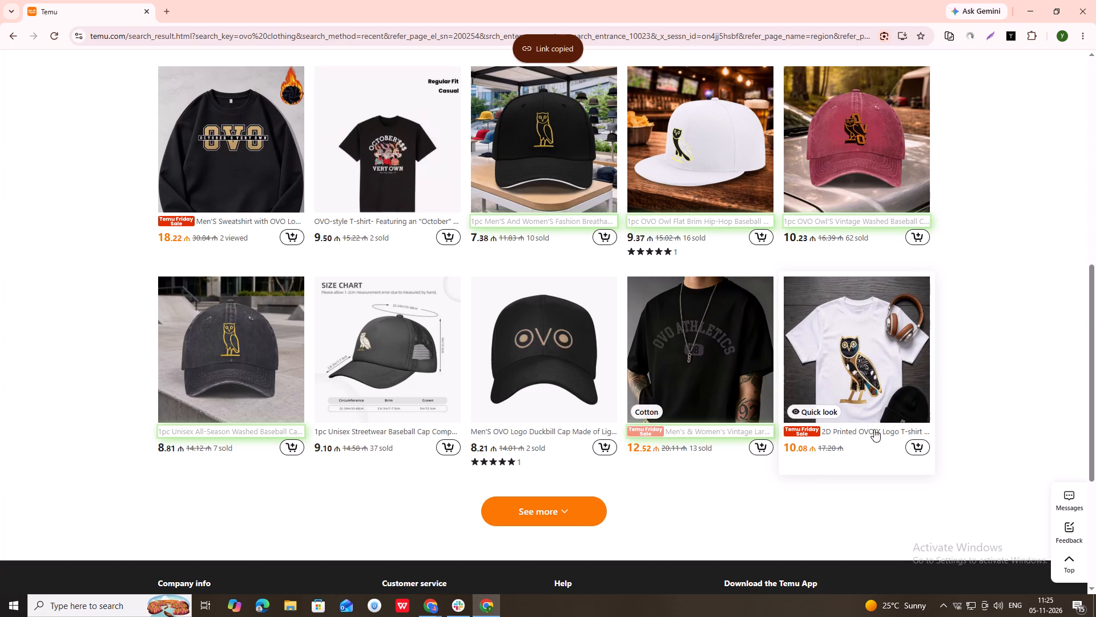
Log the link of the other 2D Printed OVO X Logo T-shirt, priced 10.08, in row 104534 of the Links column.
{"action": "right_click", "coordinate": [868, 432]}
{"action": "left_click", "coordinate": [900, 367]}
{"action": "key", "text": "alt+Tab"}
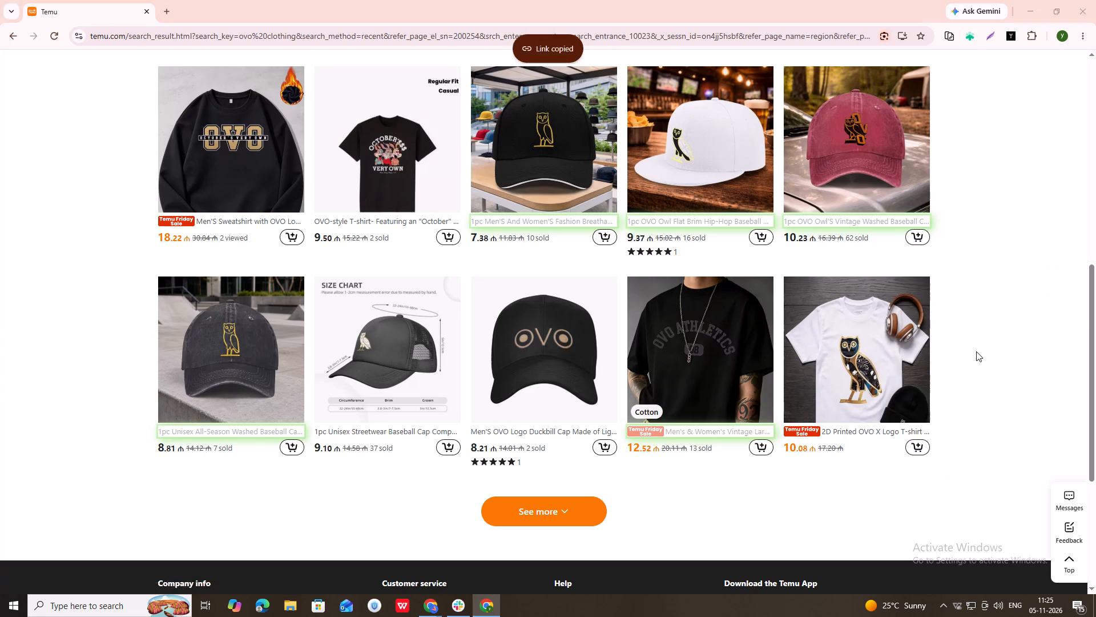
{"action": "key", "text": "ctrl+v"}
{"action": "key", "text": "Down"}
{"action": "key", "text": "alt+Tab"}
{"action": "key", "text": "Down"}
Load two more batches of results and log the OVO X Logo women's hooded padded jacket's link in row 104535 of the Links column.
{"action": "left_click", "coordinate": [533, 524]}
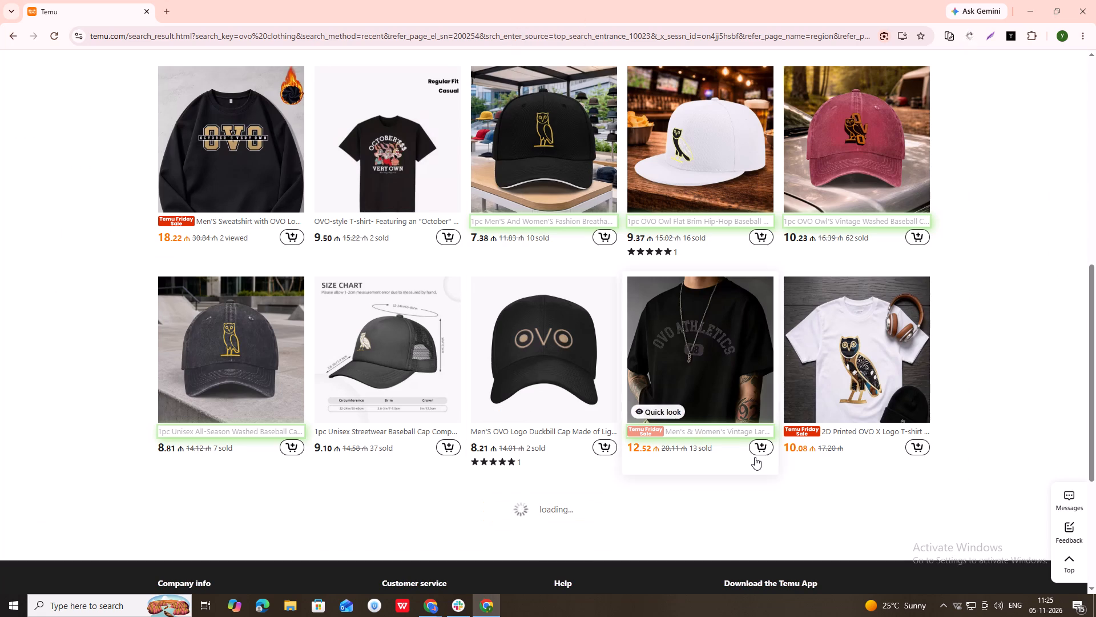
{"action": "scroll", "coordinate": [589, 442], "scroll_direction": "down", "scroll_amount": 6}
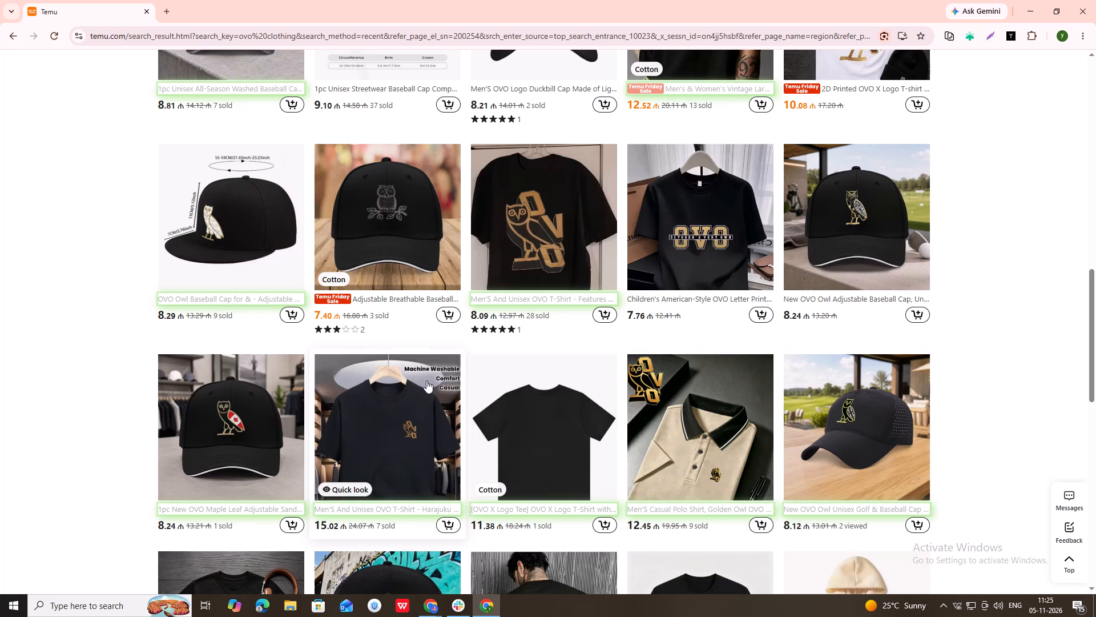
{"action": "scroll", "coordinate": [682, 391], "scroll_direction": "down", "scroll_amount": 5}
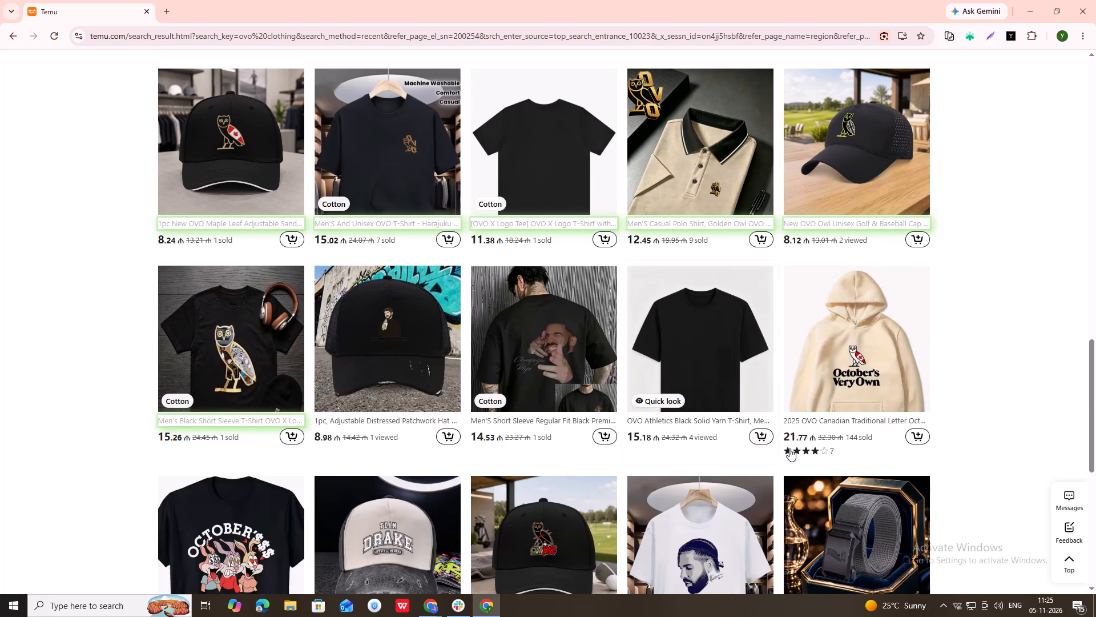
{"action": "scroll", "coordinate": [828, 435], "scroll_direction": "down", "scroll_amount": 4}
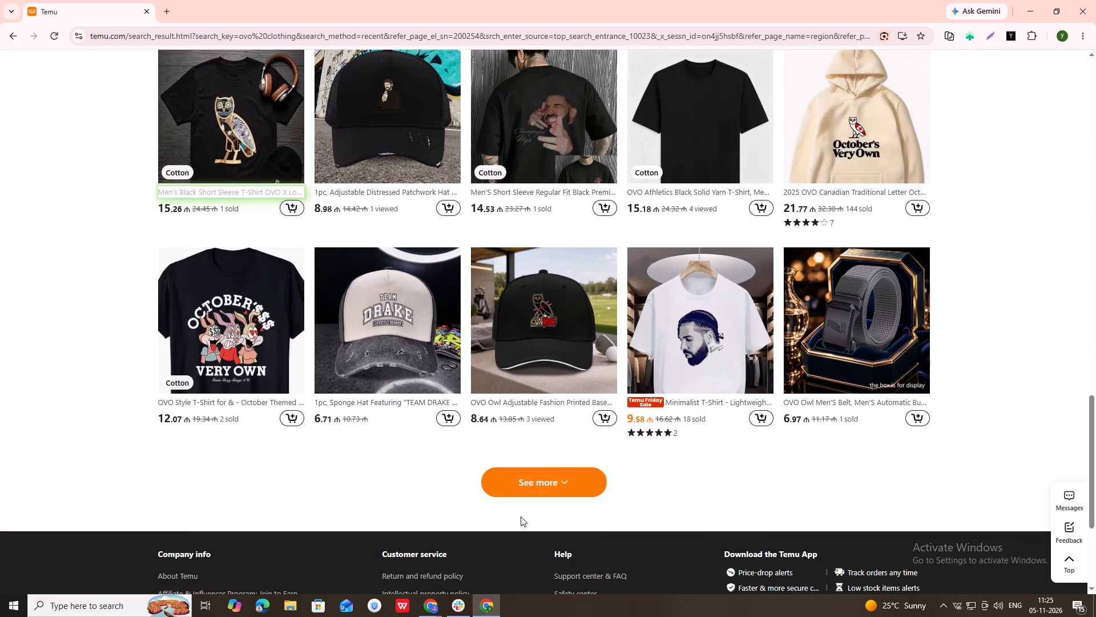
{"action": "left_click", "coordinate": [542, 484]}
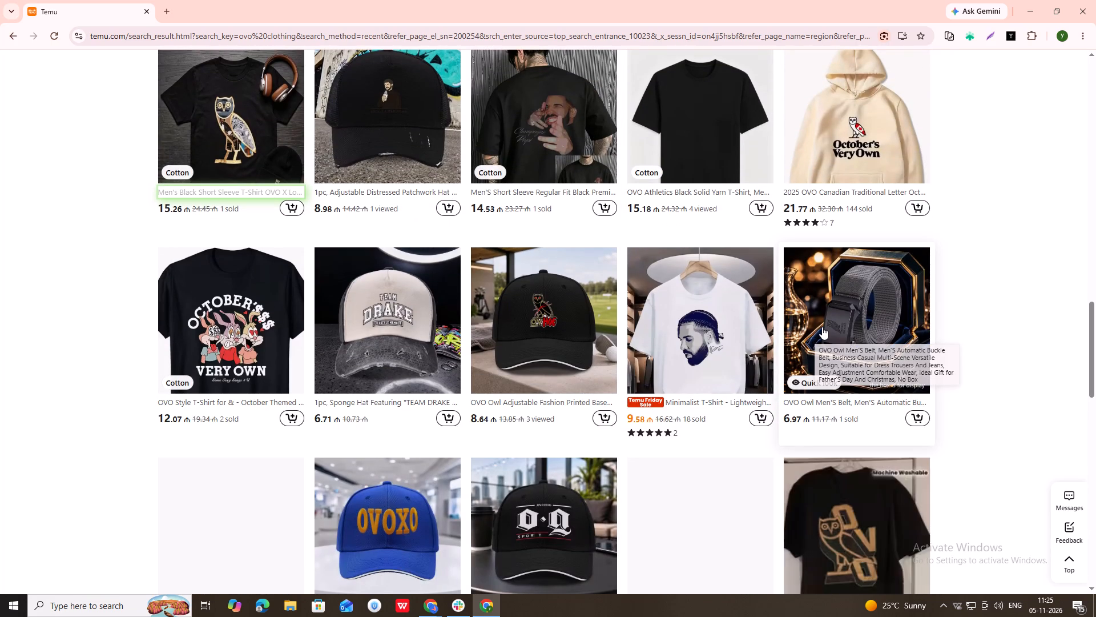
{"action": "scroll", "coordinate": [797, 323], "scroll_direction": "down", "scroll_amount": 4}
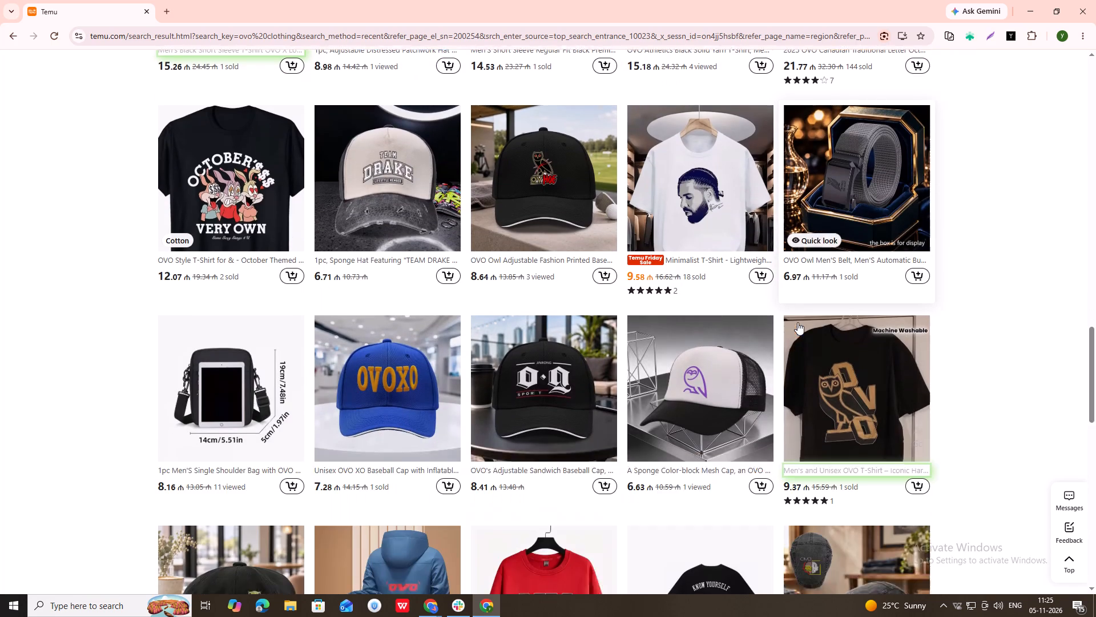
{"action": "scroll", "coordinate": [708, 402], "scroll_direction": "down", "scroll_amount": 4}
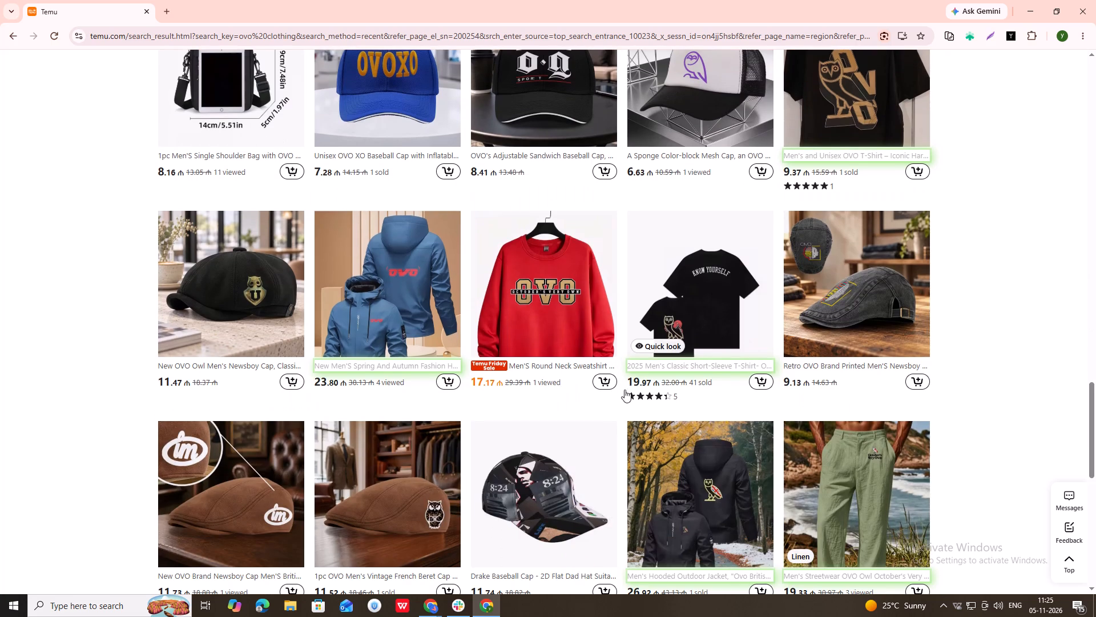
{"action": "scroll", "coordinate": [806, 394], "scroll_direction": "down", "scroll_amount": 7}
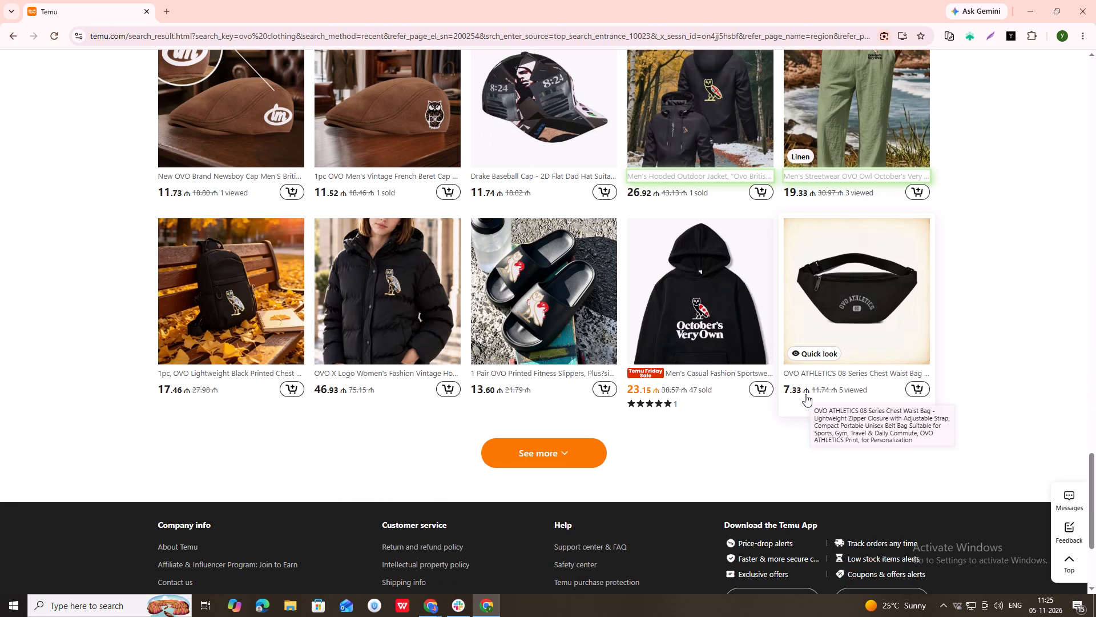
{"action": "right_click", "coordinate": [386, 372]}
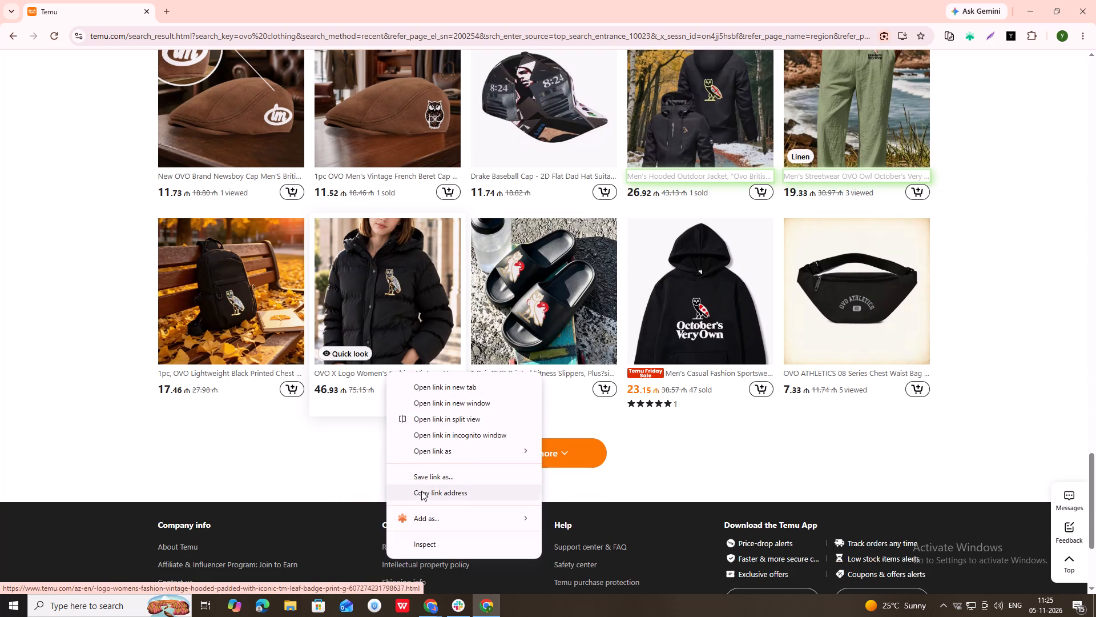
{"action": "left_click", "coordinate": [421, 491]}
{"action": "key", "text": "alt+Tab"}
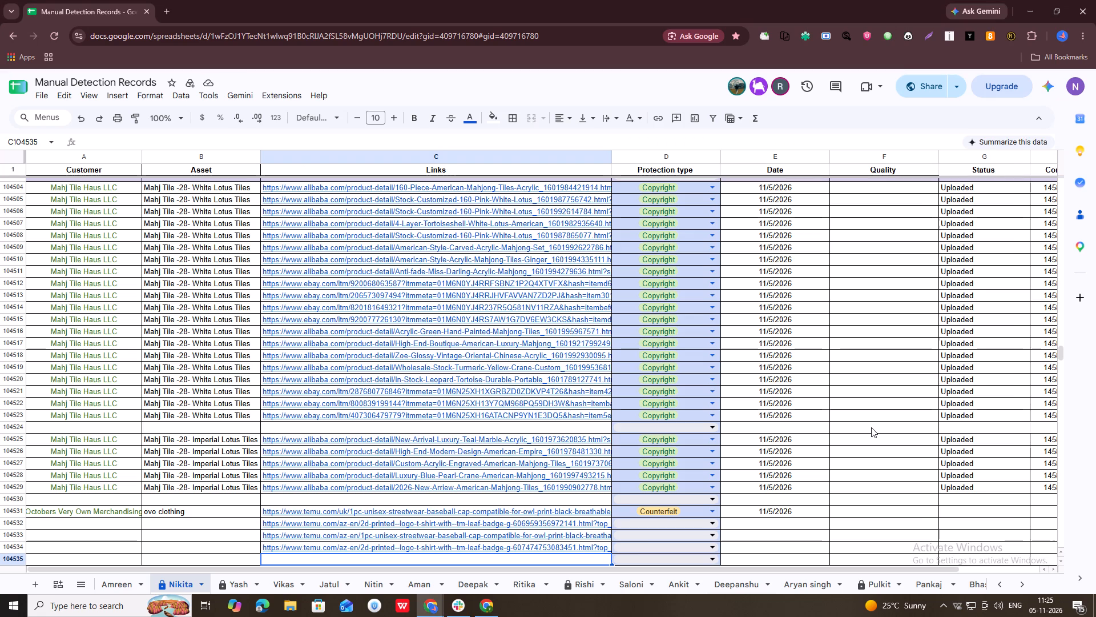
{"action": "key", "text": "ctrl+v"}
{"action": "key", "text": "Down"}
{"action": "key", "text": "alt+Tab"}
{"action": "key", "text": "Down"}
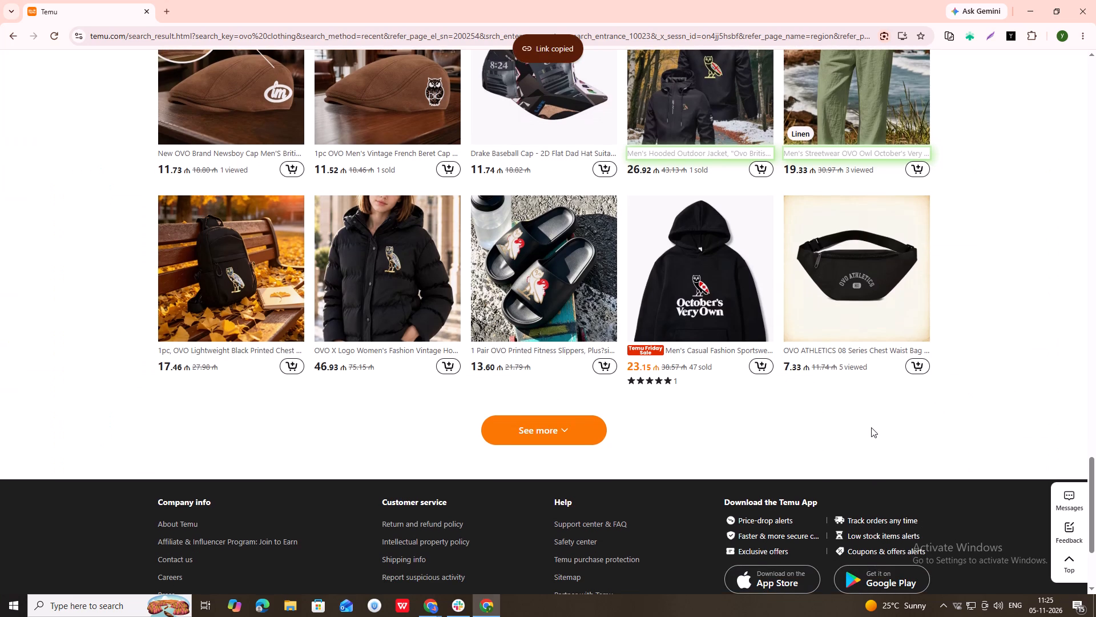
Switch the Temu shopping region from Azerbaijan to Dominican Republic.
{"action": "scroll", "coordinate": [775, 253], "scroll_direction": "up", "scroll_amount": 5}
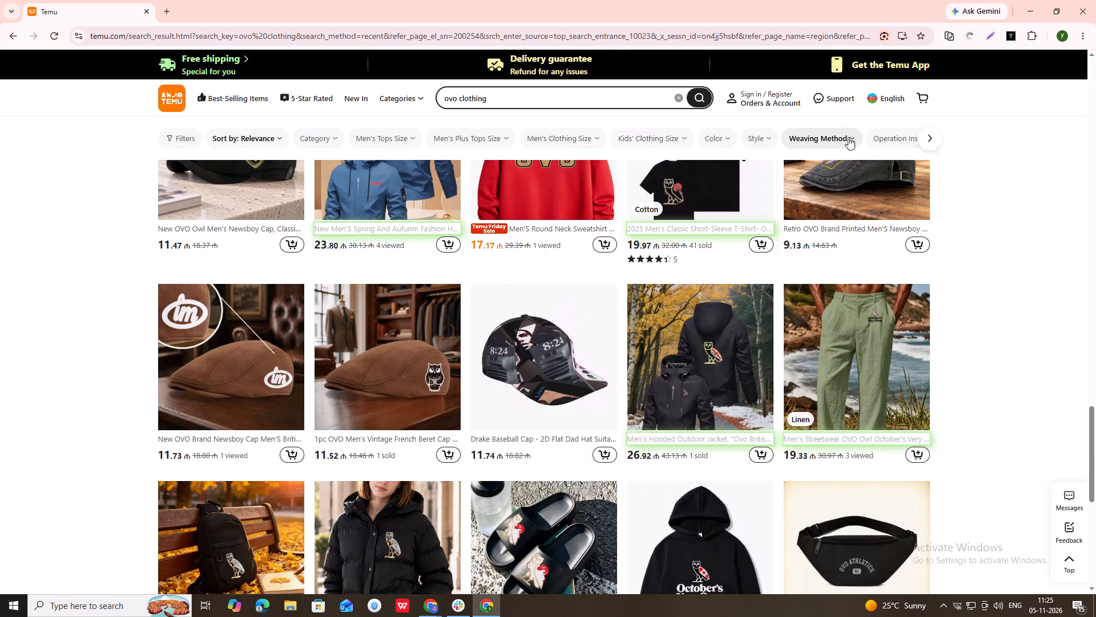
{"action": "left_click", "coordinate": [879, 107]}
{"action": "left_click", "coordinate": [858, 319]}
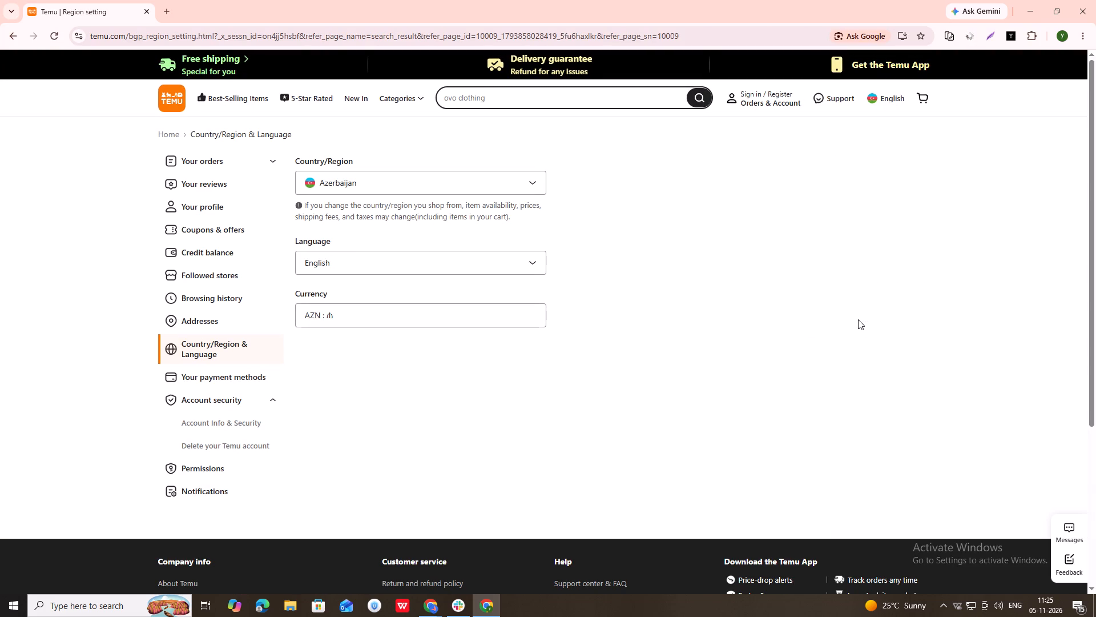
{"action": "left_click", "coordinate": [453, 176]}
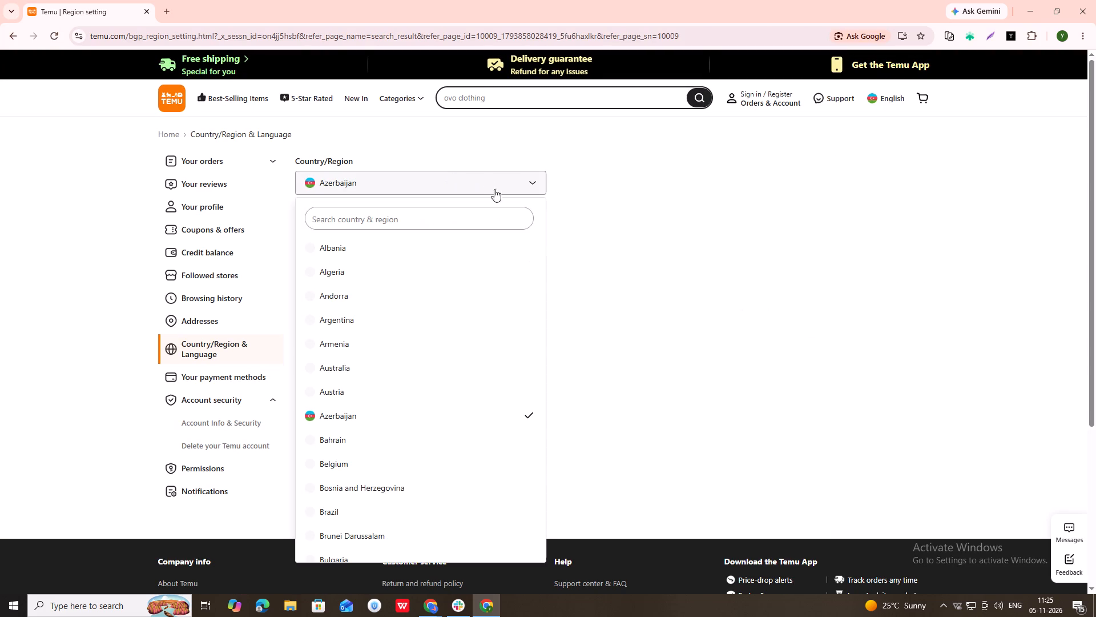
{"action": "scroll", "coordinate": [413, 384], "scroll_direction": "down", "scroll_amount": 6}
{"action": "scroll", "coordinate": [412, 390], "scroll_direction": "down", "scroll_amount": 16}
{"action": "scroll", "coordinate": [412, 384], "scroll_direction": "up", "scroll_amount": 6}
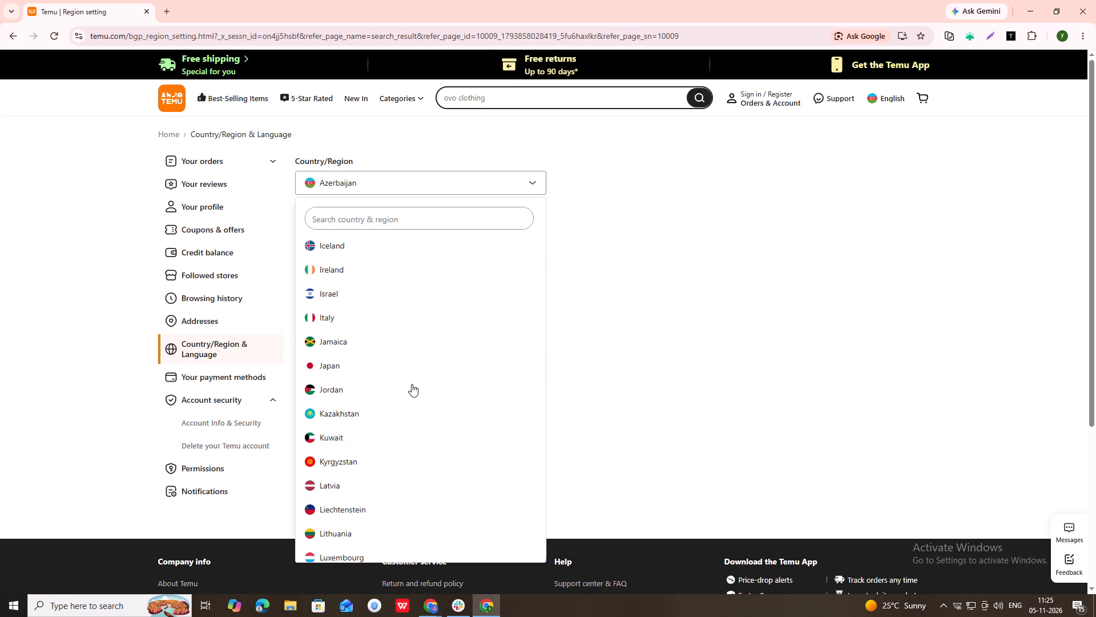
{"action": "scroll", "coordinate": [400, 382], "scroll_direction": "up", "scroll_amount": 8}
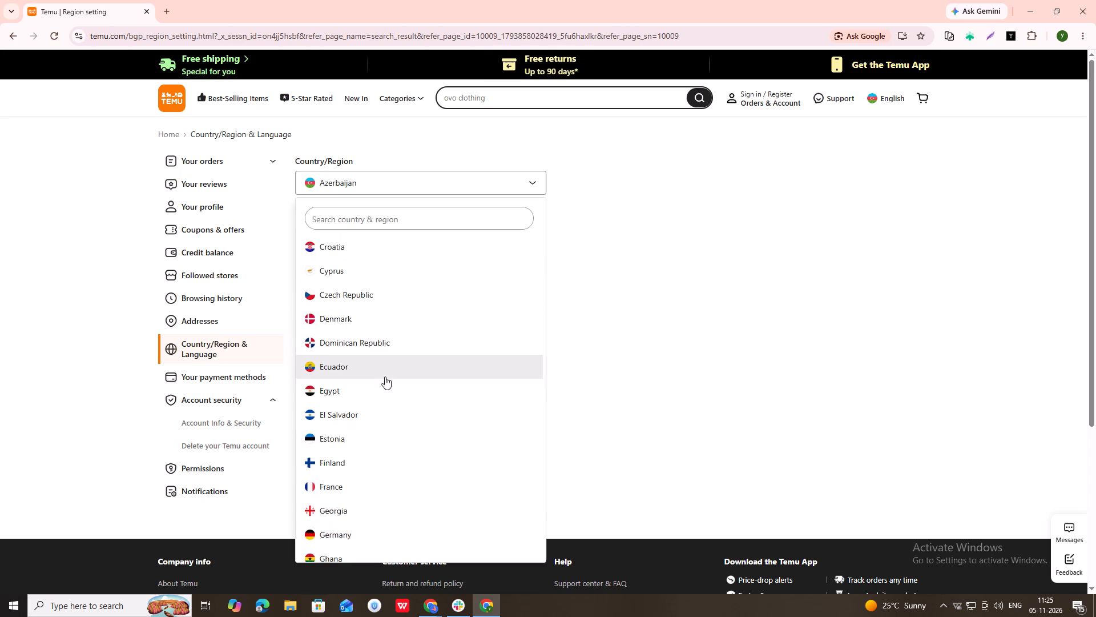
{"action": "left_click", "coordinate": [372, 344]}
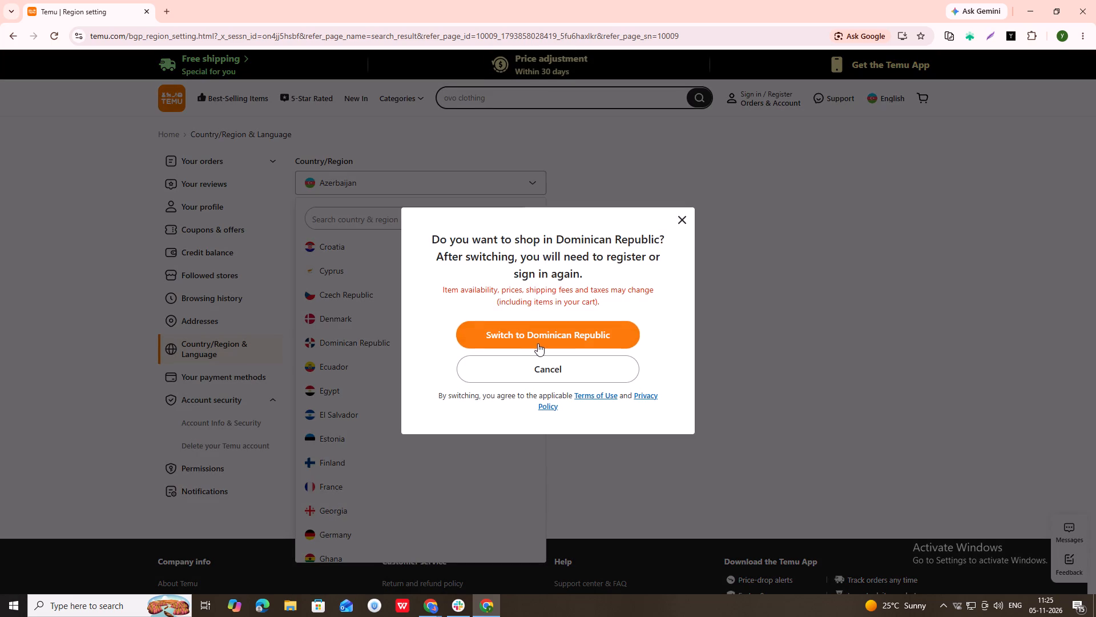
{"action": "left_click", "coordinate": [538, 343]}
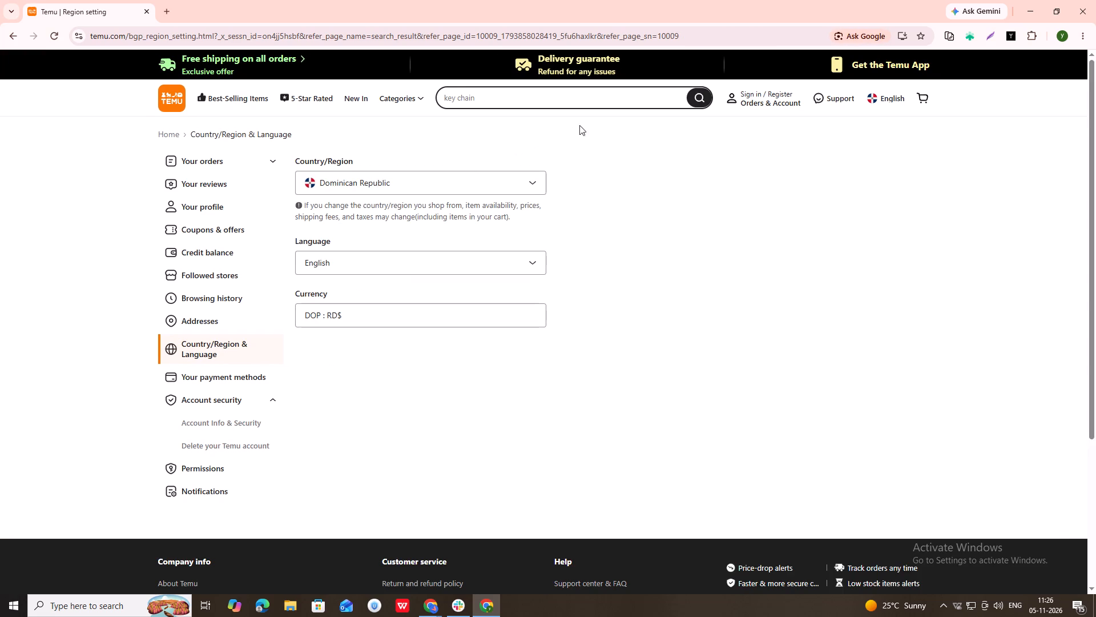
Search Temu's Dominican Republic store for ovo clothing.
{"action": "left_click", "coordinate": [501, 92]}
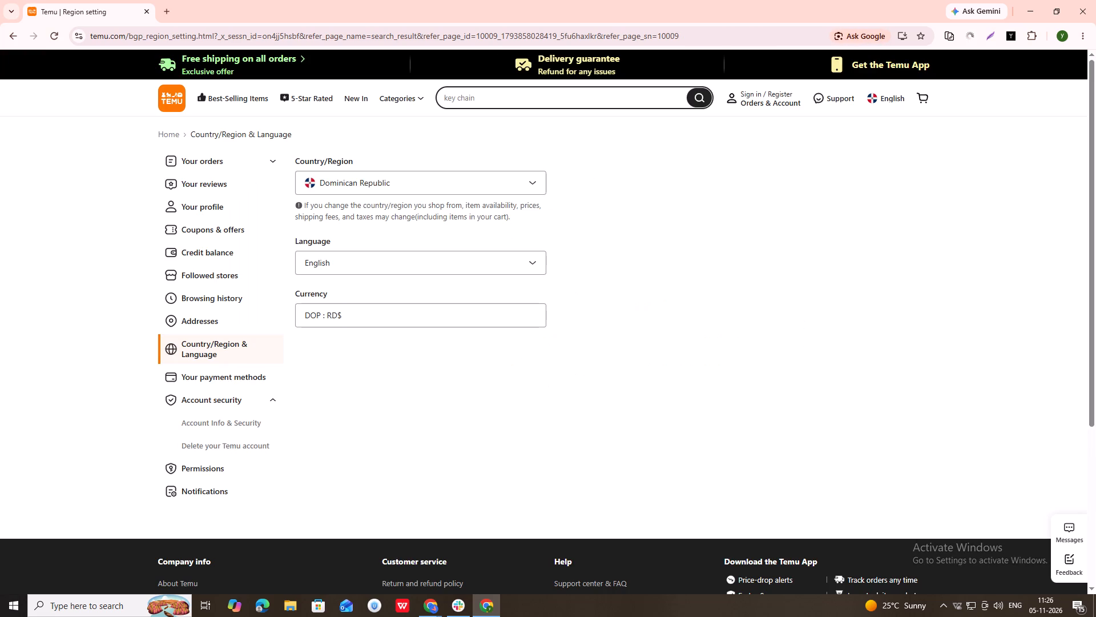
{"action": "left_click", "coordinate": [526, 105]}
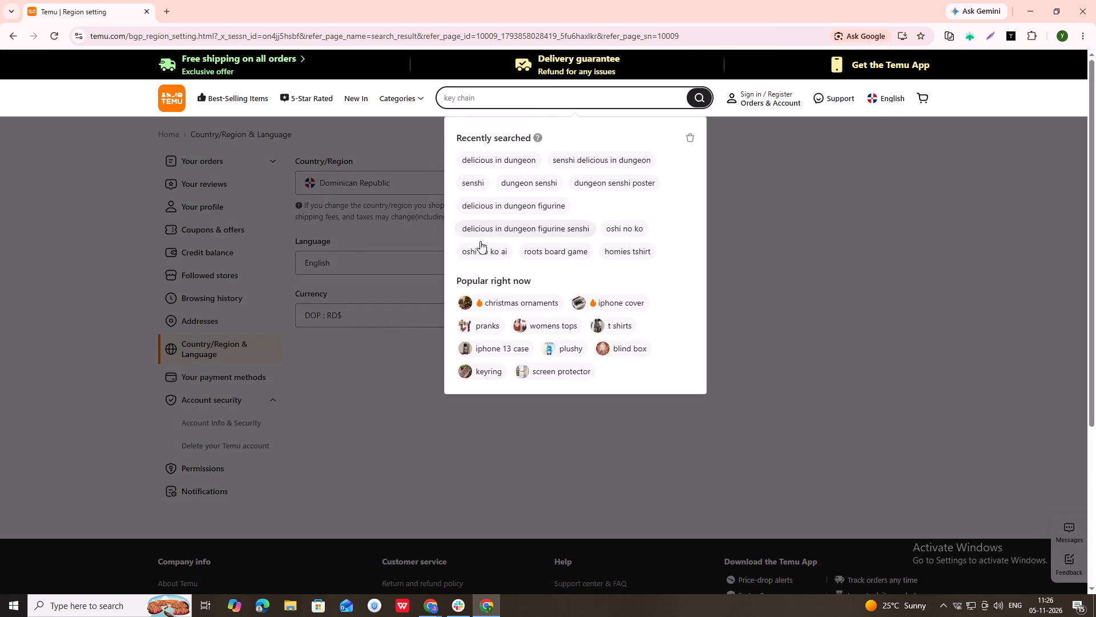
{"action": "type", "text": "ovo"}
{"action": "key", "text": "space"}
{"action": "type", "text": "clothing"}
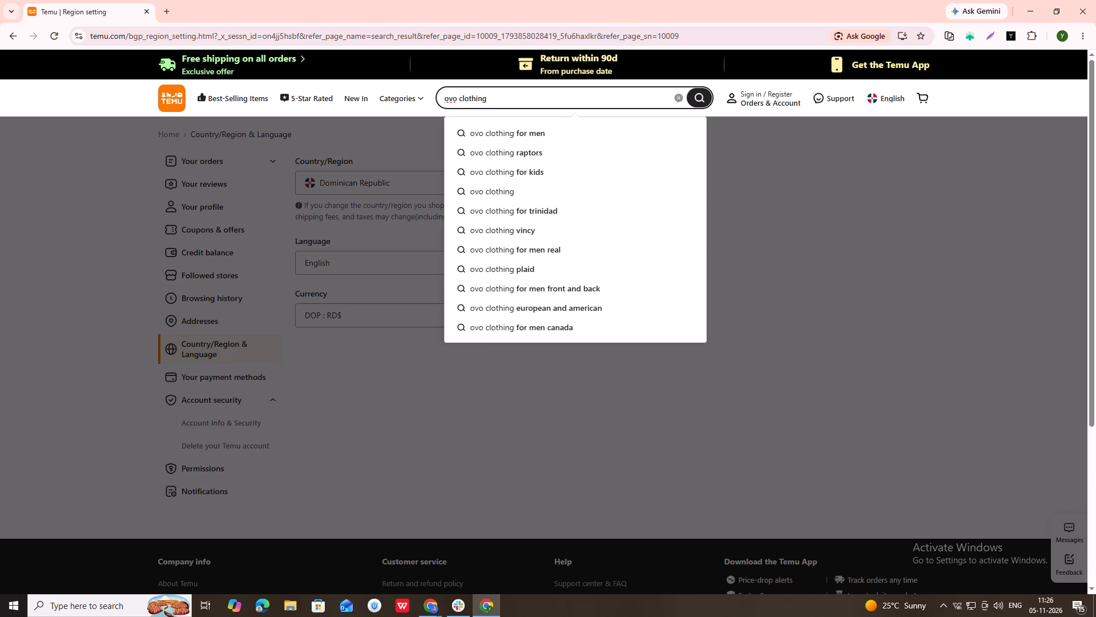
{"action": "key", "text": "Return"}
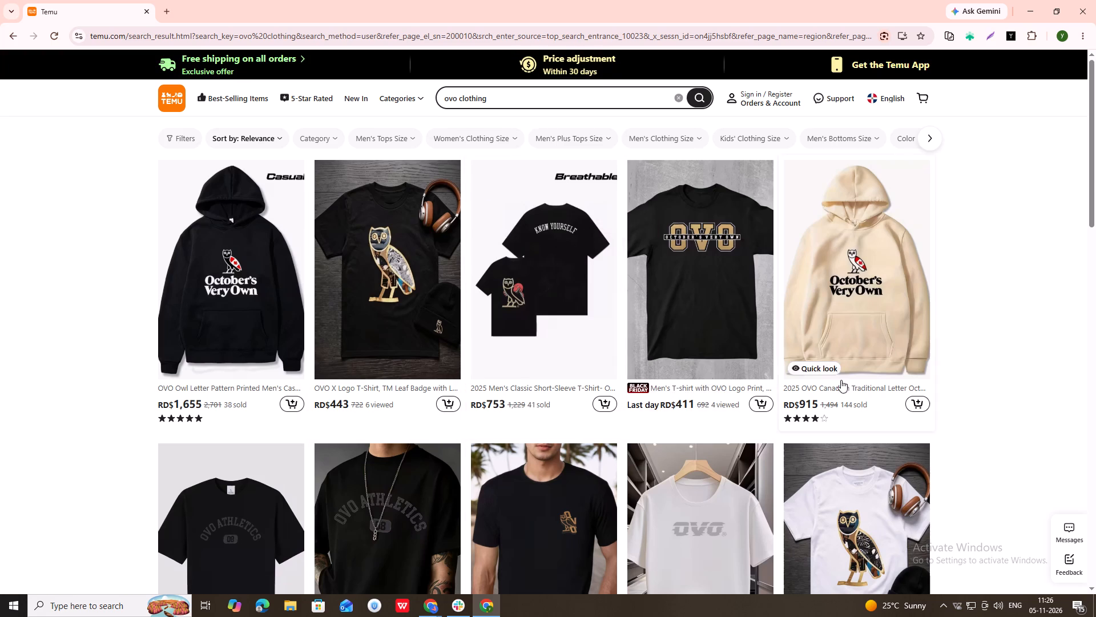
Load five more batches of the ovo clothing results and examine the listings for infringing OVO designs.
{"action": "scroll", "coordinate": [838, 376], "scroll_direction": "down", "scroll_amount": 7}
{"action": "scroll", "coordinate": [727, 355], "scroll_direction": "down", "scroll_amount": 14}
{"action": "scroll", "coordinate": [547, 322], "scroll_direction": "up", "scroll_amount": 3}
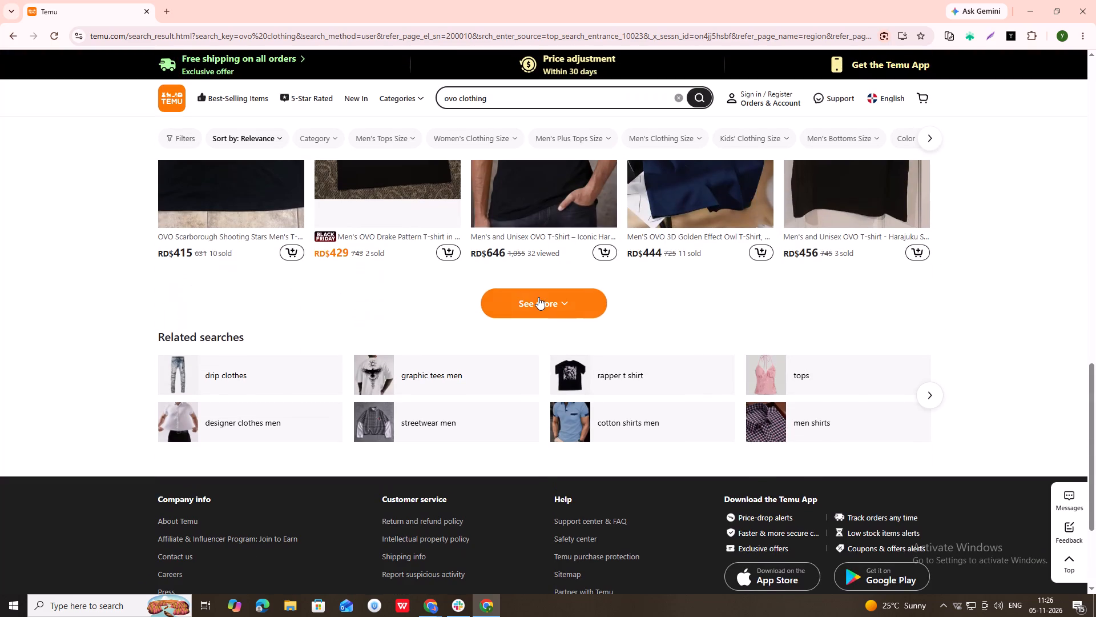
{"action": "left_click", "coordinate": [539, 304]}
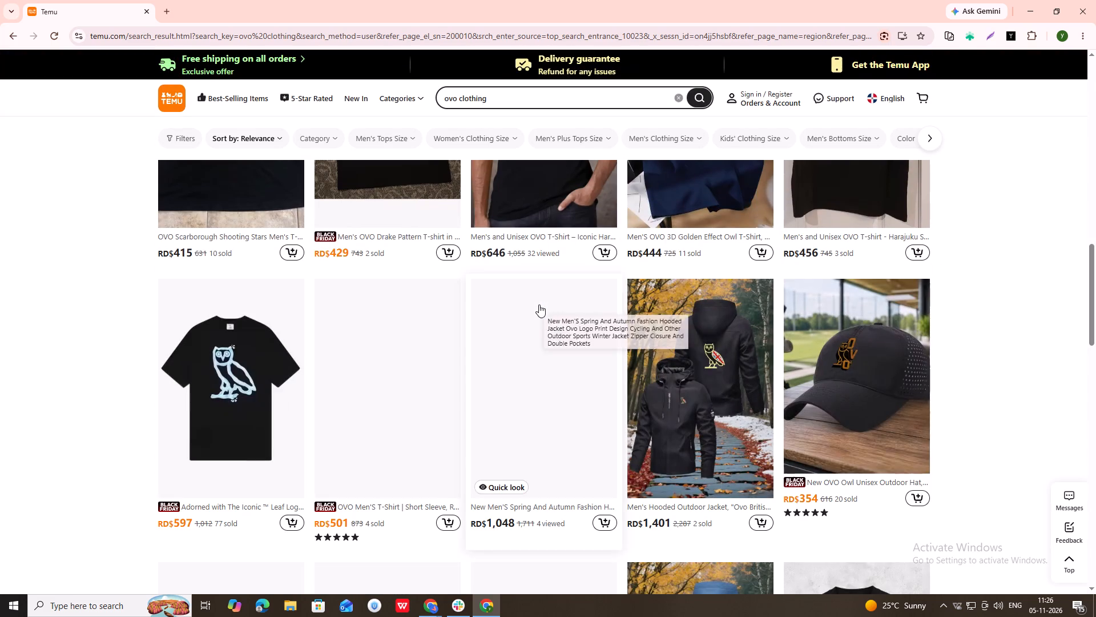
{"action": "scroll", "coordinate": [559, 485], "scroll_direction": "down", "scroll_amount": 6}
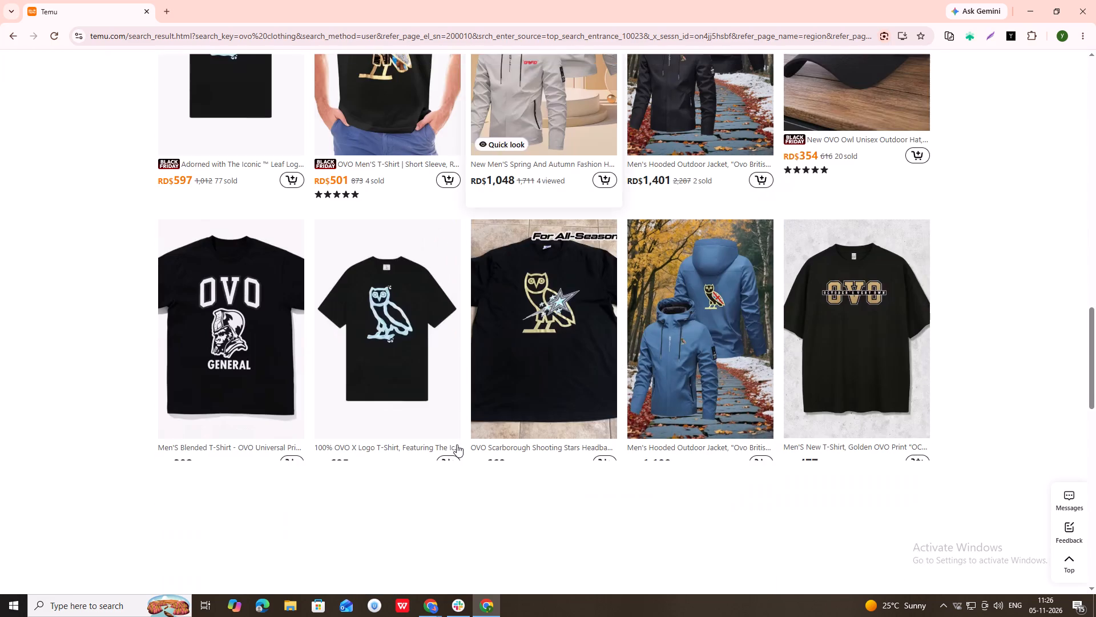
{"action": "scroll", "coordinate": [686, 329], "scroll_direction": "down", "scroll_amount": 8}
{"action": "scroll", "coordinate": [525, 377], "scroll_direction": "down", "scroll_amount": 8}
{"action": "left_click", "coordinate": [553, 163]}
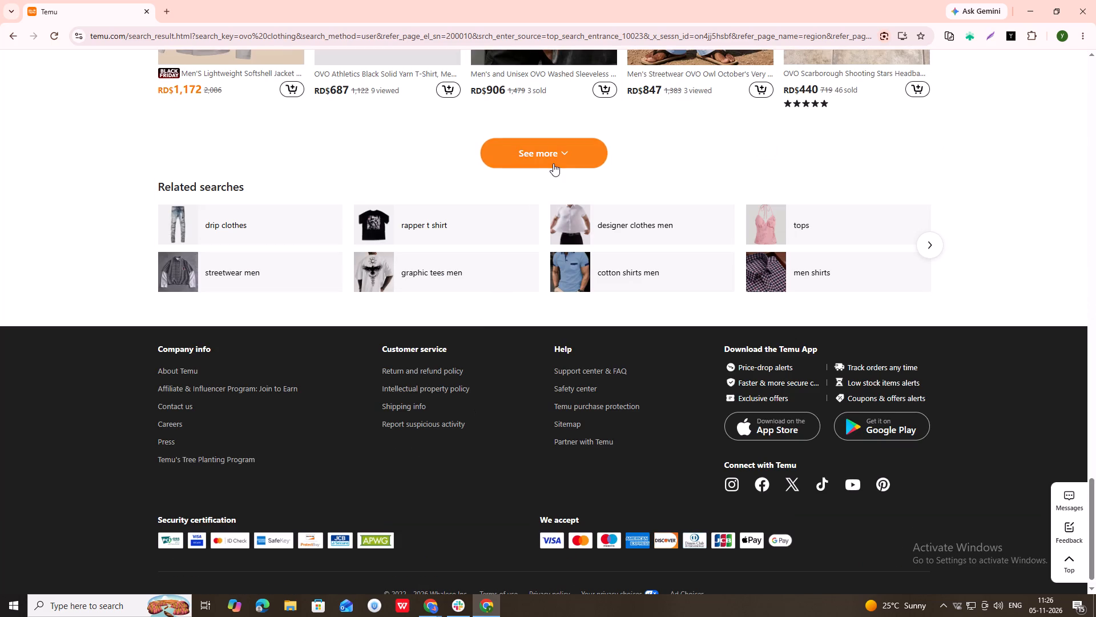
{"action": "scroll", "coordinate": [655, 292], "scroll_direction": "down", "scroll_amount": 7}
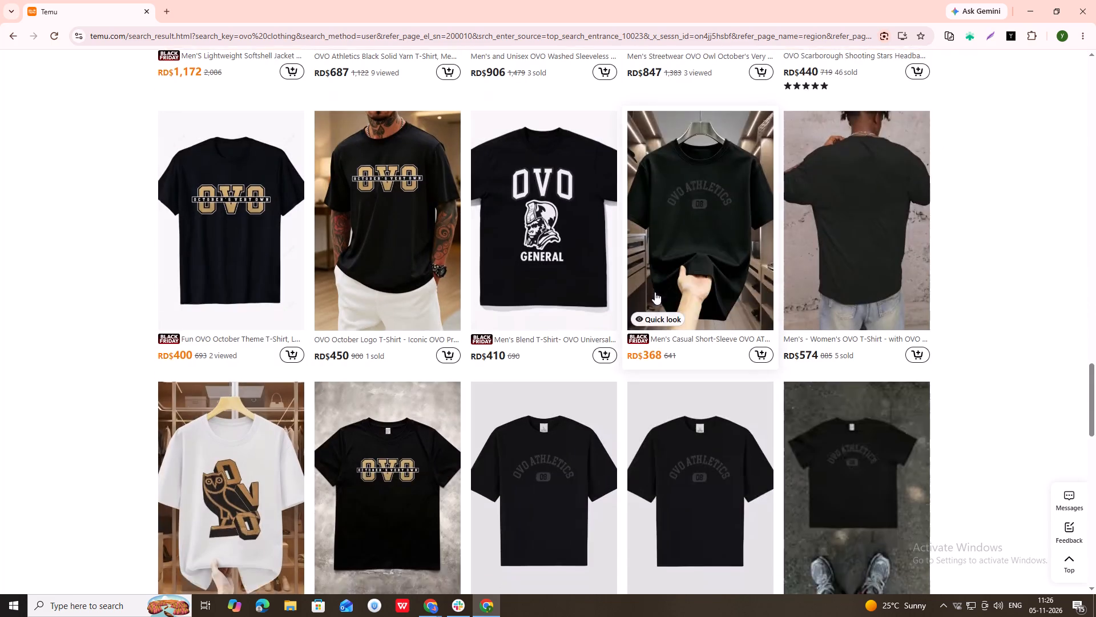
{"action": "scroll", "coordinate": [655, 292], "scroll_direction": "down", "scroll_amount": 7}
{"action": "left_click", "coordinate": [537, 461]}
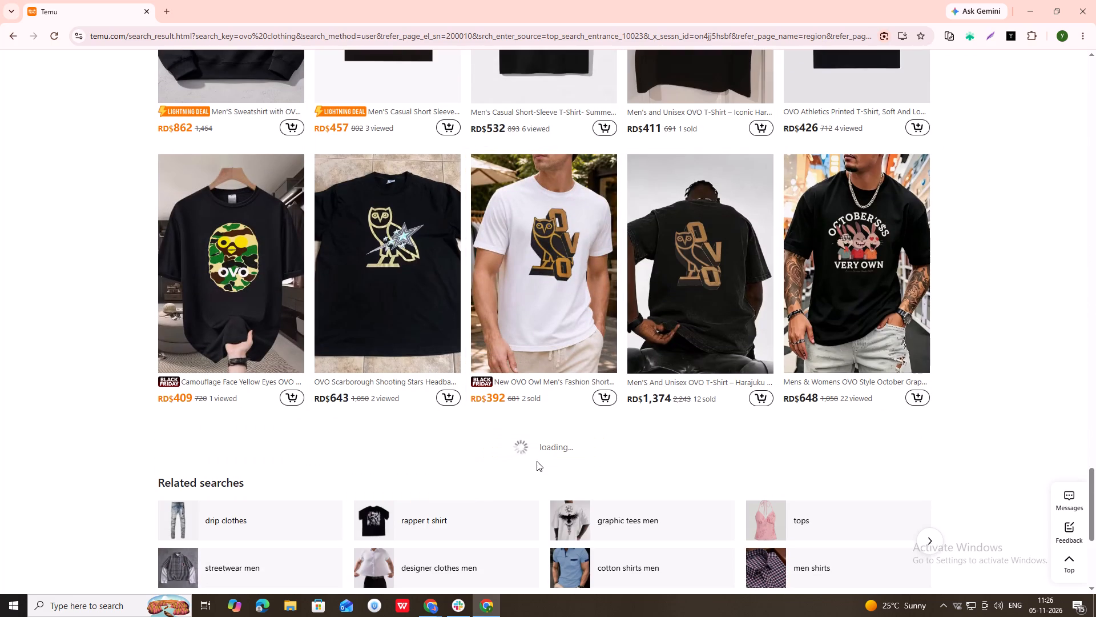
{"action": "scroll", "coordinate": [681, 456], "scroll_direction": "down", "scroll_amount": 8}
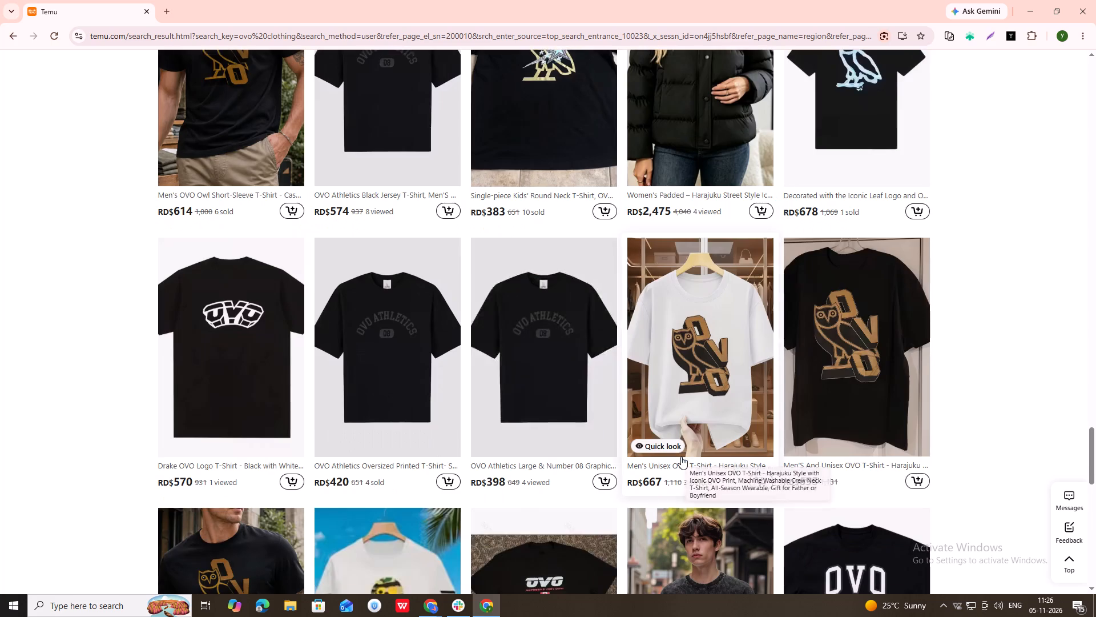
{"action": "scroll", "coordinate": [681, 456], "scroll_direction": "down", "scroll_amount": 12}
{"action": "left_click", "coordinate": [559, 400]}
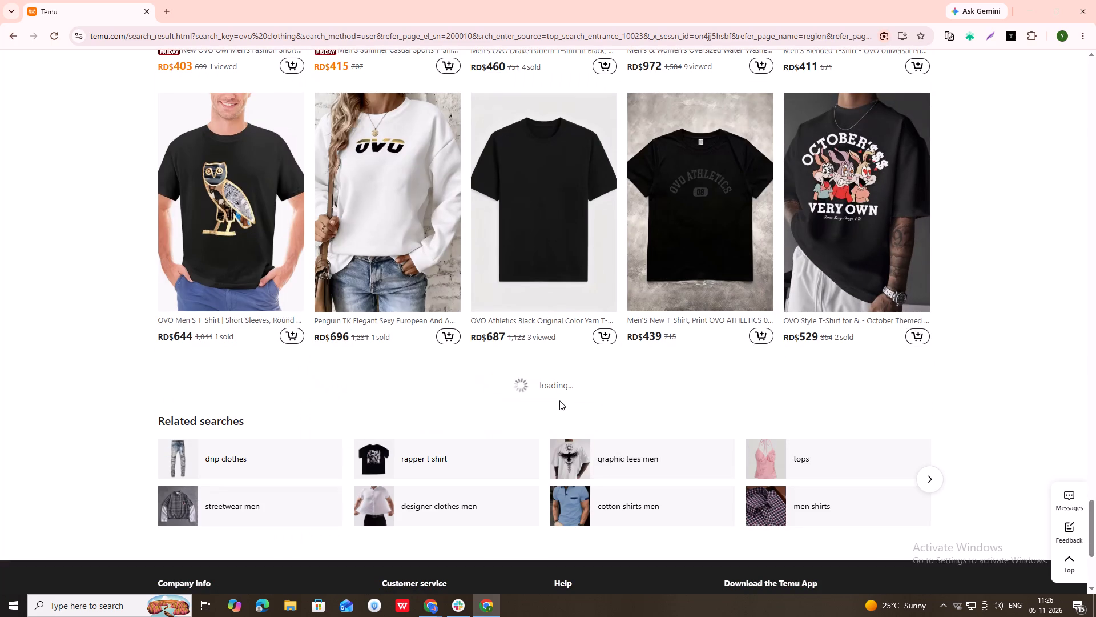
{"action": "scroll", "coordinate": [730, 412], "scroll_direction": "down", "scroll_amount": 10}
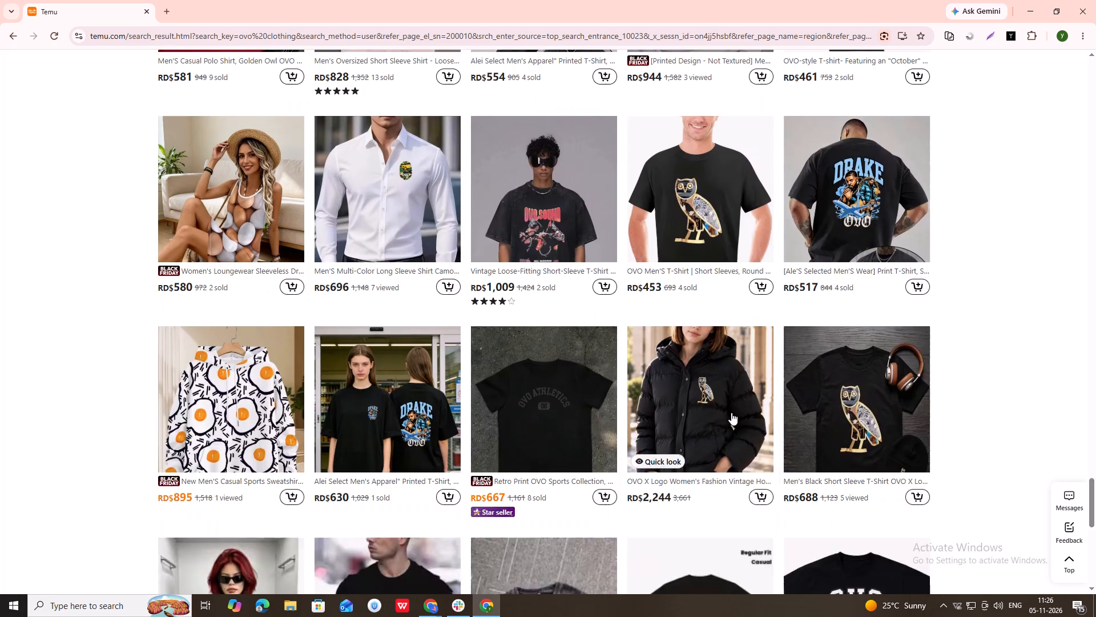
{"action": "scroll", "coordinate": [731, 412], "scroll_direction": "down", "scroll_amount": 11}
{"action": "scroll", "coordinate": [683, 399], "scroll_direction": "up", "scroll_amount": 4}
{"action": "left_click", "coordinate": [535, 352]}
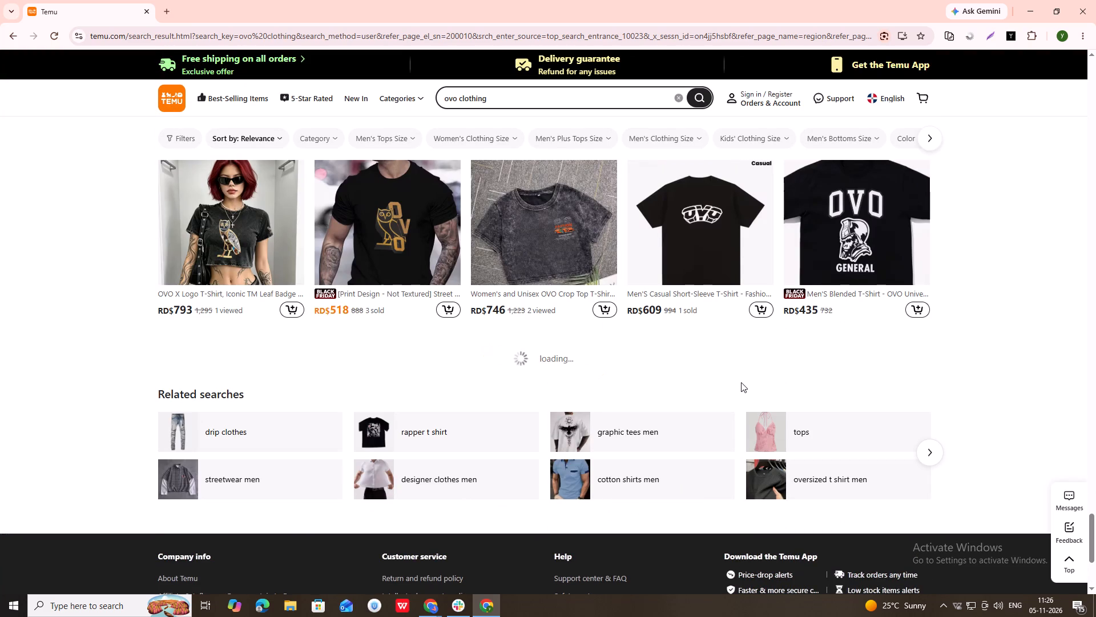
Load another five batches of the ovo clothing results and check those listings for OVO logo or owl copies.
{"action": "scroll", "coordinate": [741, 382], "scroll_direction": "down", "scroll_amount": 15}
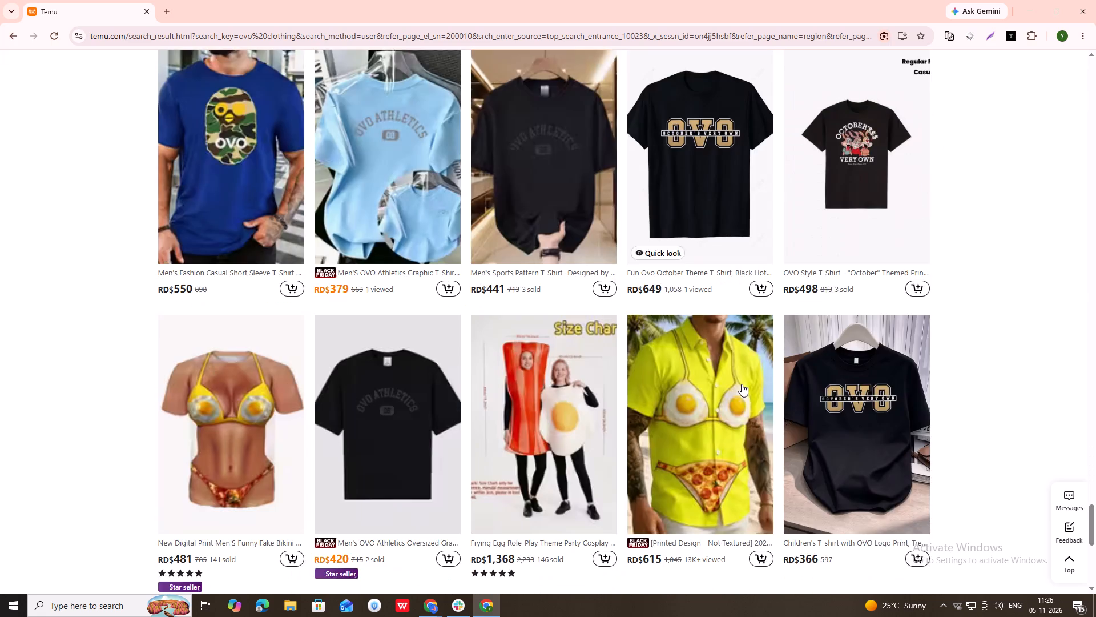
{"action": "scroll", "coordinate": [742, 384], "scroll_direction": "down", "scroll_amount": 6}
{"action": "left_click", "coordinate": [530, 291]}
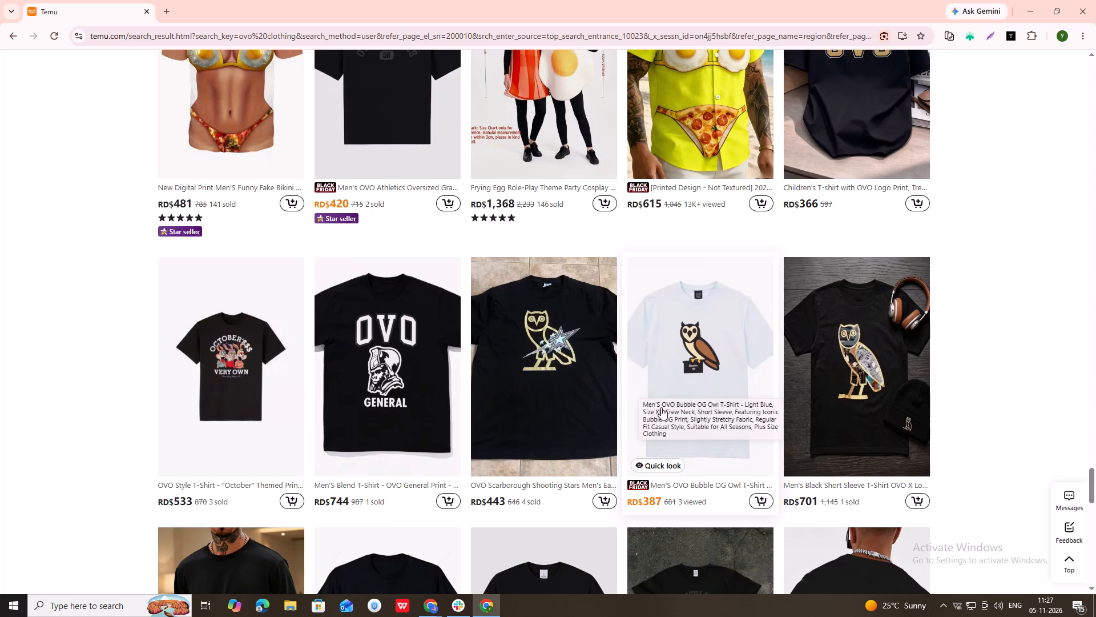
{"action": "scroll", "coordinate": [643, 379], "scroll_direction": "down", "scroll_amount": 15}
{"action": "left_click", "coordinate": [555, 504]}
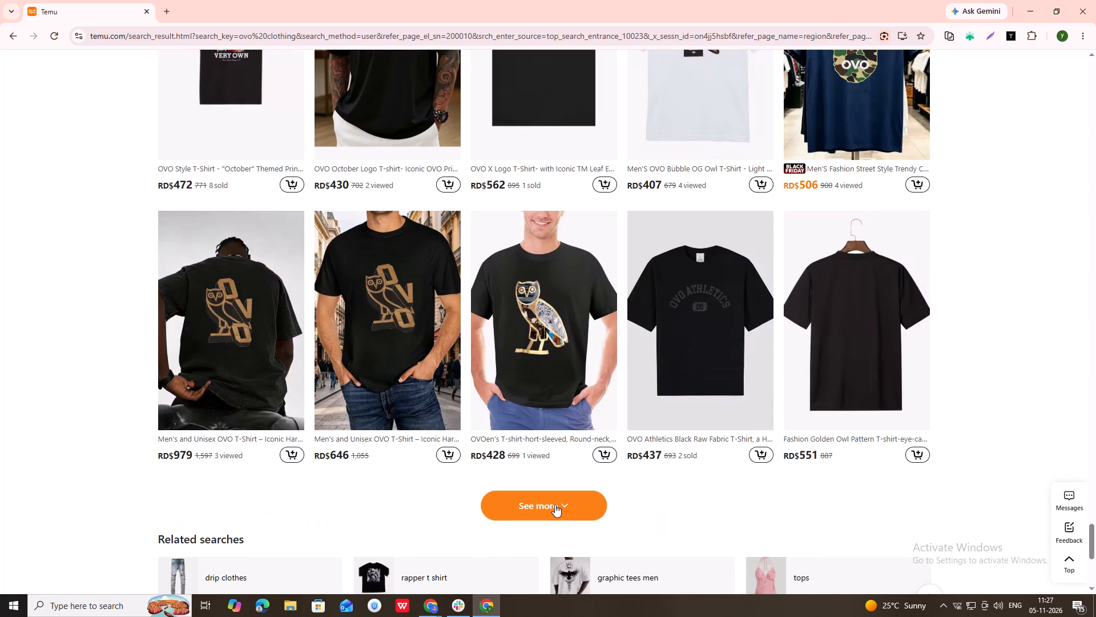
{"action": "scroll", "coordinate": [702, 400], "scroll_direction": "down", "scroll_amount": 7}
{"action": "scroll", "coordinate": [640, 414], "scroll_direction": "down", "scroll_amount": 6}
{"action": "left_click", "coordinate": [535, 557]}
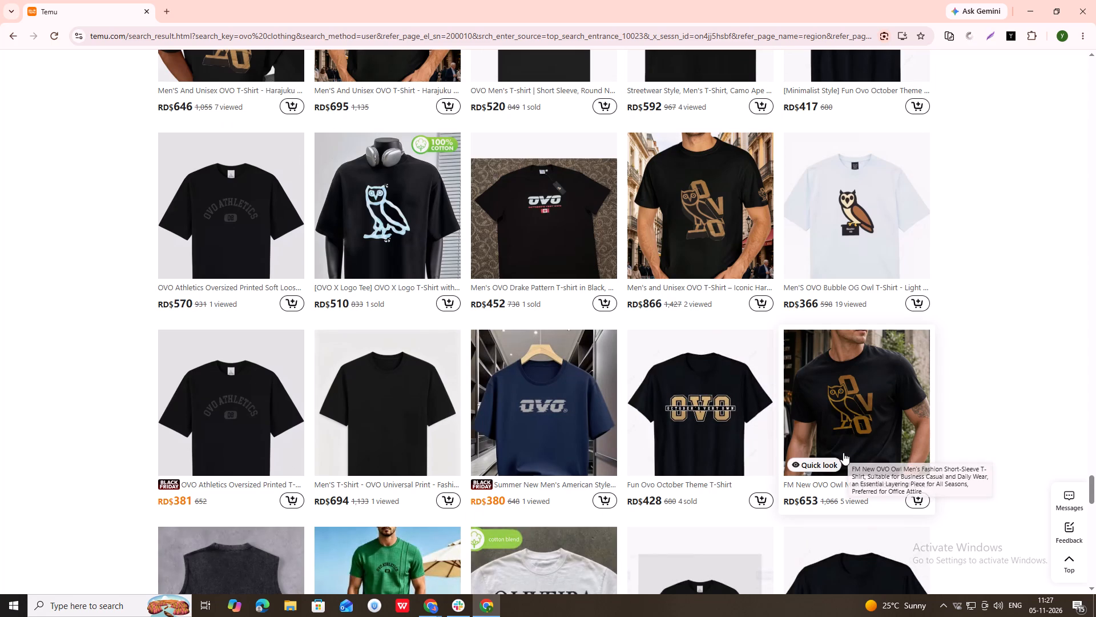
{"action": "scroll", "coordinate": [843, 452], "scroll_direction": "down", "scroll_amount": 15}
{"action": "scroll", "coordinate": [576, 459], "scroll_direction": "down", "scroll_amount": 7}
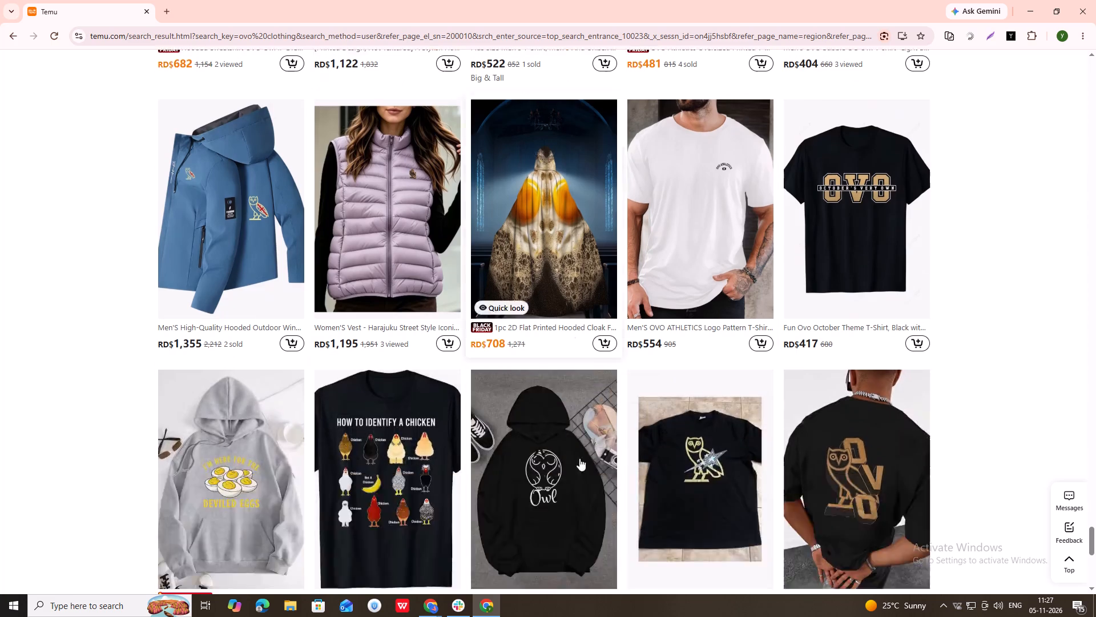
{"action": "left_click", "coordinate": [551, 386]}
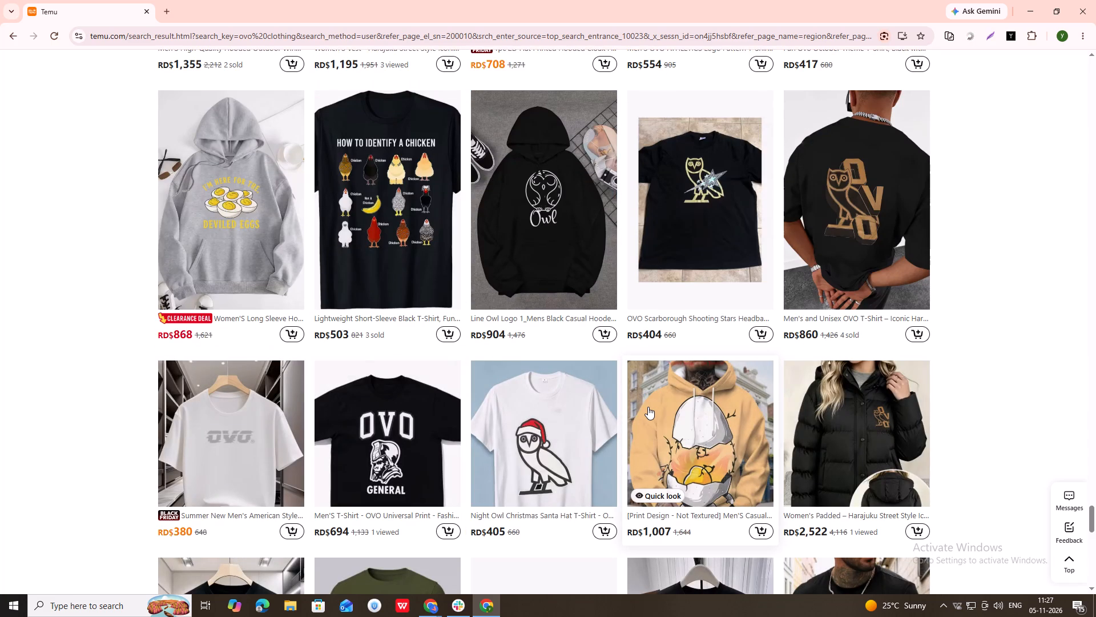
{"action": "scroll", "coordinate": [648, 407], "scroll_direction": "down", "scroll_amount": 8}
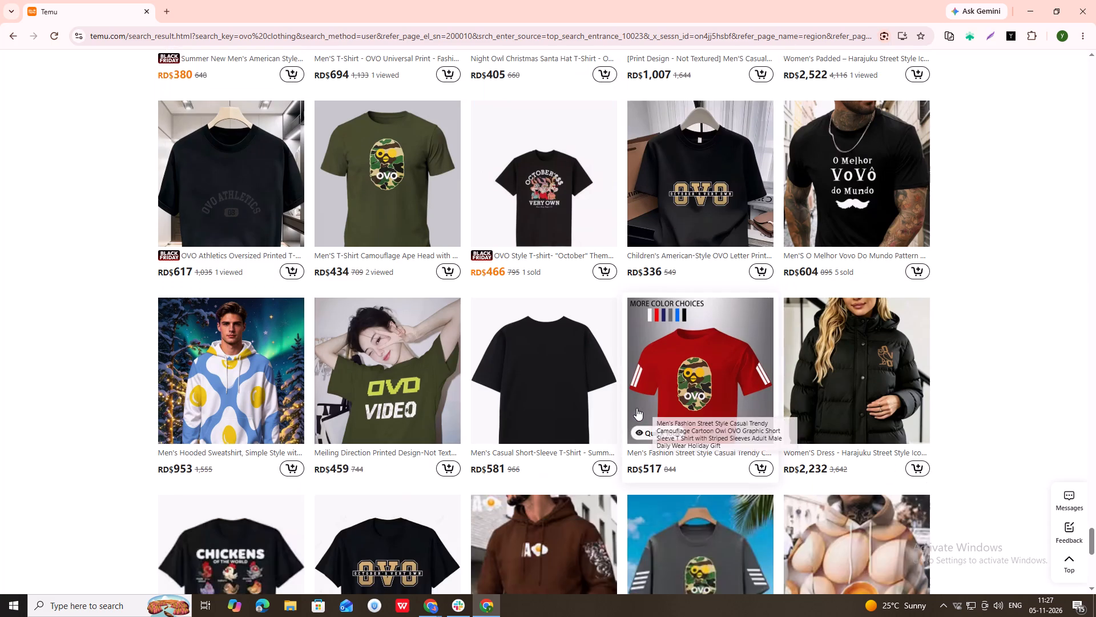
{"action": "scroll", "coordinate": [636, 408], "scroll_direction": "down", "scroll_amount": 9}
{"action": "left_click", "coordinate": [569, 210]}
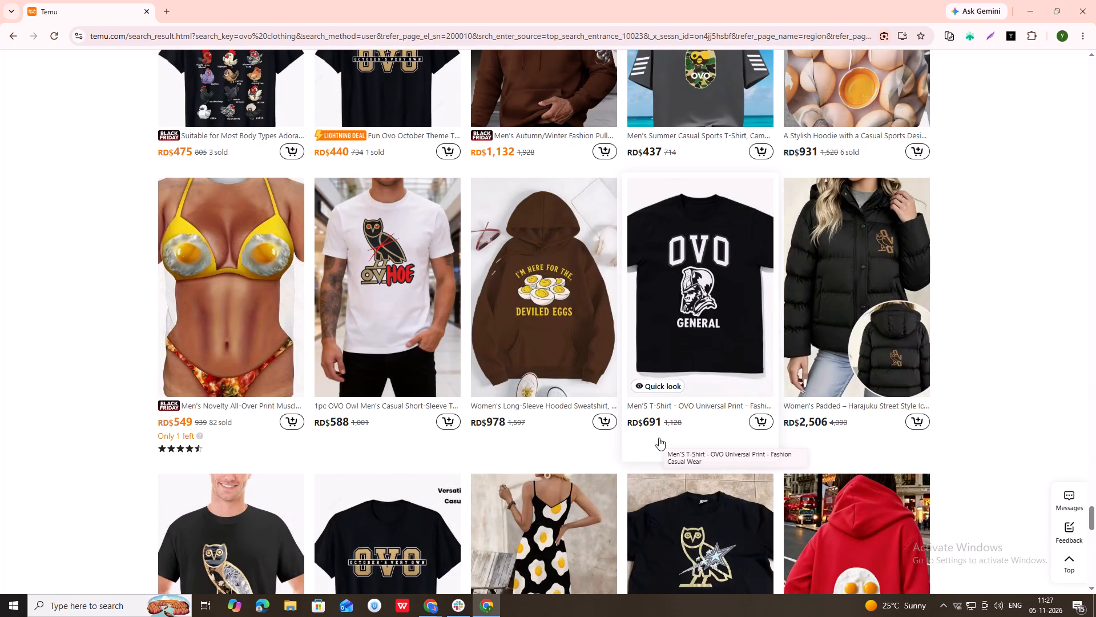
Log the link of the first-row OVO X Logo T-shirt, priced RD$443, in row 104536 of the Links column.
{"action": "scroll", "coordinate": [924, 508], "scroll_direction": "up", "scroll_amount": 7}
{"action": "scroll", "coordinate": [924, 508], "scroll_direction": "up", "scroll_amount": 20}
{"action": "scroll", "coordinate": [924, 508], "scroll_direction": "up", "scroll_amount": 20}
{"action": "scroll", "coordinate": [924, 508], "scroll_direction": "up", "scroll_amount": 15}
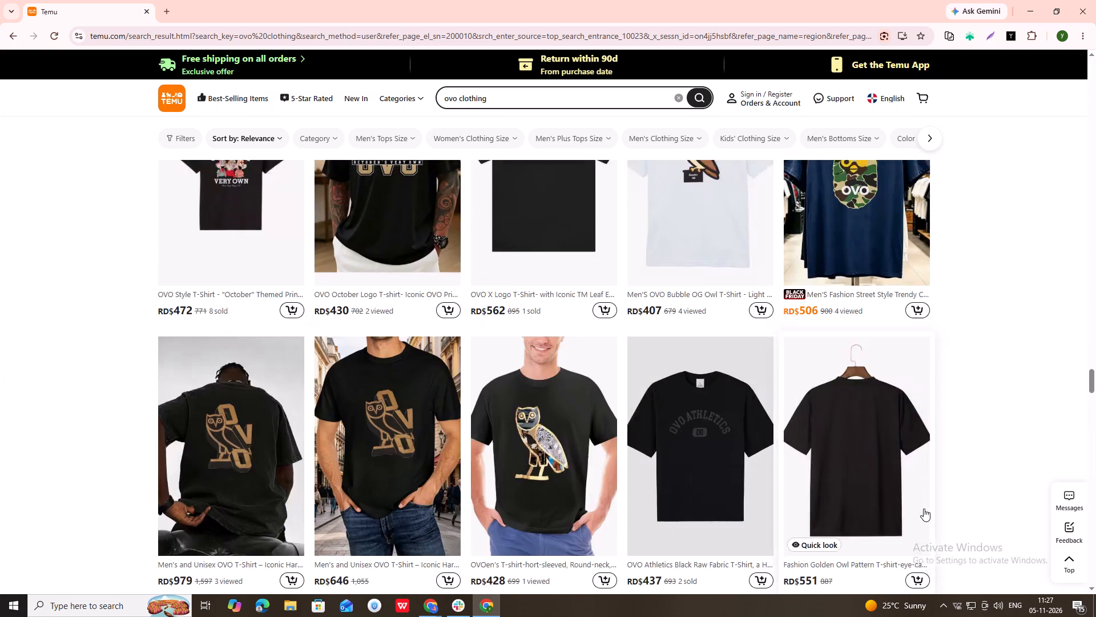
{"action": "scroll", "coordinate": [924, 508], "scroll_direction": "up", "scroll_amount": 20}
{"action": "scroll", "coordinate": [924, 508], "scroll_direction": "up", "scroll_amount": 20}
{"action": "scroll", "coordinate": [924, 508], "scroll_direction": "up", "scroll_amount": 14}
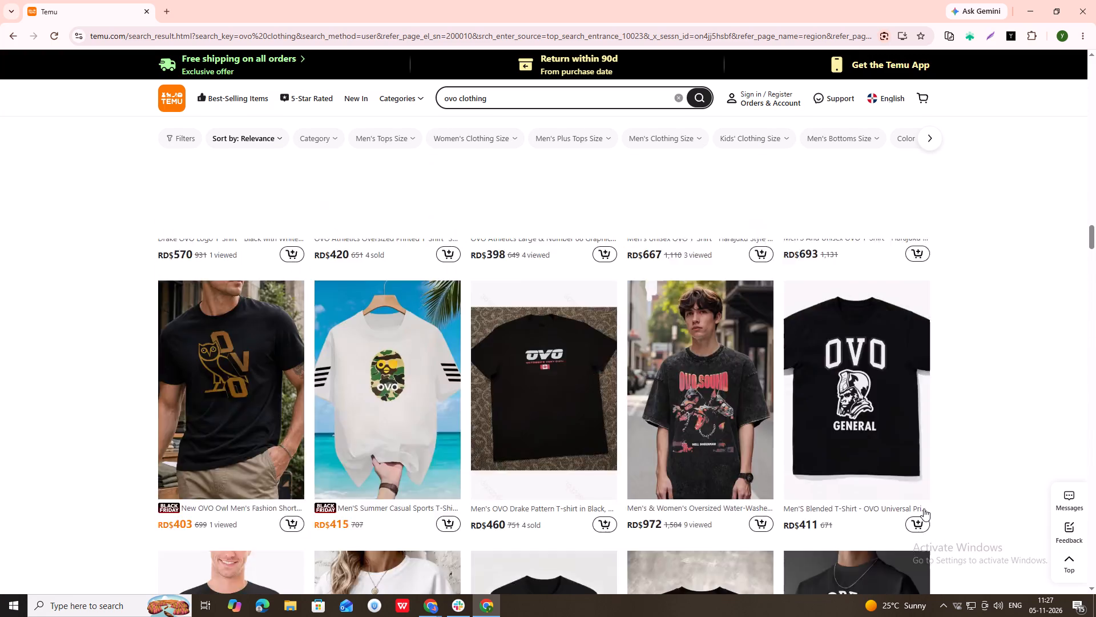
{"action": "scroll", "coordinate": [924, 508], "scroll_direction": "up", "scroll_amount": 20}
{"action": "scroll", "coordinate": [924, 508], "scroll_direction": "up", "scroll_amount": 20}
{"action": "scroll", "coordinate": [924, 508], "scroll_direction": "up", "scroll_amount": 12}
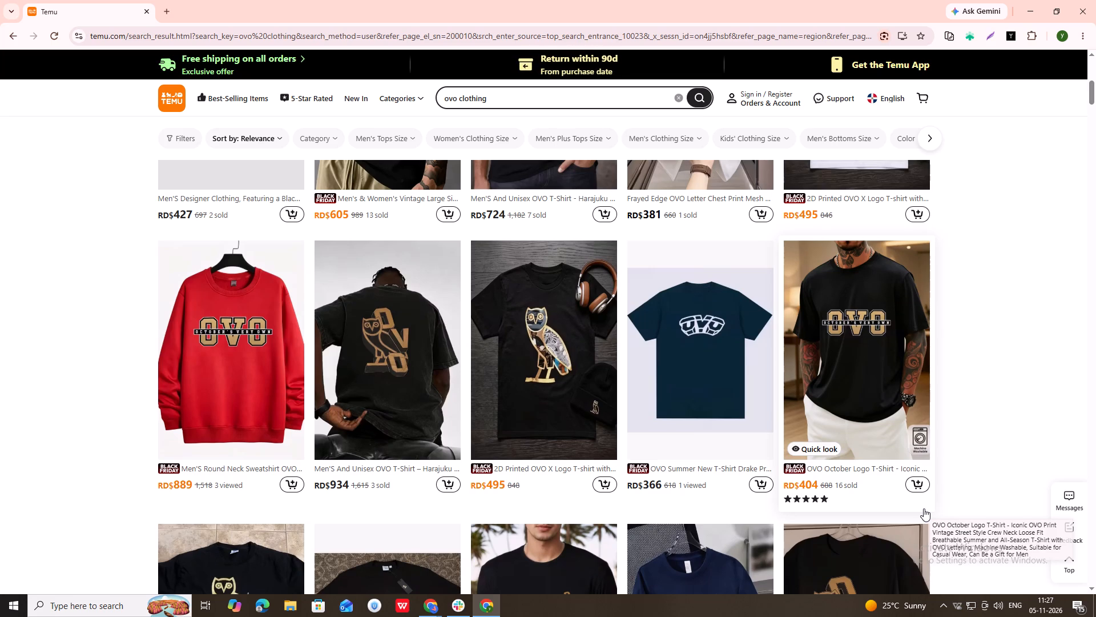
{"action": "scroll", "coordinate": [924, 508], "scroll_direction": "up", "scroll_amount": 2}
{"action": "scroll", "coordinate": [924, 508], "scroll_direction": "up", "scroll_amount": 20}
{"action": "scroll", "coordinate": [924, 508], "scroll_direction": "up", "scroll_amount": 2}
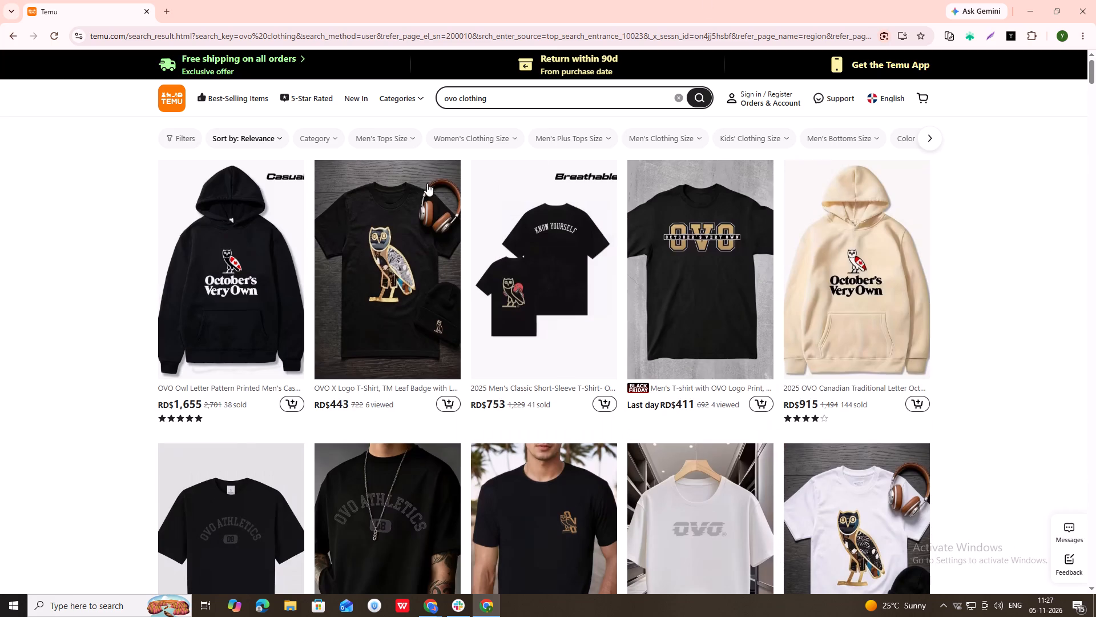
{"action": "right_click", "coordinate": [393, 386]}
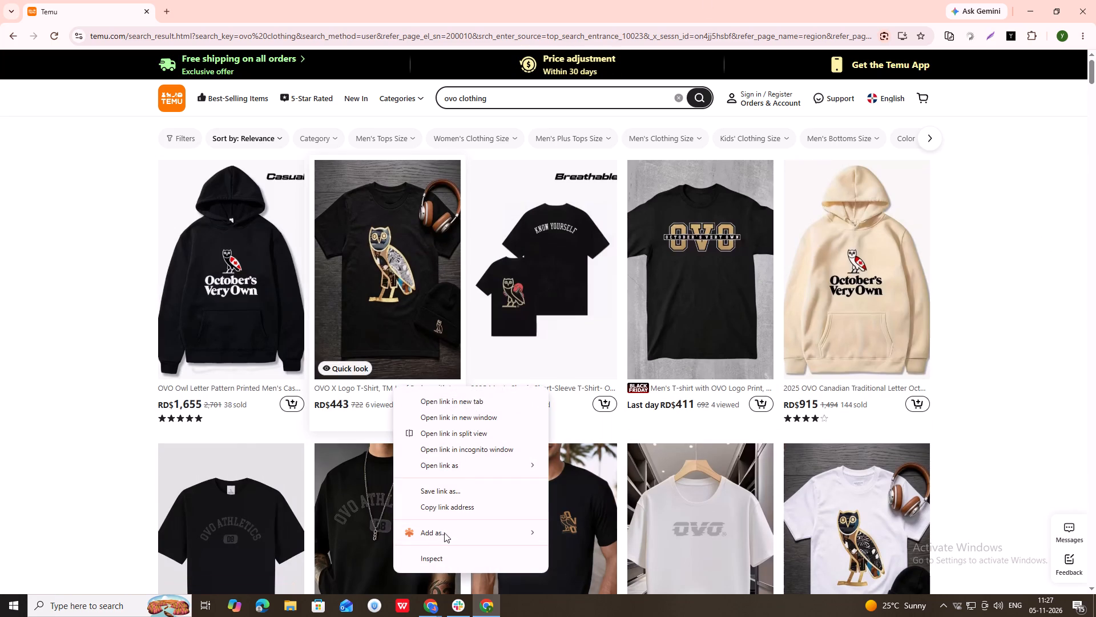
{"action": "left_click", "coordinate": [448, 507]}
{"action": "key", "text": "alt+Tab"}
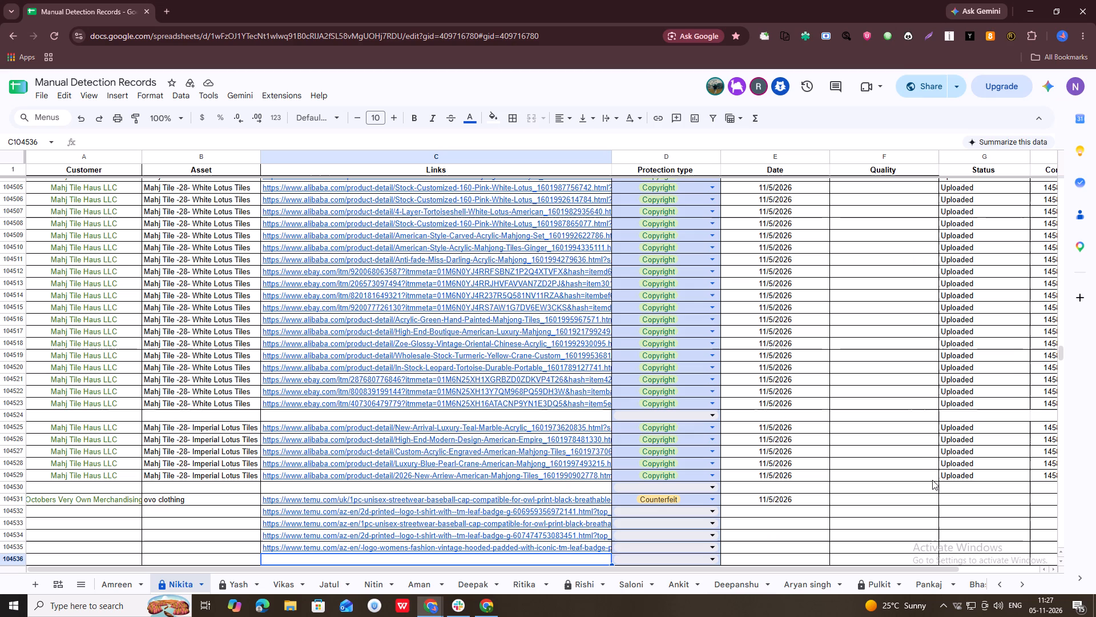
{"action": "key", "text": "ctrl+v"}
{"action": "key", "text": "Down"}
{"action": "key", "text": "alt+Tab"}
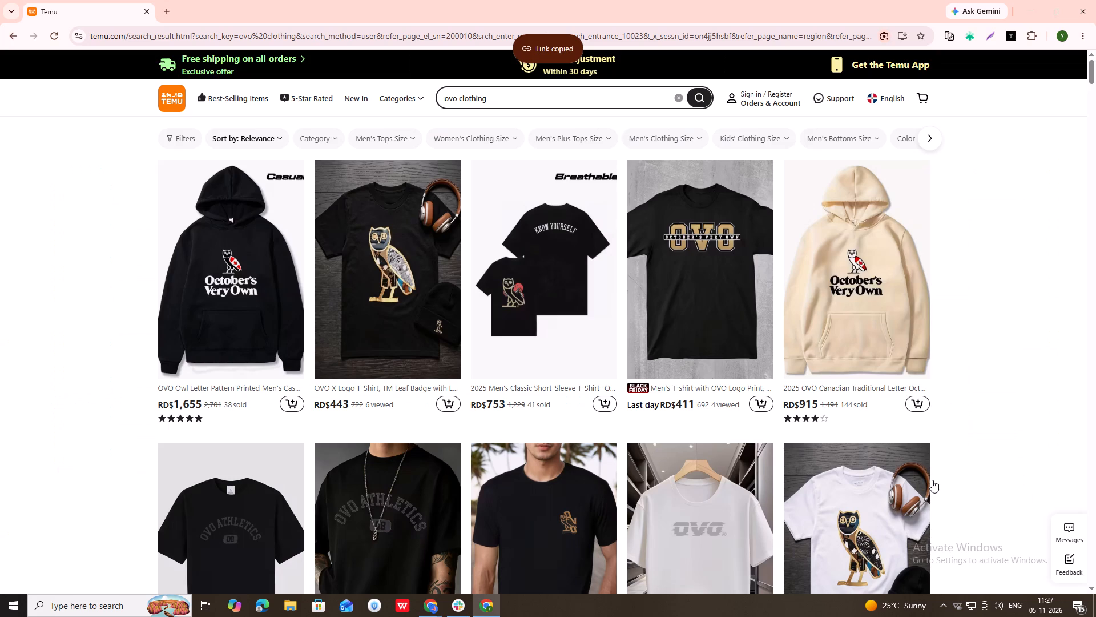
Log the link of the 2025 Men's Classic Short-Sleeve T-shirt, priced RD$753, in row 104537 of the Links column.
{"action": "key", "text": "Down"}
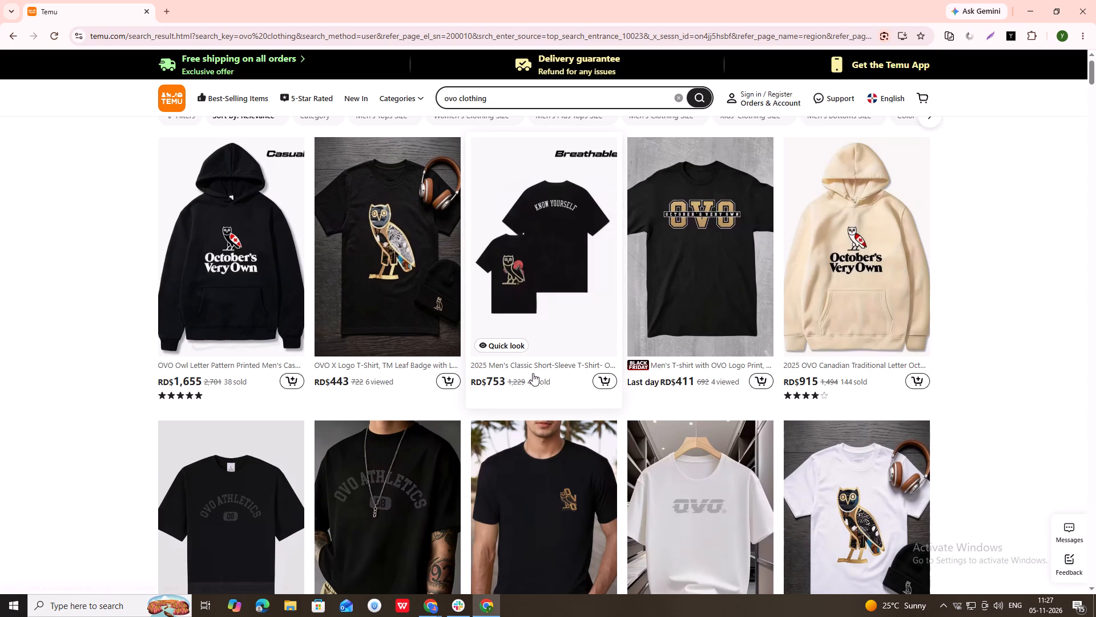
{"action": "right_click", "coordinate": [544, 366]}
{"action": "left_click", "coordinate": [581, 490]}
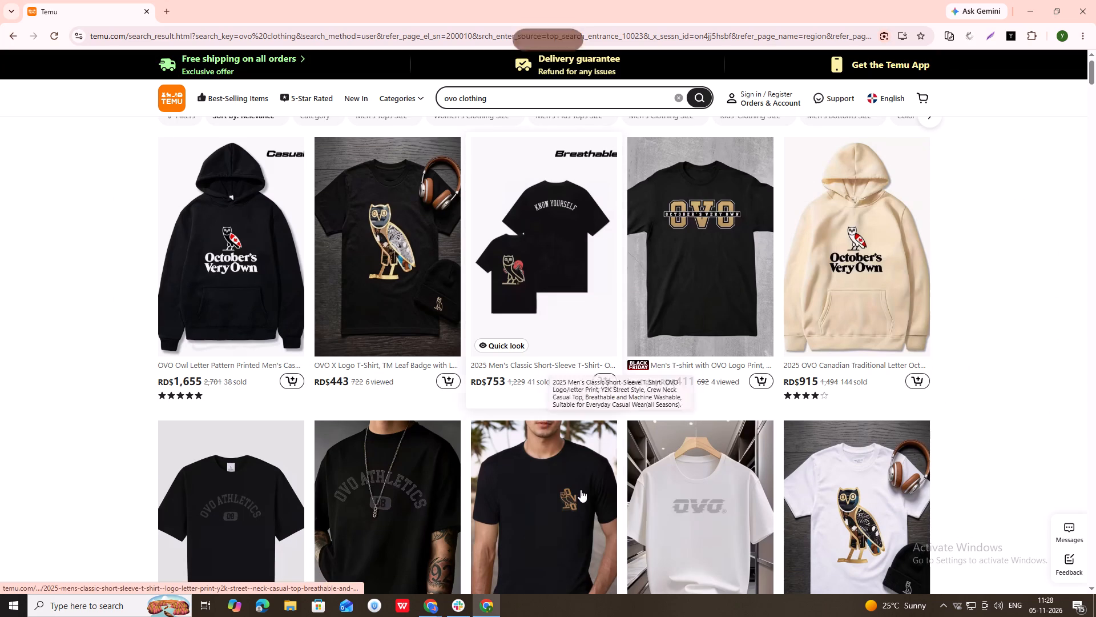
{"action": "key", "text": "alt+Tab"}
{"action": "key", "text": "ctrl+v"}
{"action": "key", "text": "Down"}
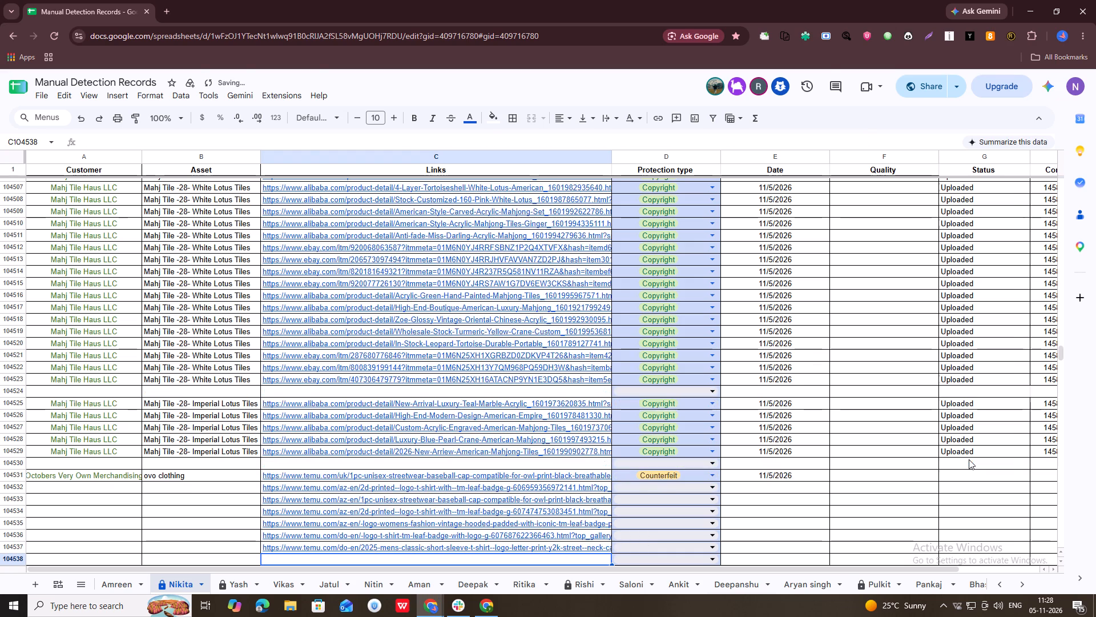
Log the link of the black OVO Owl Letter Pattern men's hoodie, priced RD$1,655, in row 104550 of the Links column.
{"action": "key", "text": "alt+Tab"}
{"action": "key", "text": "Down"}
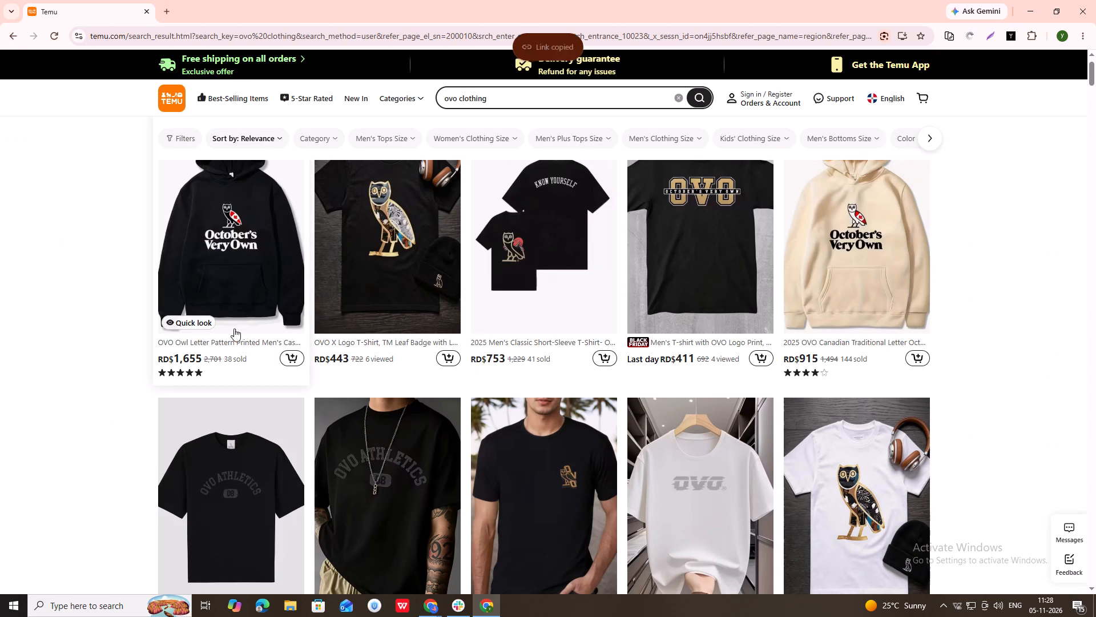
{"action": "right_click", "coordinate": [235, 343]}
{"action": "left_click", "coordinate": [248, 470]}
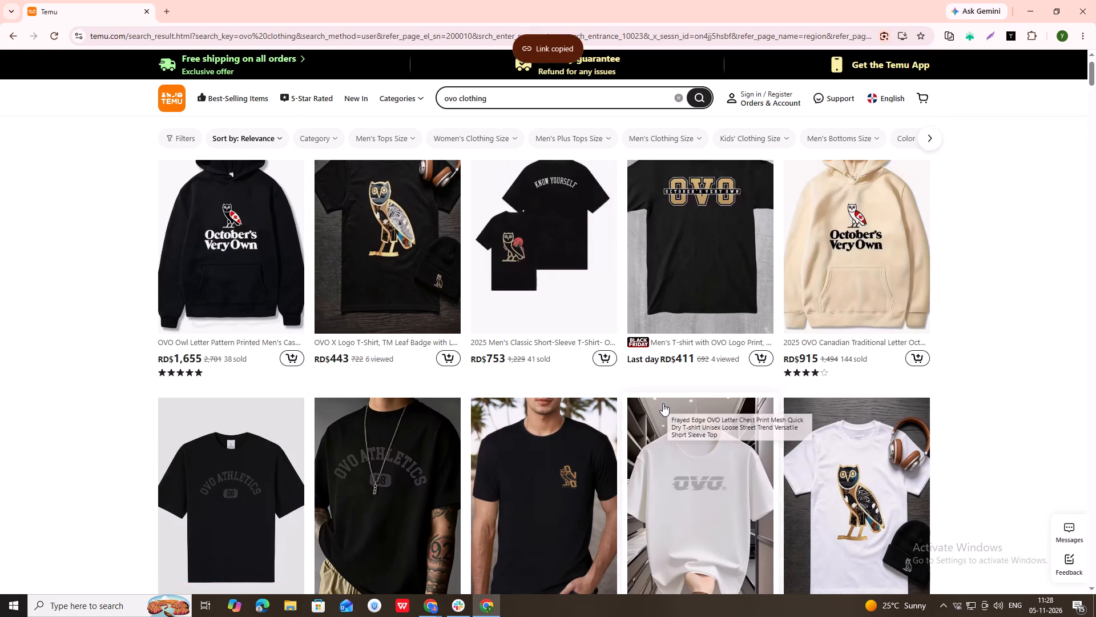
{"action": "key", "text": "alt+Tab"}
{"action": "key", "text": "Down"}
{"action": "key", "text": "Down"}
{"action": "key", "text": "Down"}
{"action": "key", "text": "Down"}
{"action": "key", "text": "Down"}
{"action": "key", "text": "Down"}
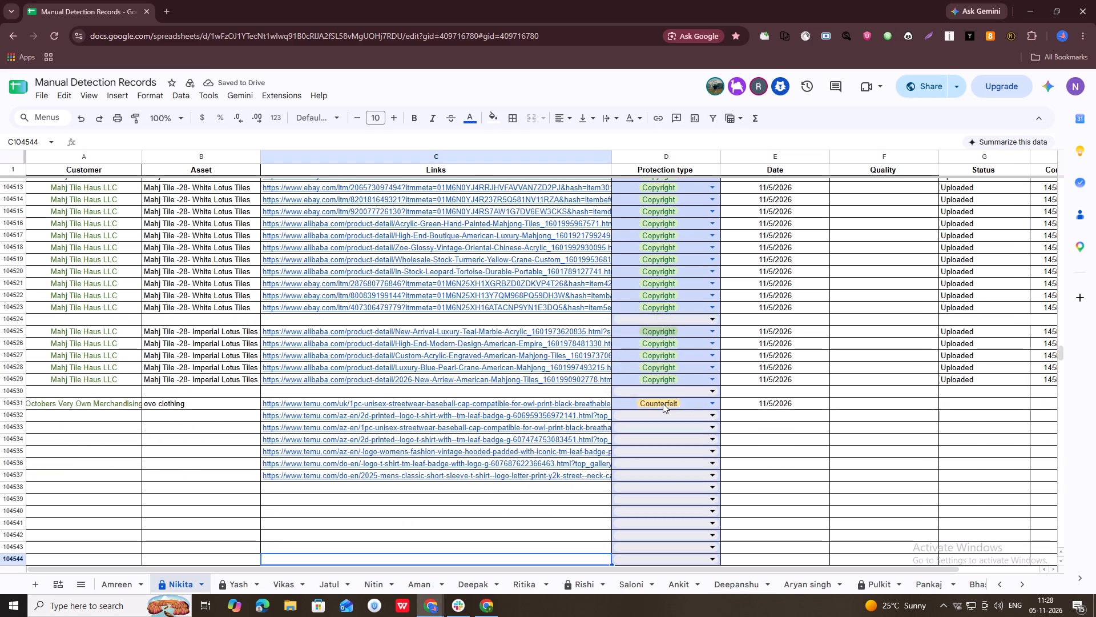
{"action": "key", "text": "Down"}
{"action": "key", "text": "Down"}
{"action": "key", "text": "Down"}
{"action": "key", "text": "Down"}
{"action": "key", "text": "Down"}
{"action": "key", "text": "Down"}
{"action": "key", "text": "ctrl+v"}
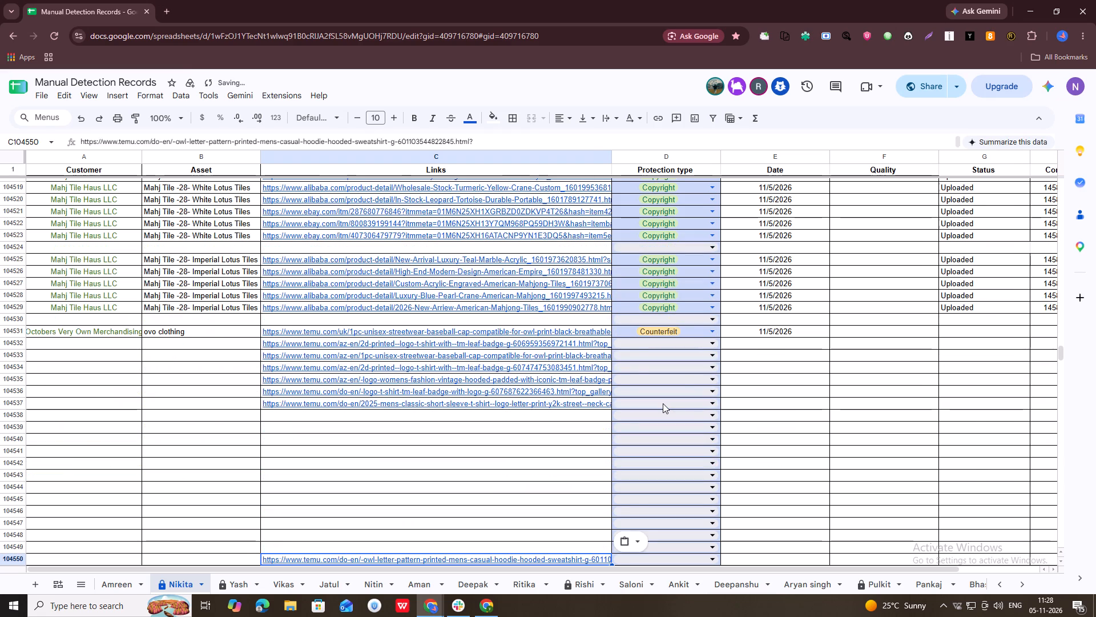
Enter octobers own clothing as the asset for the black owl hoodie in row 104550.
{"action": "key", "text": "Left"}
{"action": "type", "text": "oco"}
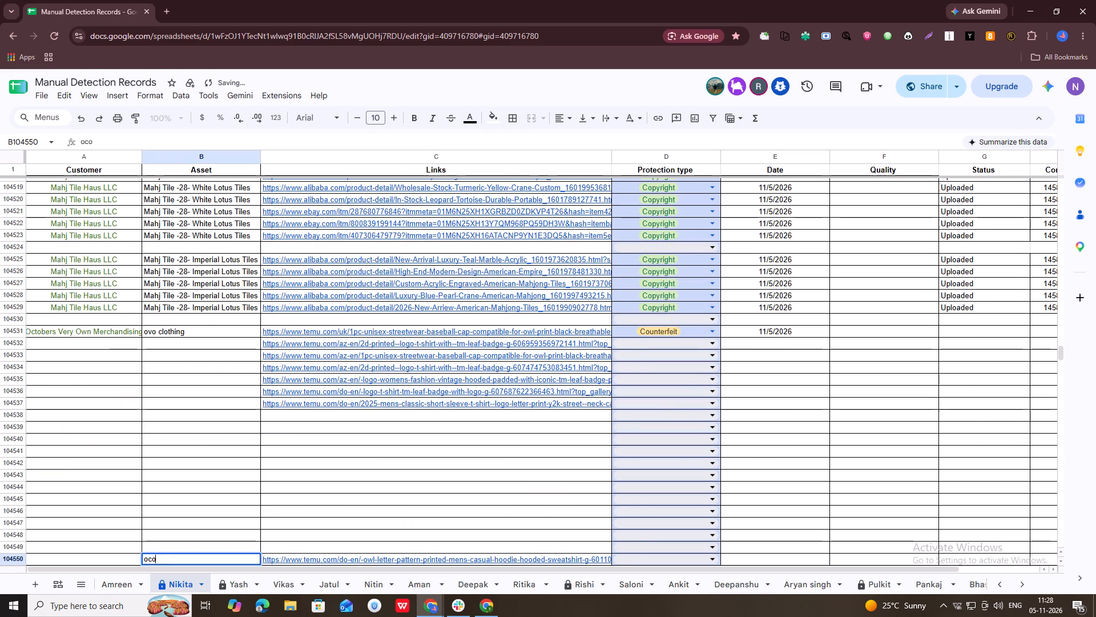
{"action": "key", "text": "BackSpace"}
{"action": "type", "text": "tobers"}
{"action": "key", "text": "space"}
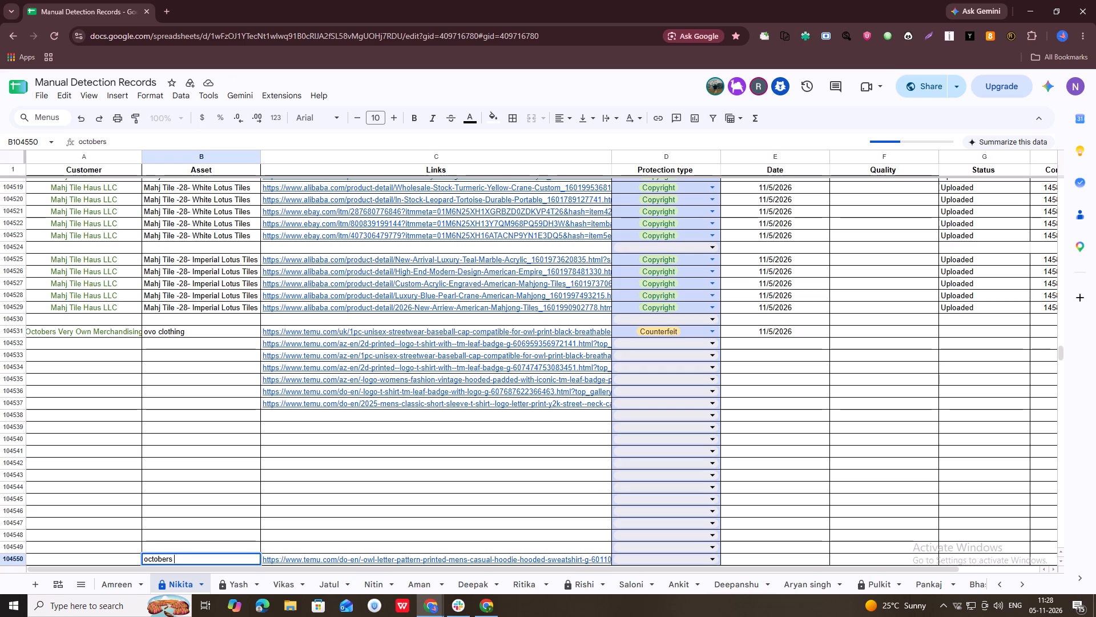
{"action": "type", "text": "own"}
{"action": "key", "text": "space"}
{"action": "type", "text": "clothing"}
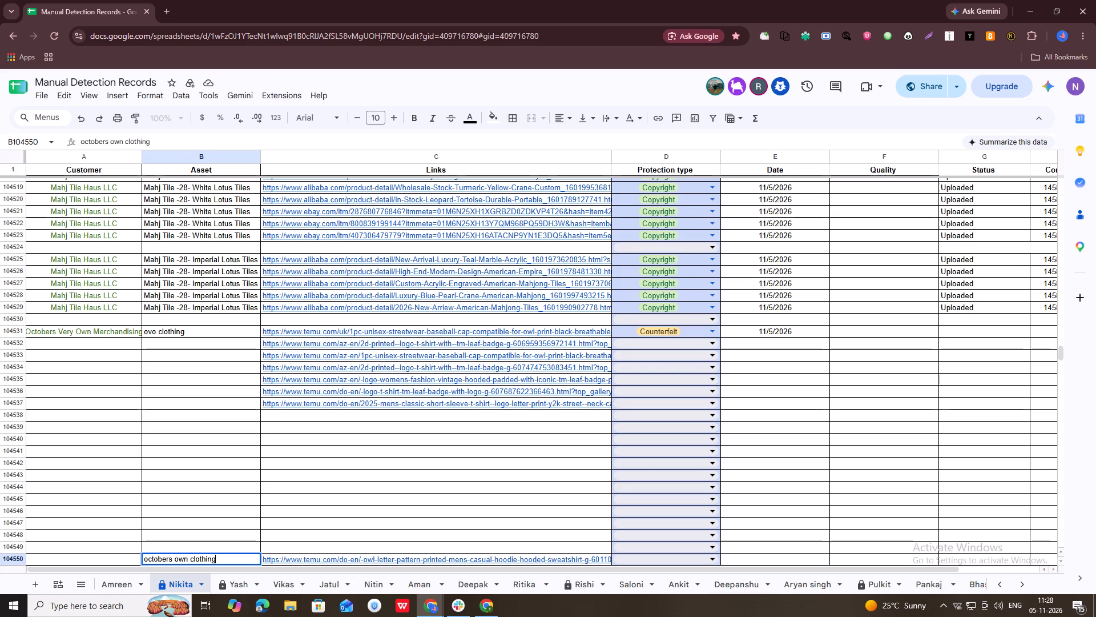
Set the protection type of row 104550 to Counterfeit and its date to 11/5/2026.
{"action": "key", "text": "Right"}
{"action": "key", "text": "Right"}
{"action": "type", "text": "coun"}
{"action": "key", "text": "Down"}
{"action": "key", "text": "Return"}
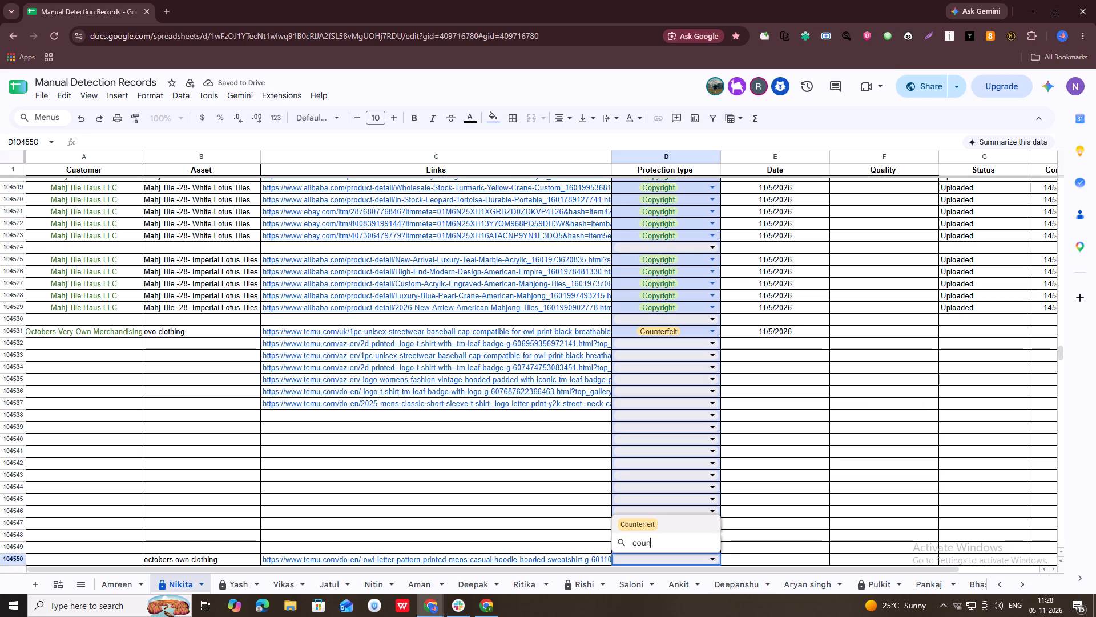
{"action": "key", "text": "Up"}
{"action": "key", "text": "Right"}
{"action": "key", "text": "ctrl+semicolon"}
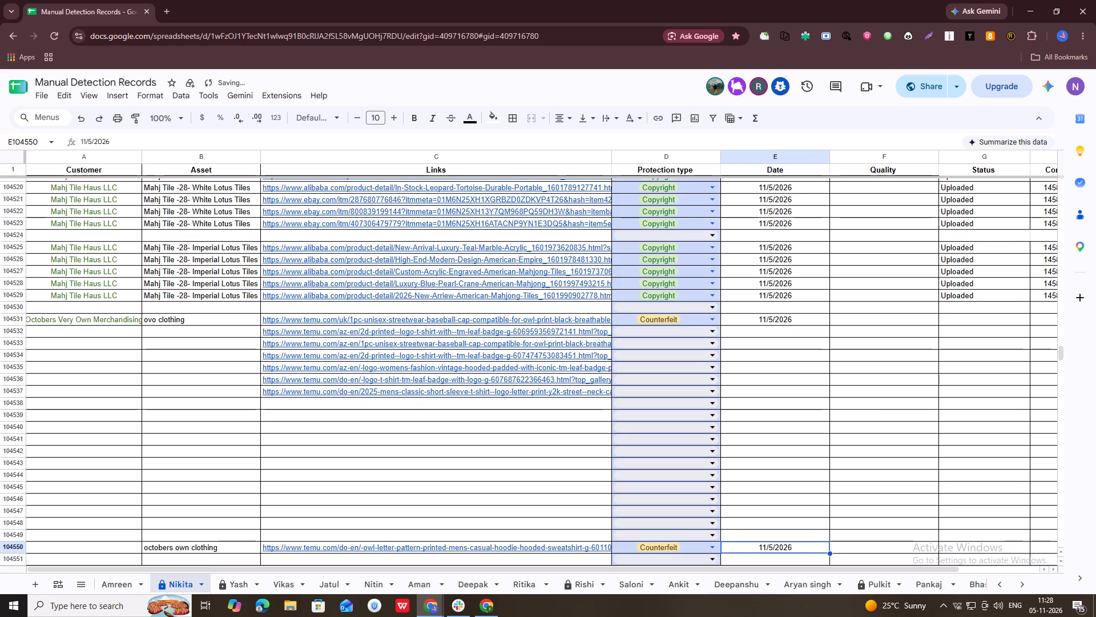
Log the link of the black Men's T-shirt with OVO Logo Print, priced RD$411, in row 104551 of the Links column.
{"action": "key", "text": "Down"}
{"action": "key", "text": "Left"}
{"action": "key", "text": "Left"}
{"action": "key", "text": "alt+Tab"}
{"action": "key", "text": "Down"}
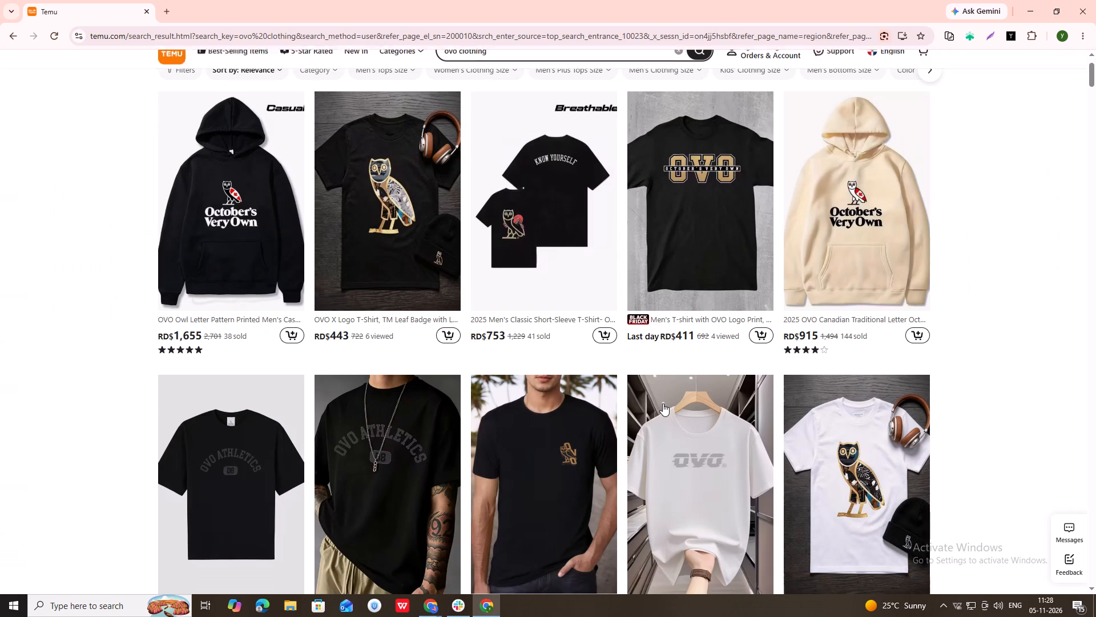
{"action": "right_click", "coordinate": [692, 317]}
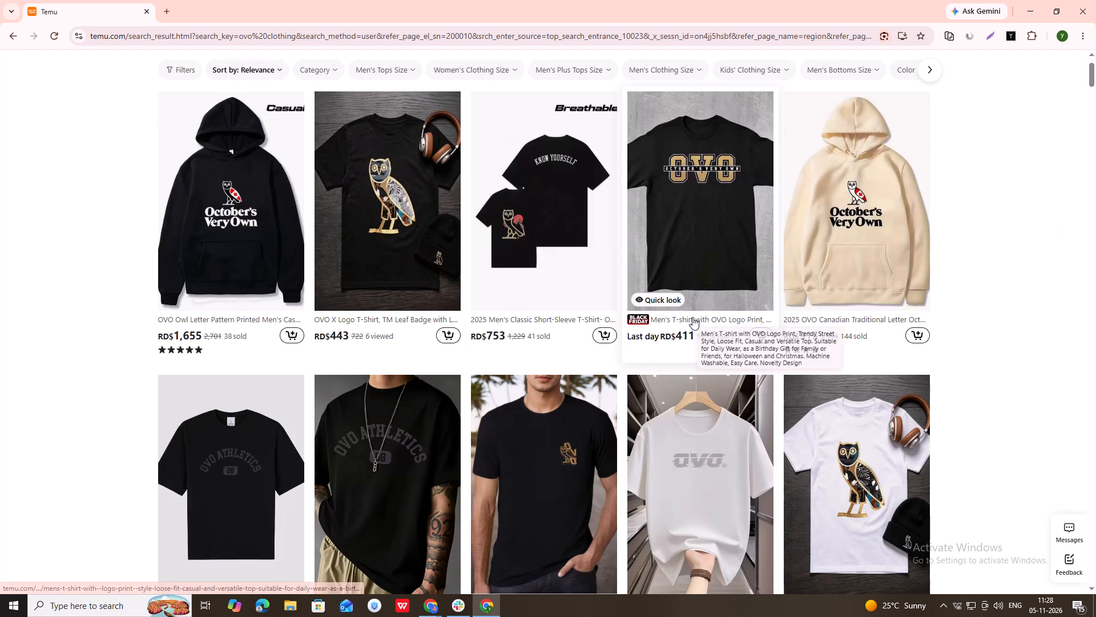
{"action": "left_click", "coordinate": [715, 440]}
{"action": "key", "text": "alt+Tab"}
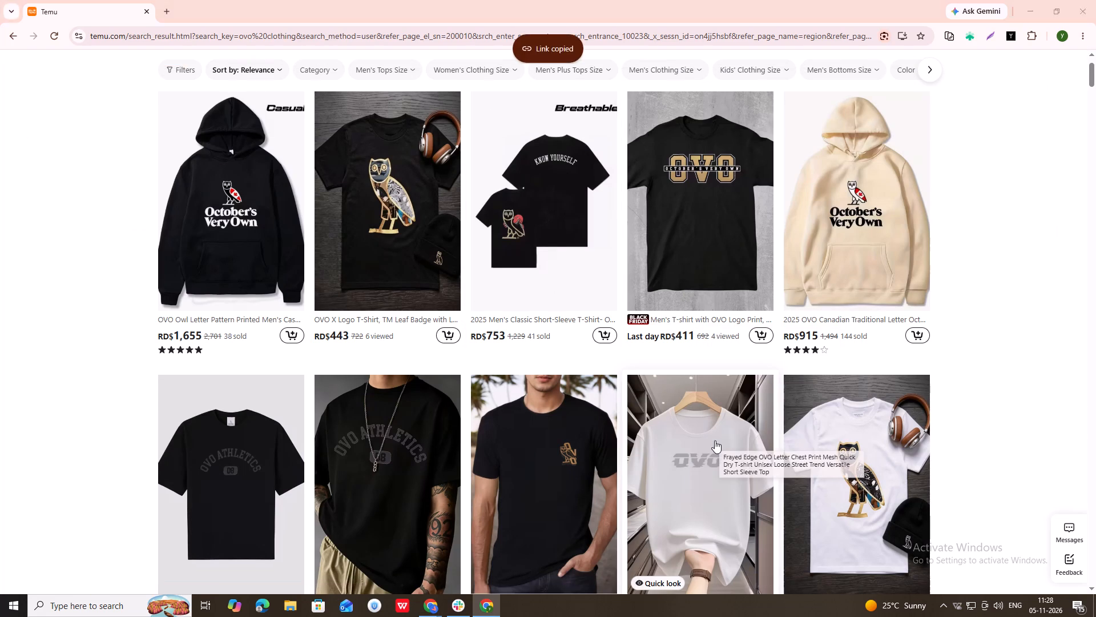
{"action": "key", "text": "ctrl+v"}
Log the link of the cream 2025 OVO Canadian Traditional Letter hoodie, priced RD$915, in row 104552 of the Links column.
{"action": "key", "text": "Down"}
{"action": "key", "text": "alt+Tab"}
{"action": "key", "text": "Down"}
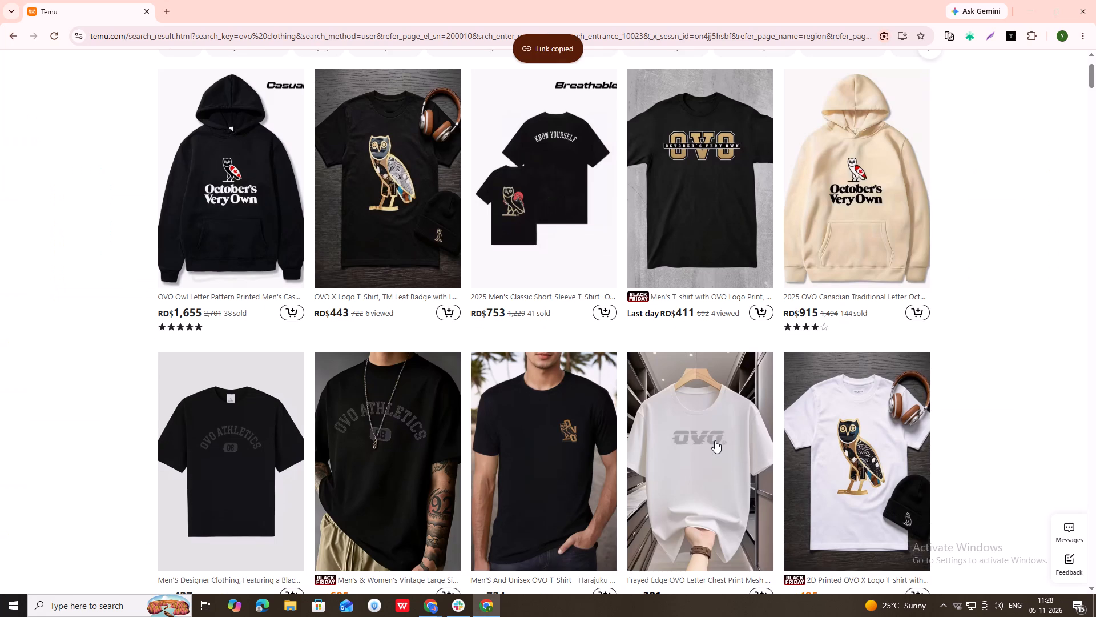
{"action": "right_click", "coordinate": [869, 299]}
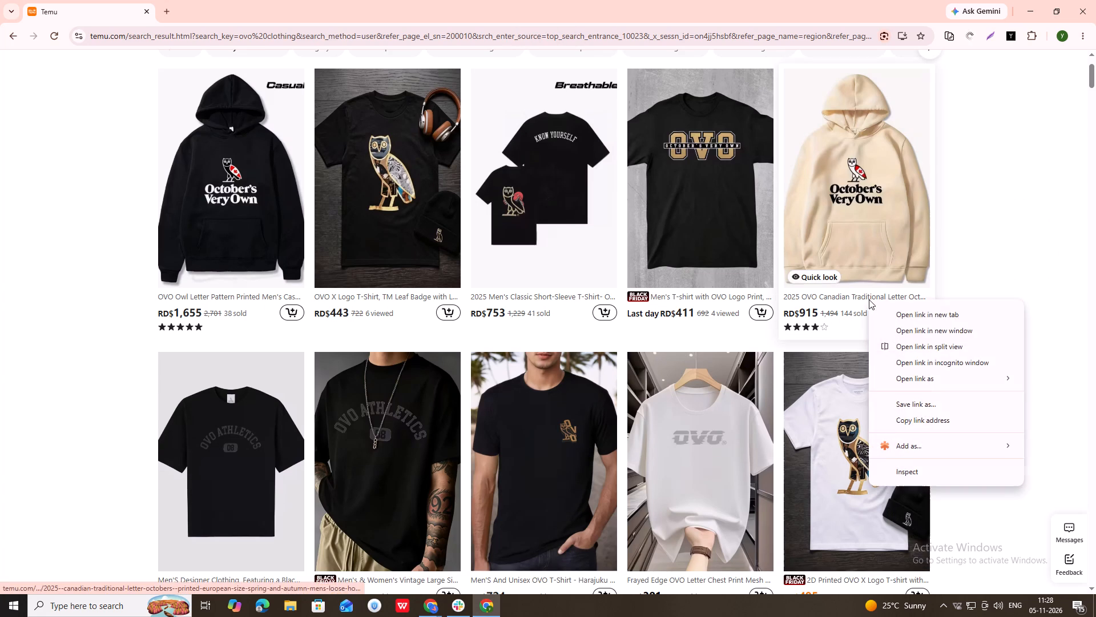
{"action": "left_click", "coordinate": [898, 423]}
{"action": "key", "text": "alt+Tab"}
{"action": "key", "text": "ctrl+v"}
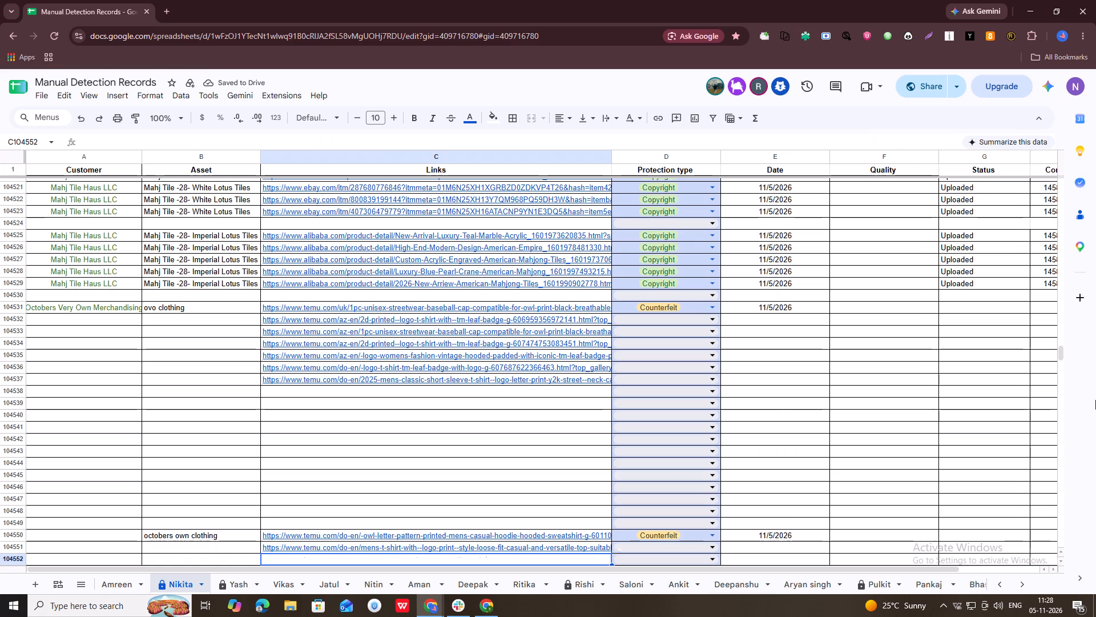
Log the link of the Men's Designer Clothing OVO Athletics T-shirt, priced RD$427, in row 104538 of the Links column.
{"action": "key", "text": "Down"}
{"action": "key", "text": "alt+Tab"}
{"action": "key", "text": "Down"}
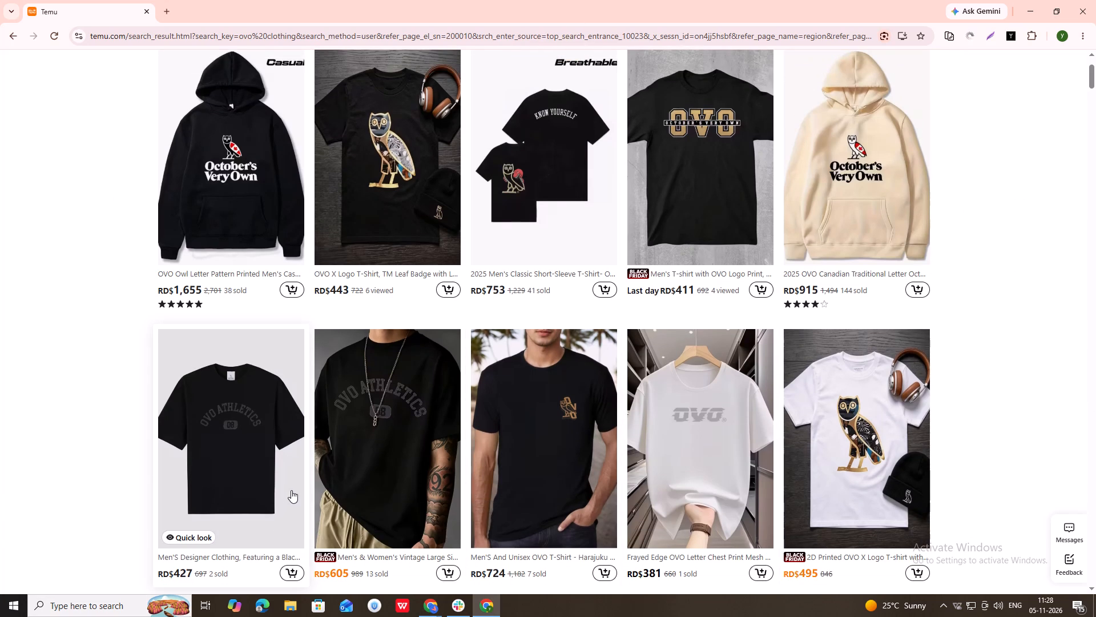
{"action": "right_click", "coordinate": [245, 558]}
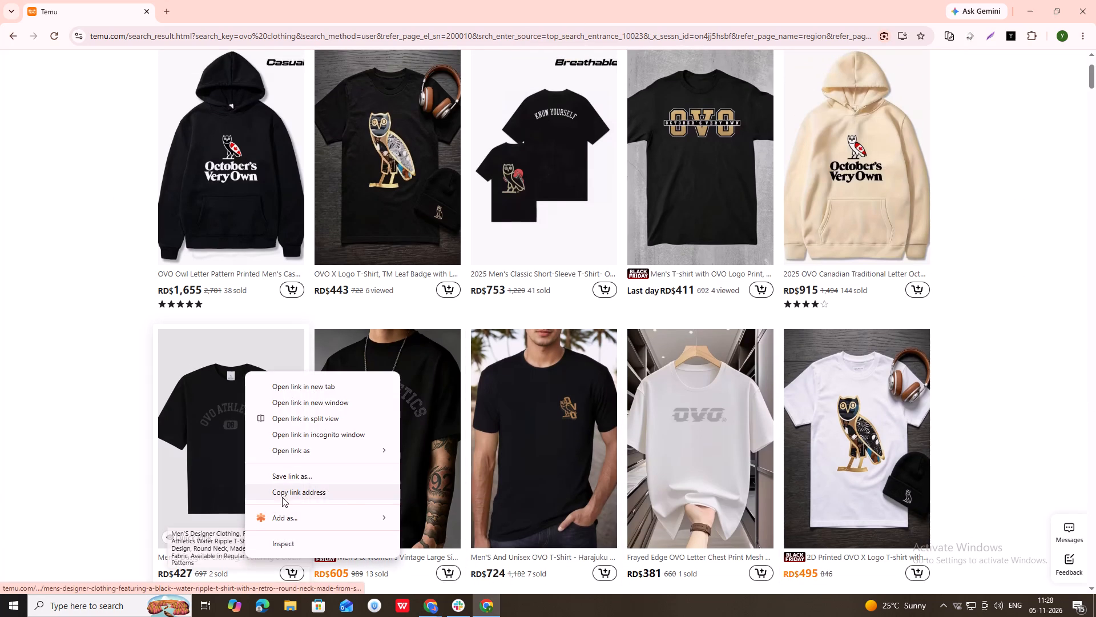
{"action": "left_click", "coordinate": [281, 496]}
{"action": "key", "text": "alt+Tab"}
{"action": "left_click", "coordinate": [430, 375]}
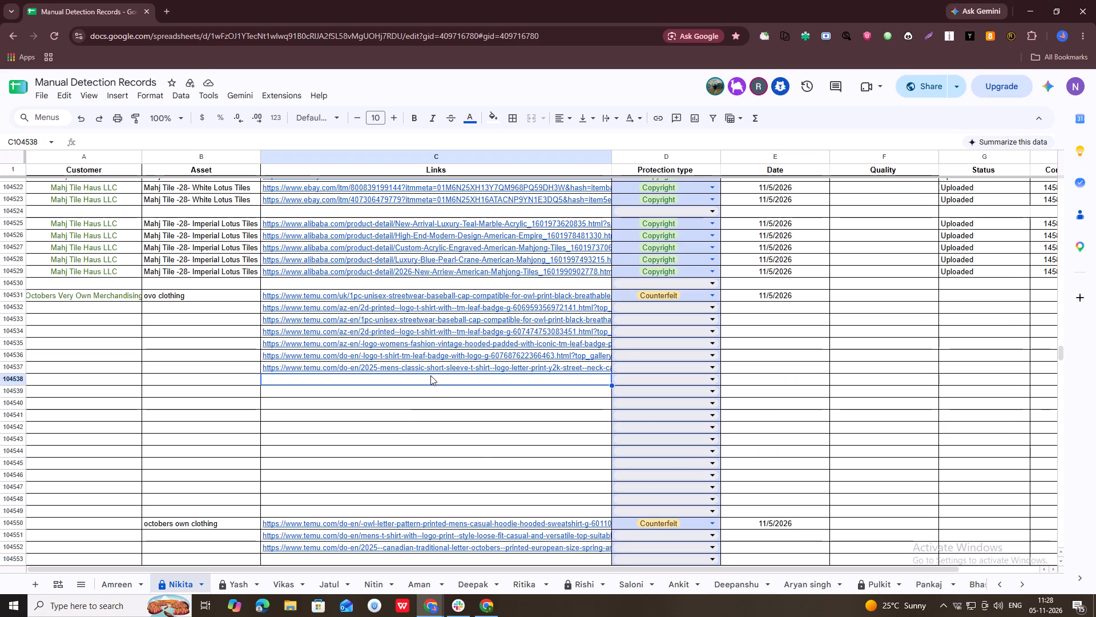
{"action": "key", "text": "ctrl+v"}
Log the link of the Men's & Women's Vintage Large Size T-shirt, priced RD$605, in row 104539 of the Links column.
{"action": "left_click", "coordinate": [435, 389]}
{"action": "key", "text": "alt+Tab"}
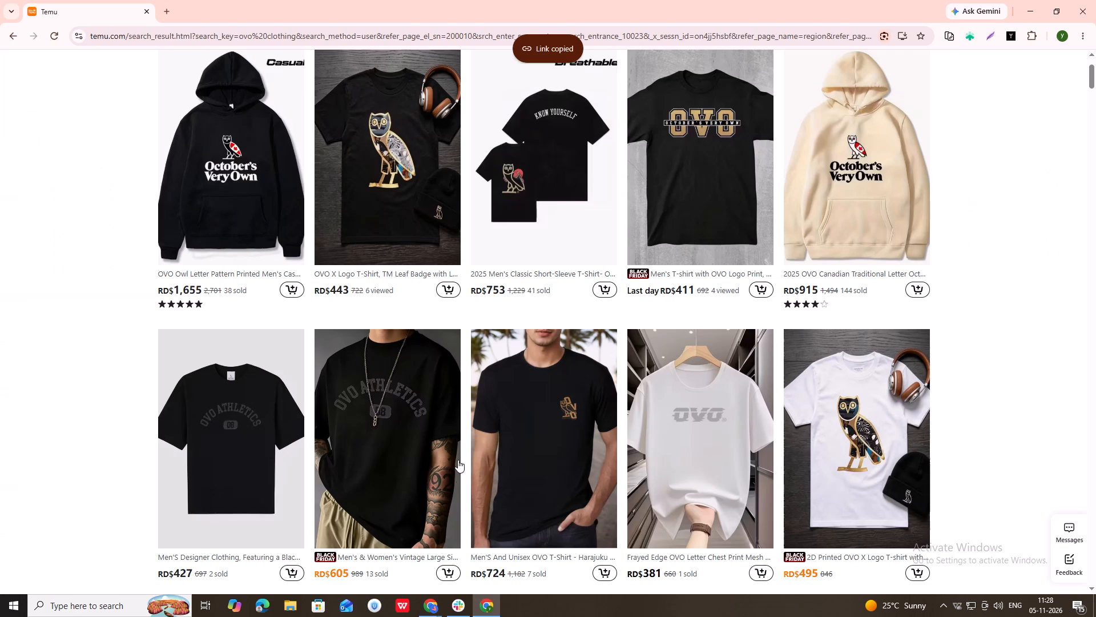
{"action": "right_click", "coordinate": [406, 552]}
{"action": "left_click", "coordinate": [448, 488]}
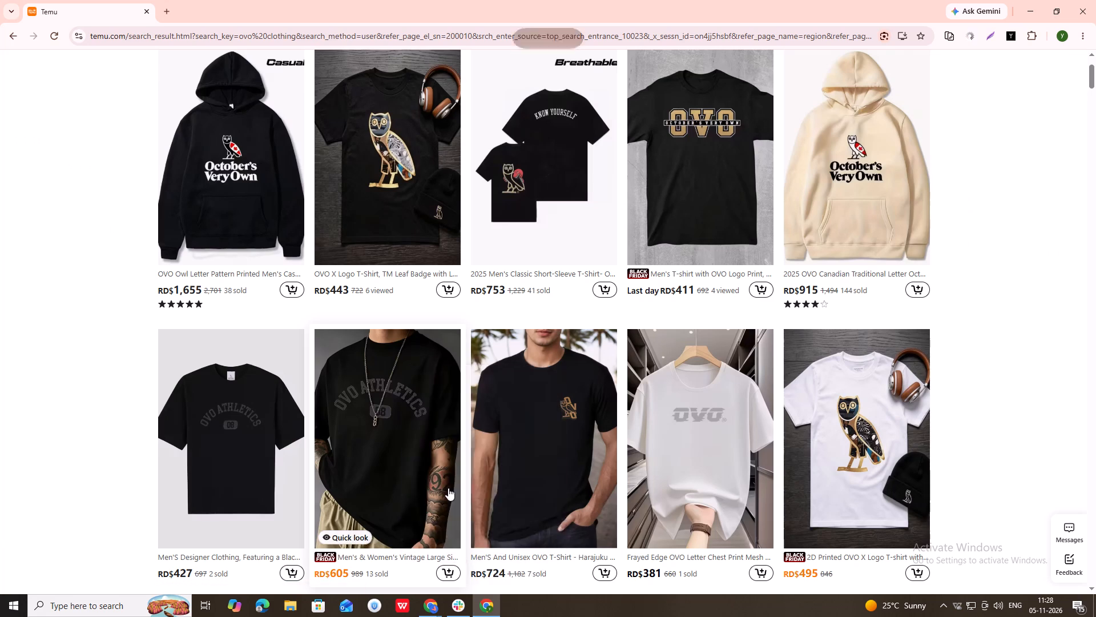
{"action": "key", "text": "alt+Tab"}
{"action": "key", "text": "ctrl+v"}
Log the link of the Men's And Unisex OVO Harajuku T-shirt, priced RD$724, in row 104540 of the Links column.
{"action": "key", "text": "Down"}
{"action": "key", "text": "alt+Tab"}
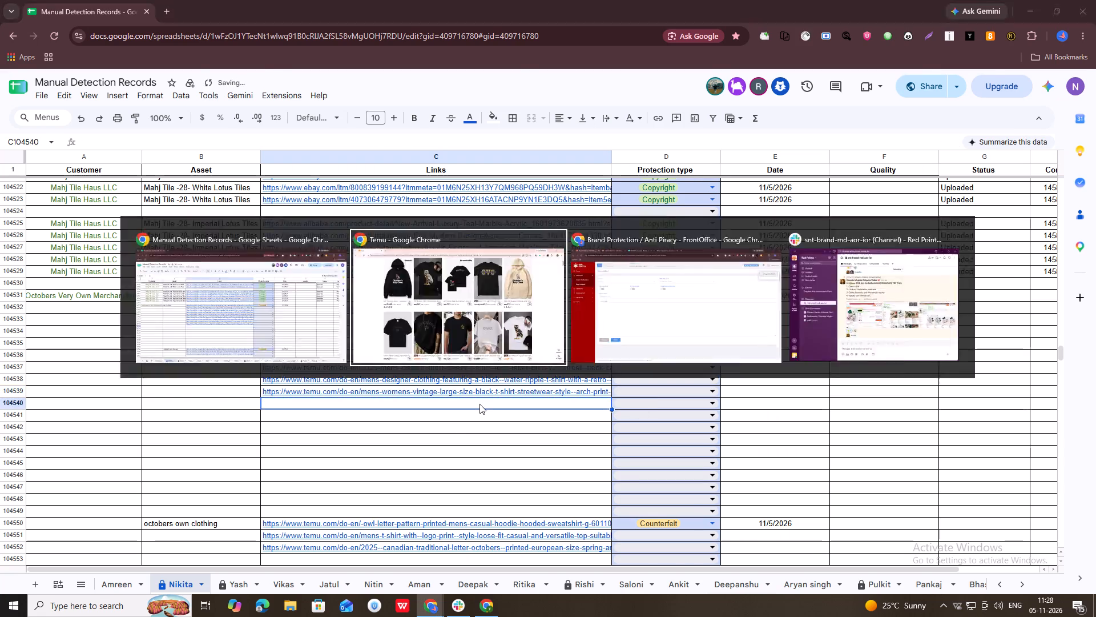
{"action": "key", "text": "Right"}
{"action": "right_click", "coordinate": [570, 560]}
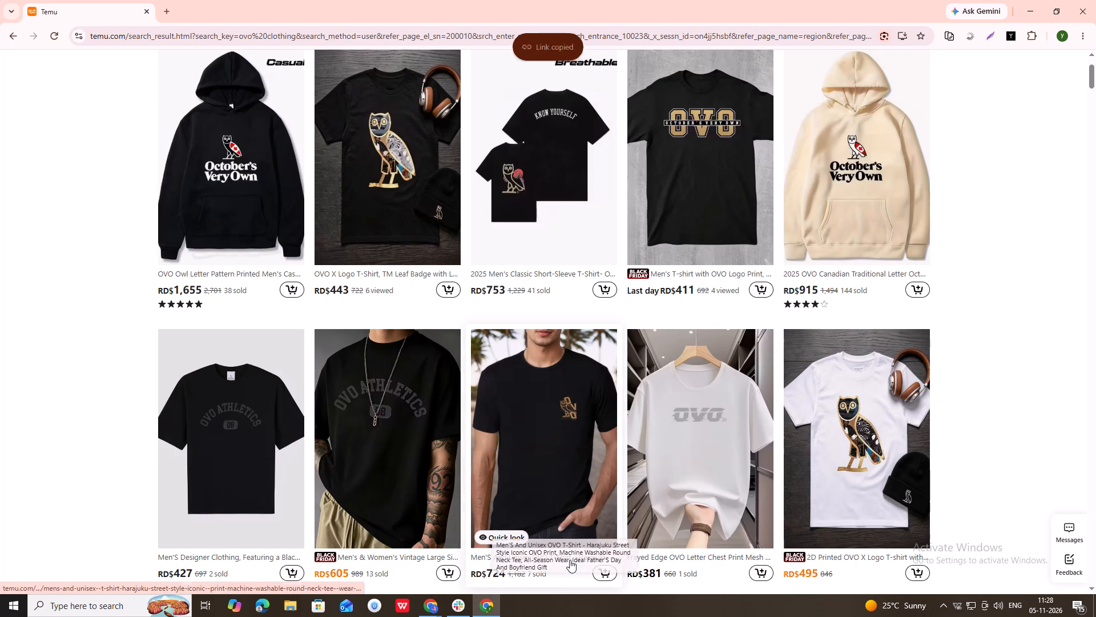
{"action": "left_click", "coordinate": [637, 494]}
{"action": "key", "text": "alt+Tab"}
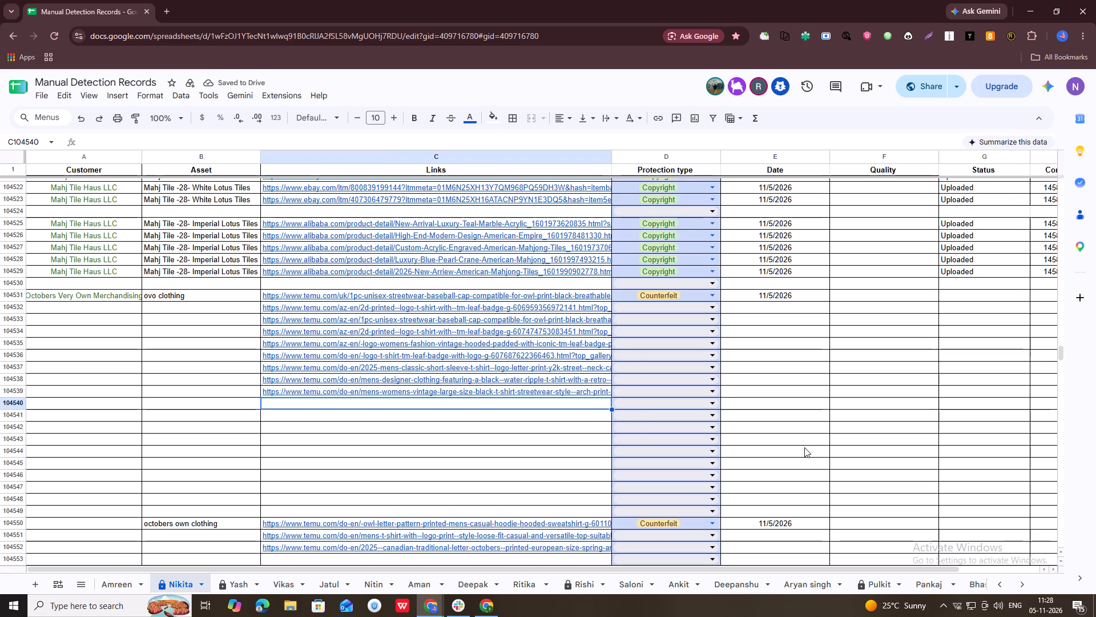
{"action": "key", "text": "ctrl+v"}
Log the link of the white 2D Printed OVO X Logo T-shirt, priced RD$495, in row 104541 of the Links column.
{"action": "key", "text": "Down"}
{"action": "key", "text": "alt+Tab"}
{"action": "key", "text": "Down"}
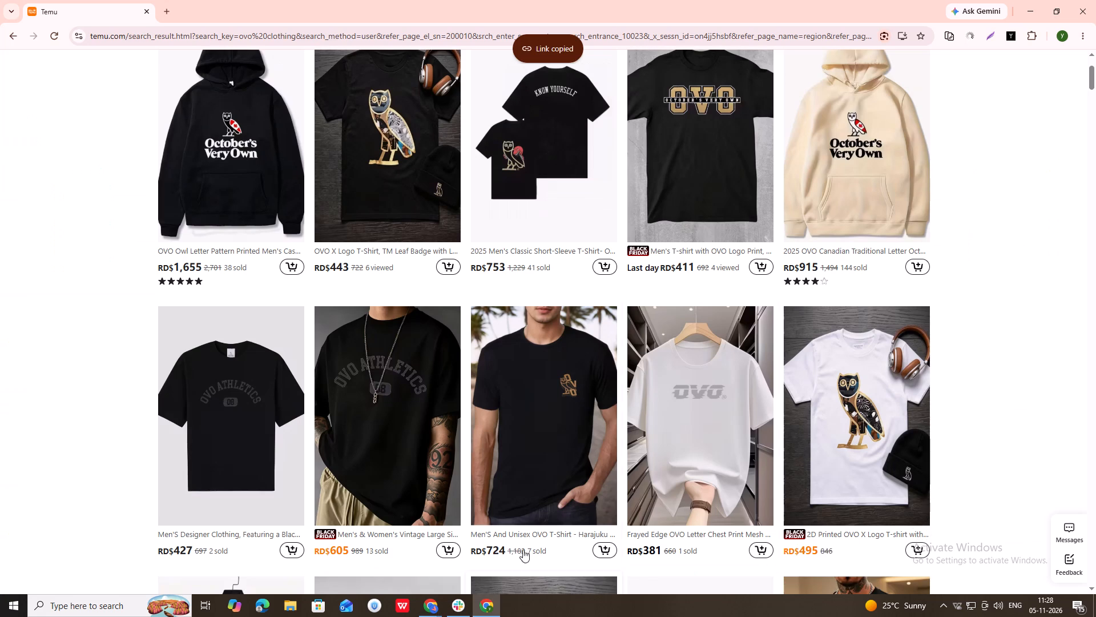
{"action": "right_click", "coordinate": [872, 535]}
{"action": "left_click", "coordinate": [924, 470]}
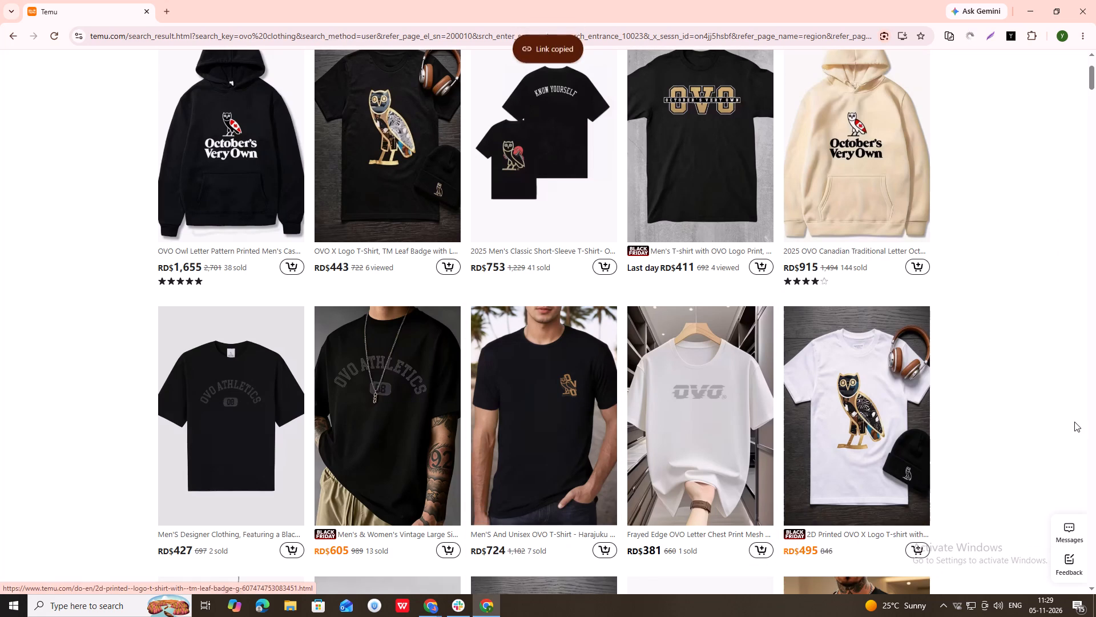
{"action": "key", "text": "alt+Tab"}
{"action": "key", "text": "ctrl+v"}
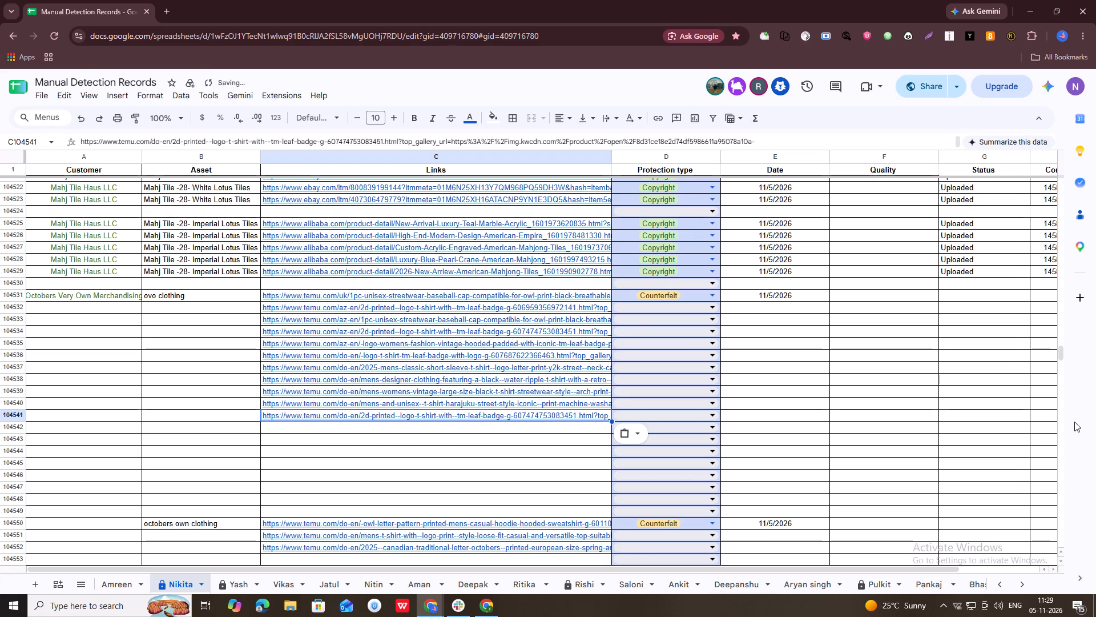
Log the link of the red Men's Round Neck OVO sweatshirt, priced RD$889, in row 104553 of the Links column.
{"action": "key", "text": "Down"}
{"action": "key", "text": "alt+Tab"}
{"action": "key", "text": "Down"}
{"action": "scroll", "coordinate": [1074, 422], "scroll_direction": "down", "scroll_amount": 5}
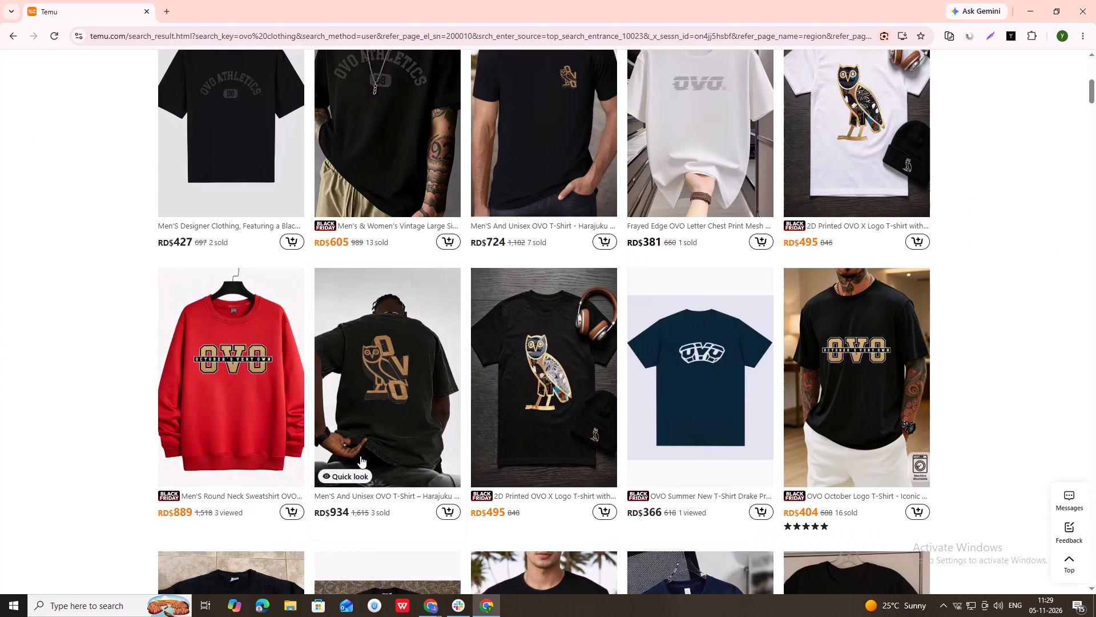
{"action": "right_click", "coordinate": [242, 498]}
{"action": "left_click", "coordinate": [299, 432]}
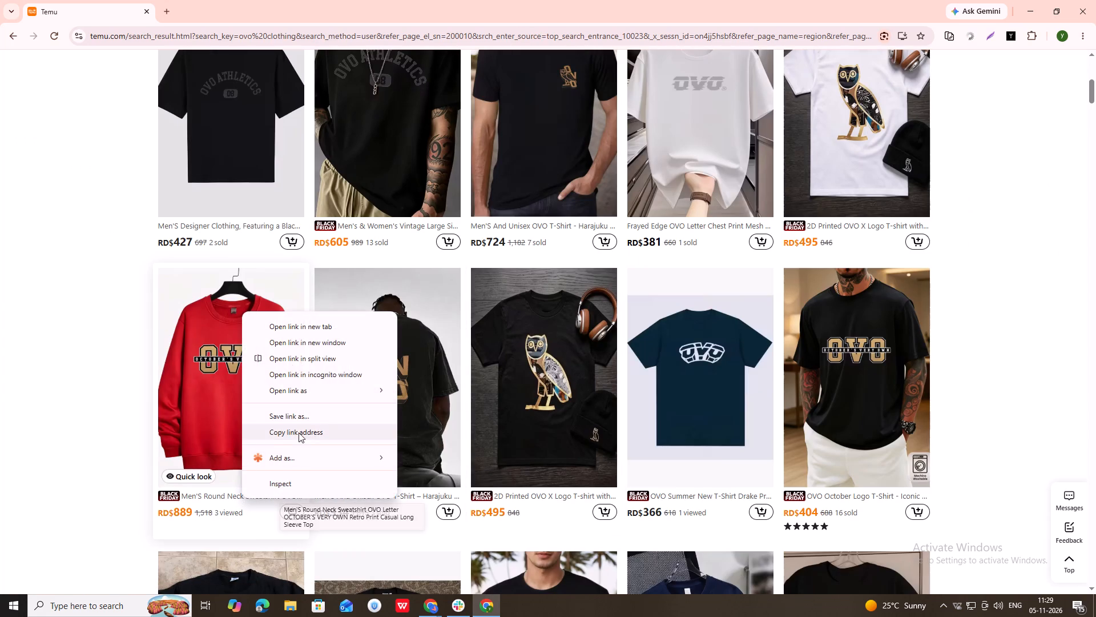
{"action": "key", "text": "alt+Tab"}
{"action": "key", "text": "ctrl+Down"}
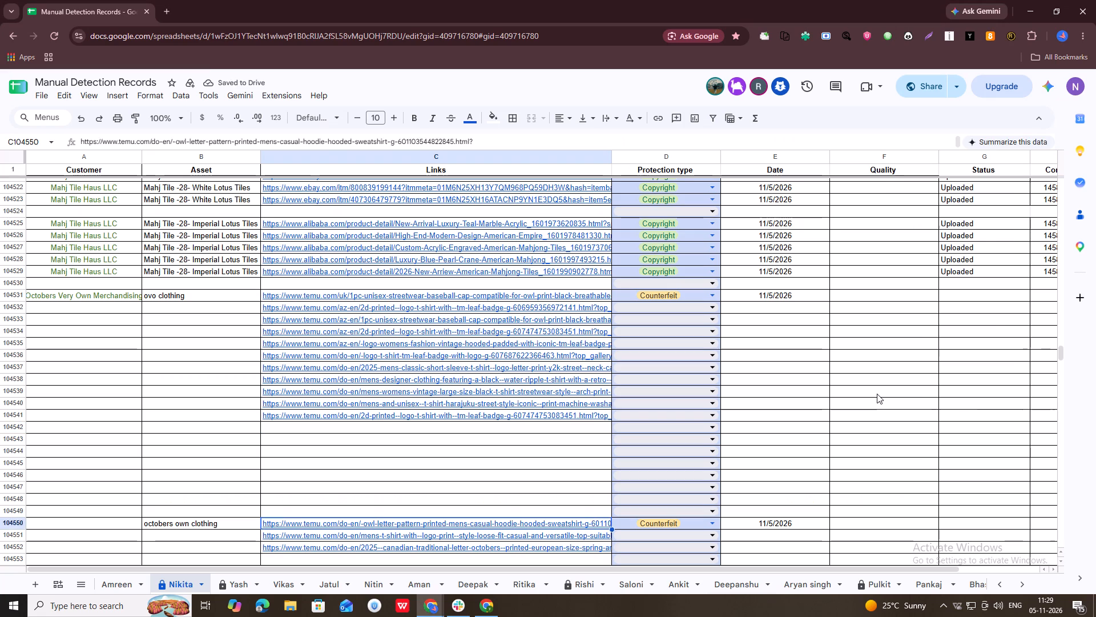
{"action": "key", "text": "ctrl+Down"}
{"action": "key", "text": "Down"}
{"action": "key", "text": "ctrl+v"}
Log the link of the black OVO October Logo T-shirt, priced RD$404, in row 104554 of the Links column.
{"action": "key", "text": "Down"}
{"action": "key", "text": "alt+Tab"}
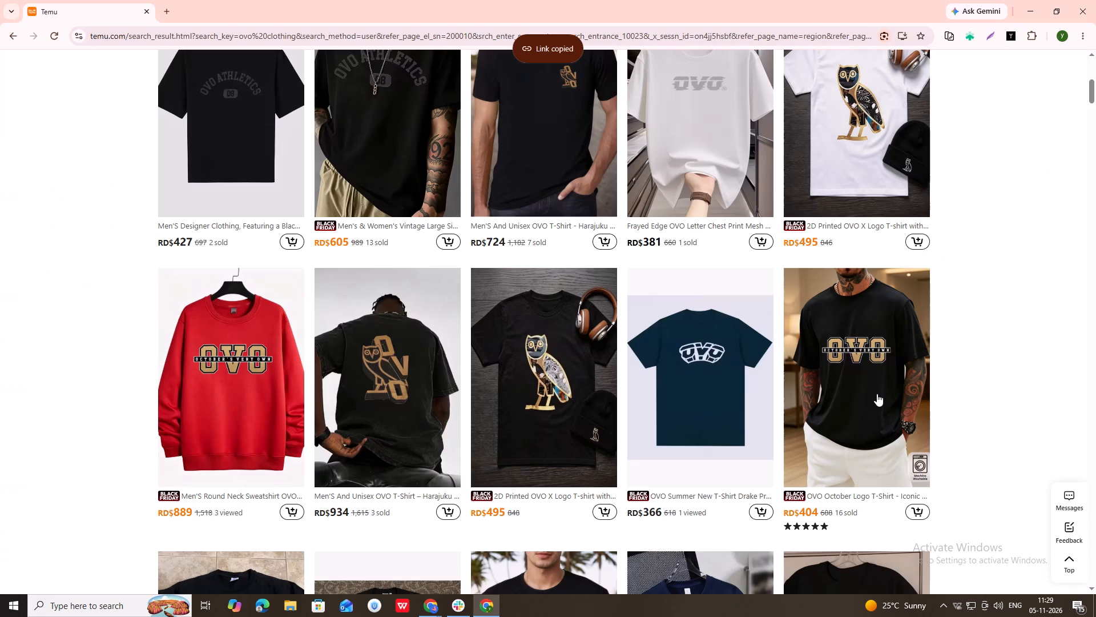
{"action": "key", "text": "Right"}
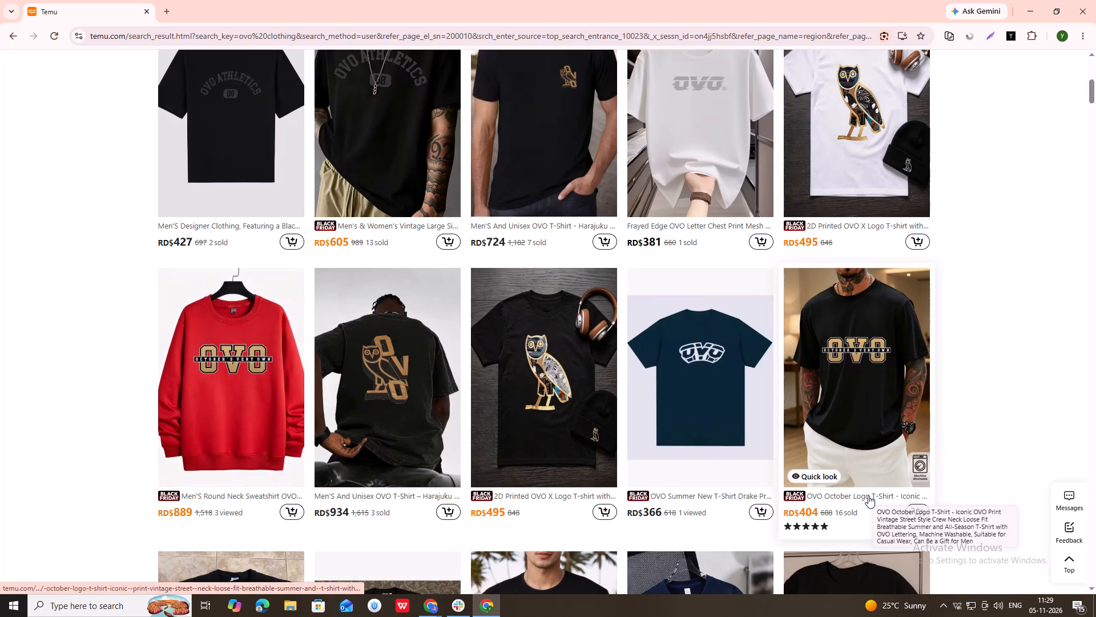
{"action": "right_click", "coordinate": [868, 495]}
{"action": "left_click", "coordinate": [909, 429]}
{"action": "key", "text": "alt+Tab"}
{"action": "key", "text": "ctrl+v"}
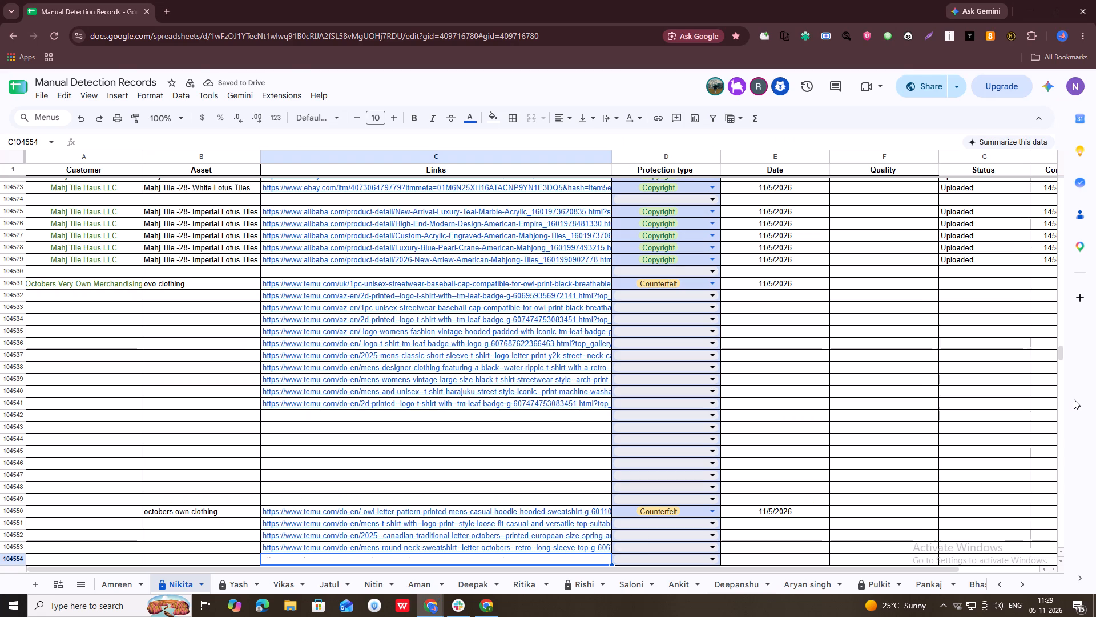
Log the link of the Men's And Unisex OVO T-shirt with the owl back print, priced RD$934, in row 104542 of the Links column.
{"action": "key", "text": "Down"}
{"action": "key", "text": "alt+Tab"}
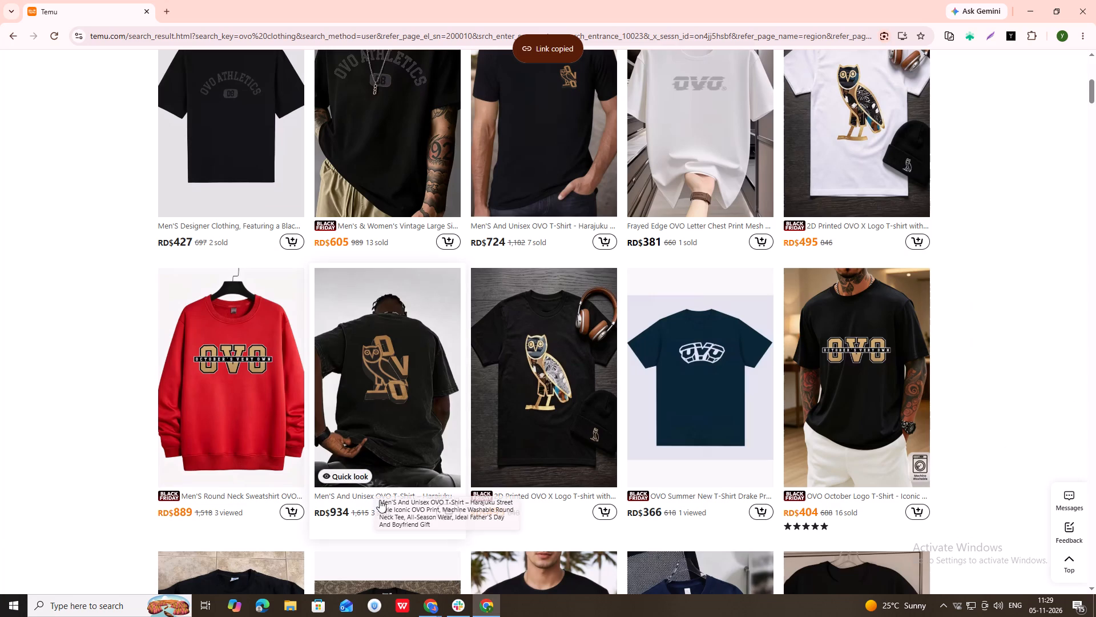
{"action": "right_click", "coordinate": [380, 500]}
{"action": "right_click", "coordinate": [380, 500]}
{"action": "left_click", "coordinate": [434, 436]}
{"action": "key", "text": "alt+Tab"}
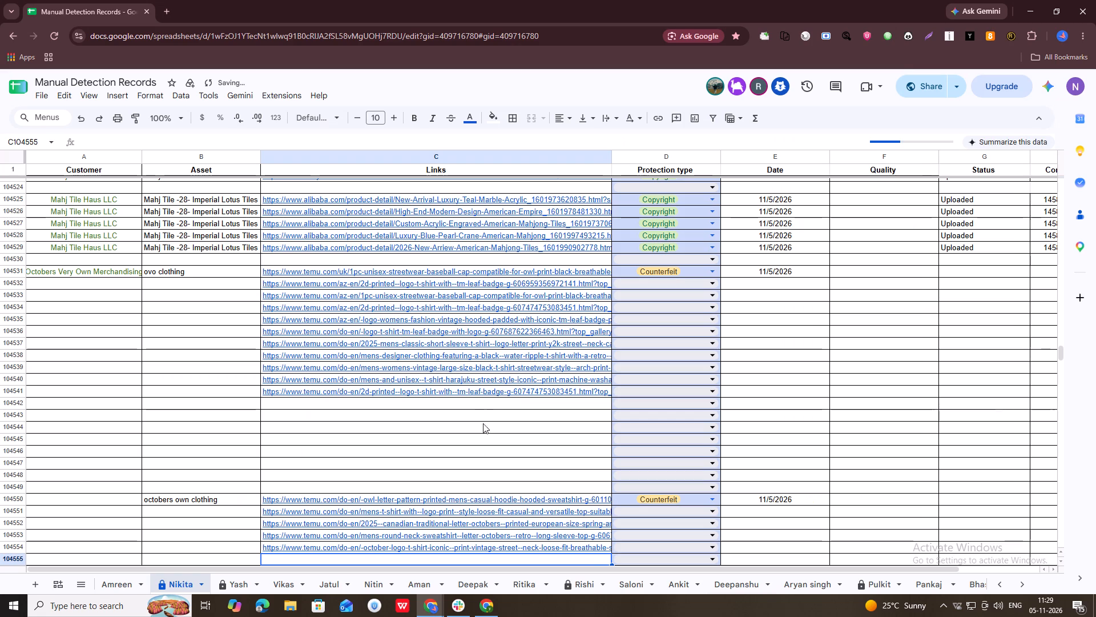
{"action": "left_click", "coordinate": [499, 400]}
{"action": "key", "text": "ctrl+v"}
Log the link of the black 2D Printed OVO X Logo T-shirt, priced RD$495, in row 104543 of the Links column.
{"action": "key", "text": "Down"}
{"action": "key", "text": "alt+Tab"}
{"action": "key", "text": "Right"}
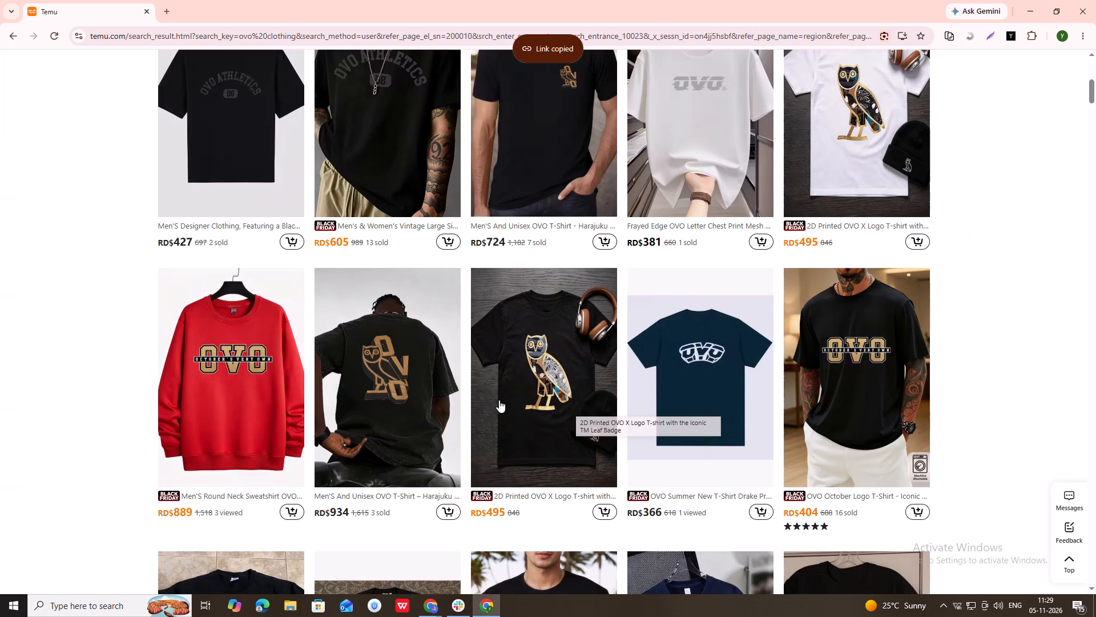
{"action": "right_click", "coordinate": [551, 495]}
{"action": "left_click", "coordinate": [614, 427]}
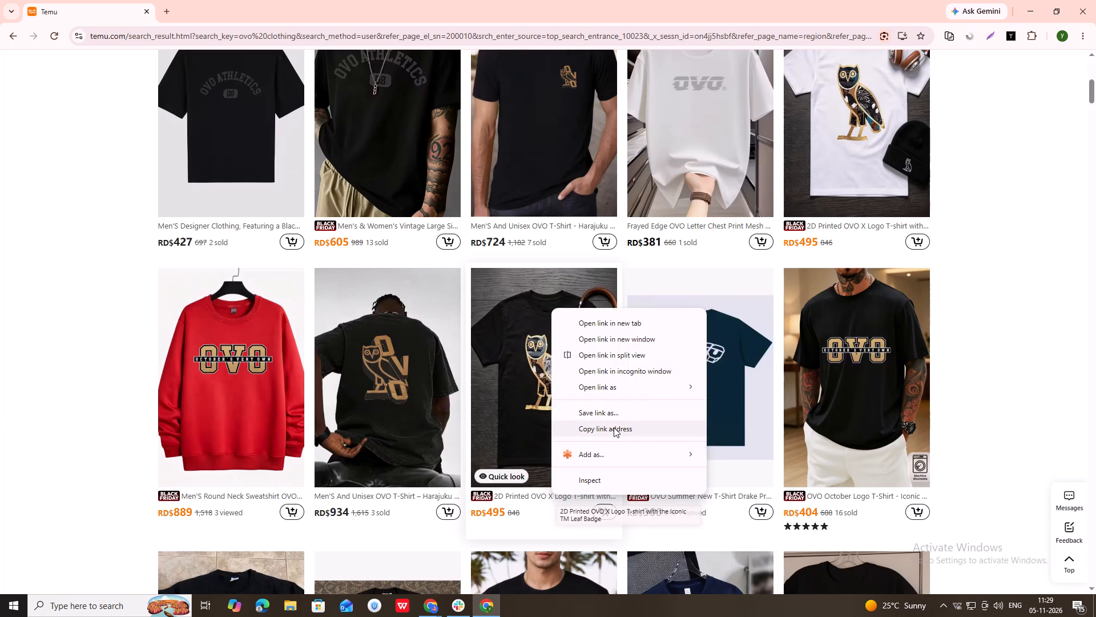
{"action": "key", "text": "alt+Tab"}
{"action": "key", "text": "ctrl+v"}
Log the link of the dark blue OVO Summer New T-Shirt, priced RD$366, in row 104544 of the Links column.
{"action": "key", "text": "Down"}
{"action": "key", "text": "alt+Tab"}
{"action": "key", "text": "Down"}
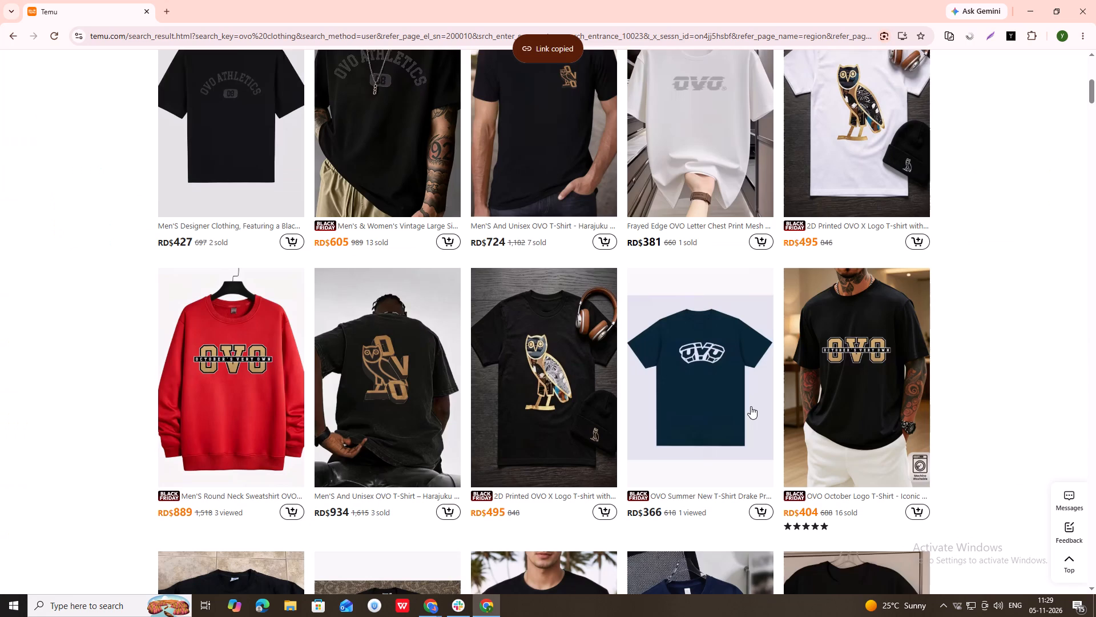
{"action": "right_click", "coordinate": [709, 472]}
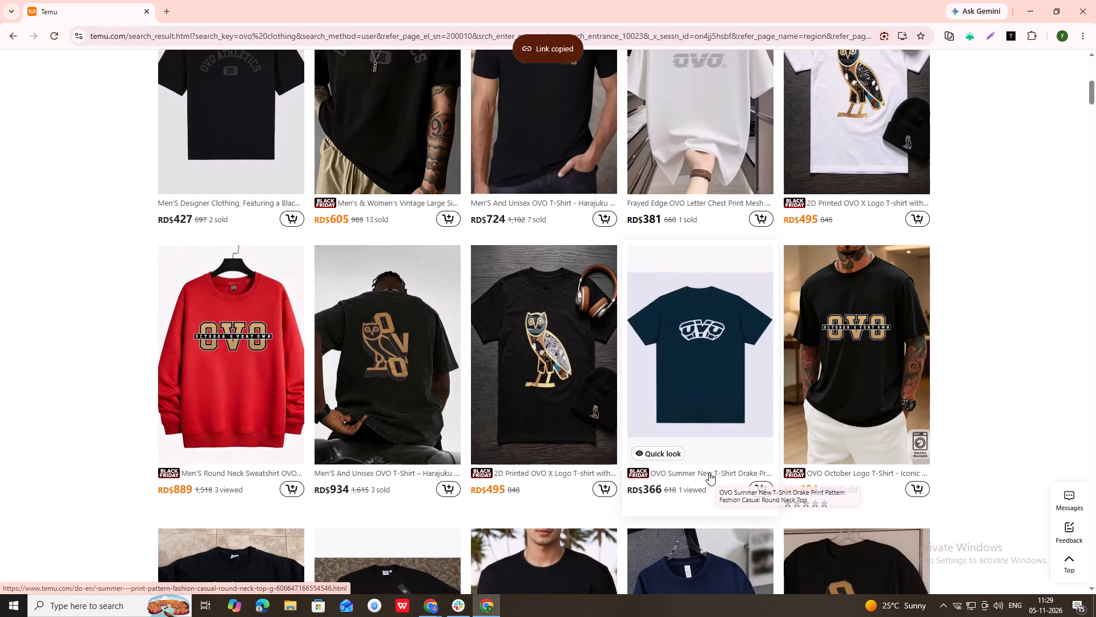
{"action": "left_click", "coordinate": [761, 406]}
{"action": "key", "text": "alt+Tab"}
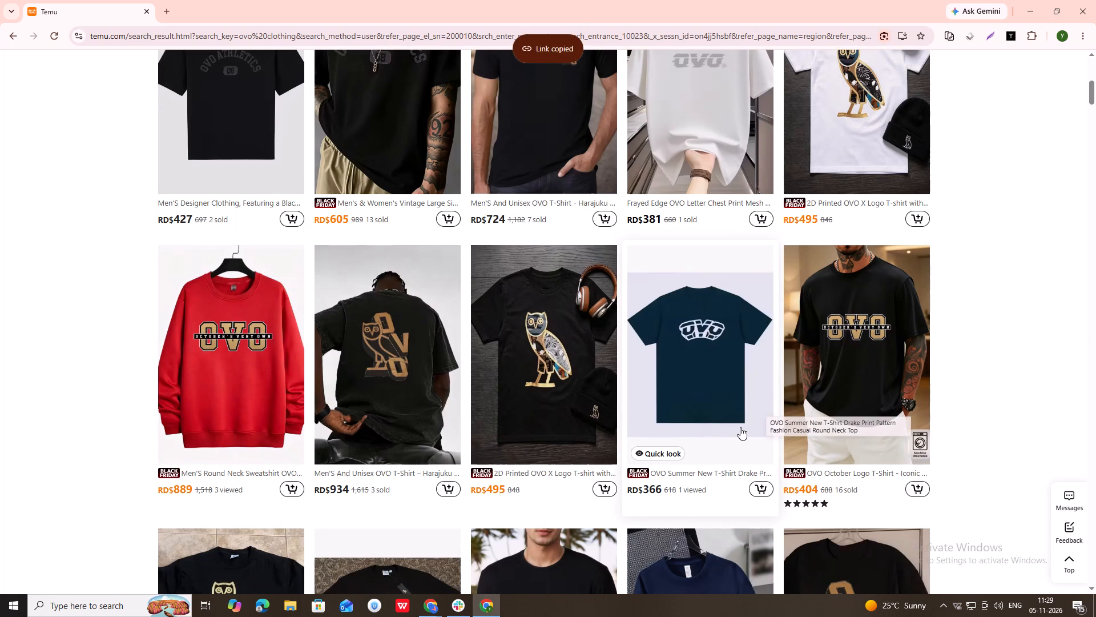
{"action": "key", "text": "ctrl+v"}
{"action": "key", "text": "Down"}
{"action": "key", "text": "alt+Tab"}
Log the link of the OVO Scarborough Shooting Stars T-shirt, priced RD$415, in row 104545 of the Links column.
{"action": "key", "text": "Down"}
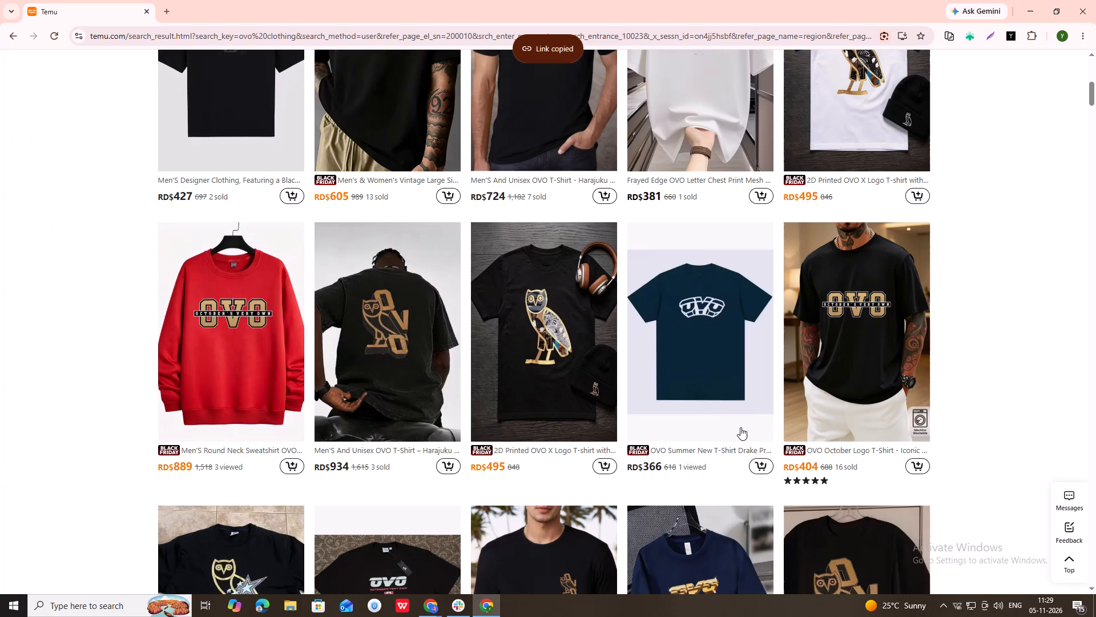
{"action": "scroll", "coordinate": [740, 427], "scroll_direction": "down", "scroll_amount": 4}
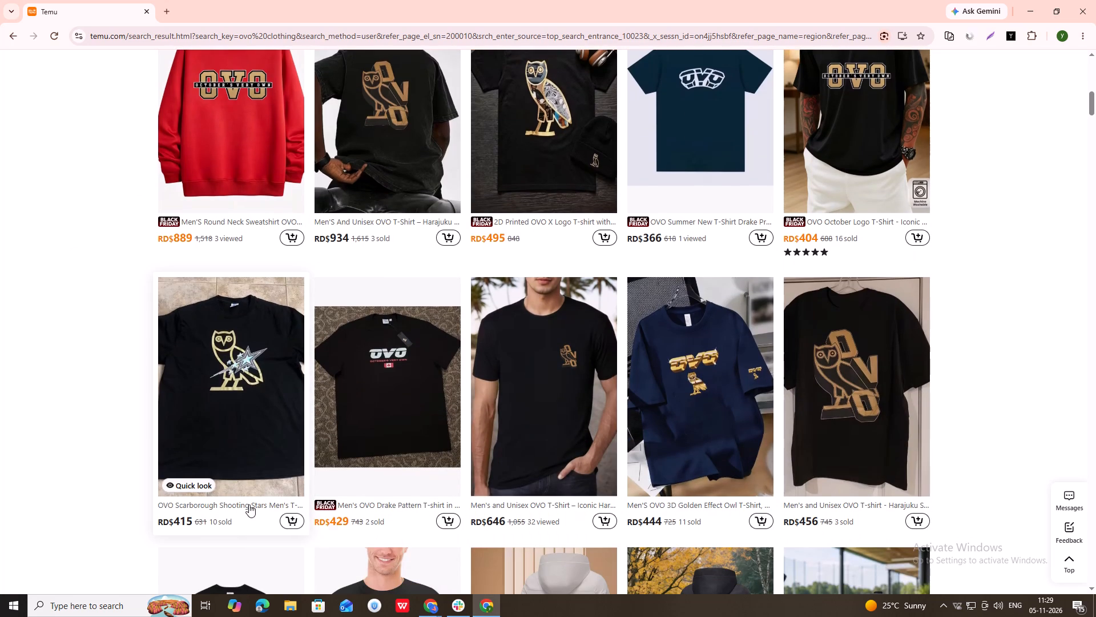
{"action": "right_click", "coordinate": [249, 504]}
{"action": "left_click", "coordinate": [319, 438]}
{"action": "key", "text": "alt+Tab"}
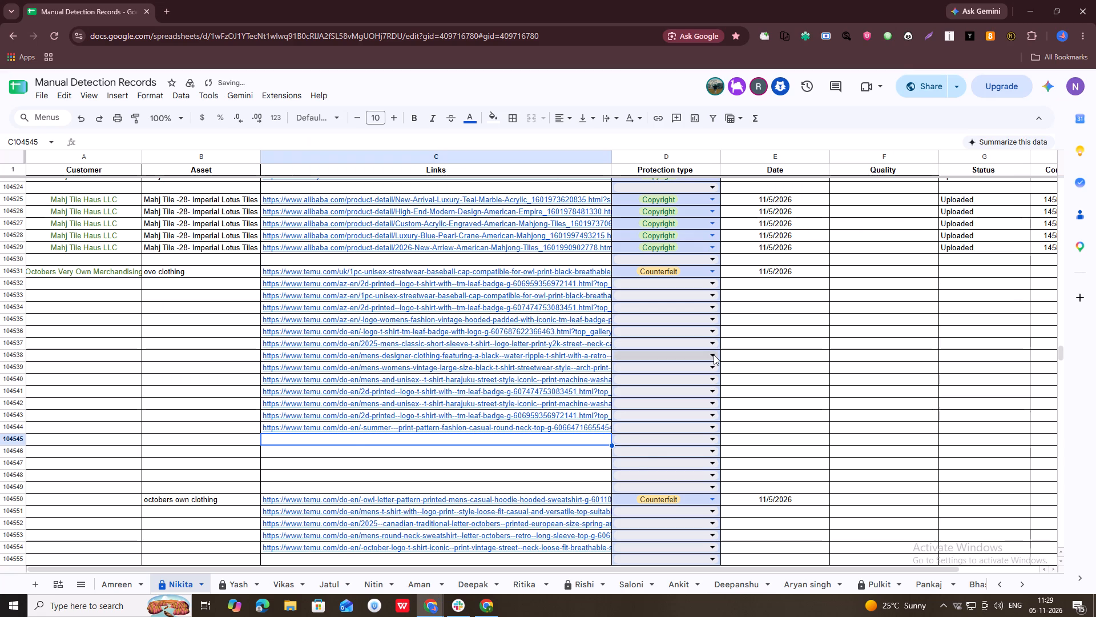
{"action": "key", "text": "ctrl+v"}
{"action": "key", "text": "Down"}
{"action": "key", "text": "alt+Tab"}
Log the link of the Men's and Unisex OVO T-Shirt with the small chest print, priced RD$646, in row 104546 of the Links column.
{"action": "key", "text": "Down"}
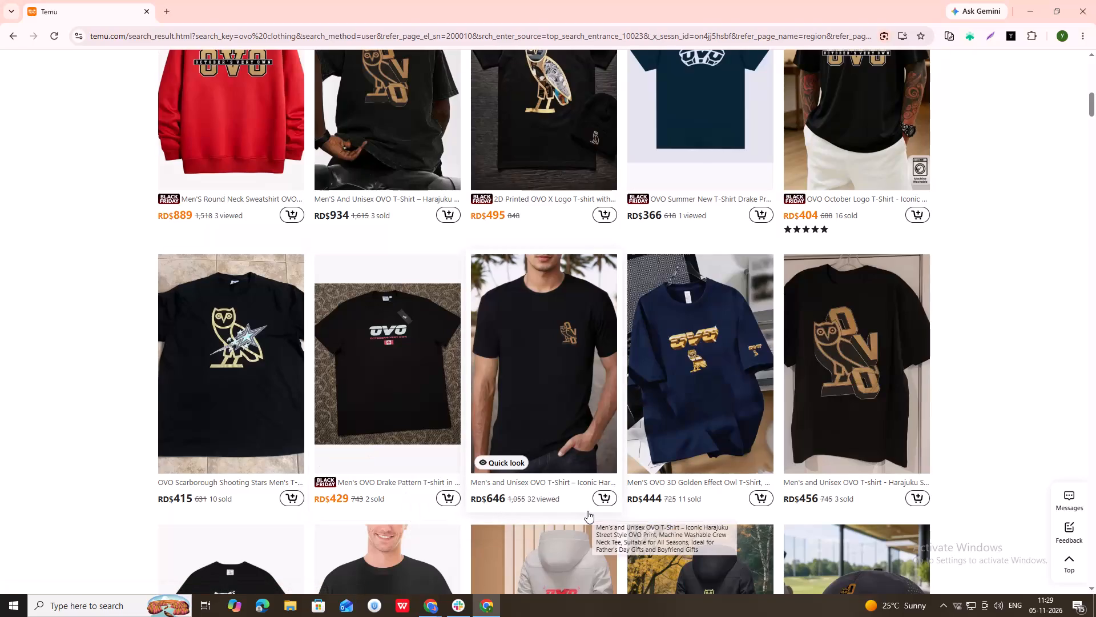
{"action": "right_click", "coordinate": [556, 486]}
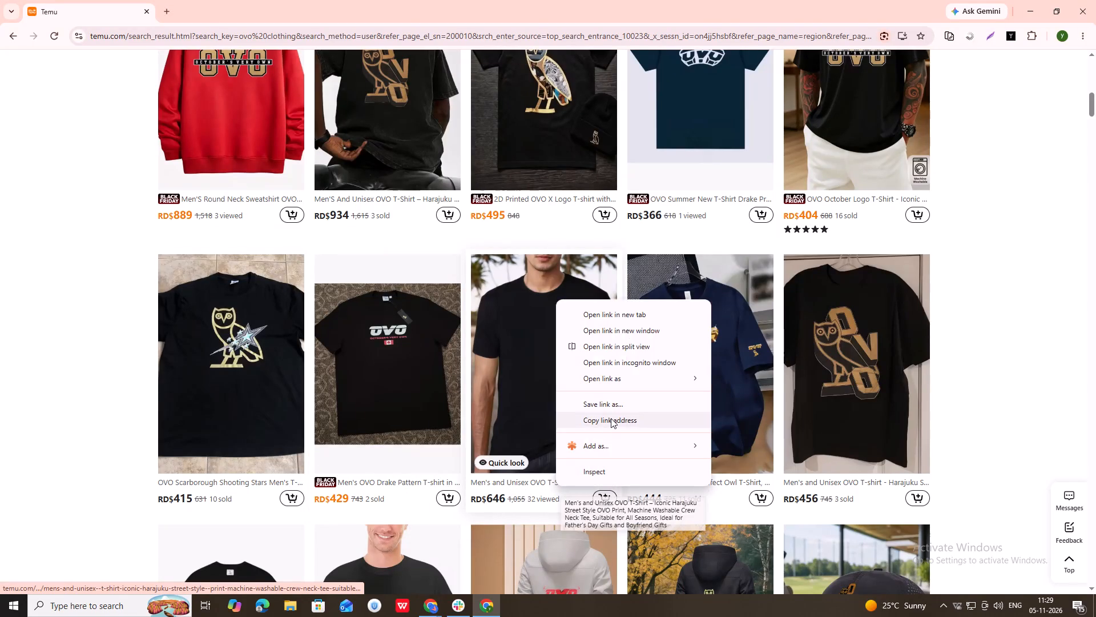
{"action": "left_click", "coordinate": [611, 418]}
{"action": "key", "text": "alt+Tab"}
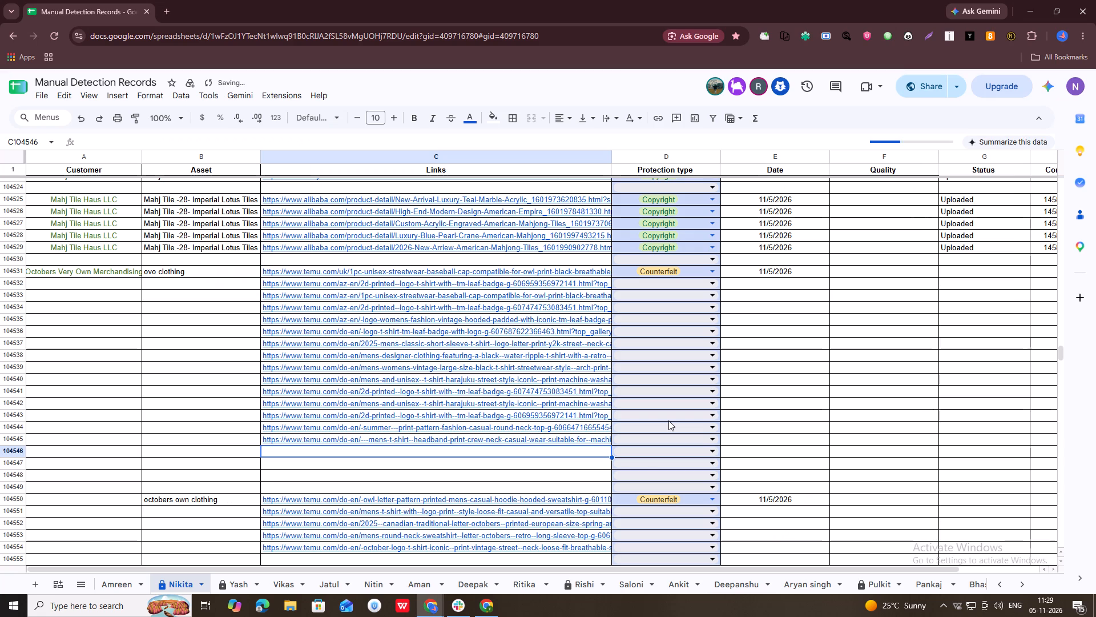
{"action": "key", "text": "ctrl+v"}
{"action": "key", "text": "Down"}
{"action": "key", "text": "alt+Tab"}
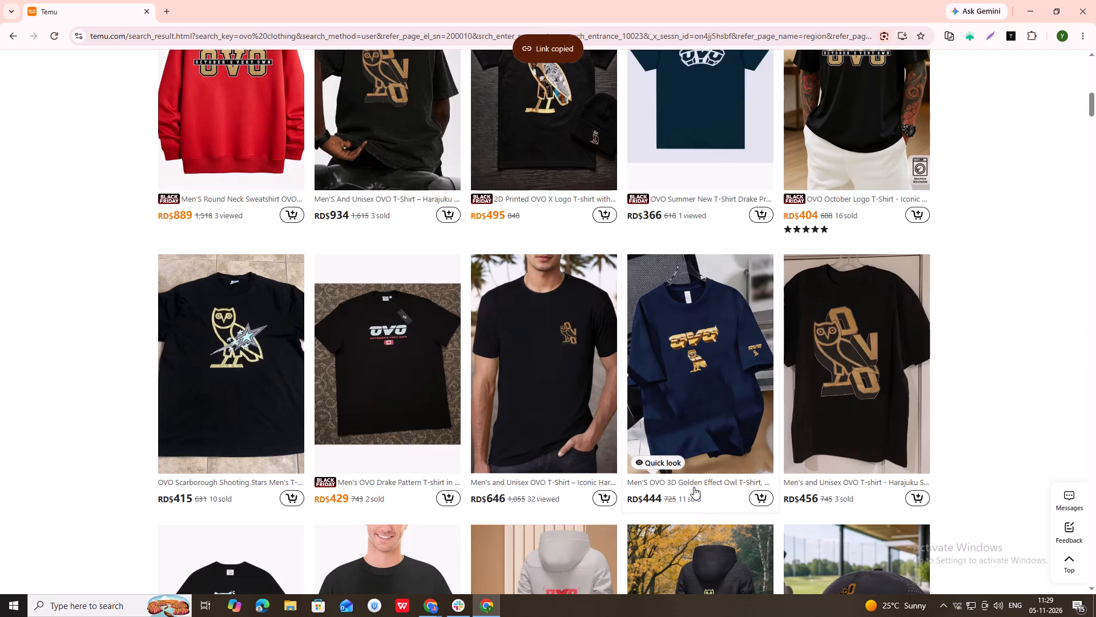
Log the link of the navy OVO 3D Golden Effect Owl T-Shirt, priced RD$444, in row 104547 of the Links column.
{"action": "right_click", "coordinate": [706, 481]}
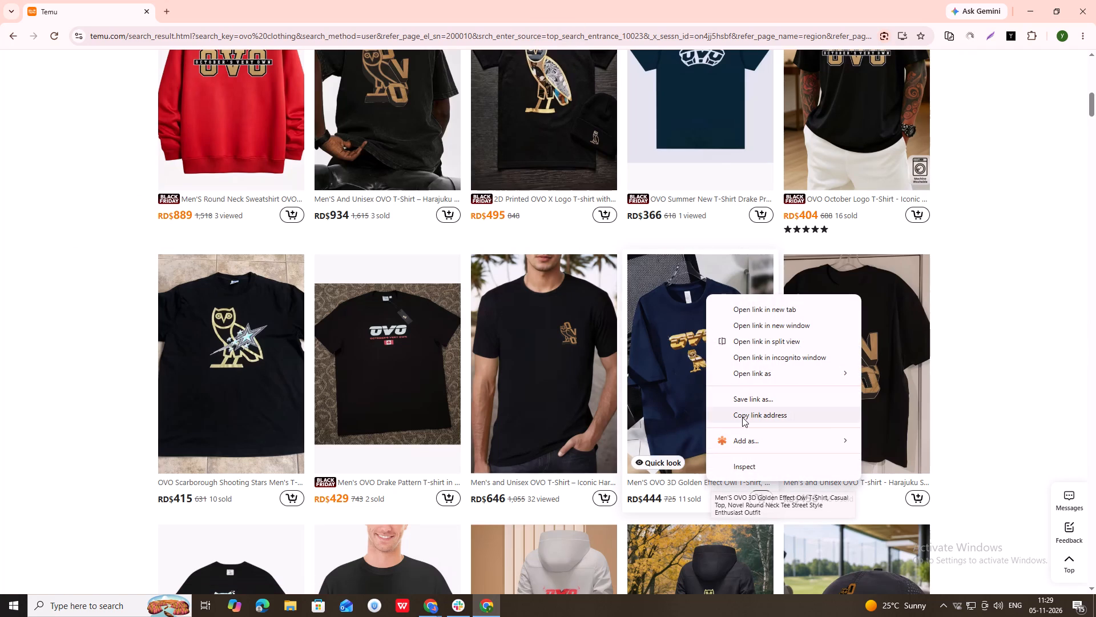
{"action": "left_click", "coordinate": [742, 415]}
{"action": "key", "text": "alt+Tab"}
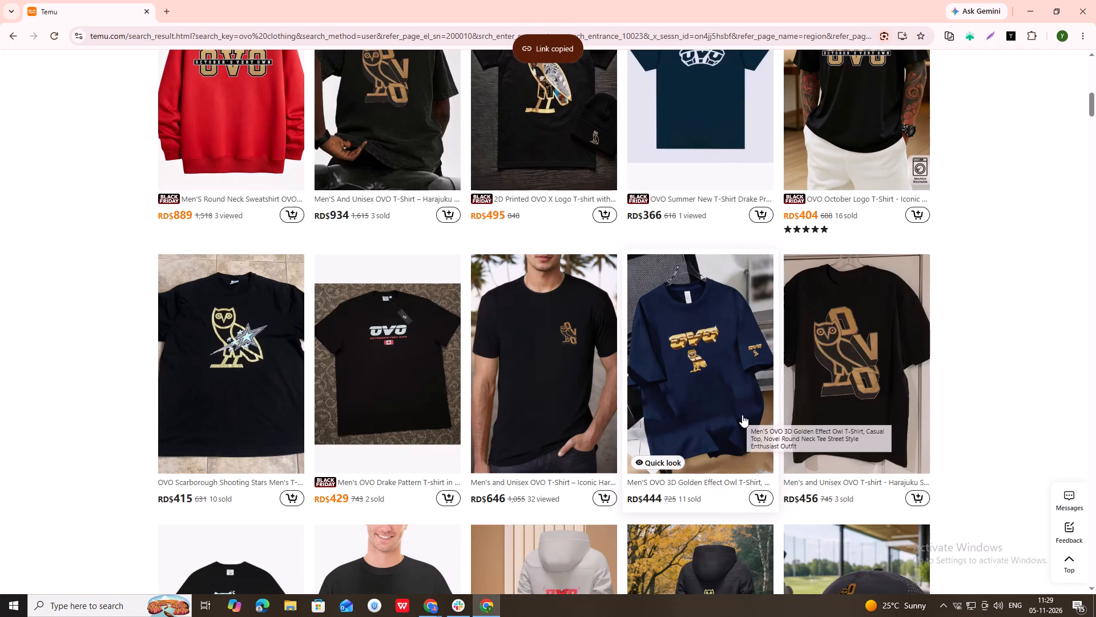
{"action": "key", "text": "ctrl+v"}
{"action": "key", "text": "Down"}
{"action": "key", "text": "alt+Tab"}
Log the link of the Men's and Unisex OVO T-shirt with the large owl print, priced RD$456, in row 104548 of the Links column.
{"action": "key", "text": "Right"}
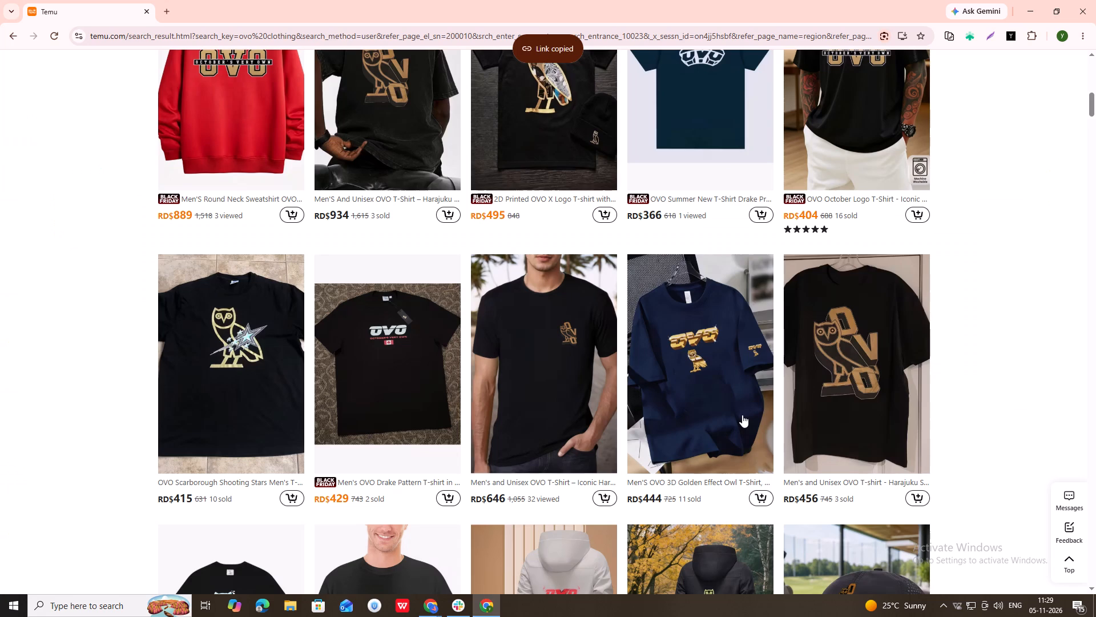
{"action": "right_click", "coordinate": [853, 485]}
{"action": "left_click", "coordinate": [894, 424]}
{"action": "key", "text": "alt+Tab"}
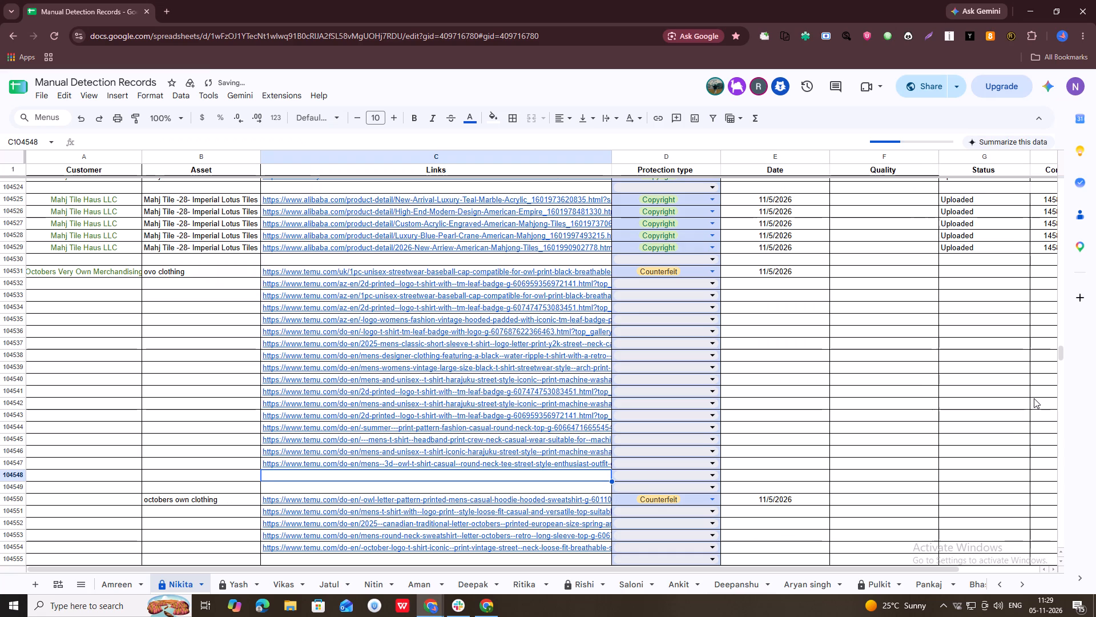
{"action": "key", "text": "ctrl+v"}
{"action": "key", "text": "Down"}
{"action": "key", "text": "alt+Tab"}
Copy the link of the black "Adorned with The Iconic Leaf Logo" owl T-shirt, priced RD$597.
{"action": "key", "text": "Down"}
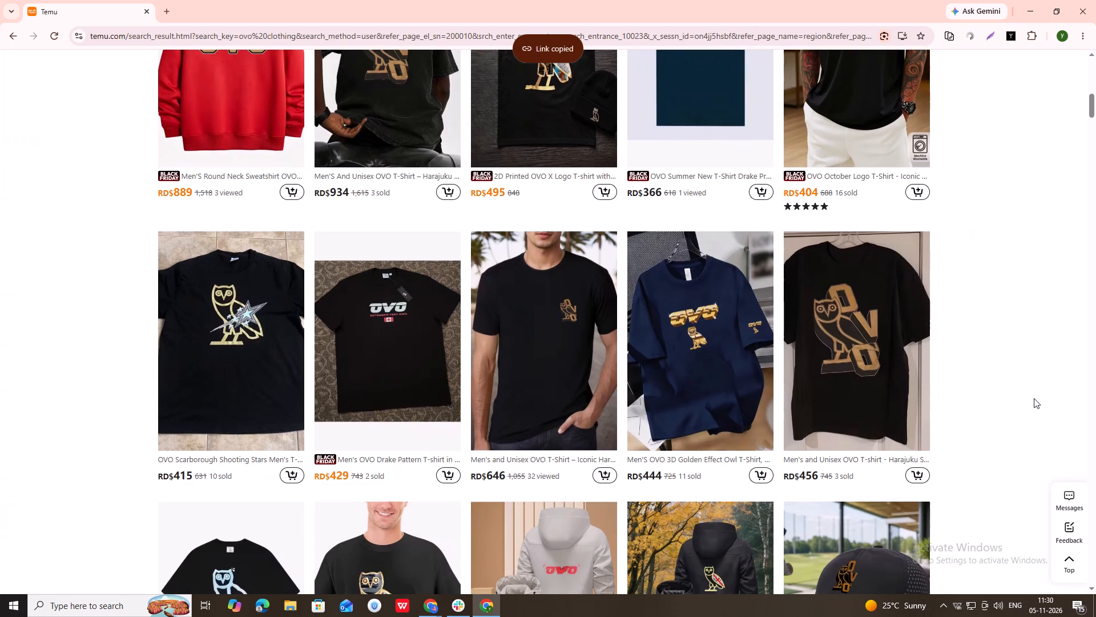
{"action": "scroll", "coordinate": [893, 411], "scroll_direction": "down", "scroll_amount": 5}
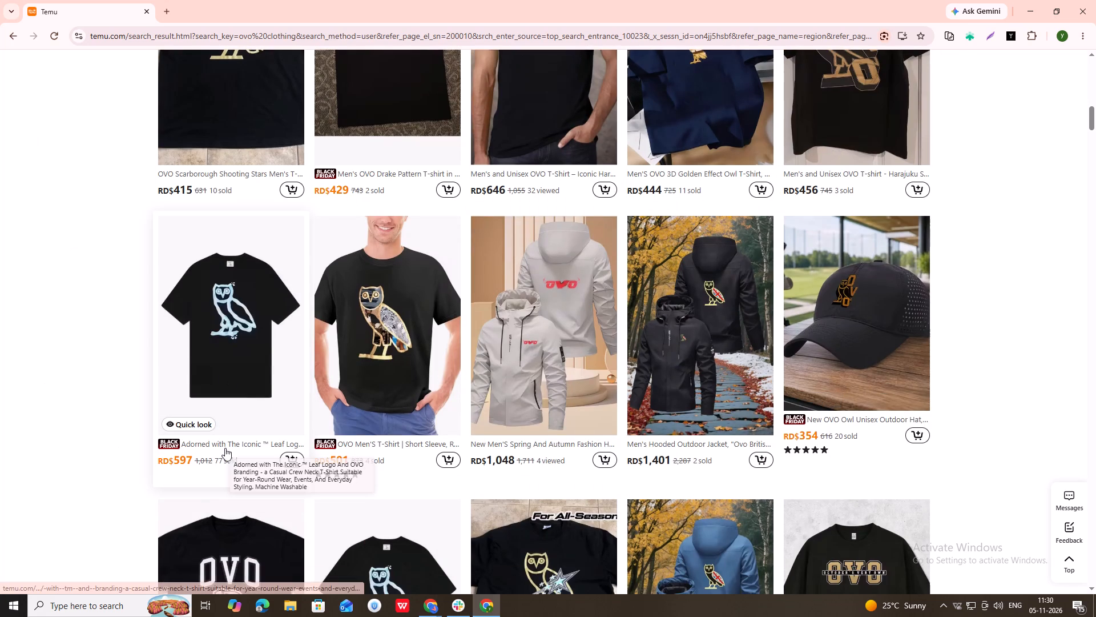
{"action": "right_click", "coordinate": [225, 442]}
{"action": "left_click", "coordinate": [285, 377]}
{"action": "key", "text": "alt+Tab"}
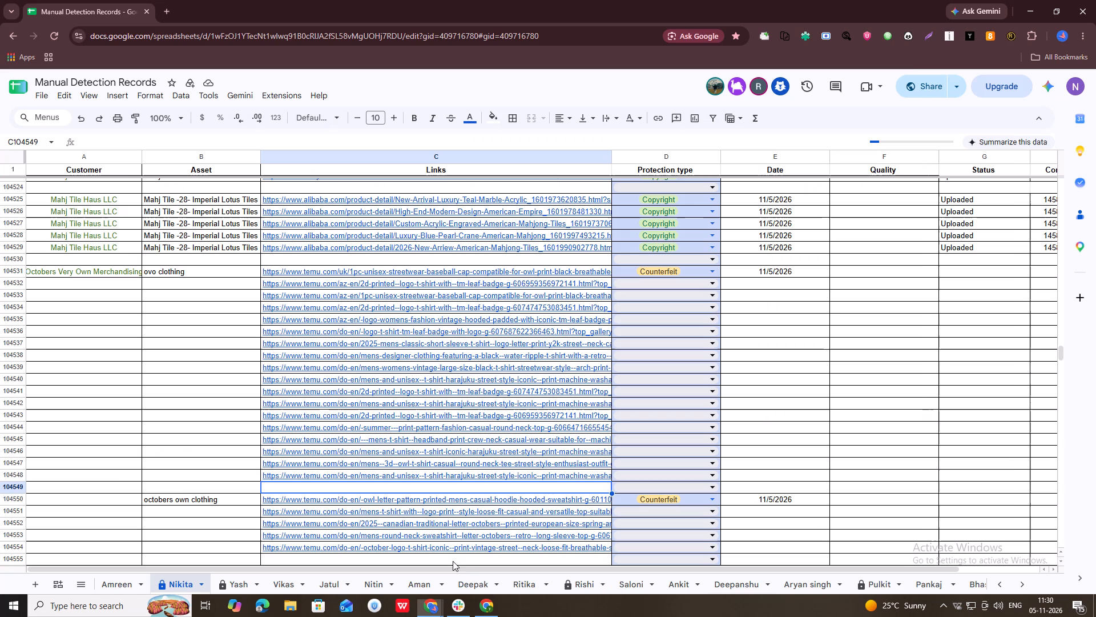
Insert five blank rows at row 104549, above the octobers own clothing entries in Manual Detection Records.
{"action": "left_click", "coordinate": [0, 488]}
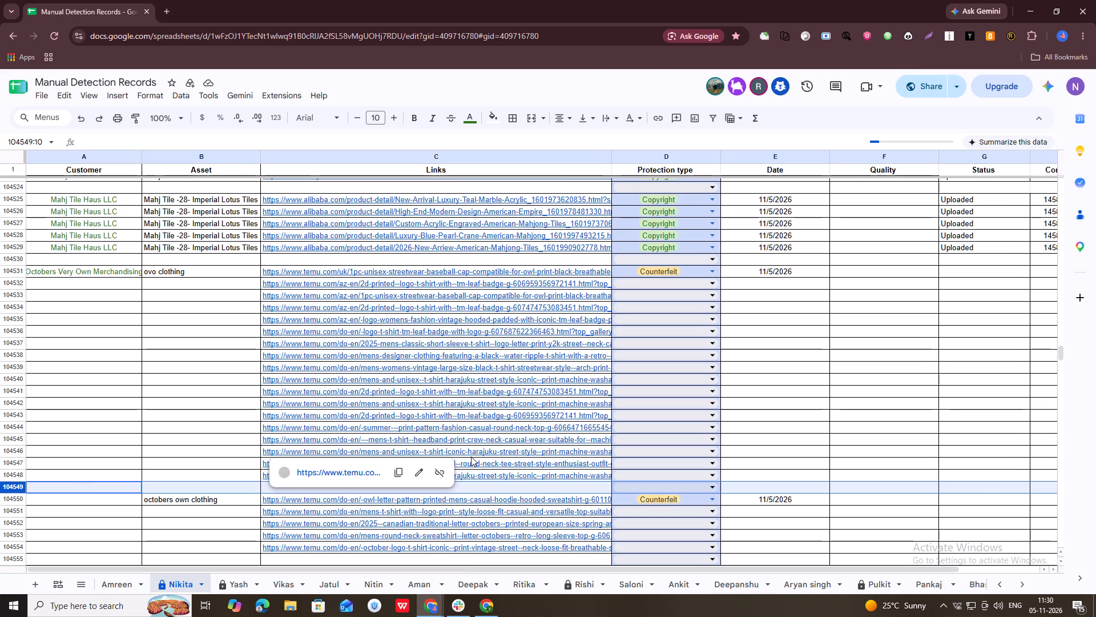
{"action": "key", "text": "ctrl+alt+equal"}
{"action": "key", "text": "ctrl+alt+equal"}
{"action": "key", "text": "ctrl+alt+equal"}
{"action": "key", "text": "ctrl+alt+equal"}
{"action": "key", "text": "ctrl+alt+equal"}
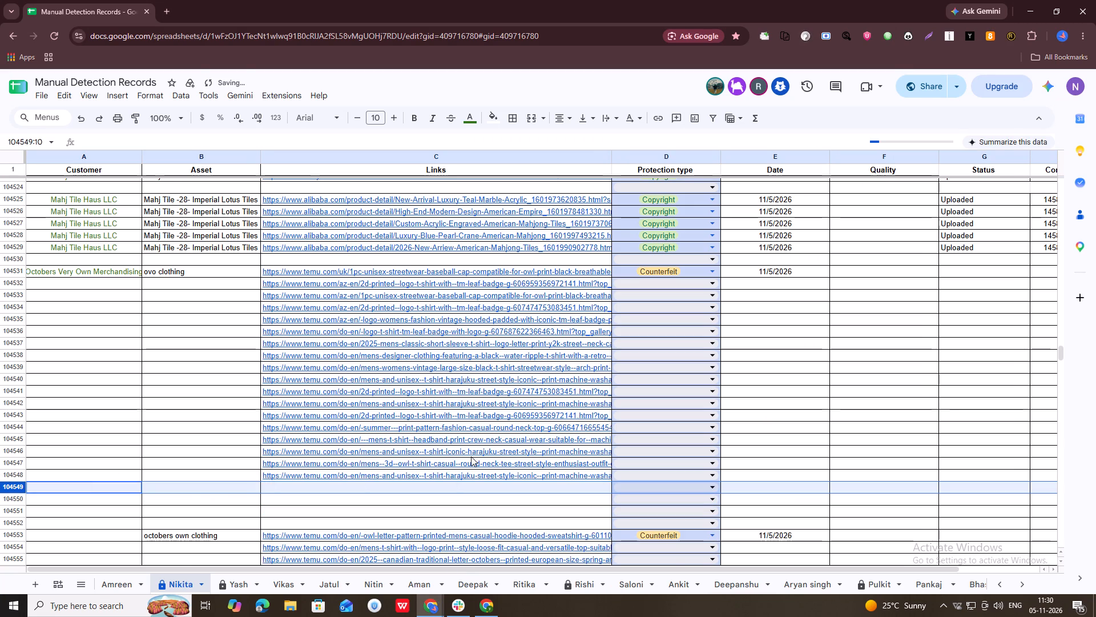
Paste the copied RD$597 T-shirt link into row 104549 of the Links column.
{"action": "key", "text": "Right"}
{"action": "key", "text": "Right"}
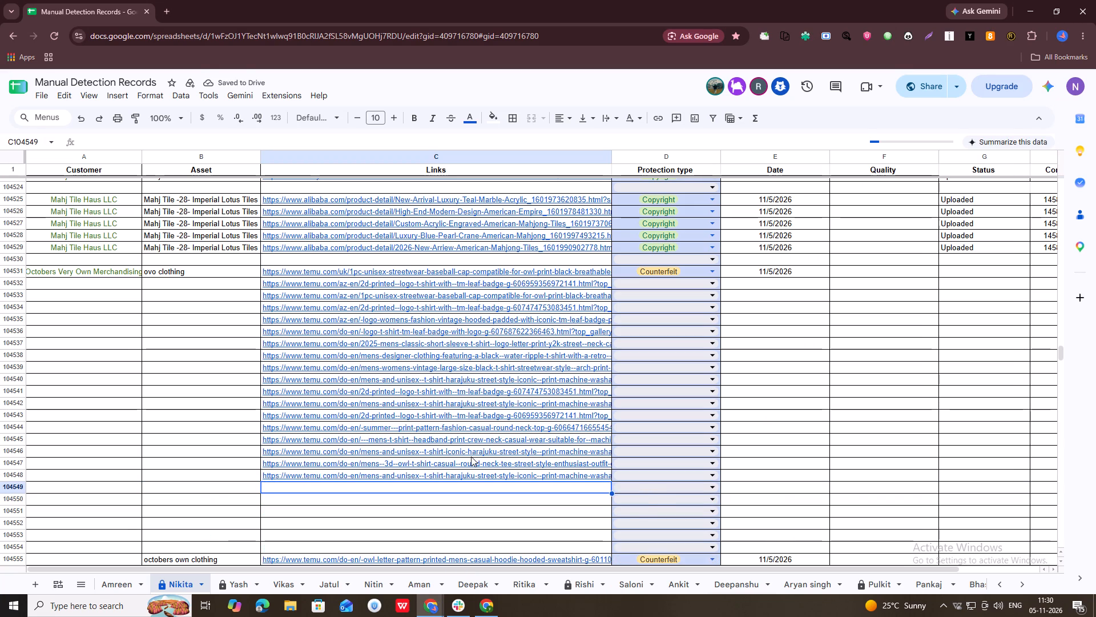
{"action": "key", "text": "ctrl+v"}
{"action": "key", "text": "Down"}
{"action": "key", "text": "alt+Tab"}
Log the link of the black OVO Men's T-Shirt with the owl print, priced RD$501, in row 104550 of the Links column.
{"action": "key", "text": "Right"}
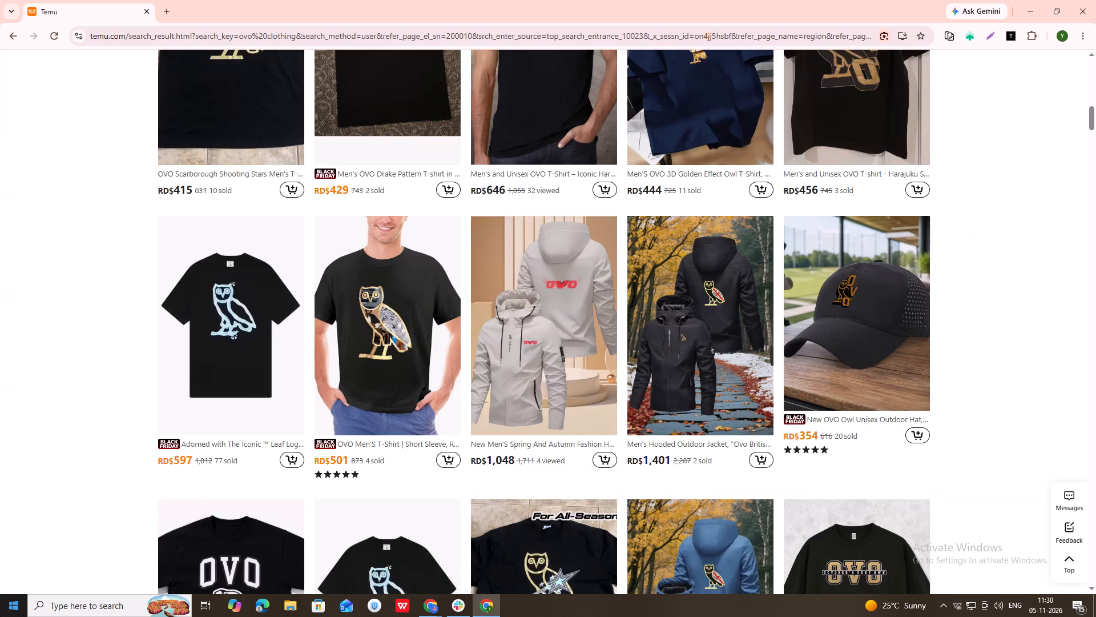
{"action": "right_click", "coordinate": [406, 440]}
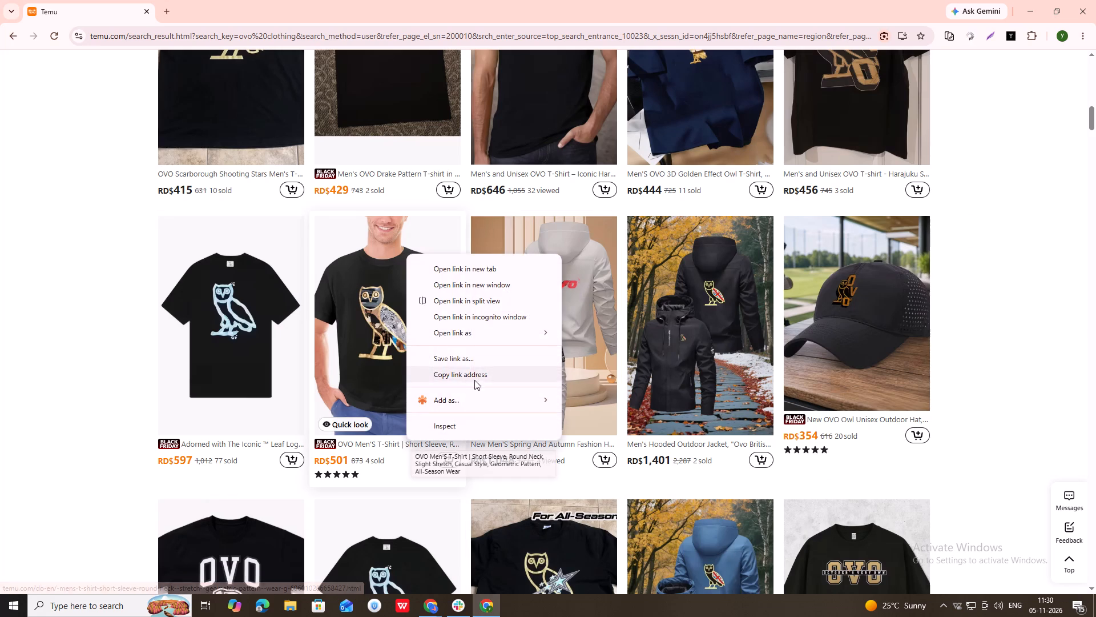
{"action": "left_click", "coordinate": [476, 375]}
{"action": "key", "text": "alt+Tab"}
{"action": "key", "text": "ctrl+v"}
{"action": "key", "text": "Down"}
{"action": "key", "text": "alt+Tab"}
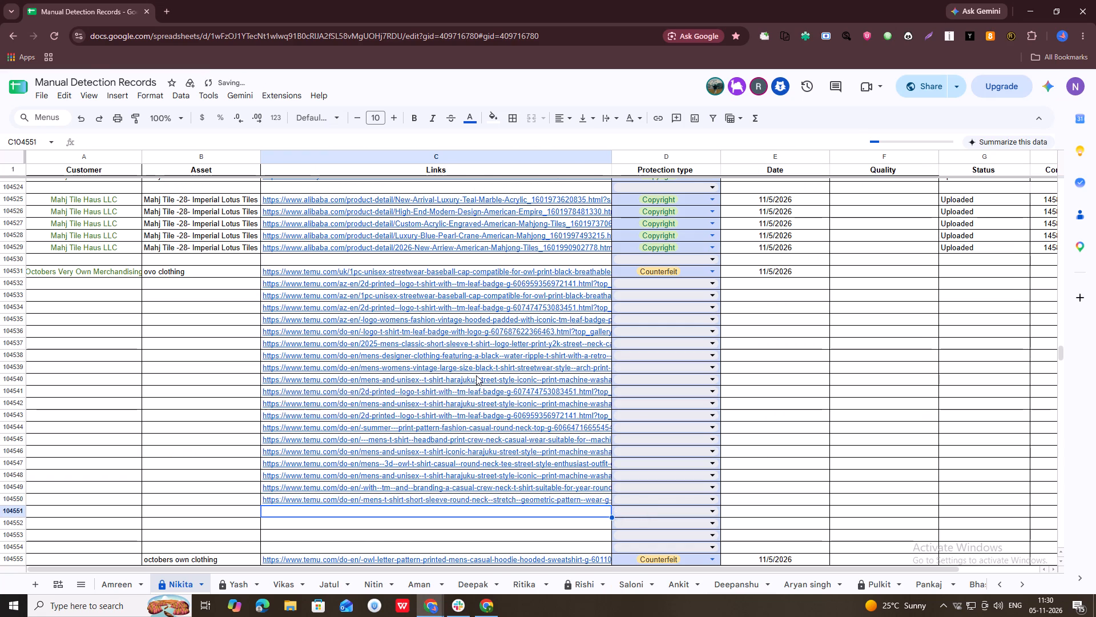
Log the link of the light grey Spring And Autumn OVO hooded jacket, priced RD$1,048, in row 104551 of the Links column.
{"action": "key", "text": "Down"}
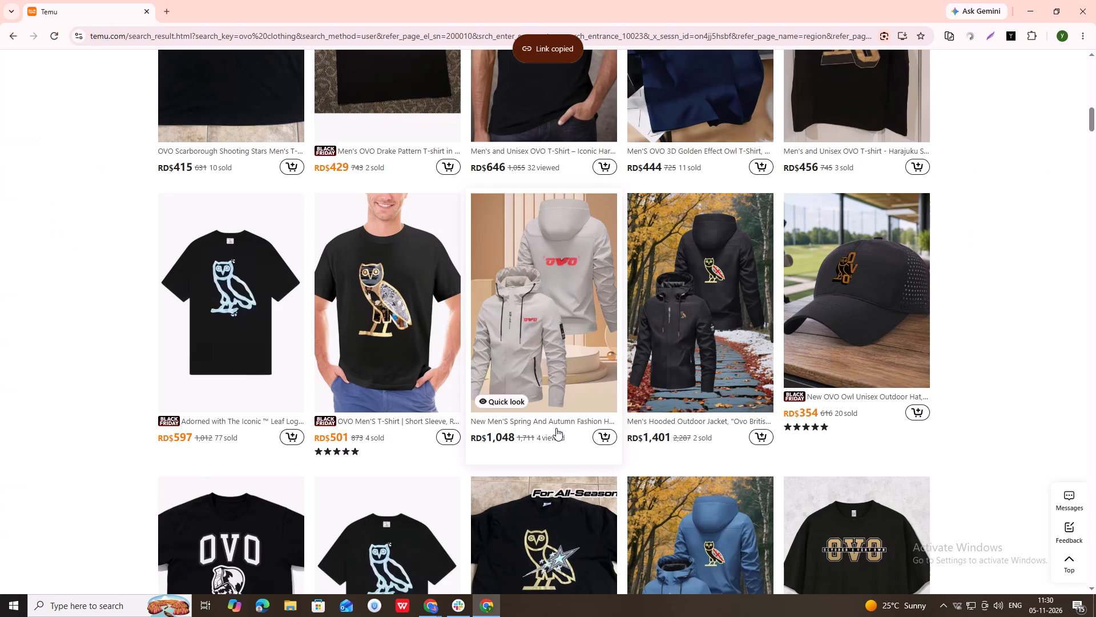
{"action": "right_click", "coordinate": [557, 423]}
{"action": "right_click", "coordinate": [557, 423]}
{"action": "left_click", "coordinate": [602, 355]}
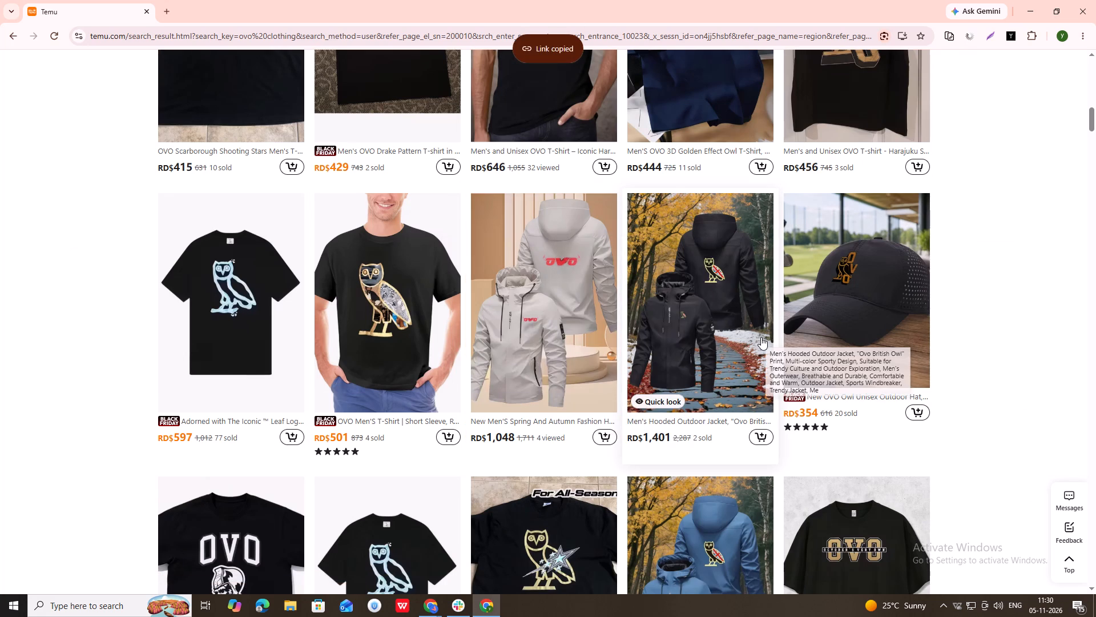
{"action": "key", "text": "alt+Tab"}
{"action": "key", "text": "ctrl+v"}
{"action": "key", "text": "Down"}
{"action": "key", "text": "alt+Tab"}
Log the link of the black Men's Hooded Outdoor Jacket, priced RD$1,401, in row 104552 of the Links column.
{"action": "key", "text": "Down"}
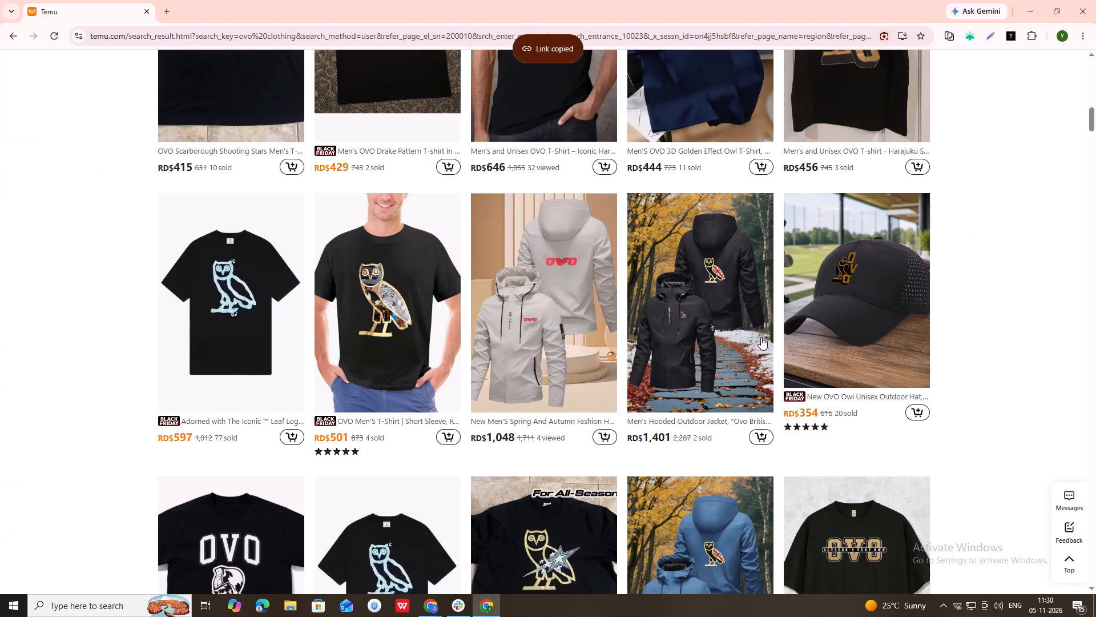
{"action": "right_click", "coordinate": [714, 396]}
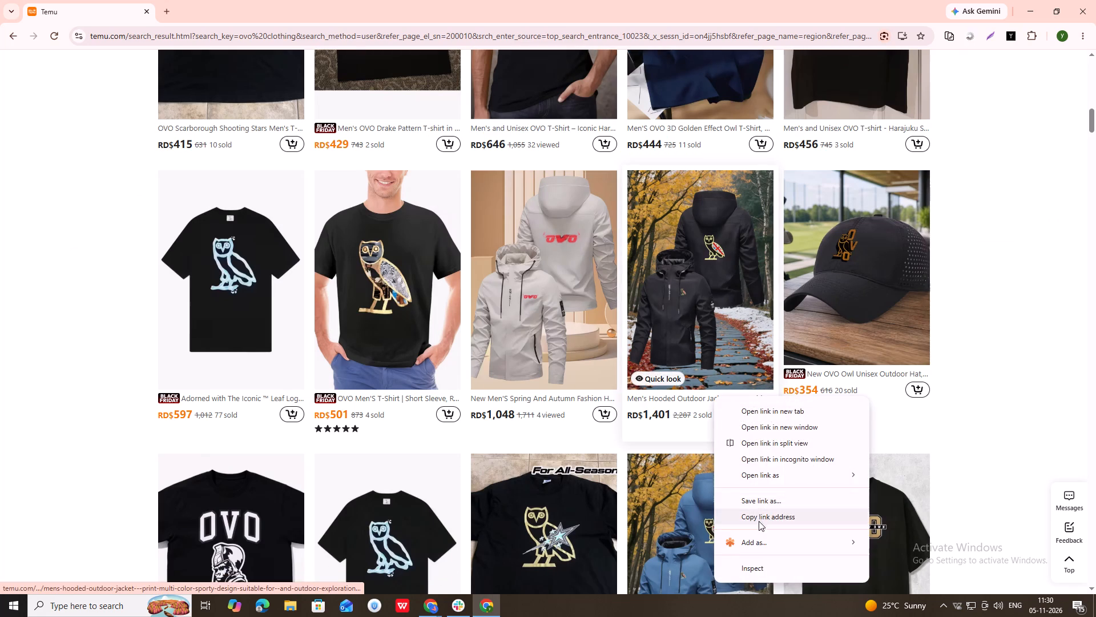
{"action": "left_click", "coordinate": [759, 513]}
{"action": "key", "text": "alt+Tab"}
{"action": "key", "text": "ctrl+v"}
{"action": "key", "text": "Down"}
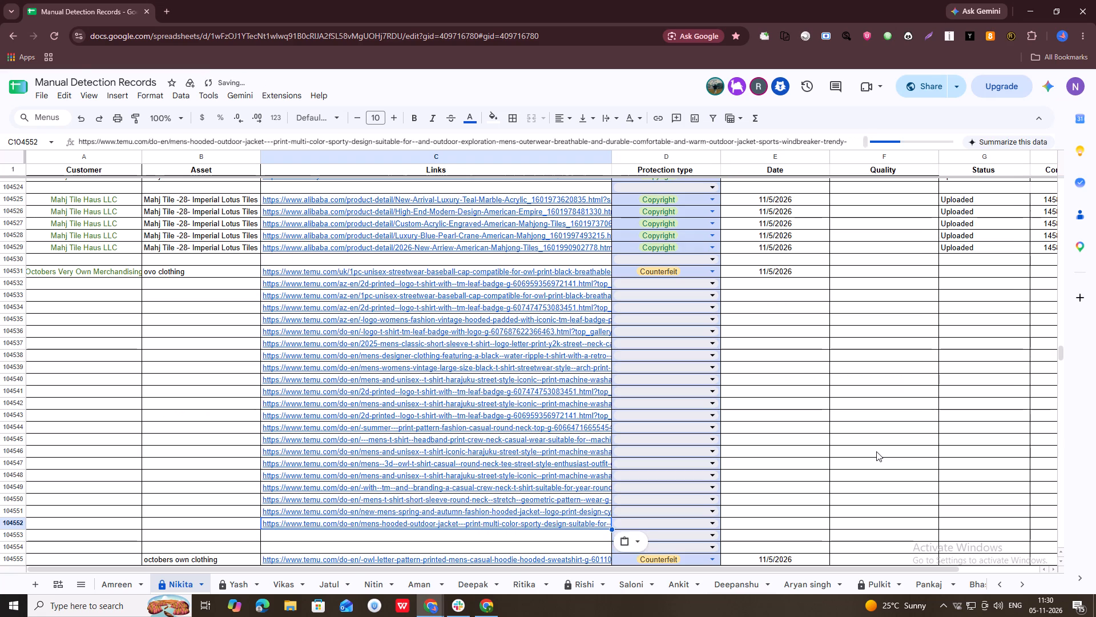
{"action": "key", "text": "alt+Tab"}
Log the link of the New OVO Owl Unisex Outdoor Hat, priced RD$354, in row 104553 of the Links column.
{"action": "right_click", "coordinate": [856, 374]}
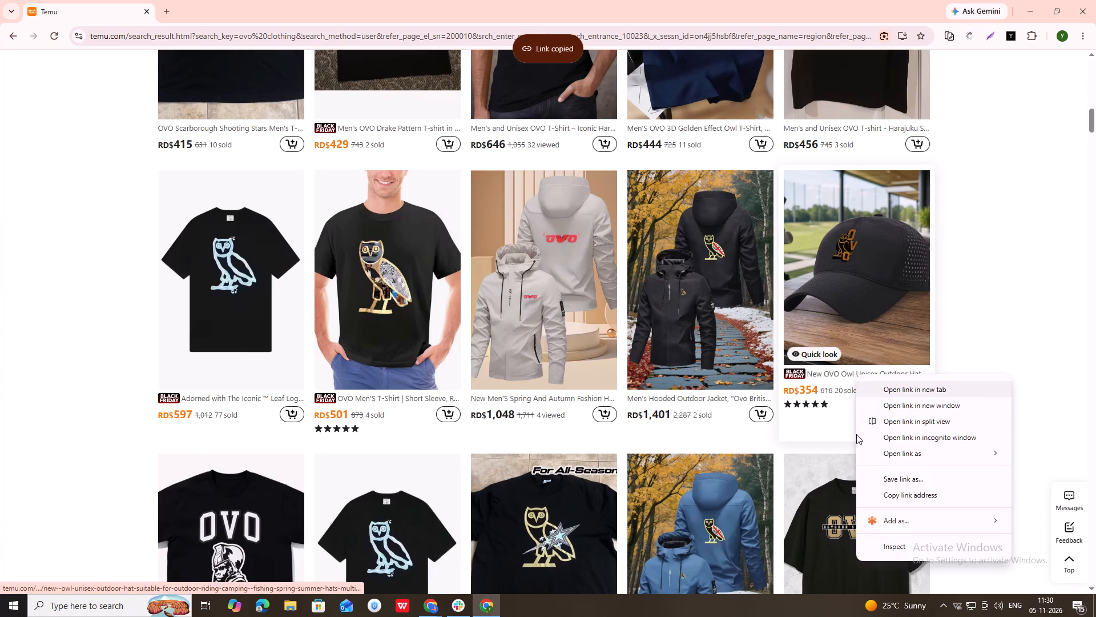
{"action": "left_click", "coordinate": [884, 490]}
{"action": "key", "text": "alt+Tab"}
{"action": "key", "text": "ctrl+v"}
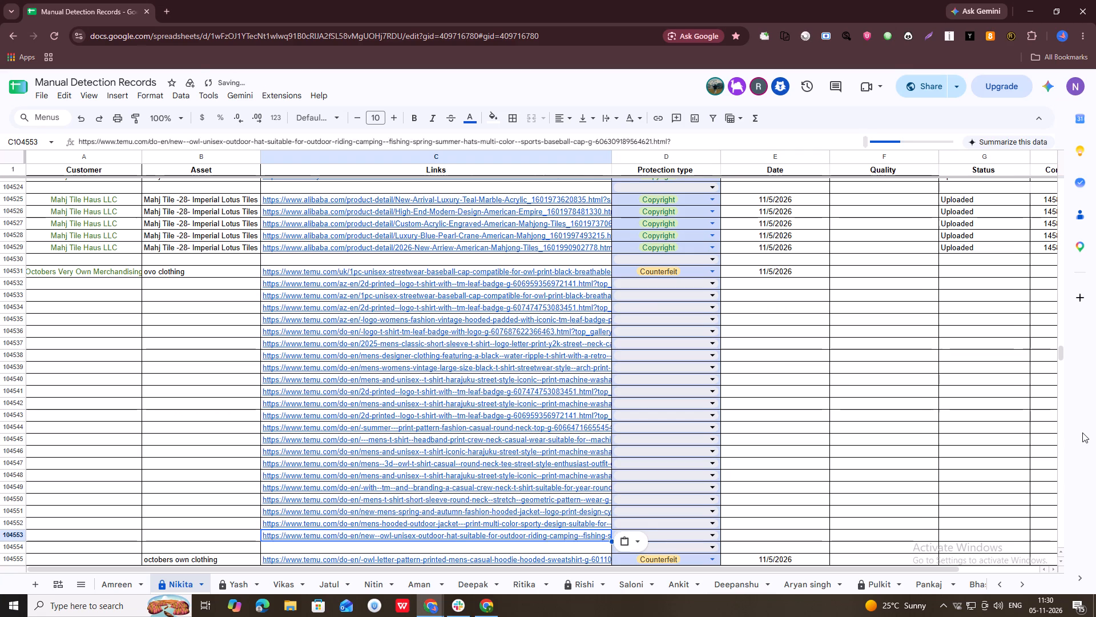
{"action": "key", "text": "Down"}
{"action": "key", "text": "alt+Tab"}
Copy the link of the black Men's Blended T-Shirt with the OVO General print, priced RD$392.
{"action": "key", "text": "Down"}
{"action": "scroll", "coordinate": [952, 439], "scroll_direction": "down", "scroll_amount": 4}
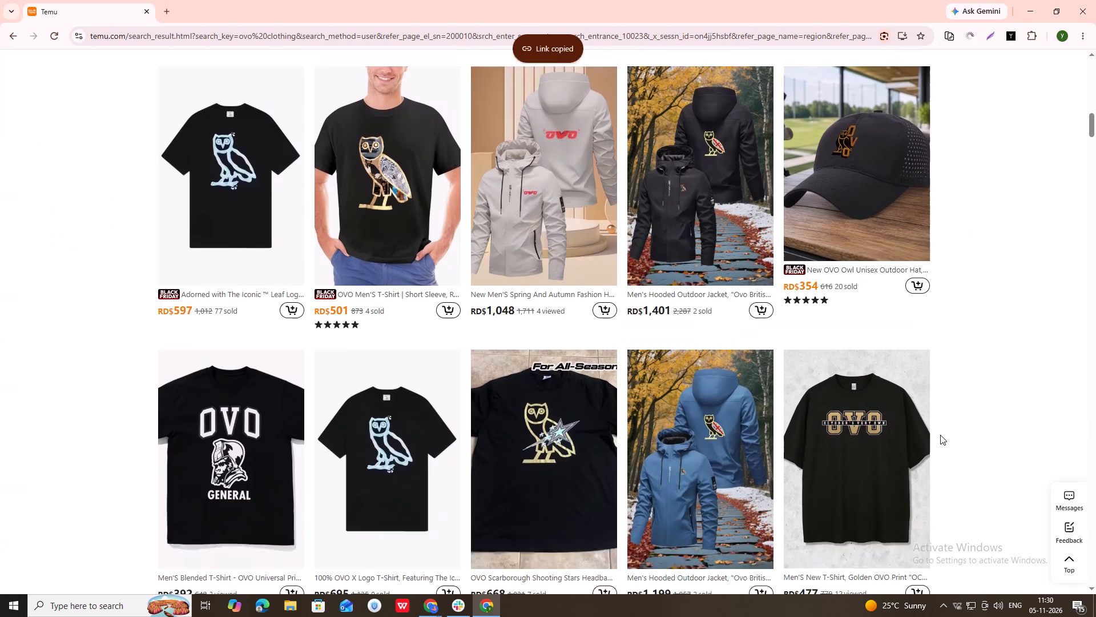
{"action": "right_click", "coordinate": [234, 430]}
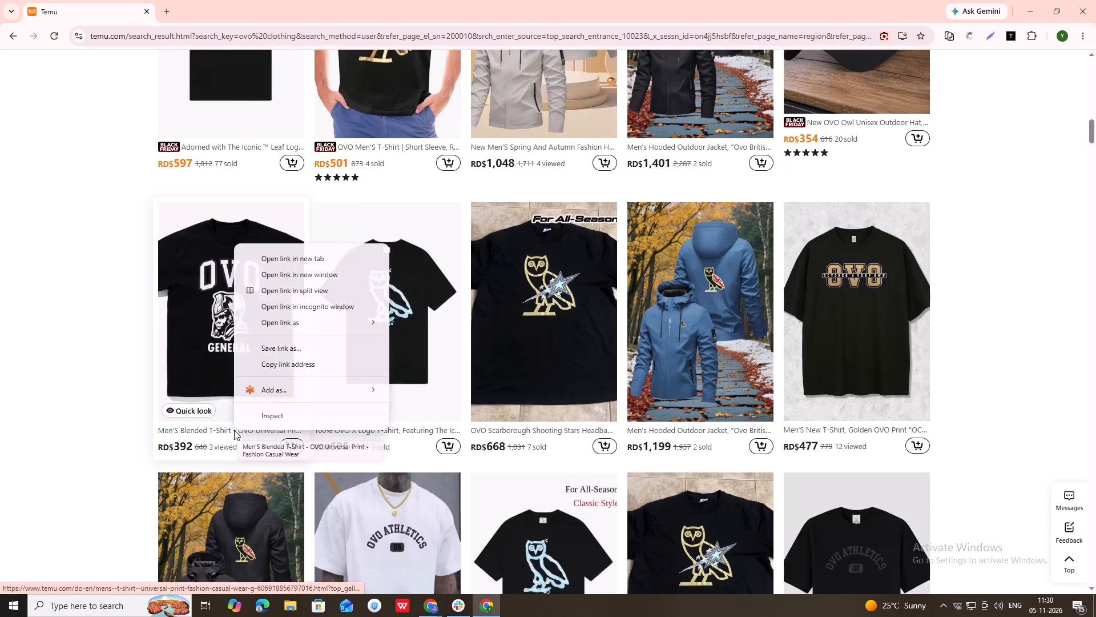
{"action": "left_click", "coordinate": [267, 367]}
{"action": "key", "text": "alt+Tab"}
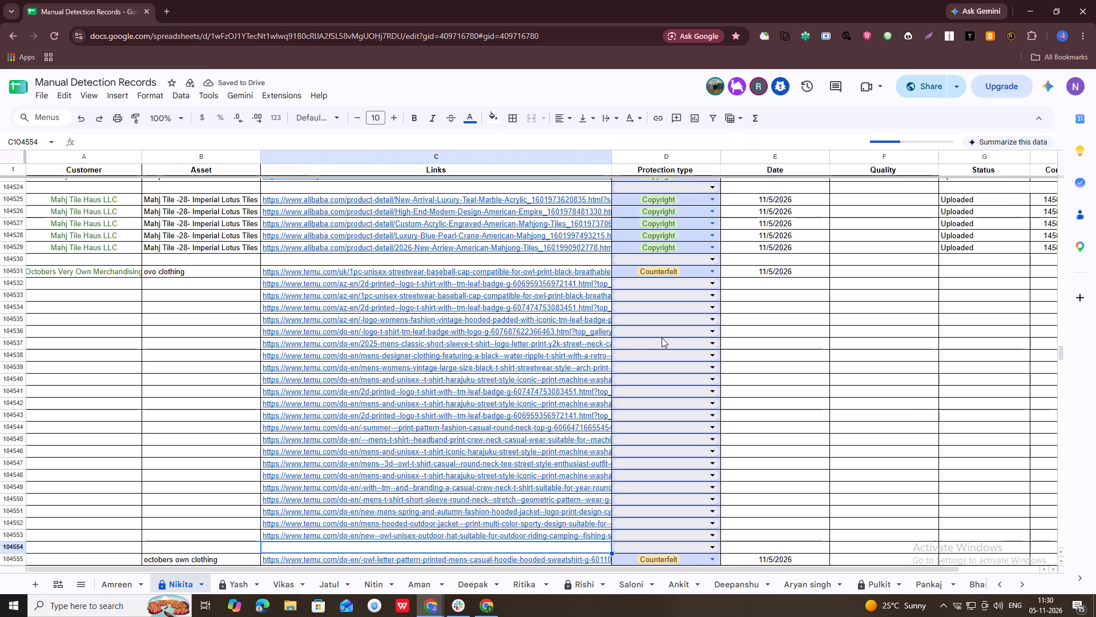
Insert five blank rows at row 104554, above the octobers own clothing entries in Manual Detection Records.
{"action": "scroll", "coordinate": [647, 338], "scroll_direction": "down", "scroll_amount": 3}
{"action": "left_click", "coordinate": [0, 372]}
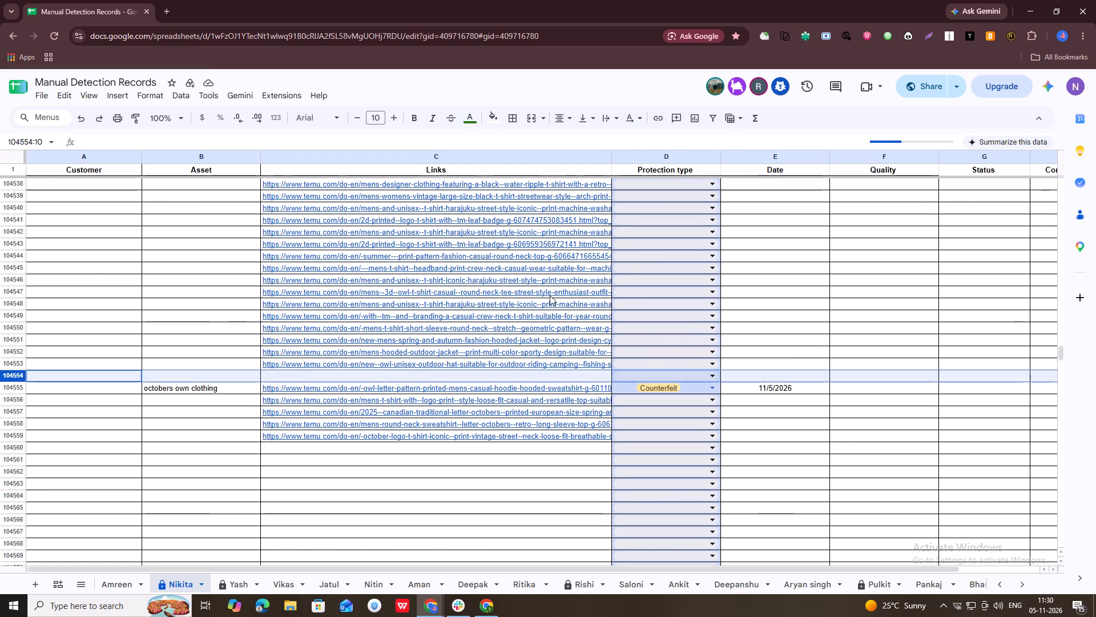
{"action": "key", "text": "ctrl+alt+equal"}
{"action": "key", "text": "ctrl+alt+equal"}
{"action": "key", "text": "ctrl+alt+equal"}
{"action": "key", "text": "ctrl+alt+equal"}
{"action": "key", "text": "ctrl+alt+equal"}
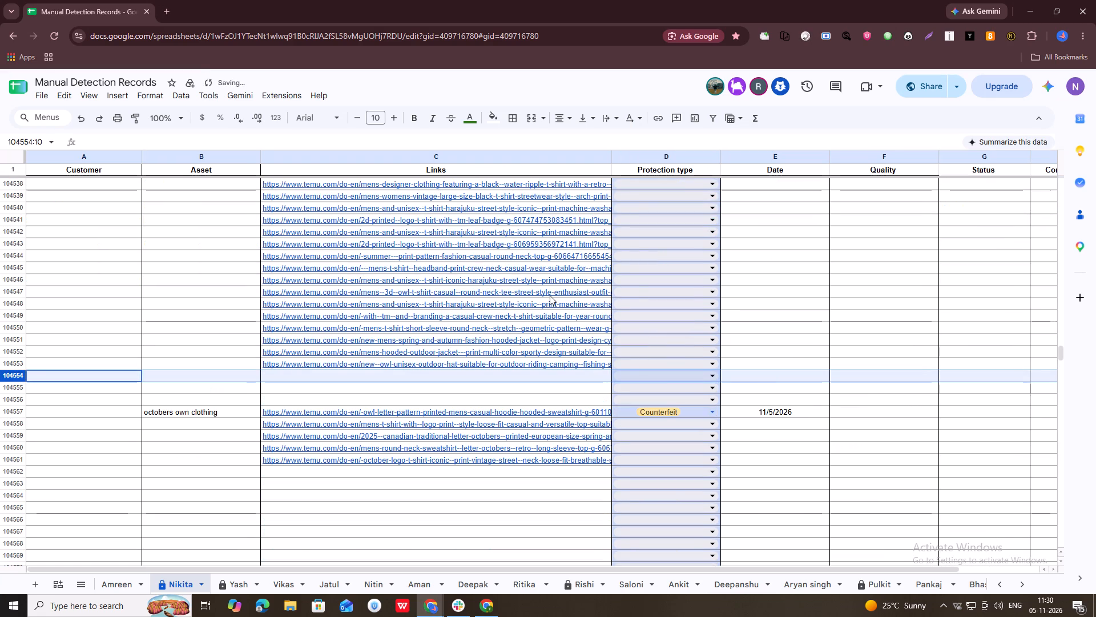
Insert five more blank rows at row 104554, above the octobers own clothing entries.
{"action": "key", "text": "ctrl+alt+equal"}
{"action": "key", "text": "ctrl+alt+equal"}
{"action": "key", "text": "ctrl+alt+equal"}
{"action": "key", "text": "ctrl+alt+equal"}
{"action": "key", "text": "ctrl+alt+equal"}
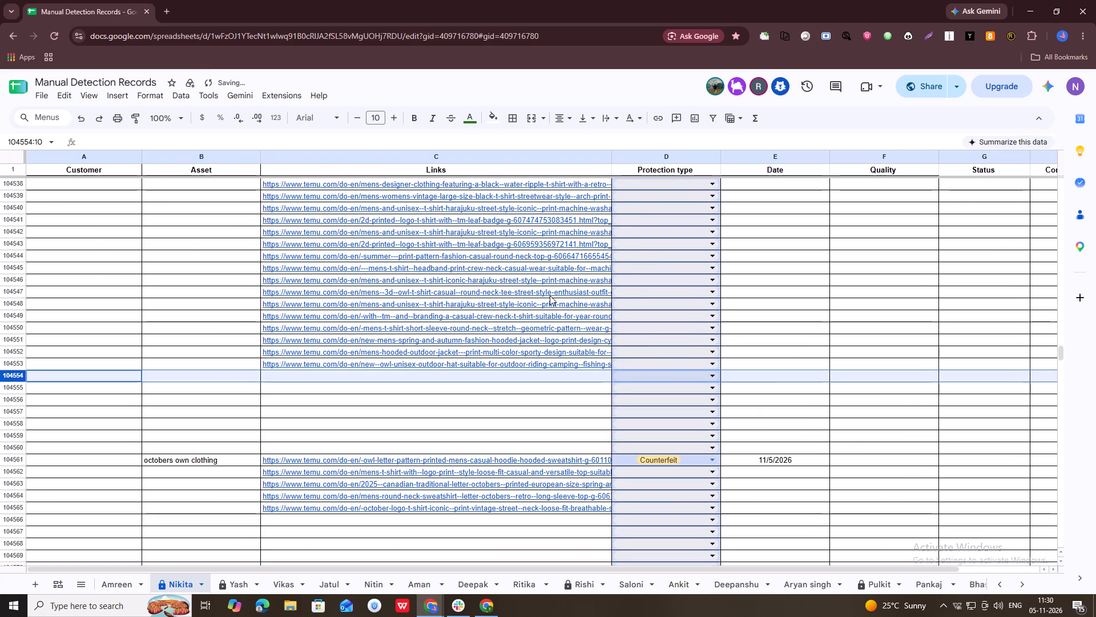
Paste the copied link of the OVO General T-shirt into row 104554 of the Links column.
{"action": "key", "text": "Right"}
{"action": "key", "text": "Right"}
{"action": "key", "text": "ctrl+v"}
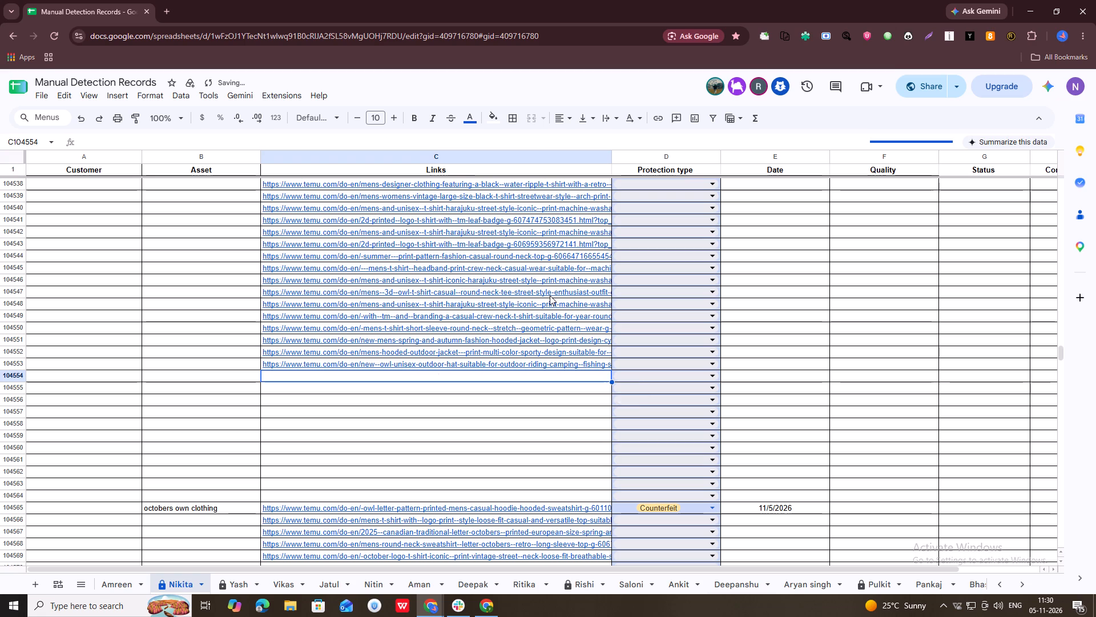
{"action": "key", "text": "Down"}
Log the link of the 100% OVO X Logo T-Shirt, priced RD$695, in row 104555 of the Links column.
{"action": "key", "text": "alt+Tab"}
{"action": "key", "text": "Right"}
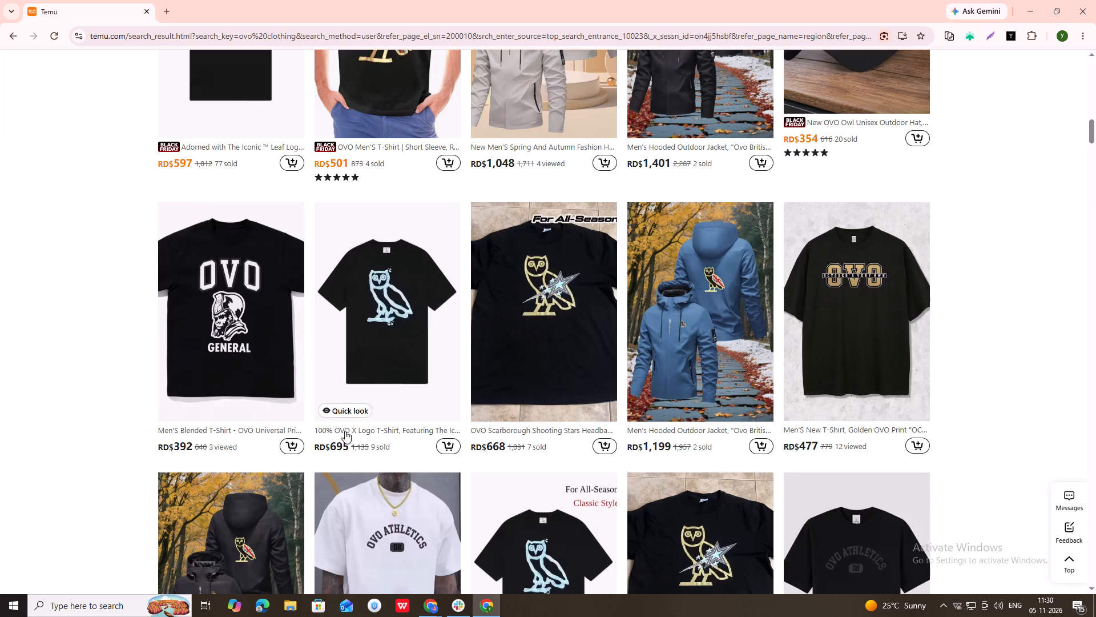
{"action": "key", "text": "Right"}
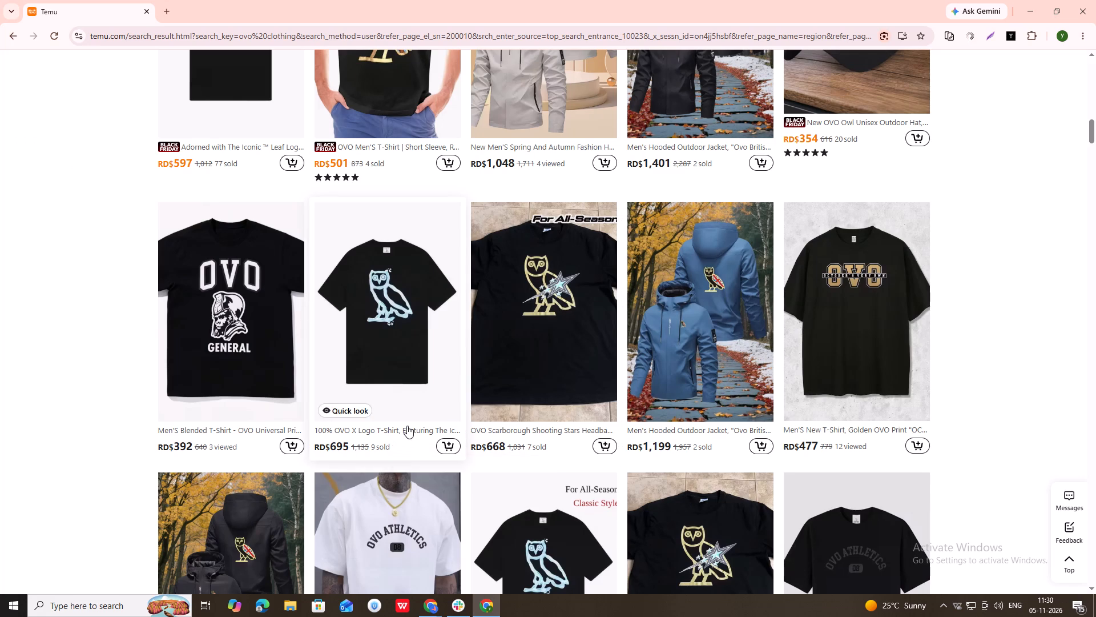
{"action": "right_click", "coordinate": [406, 432]}
{"action": "left_click", "coordinate": [441, 370]}
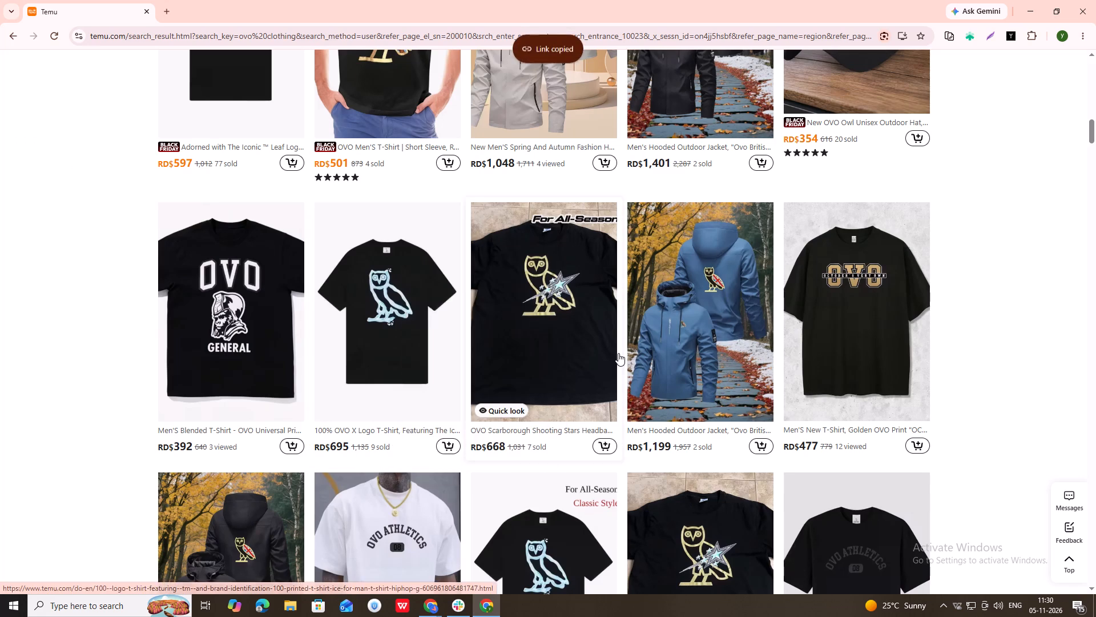
{"action": "key", "text": "alt+Tab"}
{"action": "key", "text": "ctrl+v"}
{"action": "key", "text": "Down"}
Log the link of the OVO Scarborough Shooting Stars T-shirt, priced RD$668, in row 104556 of the Links column.
{"action": "key", "text": "alt+Tab"}
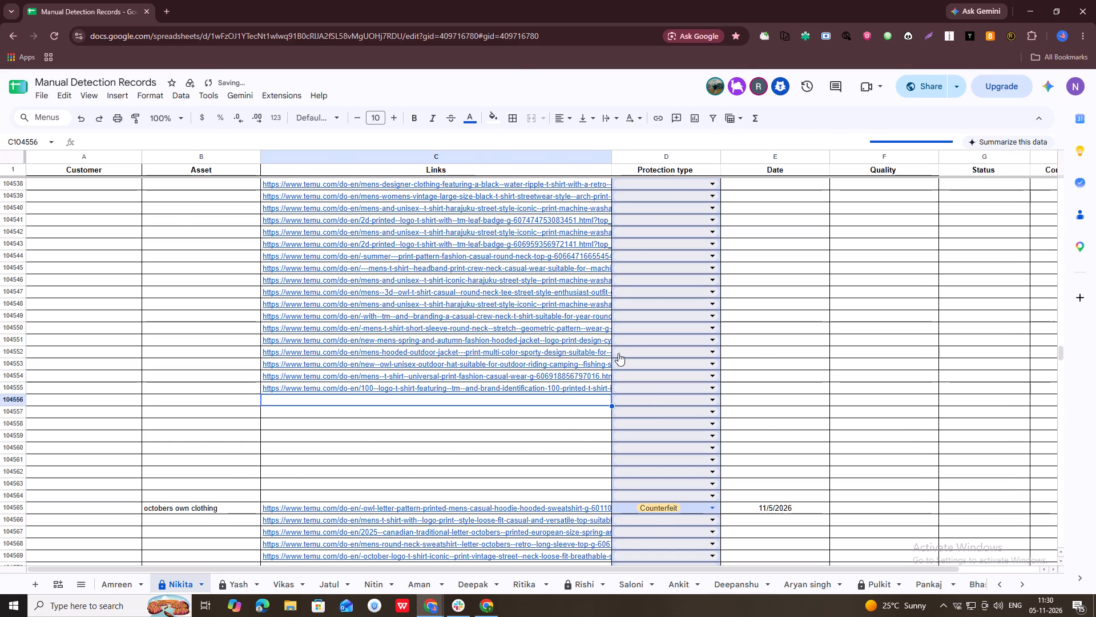
{"action": "key", "text": "Right"}
{"action": "right_click", "coordinate": [575, 434]}
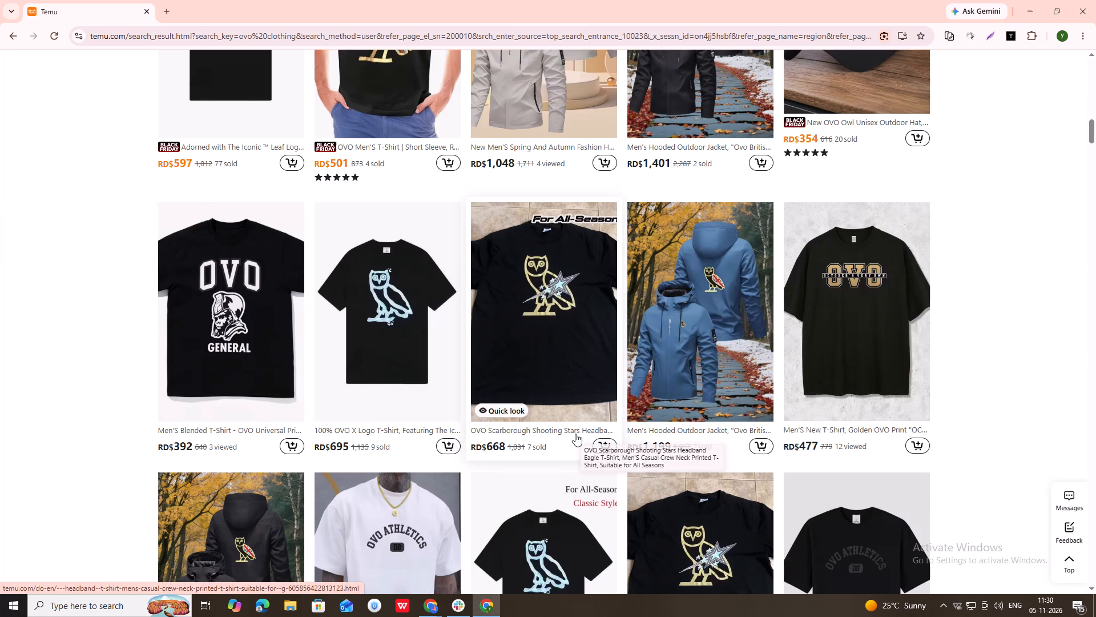
{"action": "left_click", "coordinate": [637, 373]}
{"action": "key", "text": "alt+Tab"}
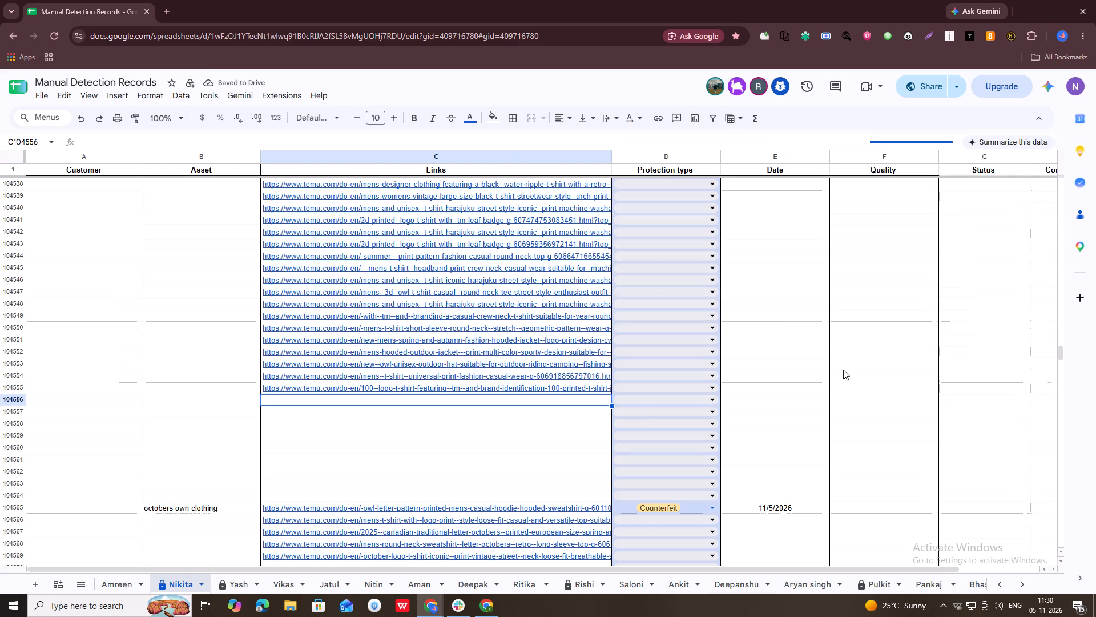
{"action": "key", "text": "ctrl+v"}
{"action": "key", "text": "Down"}
Log the link of the blue Men's Hooded Outdoor Jacket, priced RD$1,199, in row 104557 of the Links column.
{"action": "key", "text": "alt+Tab"}
{"action": "key", "text": "Right"}
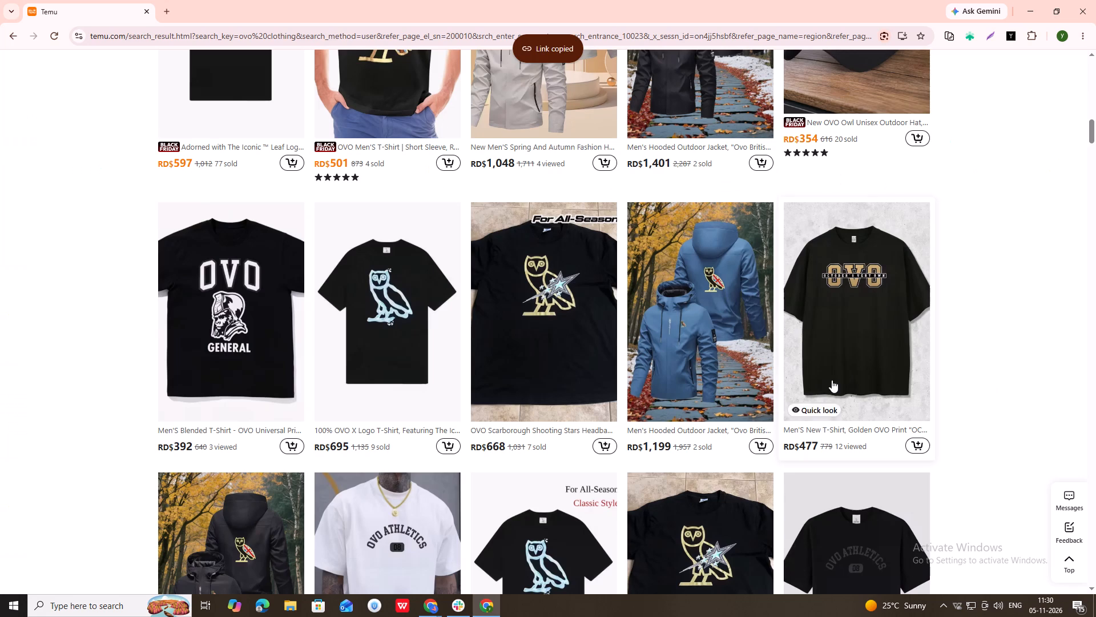
{"action": "right_click", "coordinate": [697, 432]}
{"action": "left_click", "coordinate": [748, 371]}
{"action": "key", "text": "alt+Tab"}
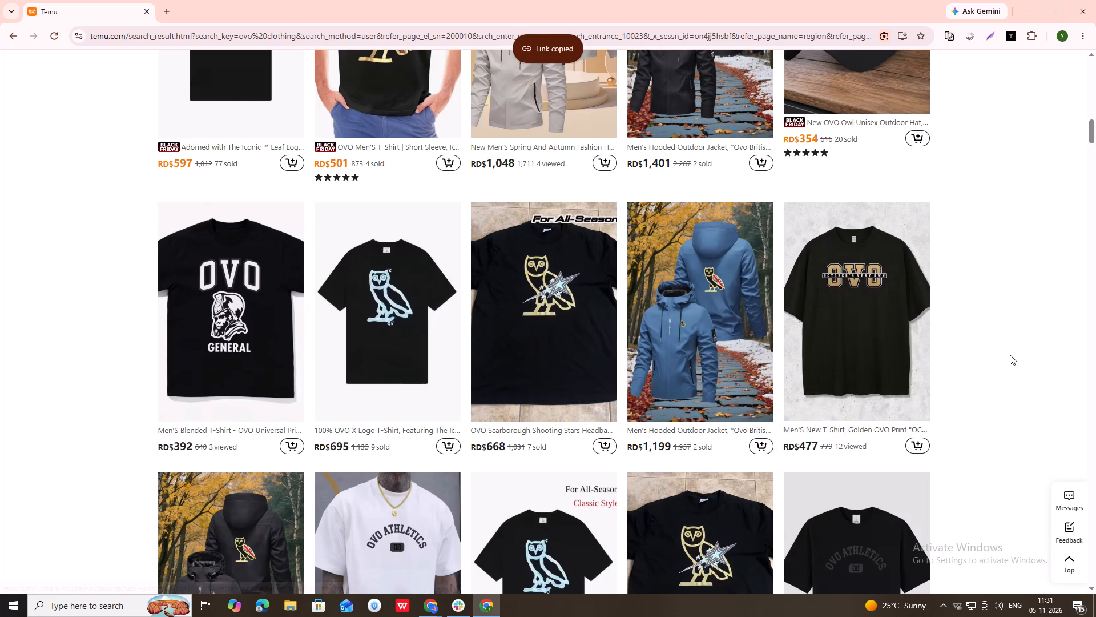
{"action": "key", "text": "ctrl+v"}
{"action": "key", "text": "Down"}
Log the link of the Golden OVO "OCTOBER'S VERY OWN" T-shirt, priced RD$477, in row 104570, below the octobers own clothing links.
{"action": "key", "text": "alt+Tab"}
{"action": "key", "text": "Right"}
{"action": "right_click", "coordinate": [855, 430]}
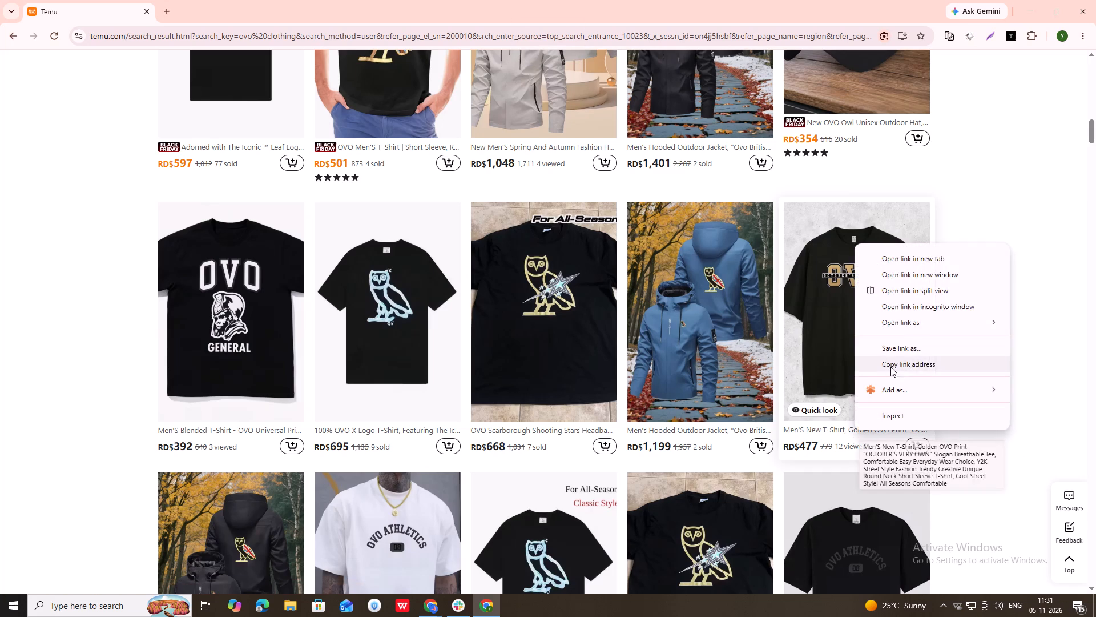
{"action": "left_click", "coordinate": [890, 367]}
{"action": "key", "text": "alt+Tab"}
{"action": "key", "text": "ctrl+Down"}
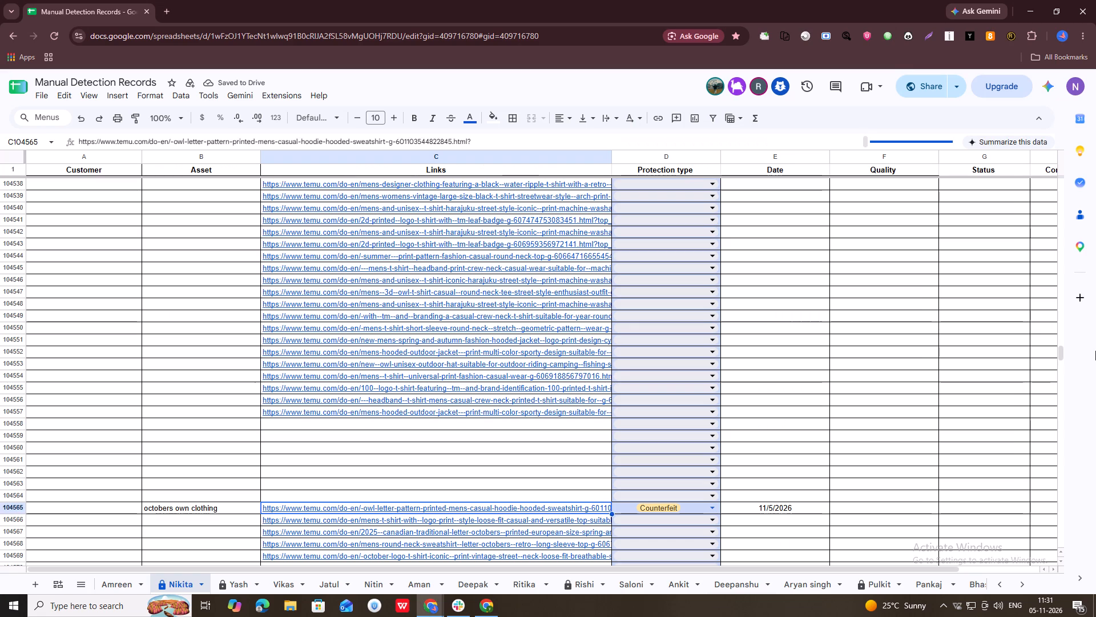
{"action": "key", "text": "ctrl+Down"}
{"action": "key", "text": "Down"}
{"action": "key", "text": "ctrl+v"}
{"action": "key", "text": "Down"}
Log the link of the black Men's Hooded Outdoor Jacket, priced RD$1,212, in row 104558 of the Links column.
{"action": "key", "text": "alt+Tab"}
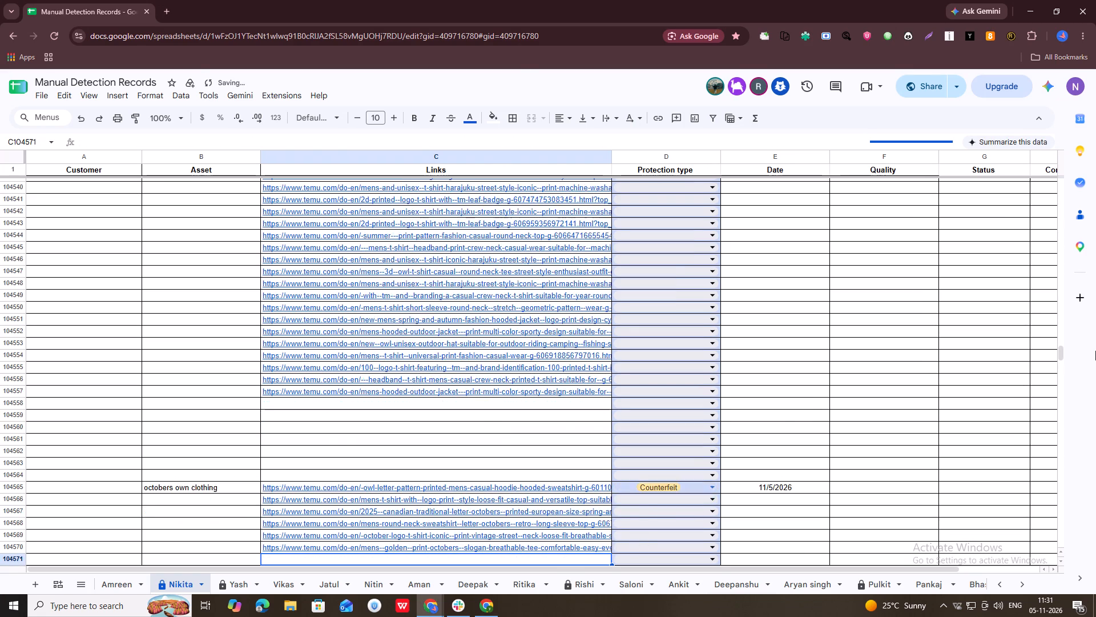
{"action": "key", "text": "Down"}
{"action": "scroll", "coordinate": [812, 316], "scroll_direction": "down", "scroll_amount": 3}
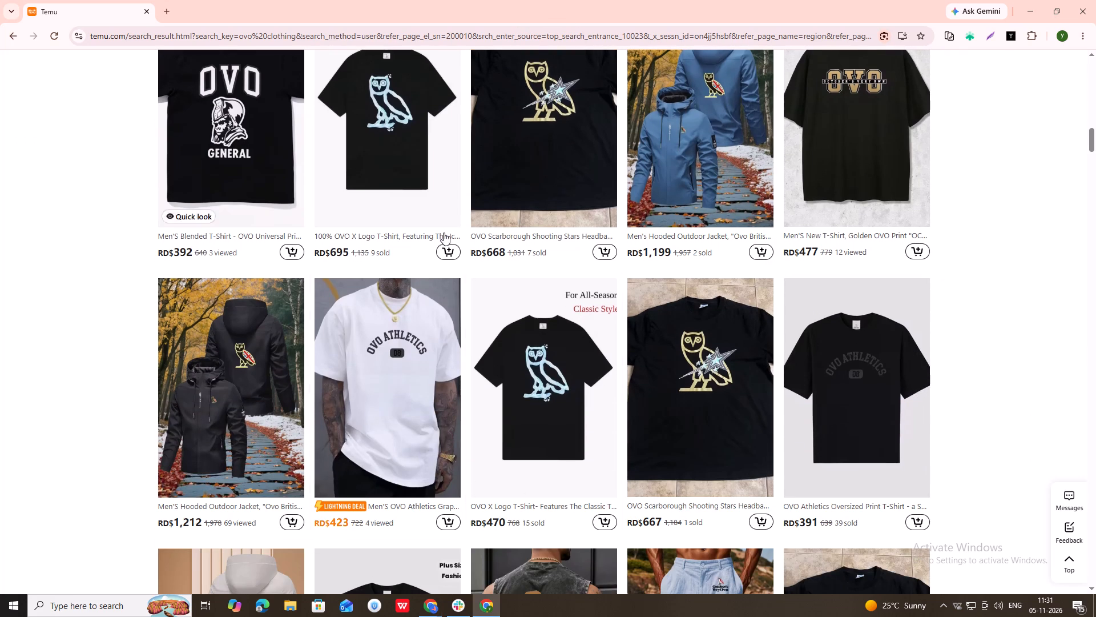
{"action": "right_click", "coordinate": [247, 503]}
{"action": "left_click", "coordinate": [301, 431]}
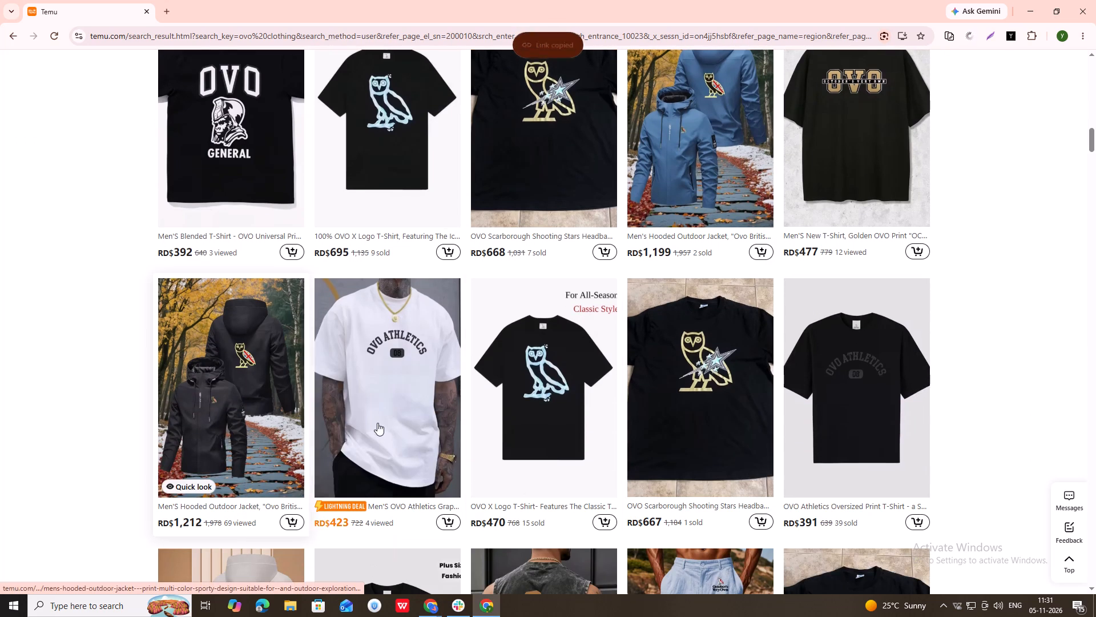
{"action": "key", "text": "alt+Tab"}
{"action": "key", "text": "ctrl+Up"}
{"action": "key", "text": "ctrl+Up"}
{"action": "key", "text": "ctrl+Up"}
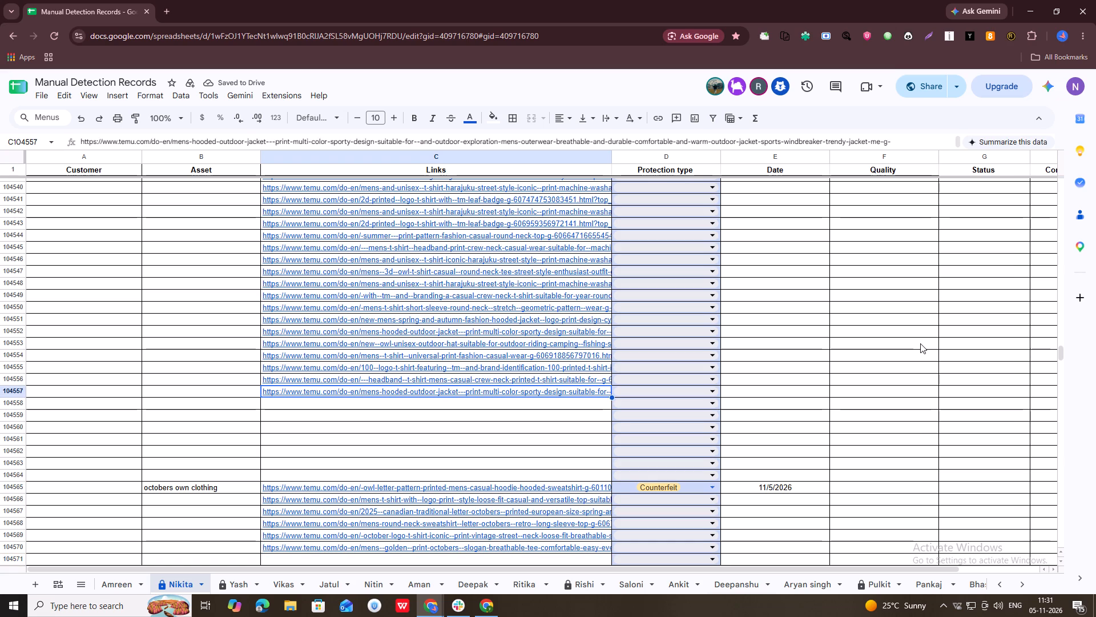
{"action": "key", "text": "Down"}
{"action": "key", "text": "ctrl+v"}
{"action": "key", "text": "Left"}
{"action": "key", "text": "Down"}
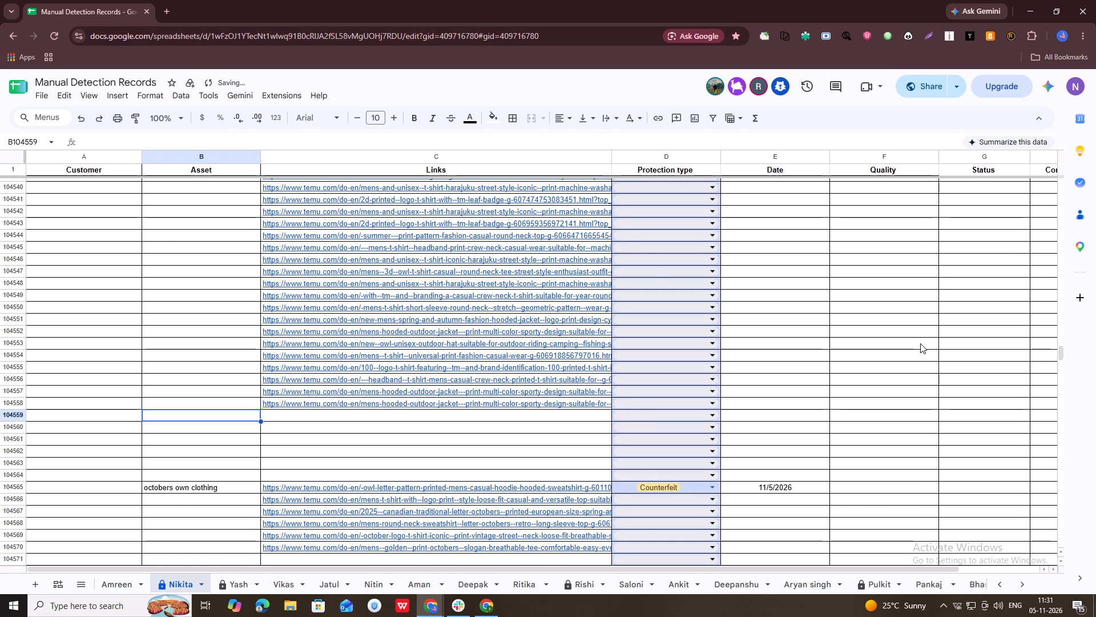
Log the link of the white Men's OVO Athletics graphic T-shirt, priced RD$423, in row 104559 of the Links column.
{"action": "key", "text": "alt+Tab"}
{"action": "key", "text": "Right"}
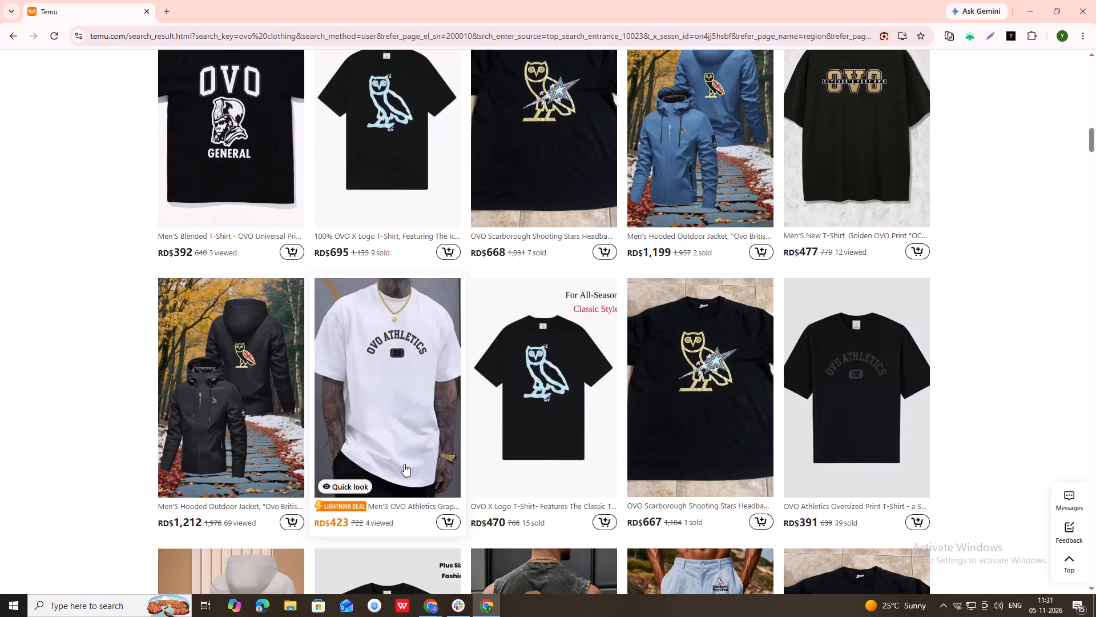
{"action": "right_click", "coordinate": [402, 507]}
{"action": "left_click", "coordinate": [449, 440]}
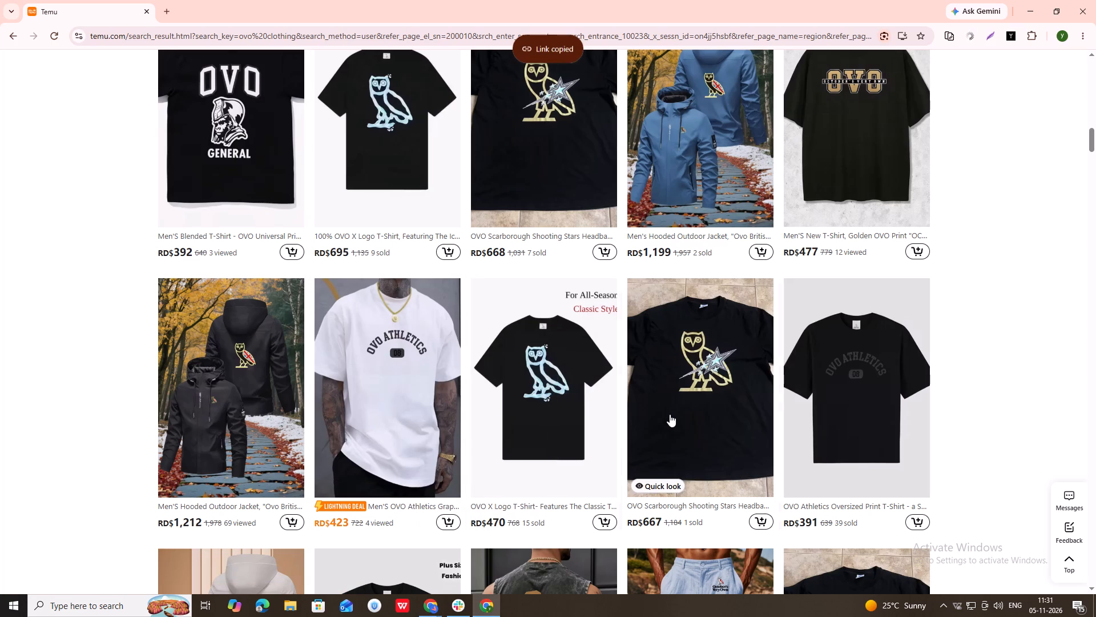
{"action": "key", "text": "alt+Tab"}
{"action": "key", "text": "Right"}
{"action": "key", "text": "ctrl+v"}
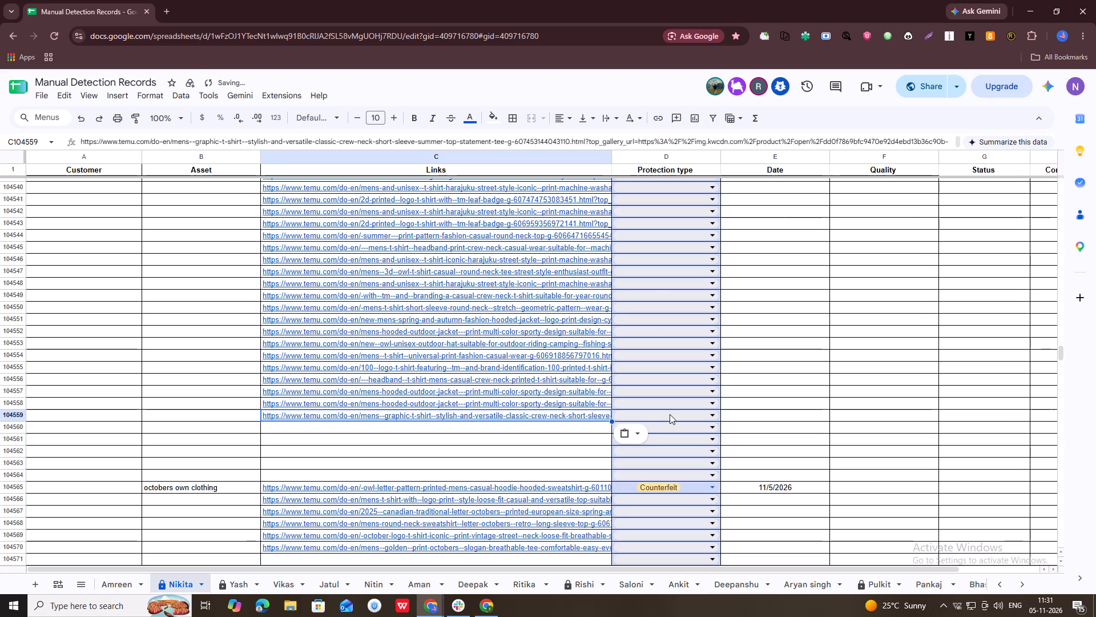
{"action": "key", "text": "Down"}
Log the link of the OVO X Logo T-Shirt, priced RD$470, in row 104560 of the Links column.
{"action": "key", "text": "alt+Tab"}
{"action": "key", "text": "Right"}
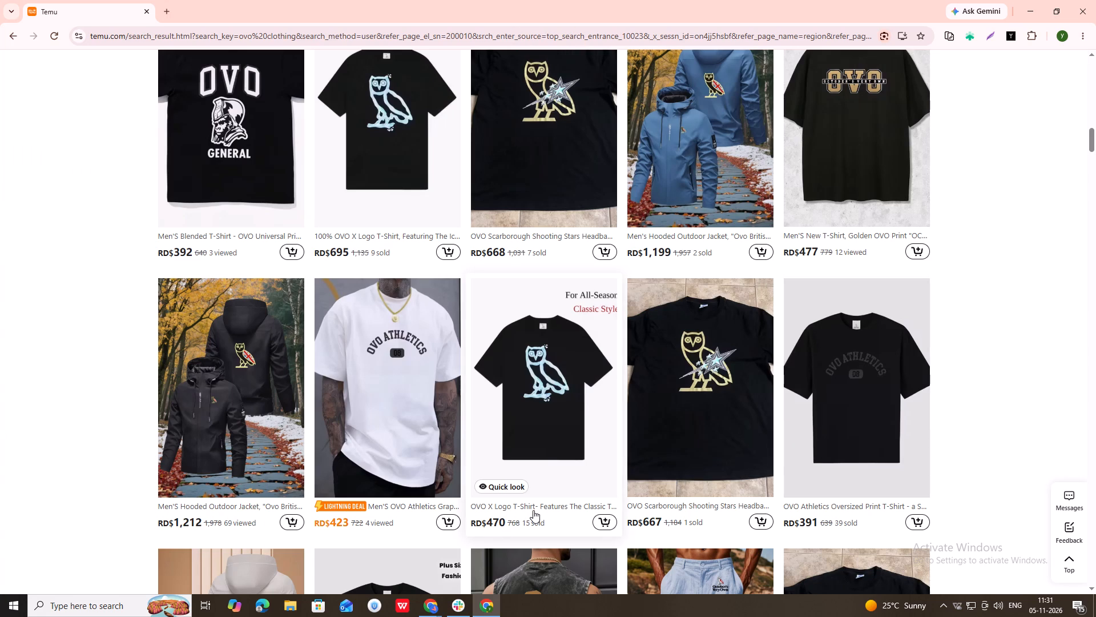
{"action": "right_click", "coordinate": [533, 508]}
{"action": "left_click", "coordinate": [585, 437]}
{"action": "key", "text": "alt+Tab"}
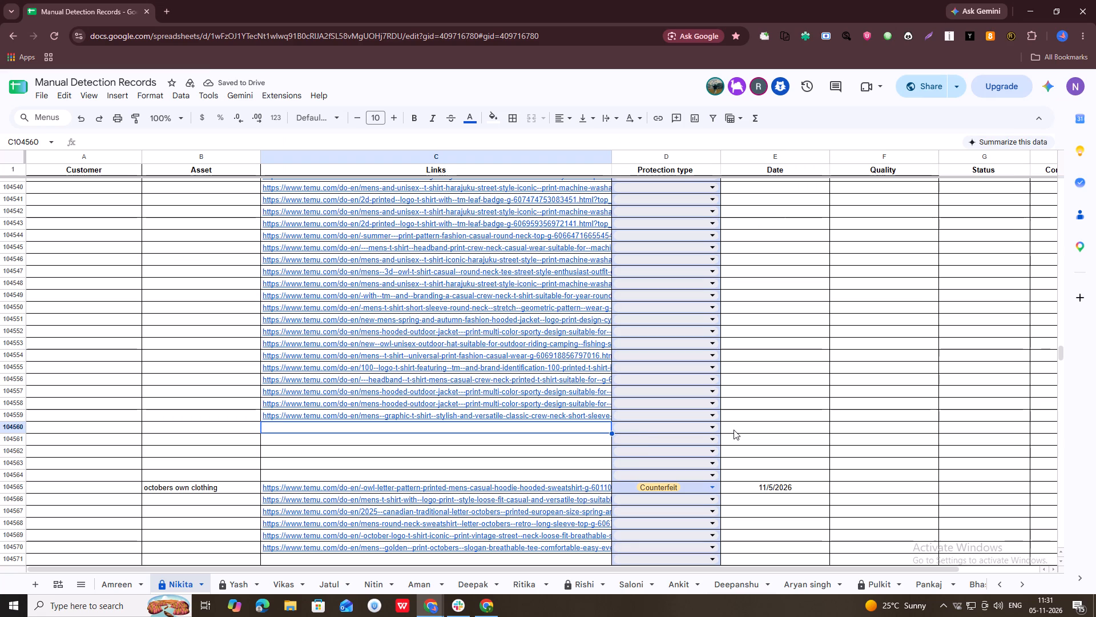
{"action": "key", "text": "ctrl+v"}
{"action": "key", "text": "Down"}
Log the link of the OVO Scarborough Shooting Stars T-shirt, priced RD$667, in row 104561 of the Links column.
{"action": "key", "text": "alt+Tab"}
{"action": "key", "text": "Down"}
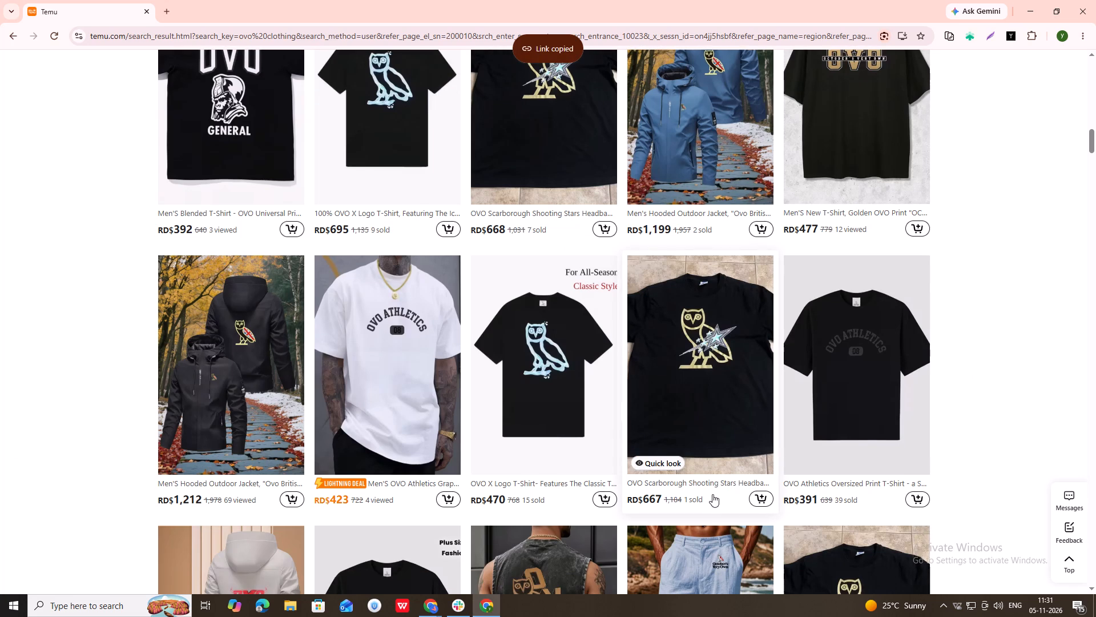
{"action": "right_click", "coordinate": [712, 483]}
{"action": "left_click", "coordinate": [745, 419]}
{"action": "key", "text": "alt+Tab"}
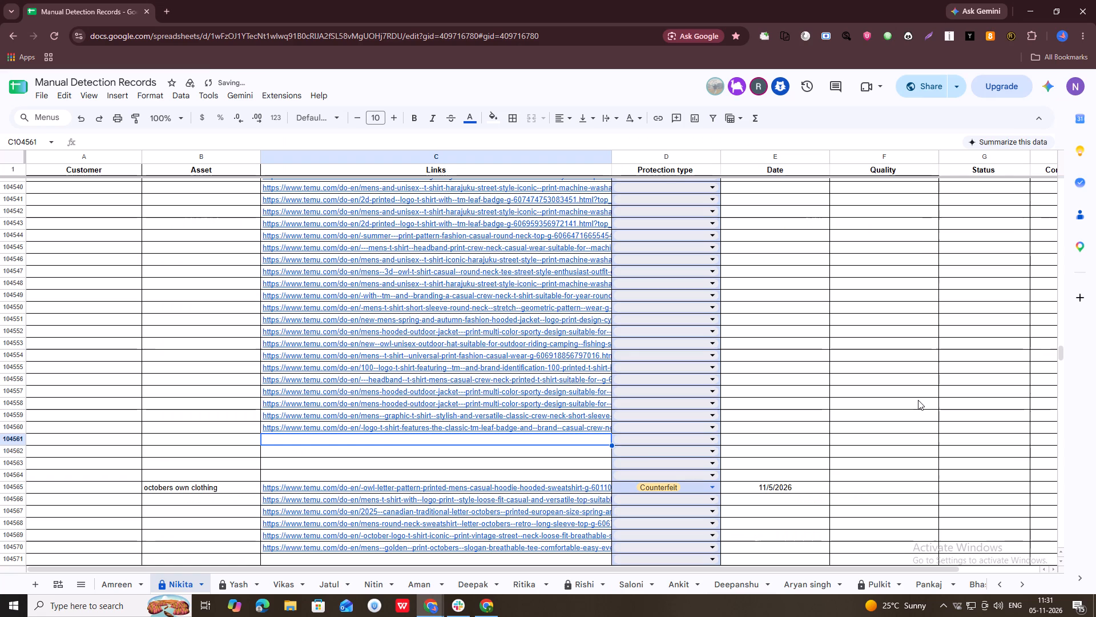
{"action": "key", "text": "ctrl+v"}
{"action": "key", "text": "Down"}
Log the link of the OVO Athletics Oversized Print T-Shirt, priced RD$391, in row 104562 of the Links column.
{"action": "key", "text": "alt+Tab"}
{"action": "key", "text": "Down"}
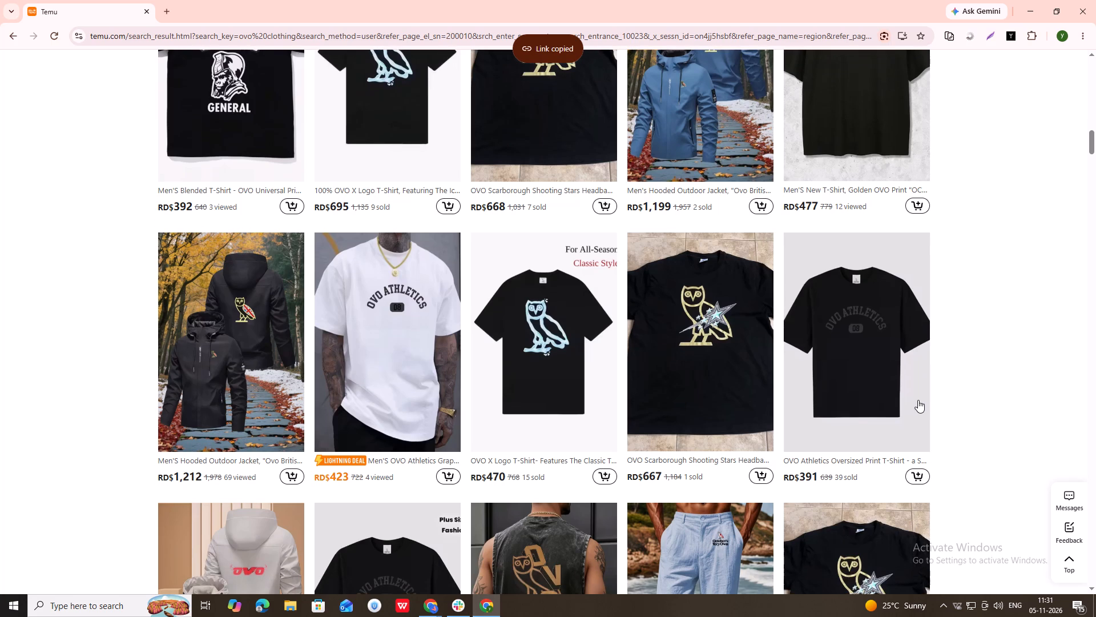
{"action": "right_click", "coordinate": [854, 460]}
{"action": "right_click", "coordinate": [854, 460]}
{"action": "left_click", "coordinate": [881, 395]}
{"action": "key", "text": "alt+Tab"}
{"action": "key", "text": "ctrl+v"}
{"action": "key", "text": "Down"}
Log the link of the Men's Lightweight Softshell Jacket, priced RD$1,172, in row 104563 of the Links column.
{"action": "key", "text": "alt+Tab"}
{"action": "key", "text": "Down"}
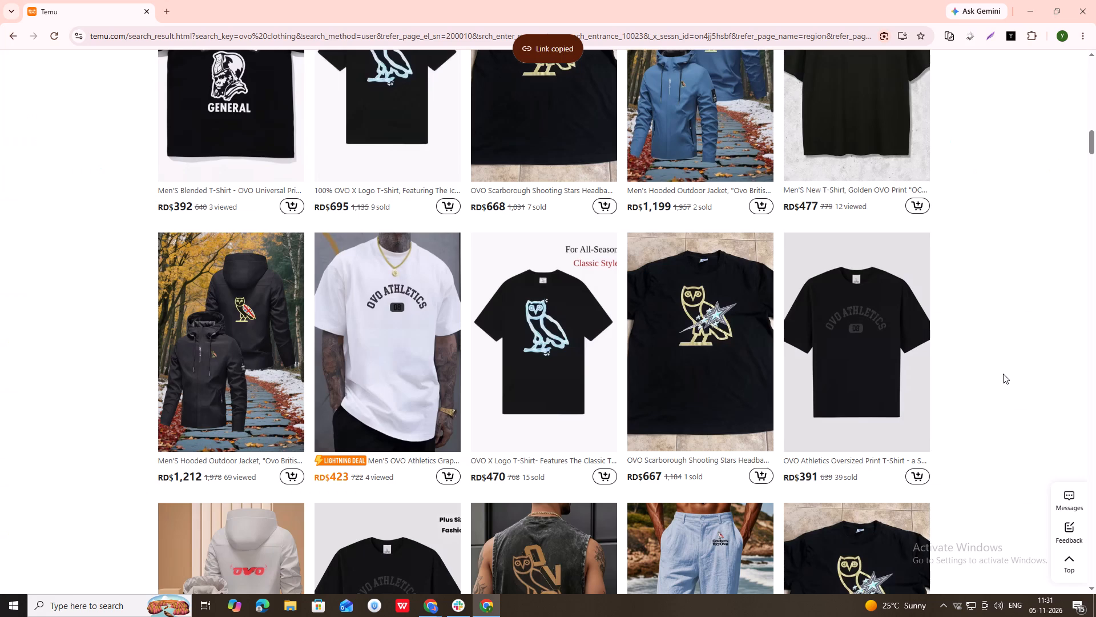
{"action": "scroll", "coordinate": [987, 391], "scroll_direction": "down", "scroll_amount": 5}
{"action": "right_click", "coordinate": [242, 422]}
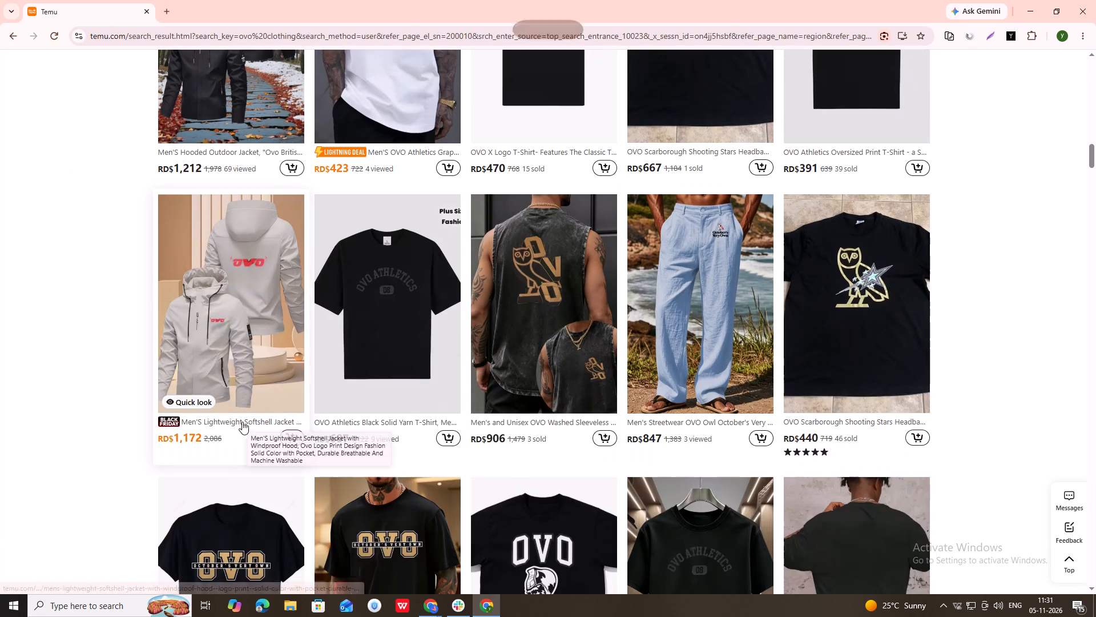
{"action": "left_click", "coordinate": [292, 355]}
{"action": "key", "text": "alt+Tab"}
{"action": "key", "text": "ctrl+v"}
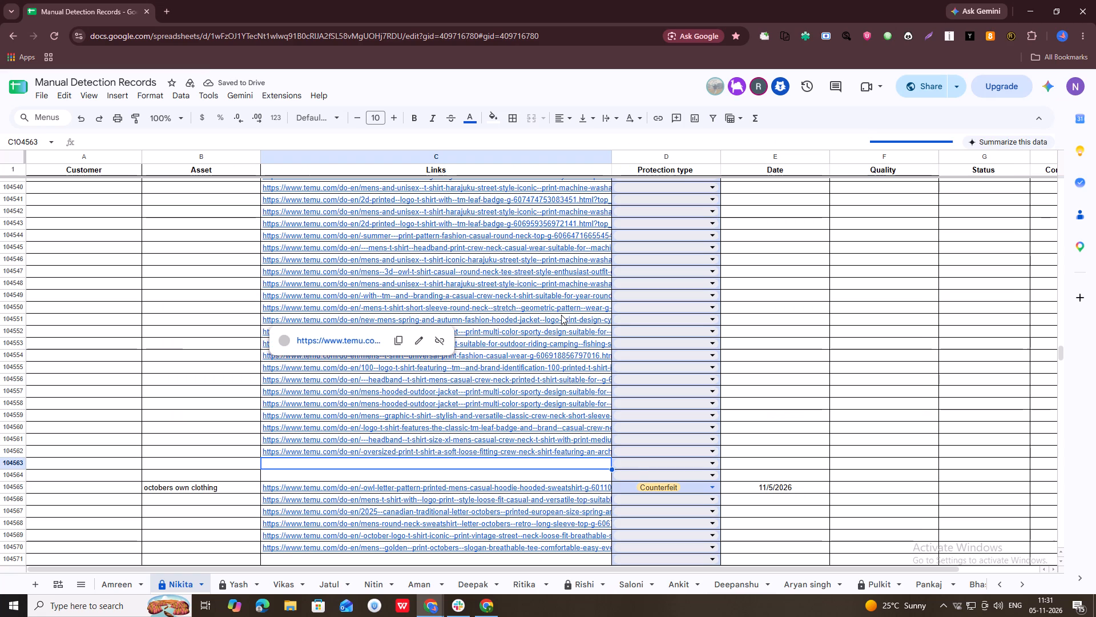
Insert eight blank rows at row 104564, above the octobers own clothing entries.
{"action": "left_click", "coordinate": [2, 470]}
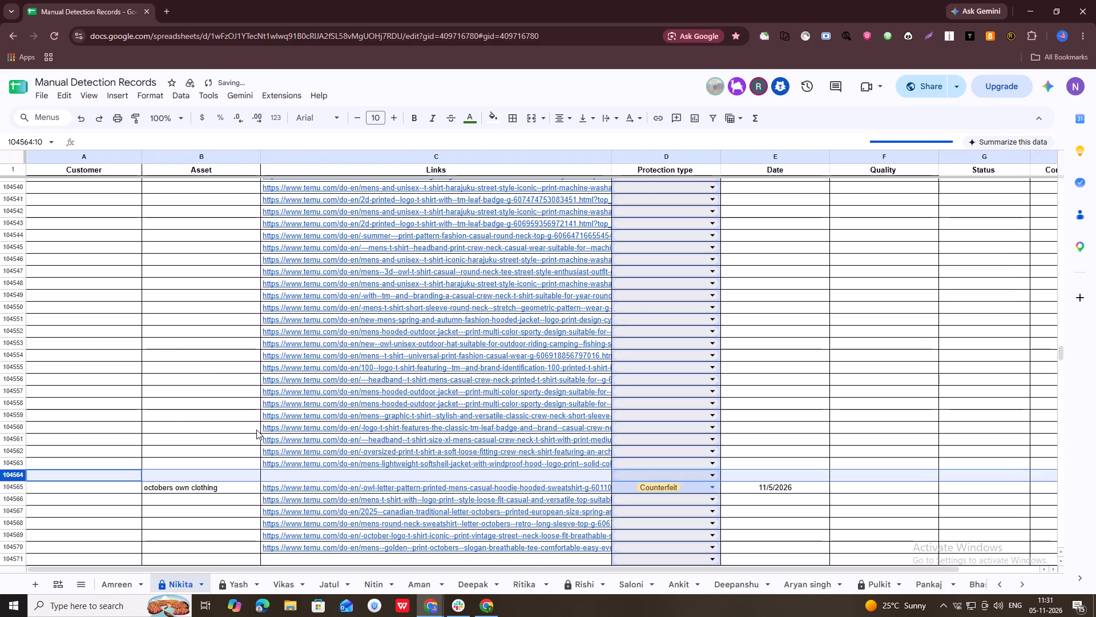
{"action": "key", "text": "ctrl+alt+equal"}
{"action": "key", "text": "ctrl+alt+equal"}
{"action": "key", "text": "ctrl+alt+equal"}
{"action": "key", "text": "ctrl+alt+equal"}
{"action": "key", "text": "ctrl+alt+equal"}
{"action": "key", "text": "ctrl+alt+equal"}
{"action": "key", "text": "ctrl+alt+equal"}
{"action": "key", "text": "ctrl+alt+equal"}
Log the link of the OVO Athletics Black Solid Yarn T-Shirt, priced RD$687, in row 104564 of the Links column.
{"action": "key", "text": "Right"}
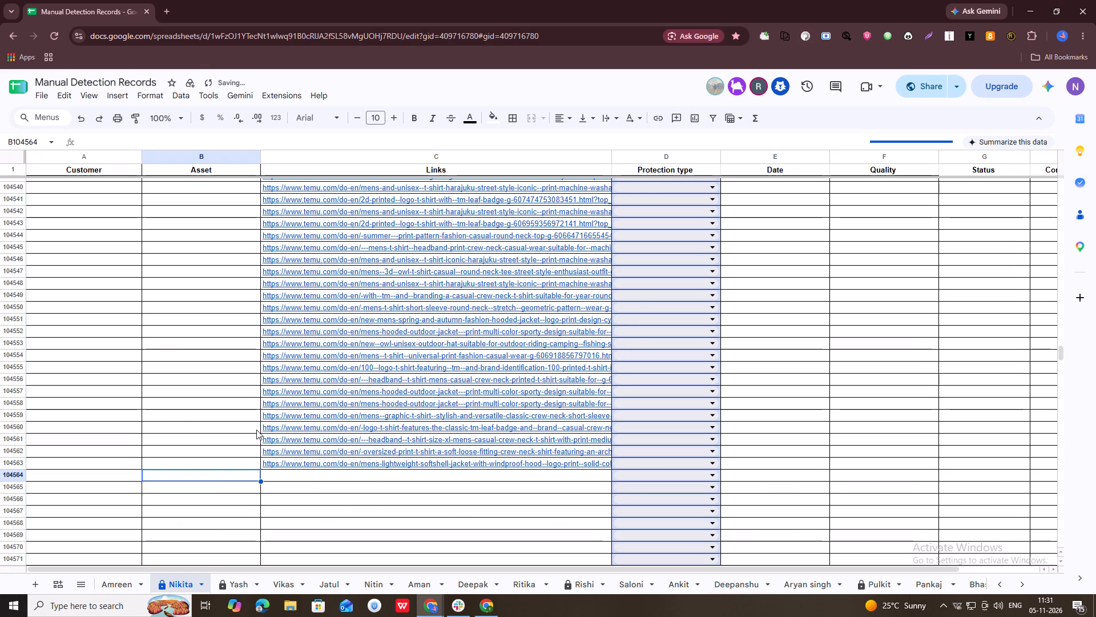
{"action": "key", "text": "Right"}
{"action": "key", "text": "alt+Tab"}
{"action": "key", "text": "Right"}
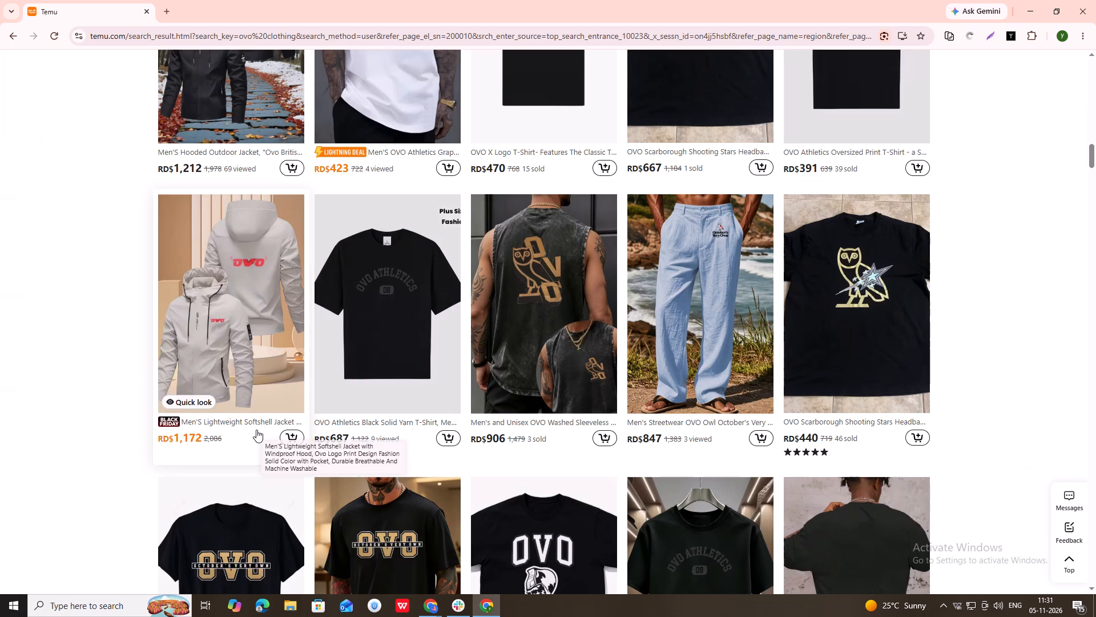
{"action": "right_click", "coordinate": [409, 426]}
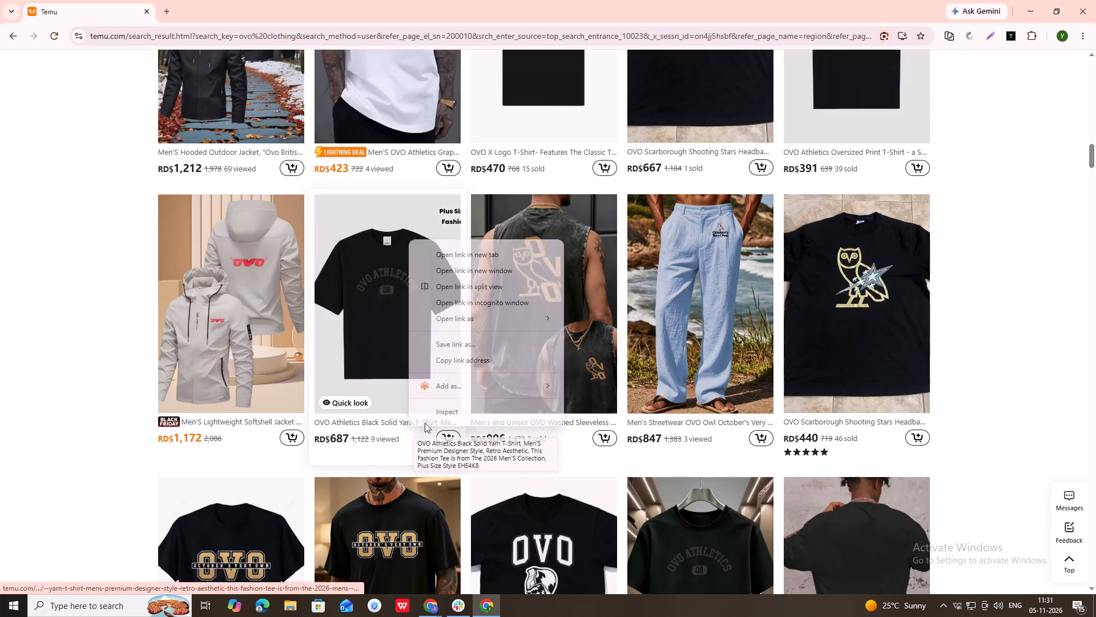
{"action": "left_click", "coordinate": [476, 360]}
{"action": "key", "text": "alt+Tab"}
{"action": "key", "text": "ctrl+v"}
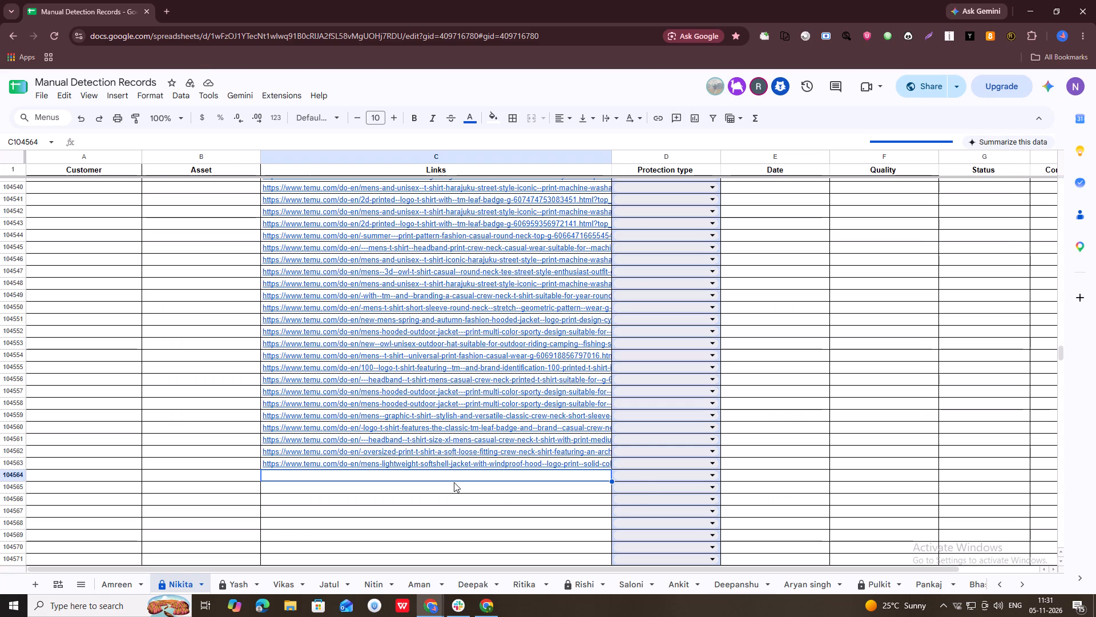
Log the link of the Men's and Unisex OVO Washed Sleeveless Tank Top, priced RD$906, in row 104565 of the Links column.
{"action": "left_click", "coordinate": [454, 486]}
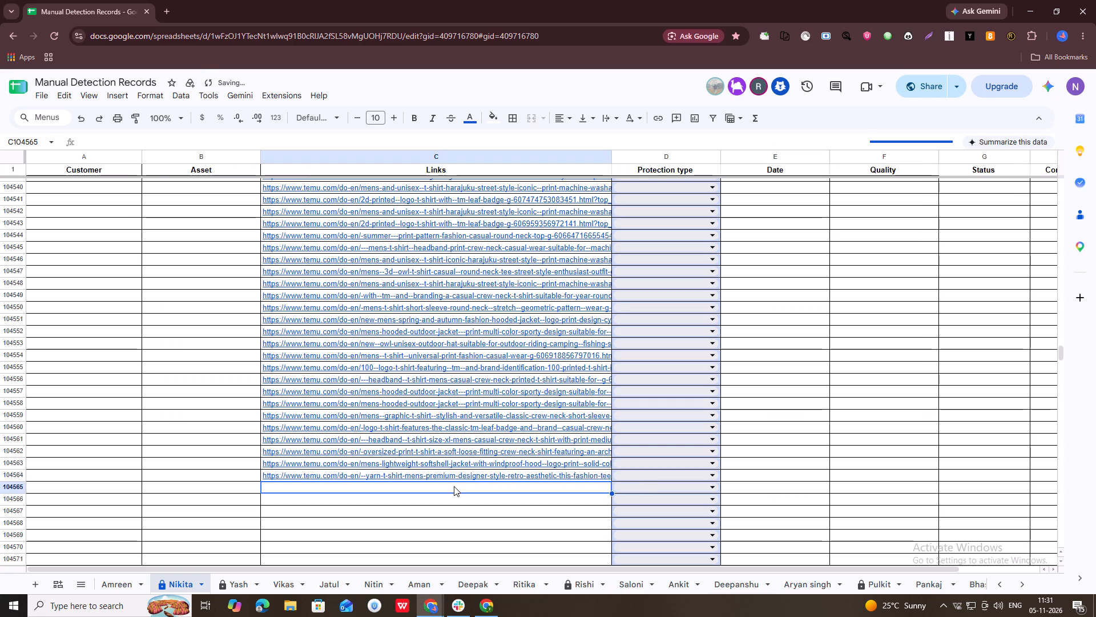
{"action": "key", "text": "alt+Tab"}
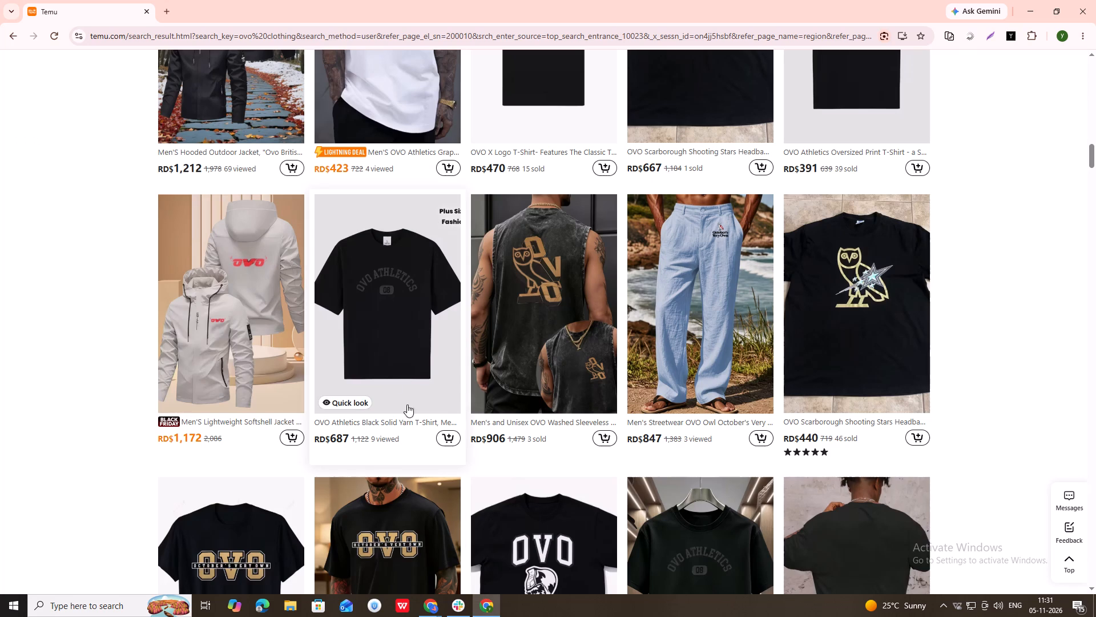
{"action": "key", "text": "Right"}
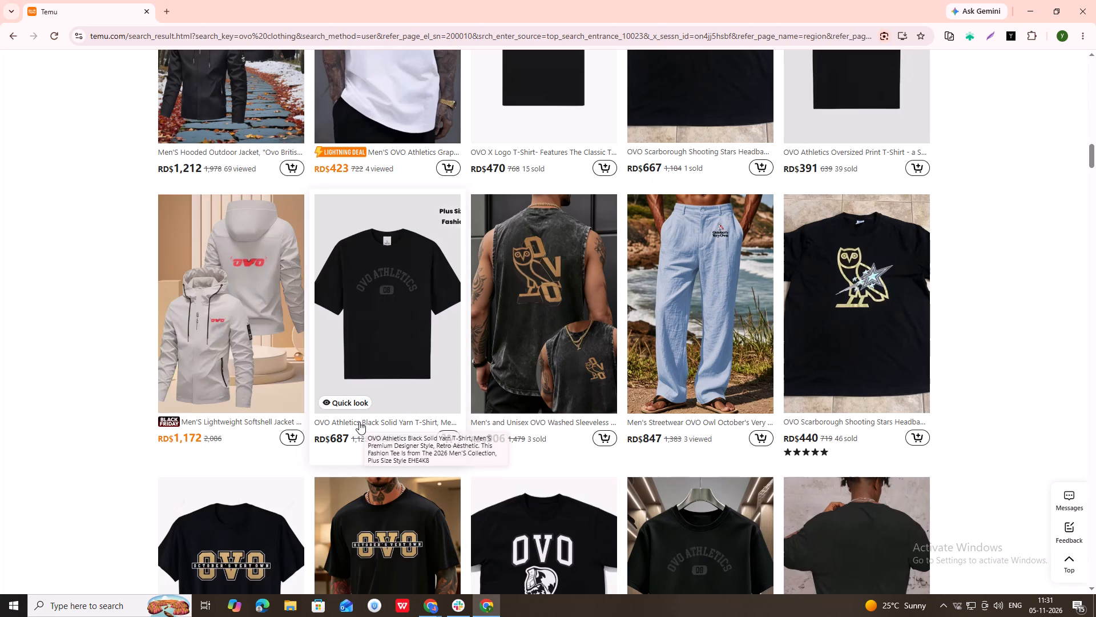
{"action": "right_click", "coordinate": [545, 423]}
{"action": "left_click", "coordinate": [611, 352]}
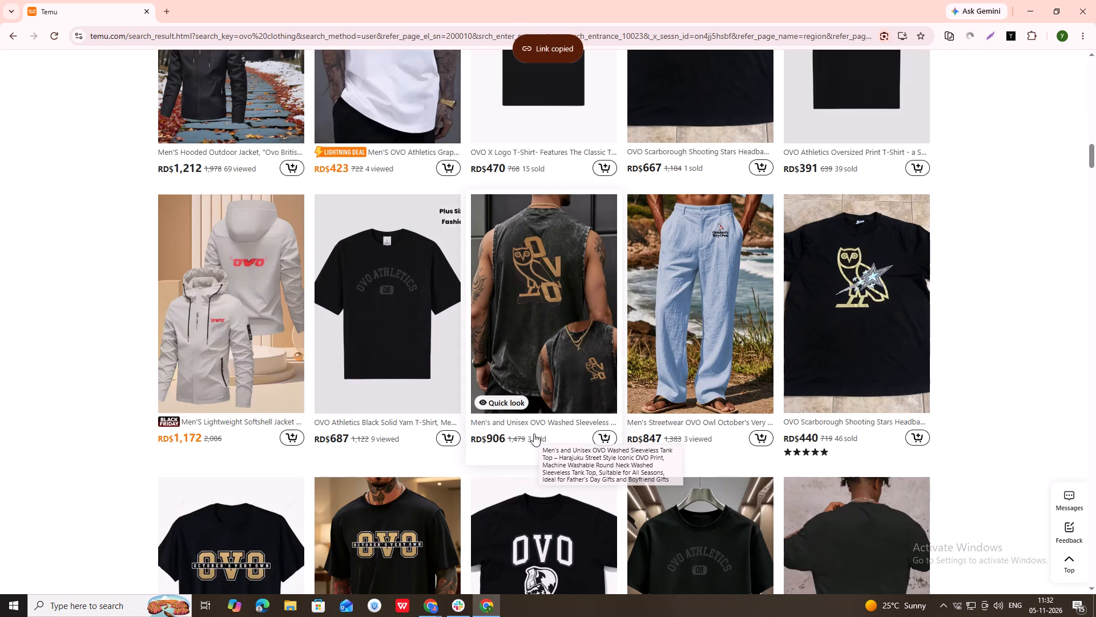
{"action": "key", "text": "Right"}
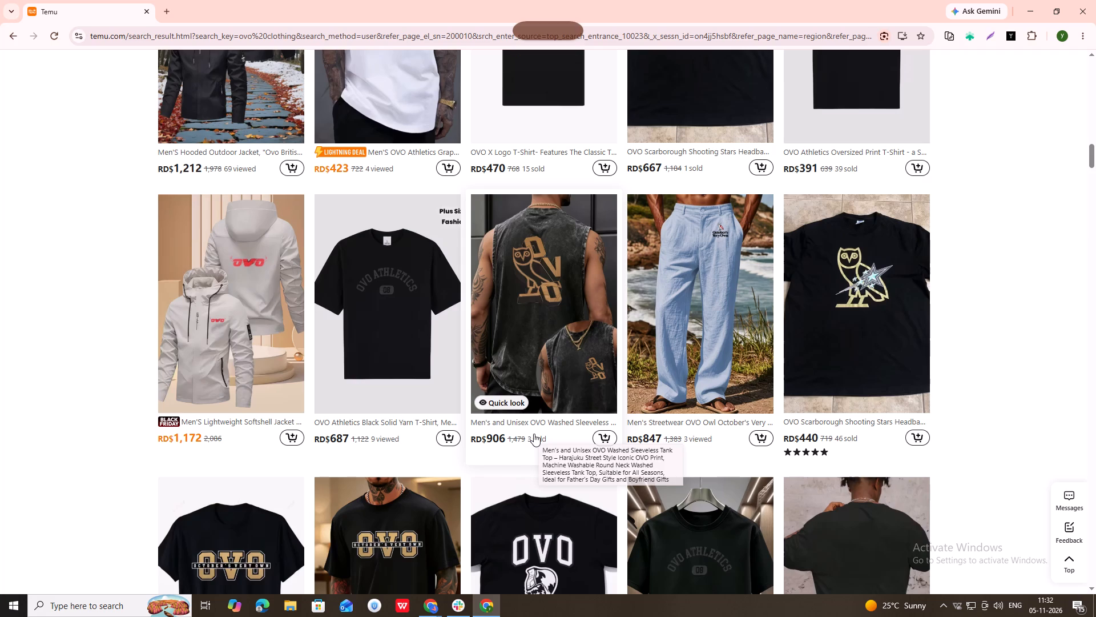
{"action": "key", "text": "alt+Tab"}
{"action": "key", "text": "ctrl+v"}
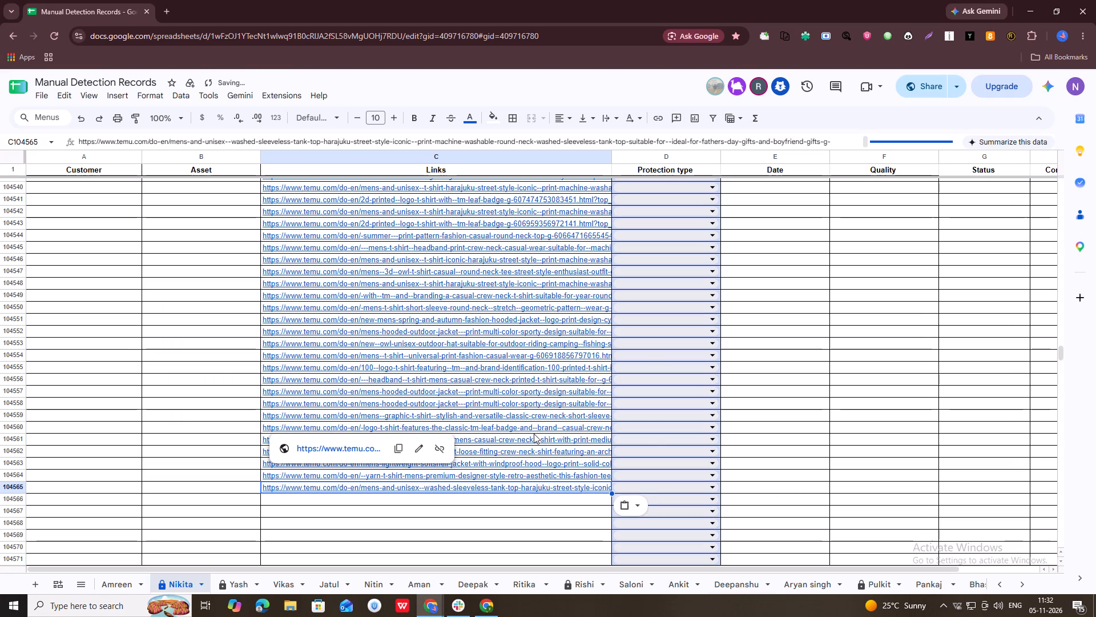
{"action": "key", "text": "Down"}
Log the link of the OVO Owl October's Very Own linen pants, priced RD$847, in row 104579 under octobers own clothing.
{"action": "key", "text": "alt+Tab"}
{"action": "key", "text": "Right"}
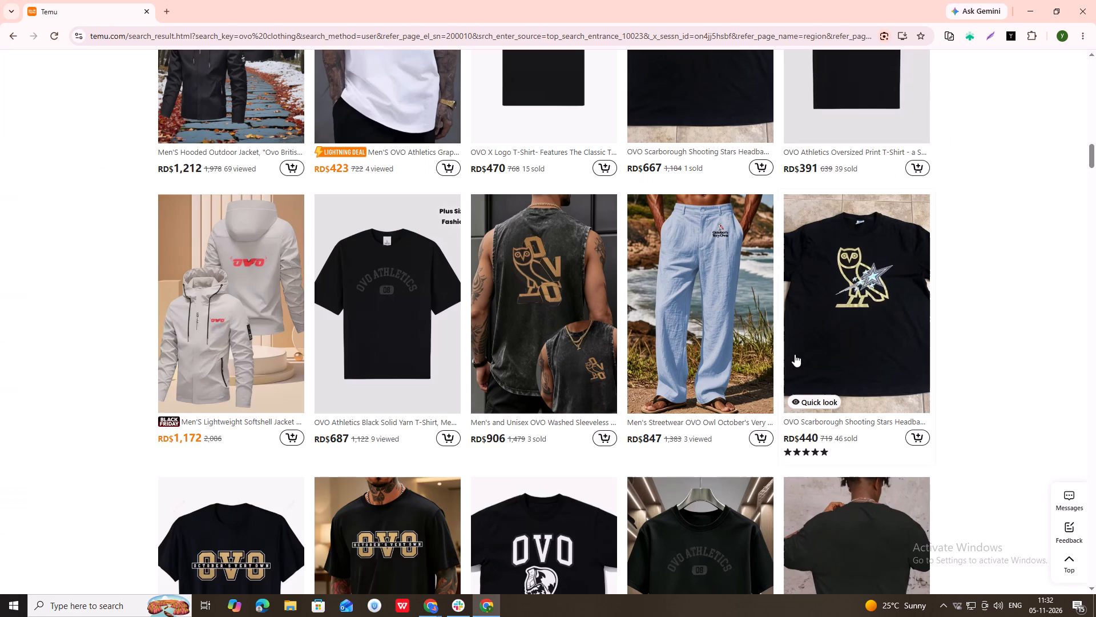
{"action": "right_click", "coordinate": [712, 422]}
{"action": "left_click", "coordinate": [764, 355]}
{"action": "key", "text": "alt+Tab"}
{"action": "scroll", "coordinate": [385, 509], "scroll_direction": "down", "scroll_amount": 5}
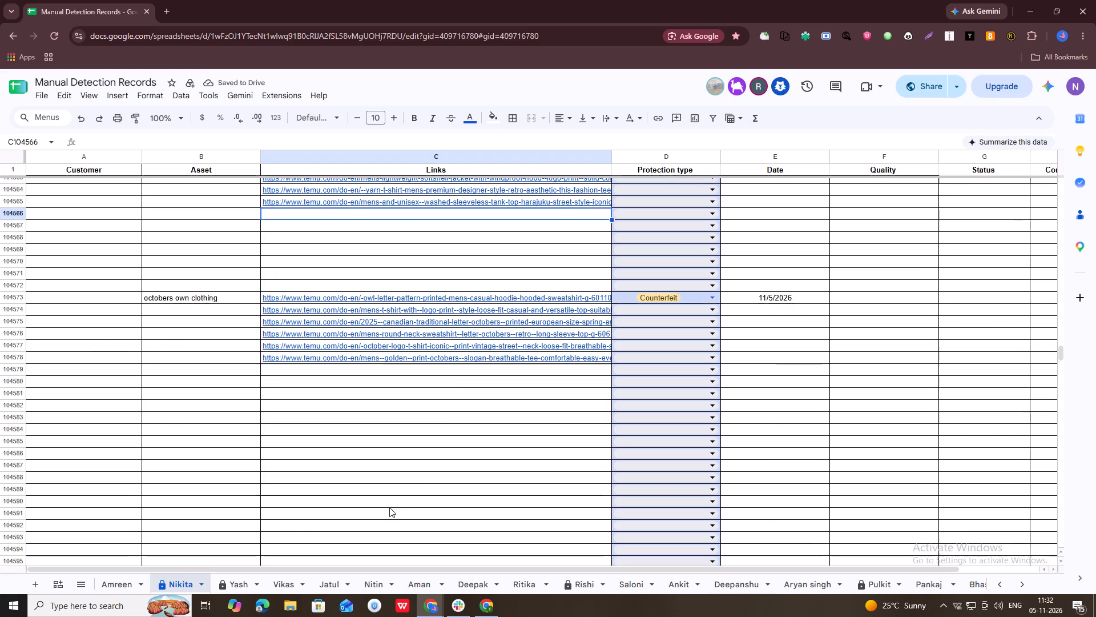
{"action": "left_click", "coordinate": [458, 376]}
{"action": "key", "text": "ctrl+Up"}
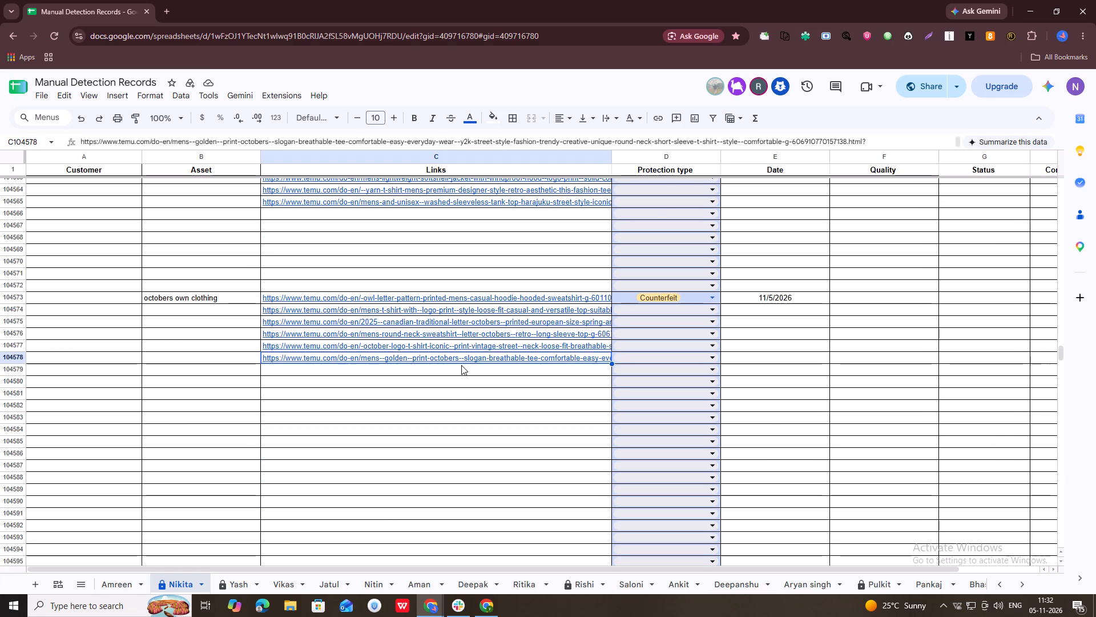
{"action": "key", "text": "Down"}
{"action": "key", "text": "ctrl+v"}
Log the link of the OVO Scarborough Shooting Stars T-shirt, priced RD$440, in row 104566 of the Links column.
{"action": "key", "text": "ctrl+Up"}
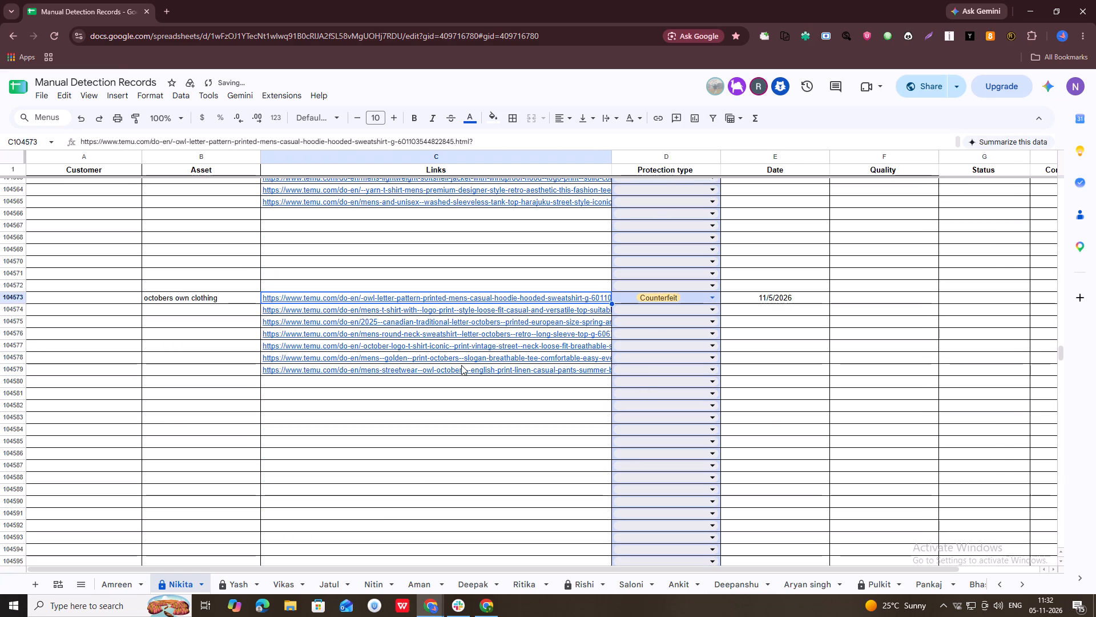
{"action": "key", "text": "ctrl+Up"}
{"action": "key", "text": "Down"}
{"action": "key", "text": "alt+Tab"}
{"action": "key", "text": "Right"}
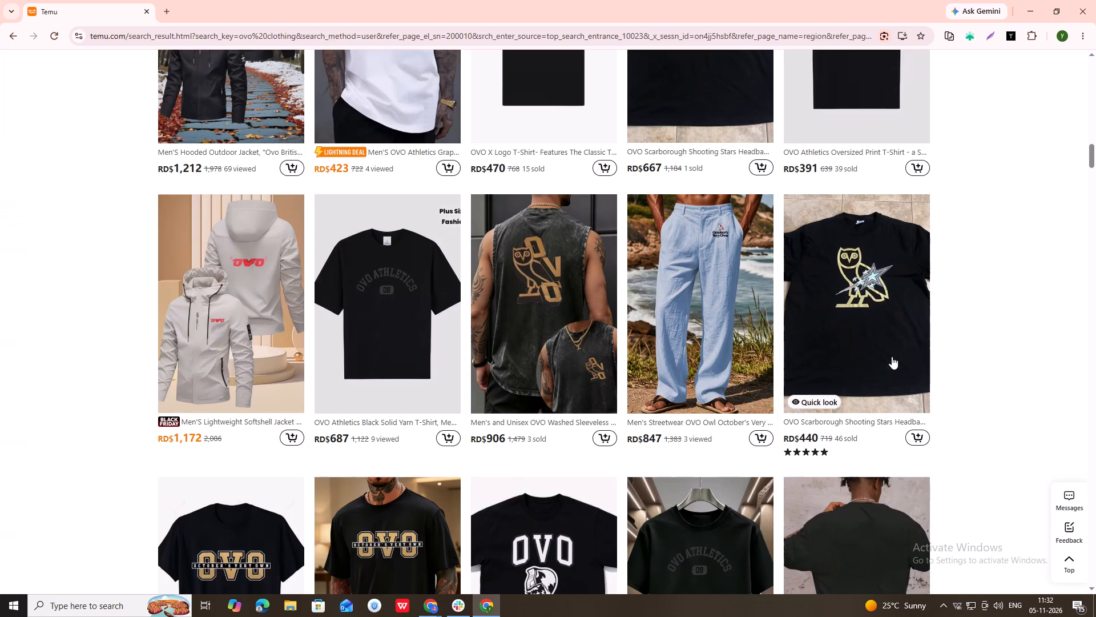
{"action": "right_click", "coordinate": [866, 424]}
{"action": "left_click", "coordinate": [908, 358]}
{"action": "key", "text": "alt+Tab"}
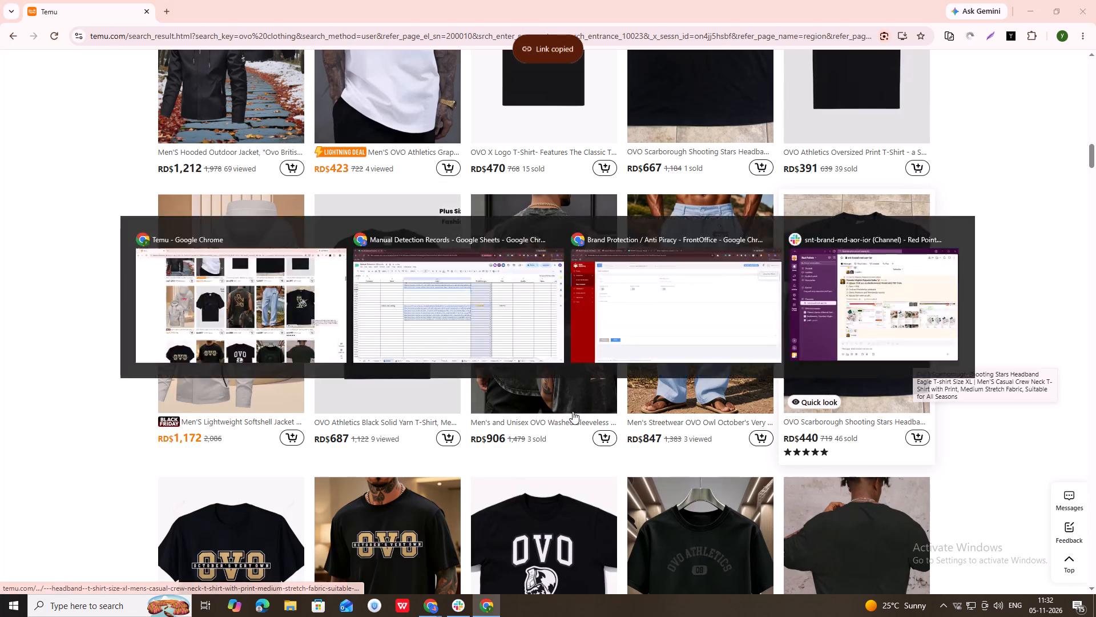
{"action": "key", "text": "ctrl+v"}
{"action": "key", "text": "Down"}
Log the link of the Fun OVO October Theme T-Shirt, priced RD$400, in row 104580 under octobers own clothing.
{"action": "key", "text": "alt+Tab"}
{"action": "key", "text": "Down"}
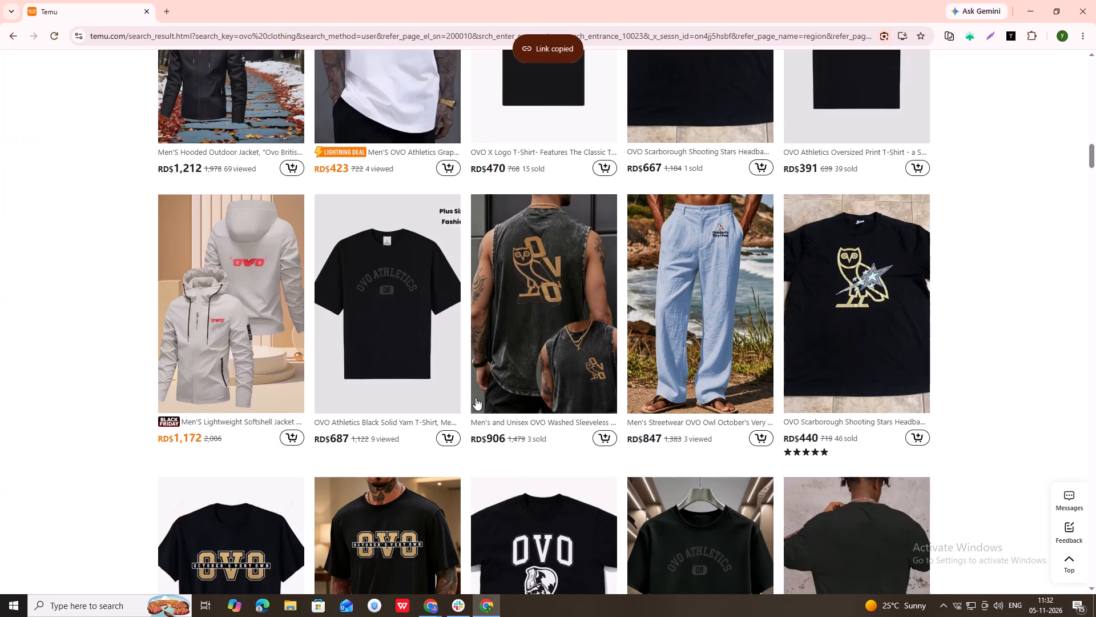
{"action": "scroll", "coordinate": [476, 398], "scroll_direction": "down", "scroll_amount": 4}
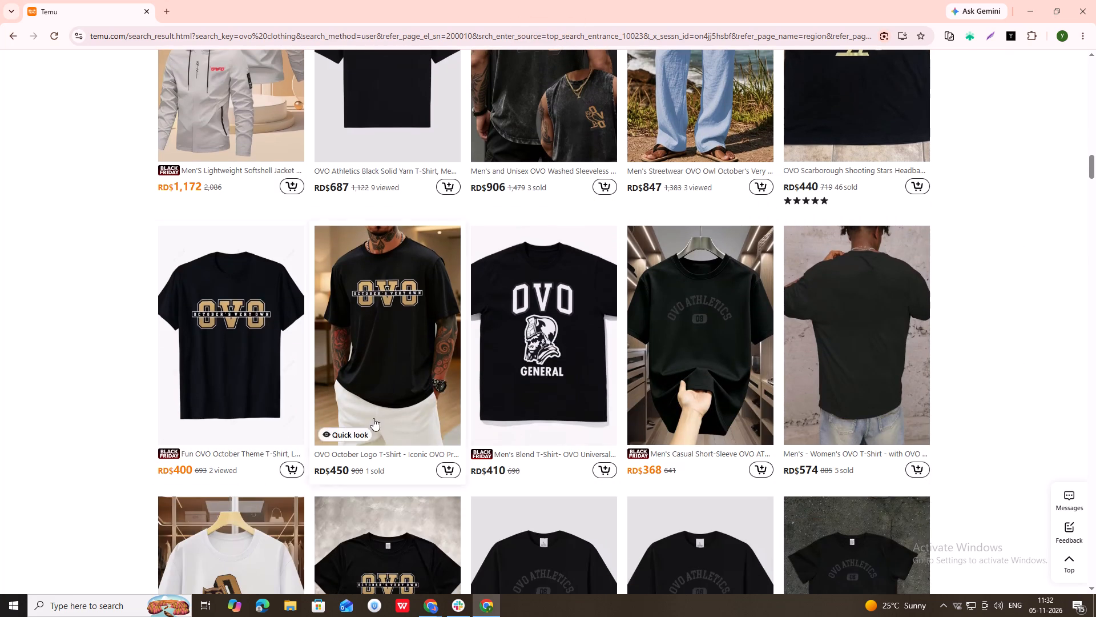
{"action": "right_click", "coordinate": [230, 454]}
{"action": "left_click", "coordinate": [274, 393]}
{"action": "key", "text": "alt+Tab"}
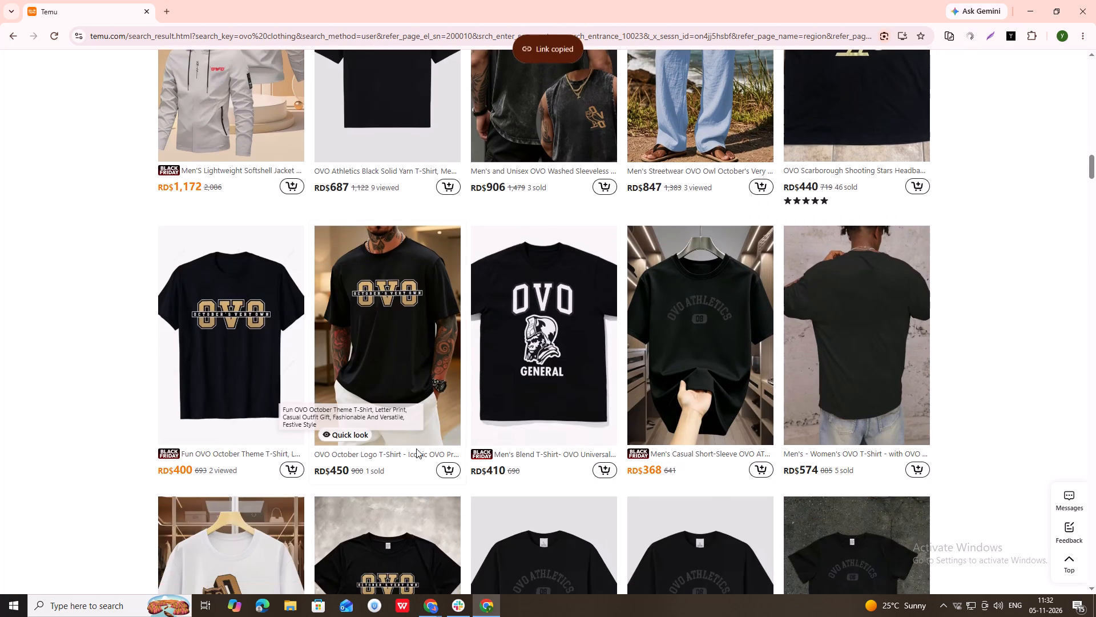
{"action": "left_click", "coordinate": [397, 384]}
{"action": "key", "text": "ctrl+v"}
Log the link of the OVO October Logo T-Shirt, priced RD$450, in row 104581 under octobers own clothing.
{"action": "left_click", "coordinate": [399, 392]}
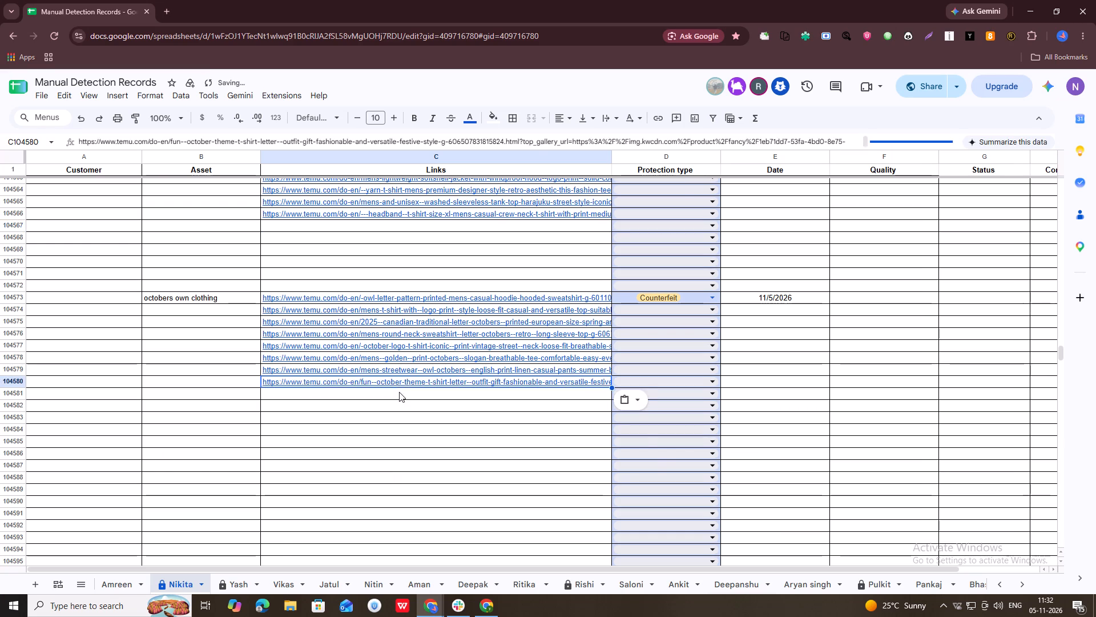
{"action": "key", "text": "alt+Tab"}
{"action": "right_click", "coordinate": [396, 456]}
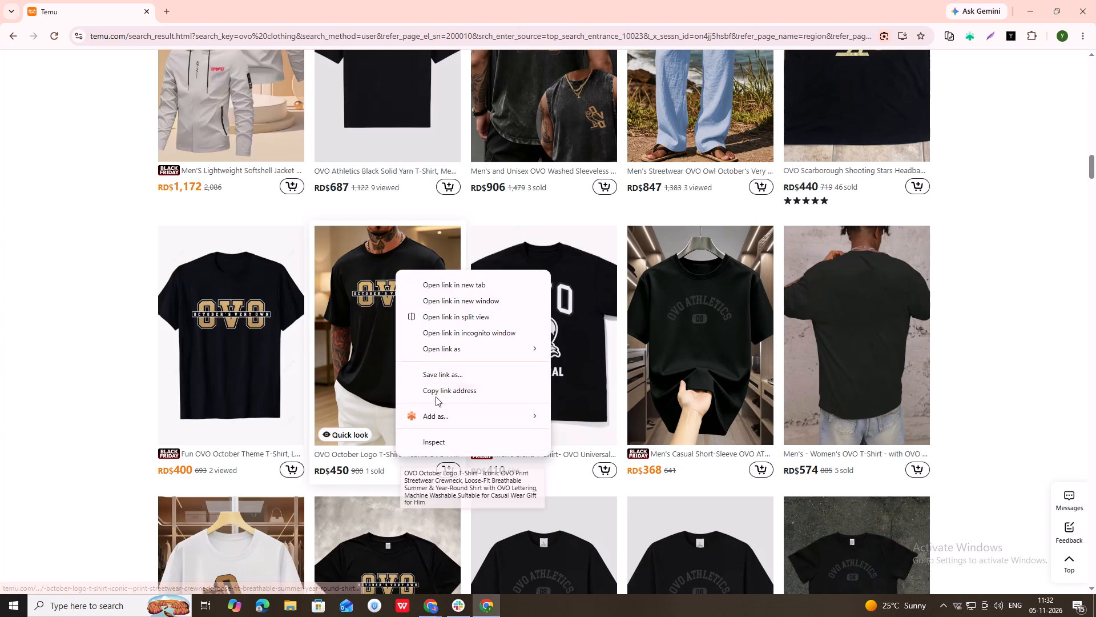
{"action": "left_click", "coordinate": [438, 390]}
{"action": "key", "text": "alt+Tab"}
{"action": "key", "text": "ctrl+v"}
{"action": "left_click", "coordinate": [478, 416]}
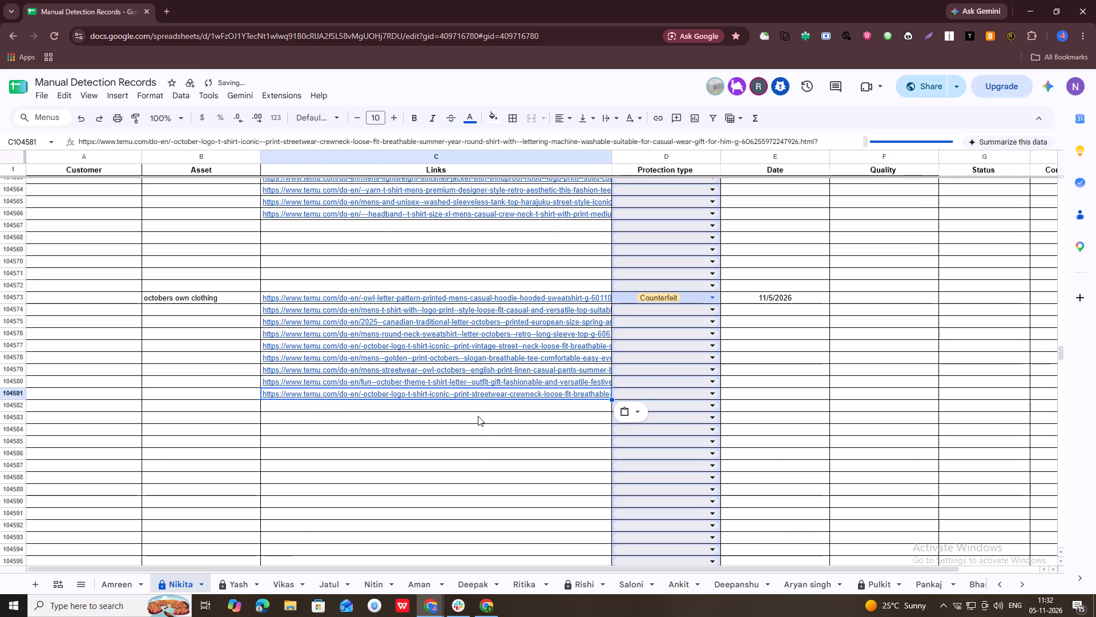
Log the link of the Men's Blend T-Shirt with OVO Universal Print, priced RD$410, in row 104567 of the Links column.
{"action": "key", "text": "alt+Tab"}
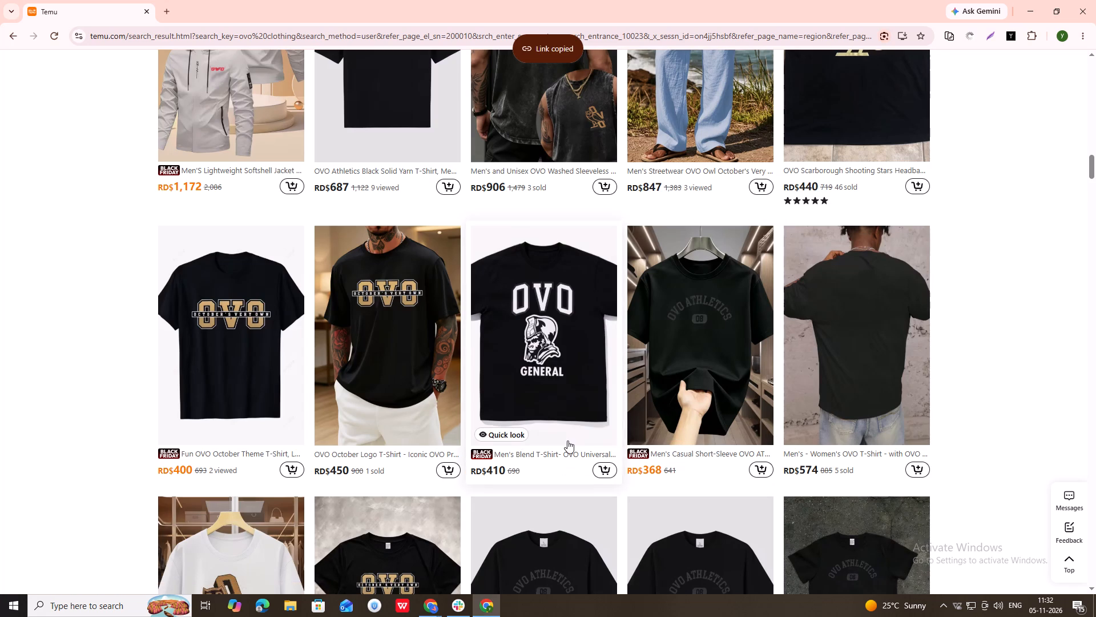
{"action": "right_click", "coordinate": [549, 454]}
{"action": "left_click", "coordinate": [601, 388]}
{"action": "key", "text": "alt+Tab"}
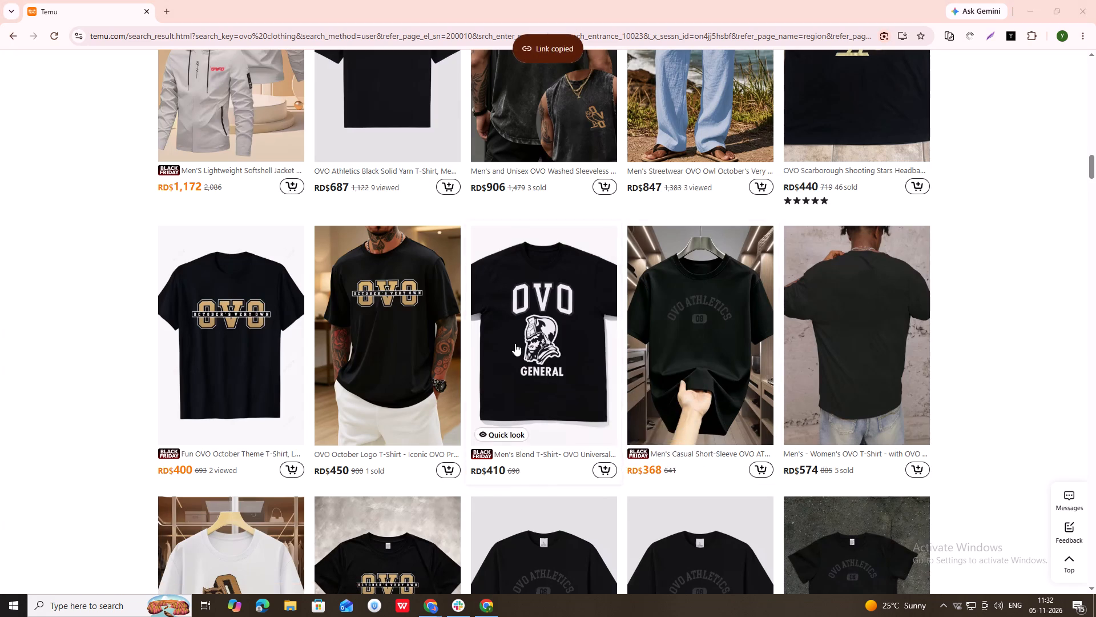
{"action": "left_click", "coordinate": [490, 233]}
{"action": "key", "text": "ctrl+Up"}
{"action": "key", "text": "Down"}
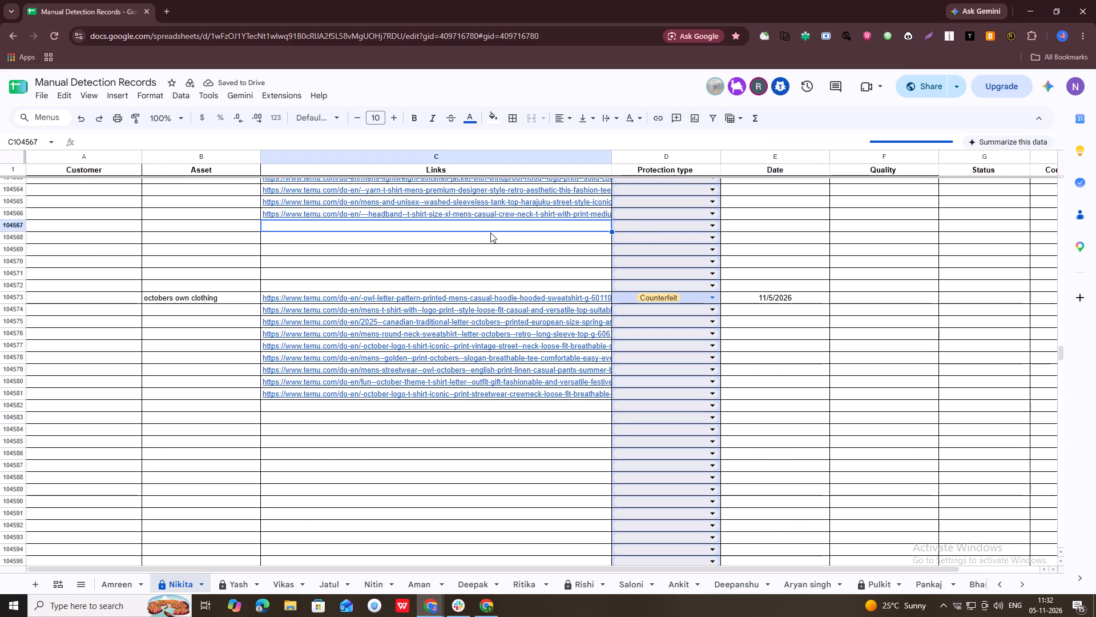
{"action": "key", "text": "ctrl+v"}
Log the link of the Men's Casual Short-Sleeve OVO ATHLETICS 08 top, priced RD$368, in row 104568 of the Links column.
{"action": "key", "text": "Down"}
{"action": "key", "text": "alt+Tab"}
{"action": "key", "text": "Right"}
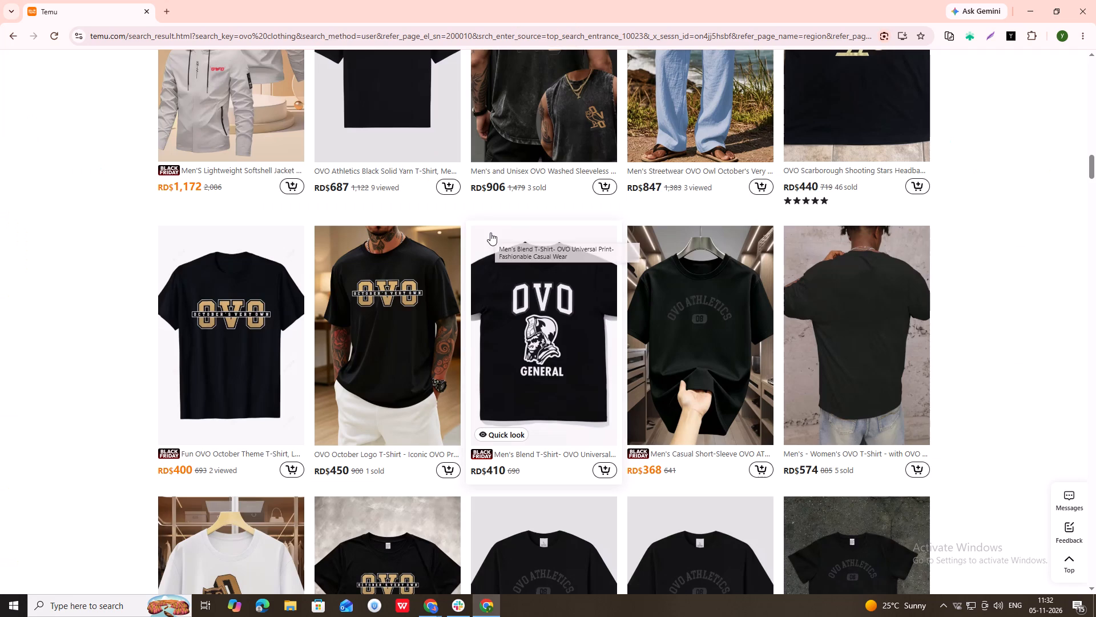
{"action": "right_click", "coordinate": [698, 459]}
{"action": "left_click", "coordinate": [732, 396]}
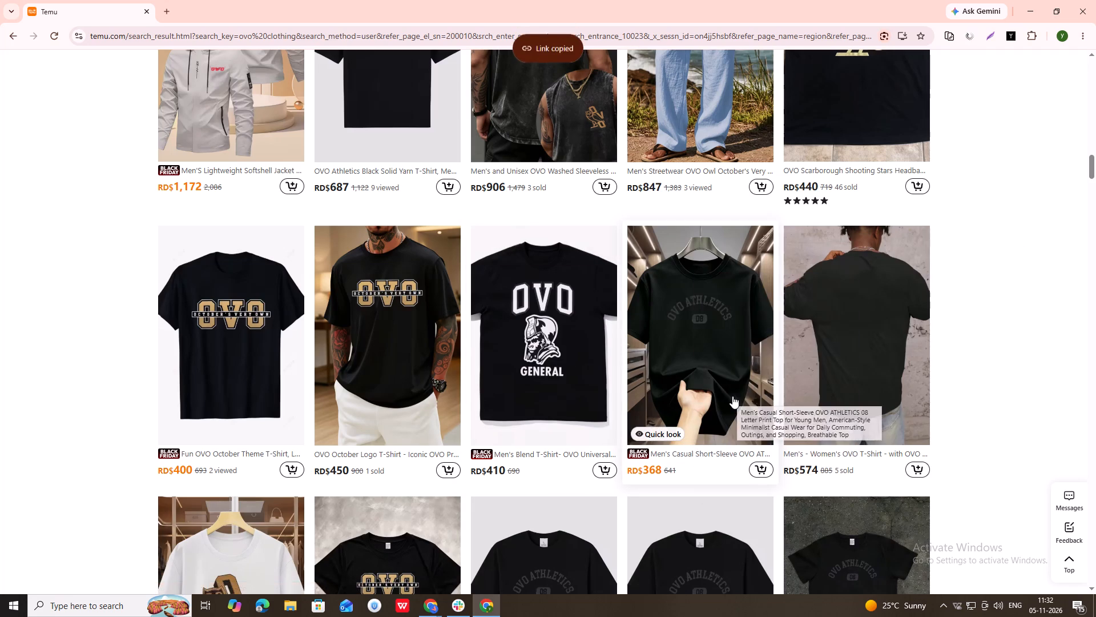
{"action": "key", "text": "alt+Tab"}
{"action": "key", "text": "ctrl+v"}
Log the link of the Men's And Unisex OVO T-Shirt, priced RD$434, in row 104569 of the Links column.
{"action": "key", "text": "Down"}
{"action": "key", "text": "alt+Tab"}
{"action": "key", "text": "Down"}
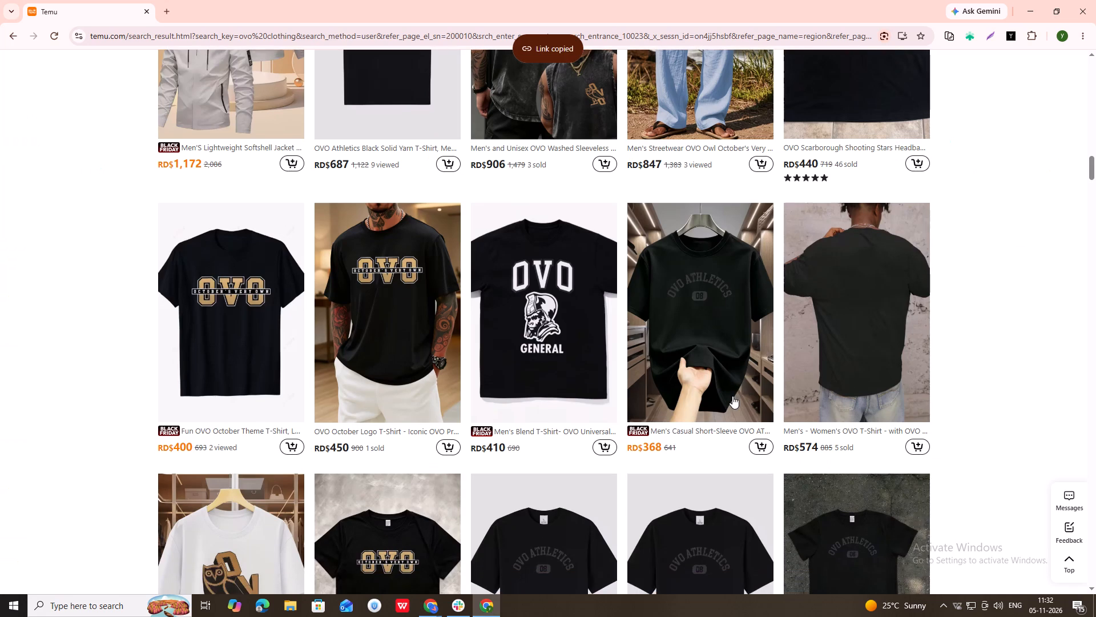
{"action": "scroll", "coordinate": [732, 396], "scroll_direction": "down", "scroll_amount": 5}
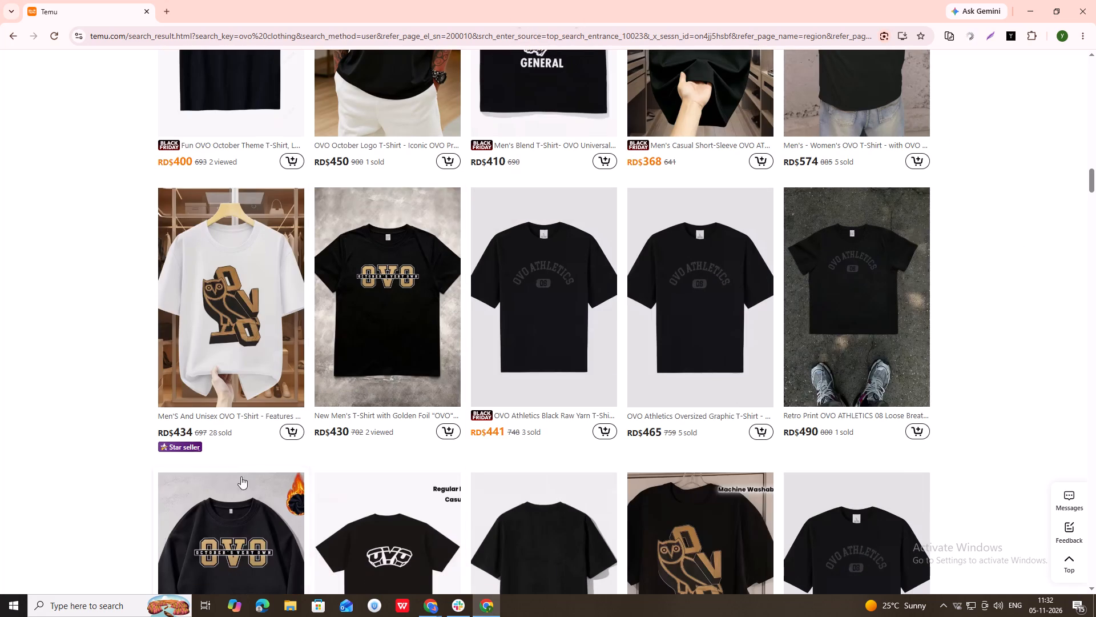
{"action": "right_click", "coordinate": [242, 416]}
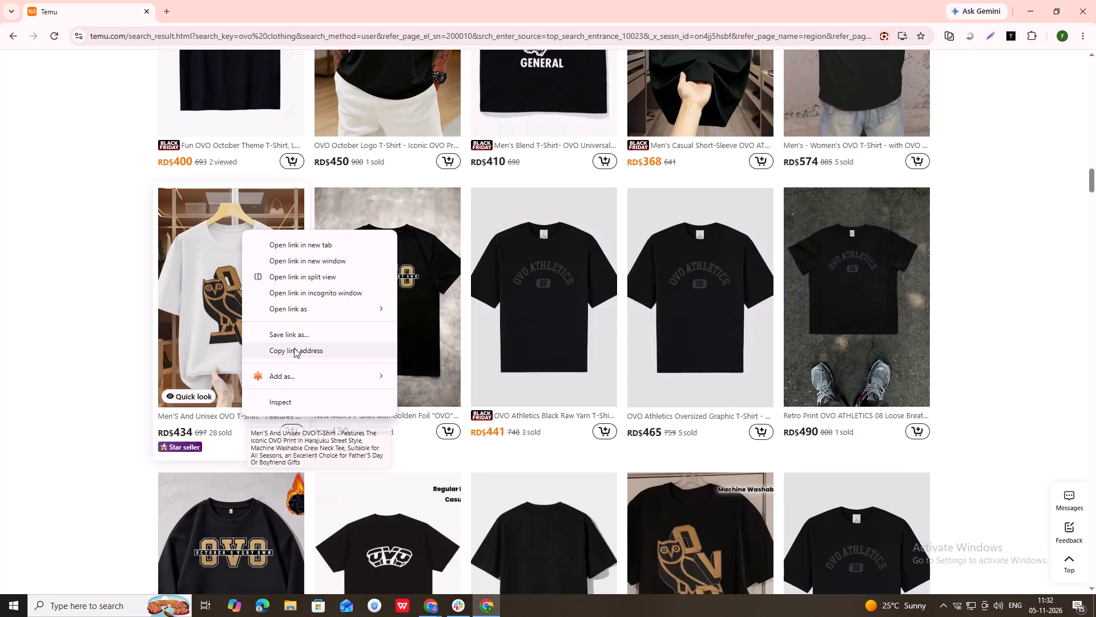
{"action": "left_click", "coordinate": [294, 348]}
{"action": "key", "text": "alt+Tab"}
{"action": "key", "text": "ctrl+v"}
{"action": "key", "text": "Down"}
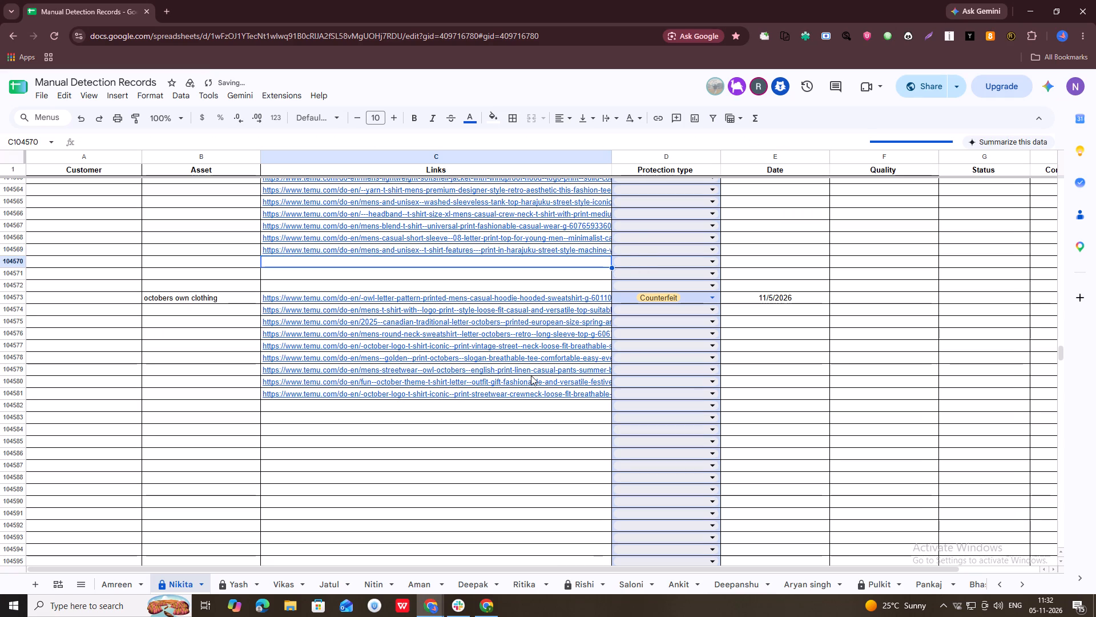
Log the link of the New Men's T-Shirt with Golden Foil "OVO", priced RD$430, in row 104582 under octobers own clothing.
{"action": "key", "text": "alt+Tab"}
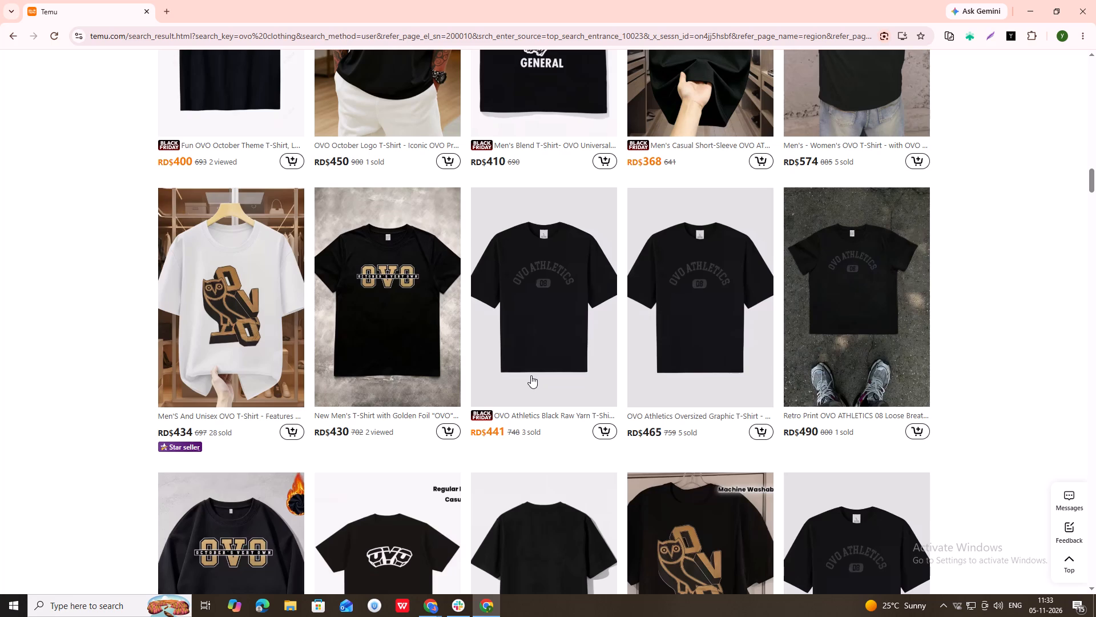
{"action": "key", "text": "Right"}
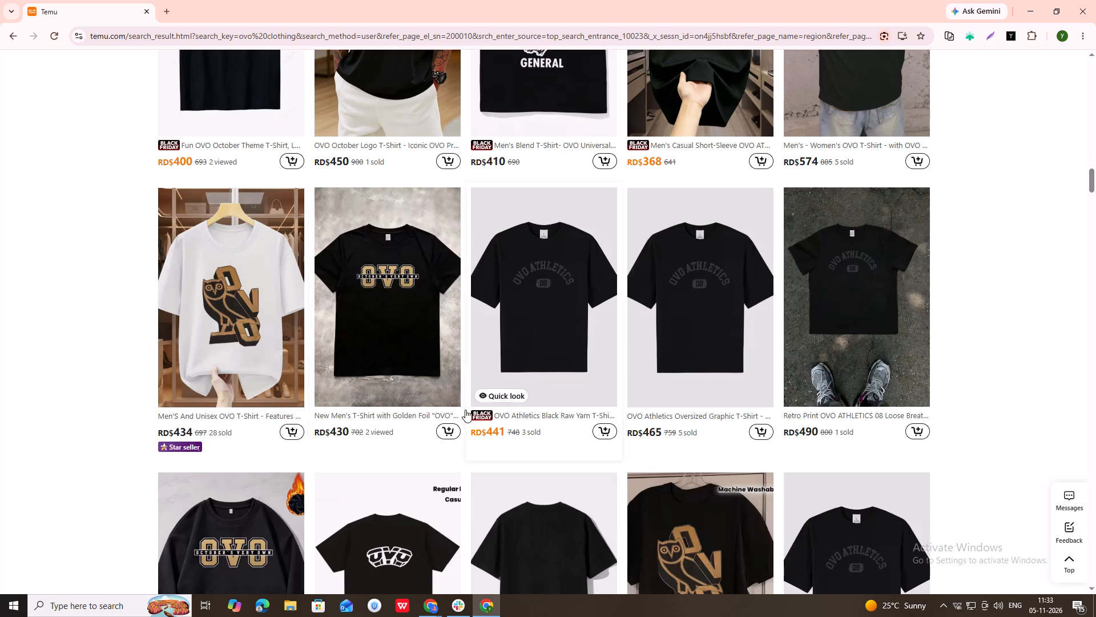
{"action": "right_click", "coordinate": [403, 419]}
{"action": "left_click", "coordinate": [478, 350]}
{"action": "key", "text": "alt+Tab"}
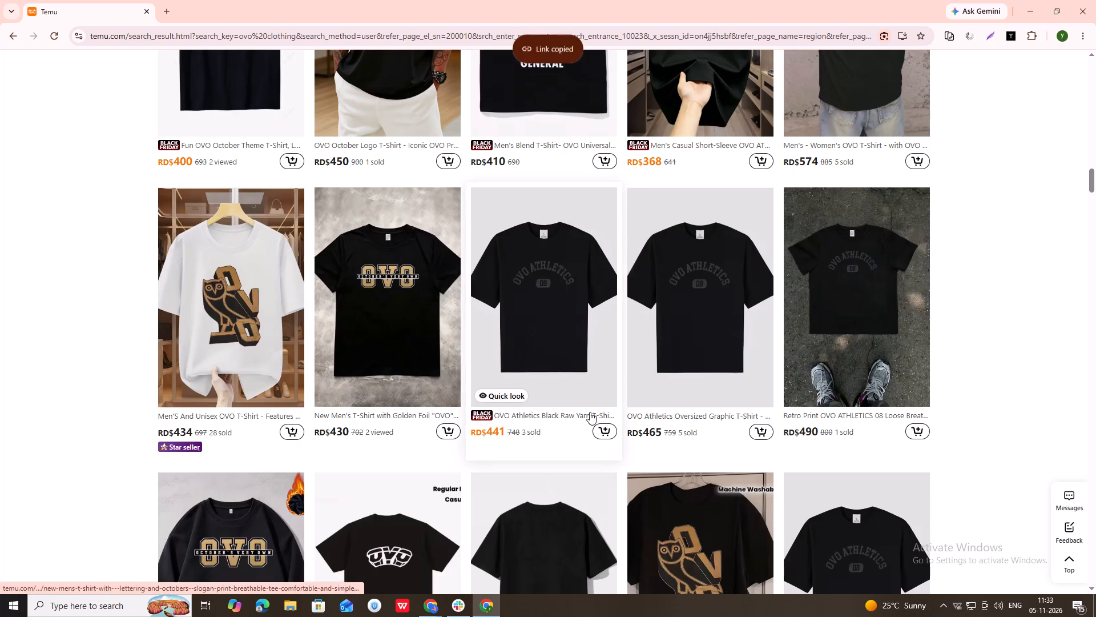
{"action": "left_click", "coordinate": [453, 410]}
{"action": "key", "text": "ctrl+v"}
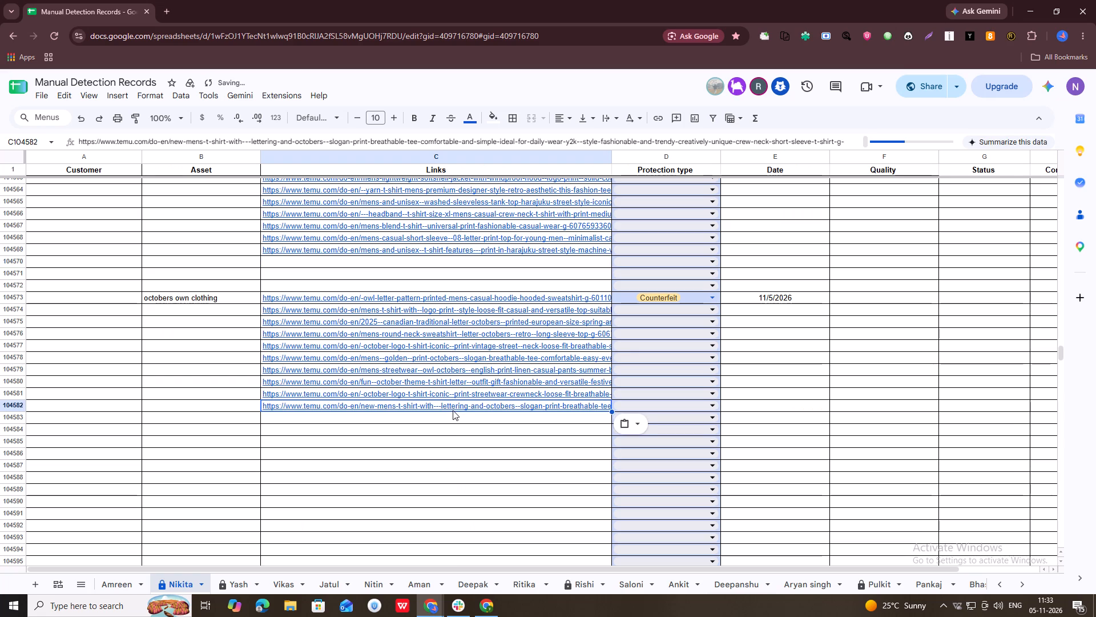
Log the link of the OVO Athletics Black Raw Yarn T-Shirt, priced RD$441, in row 104570 of the Links column.
{"action": "left_click", "coordinate": [453, 418]}
{"action": "key", "text": "alt+Tab"}
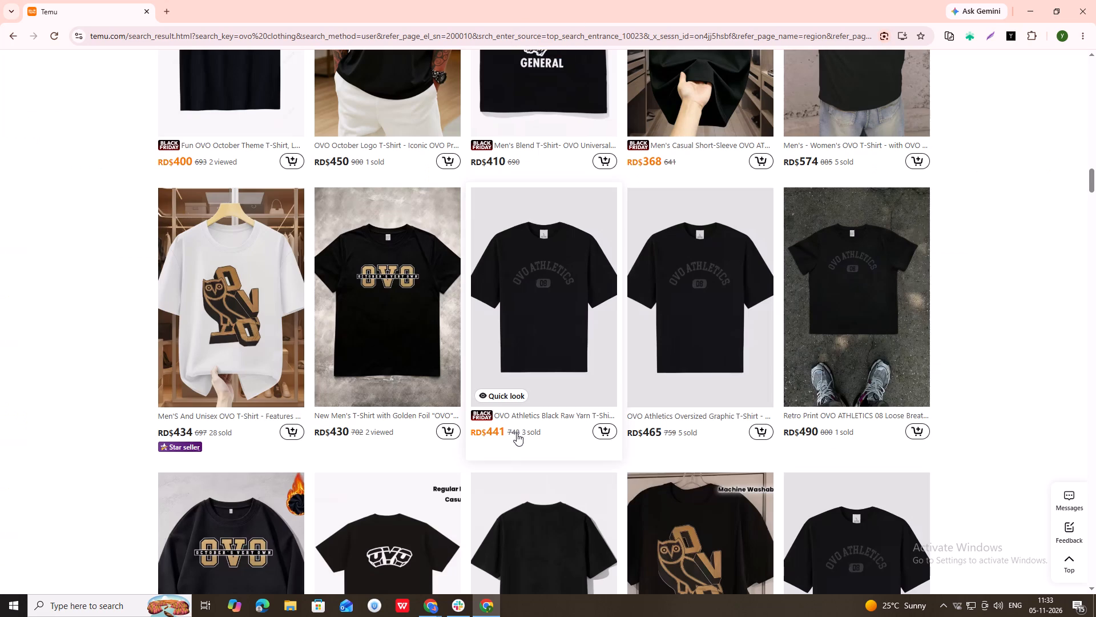
{"action": "right_click", "coordinate": [558, 419]}
{"action": "right_click", "coordinate": [558, 419]}
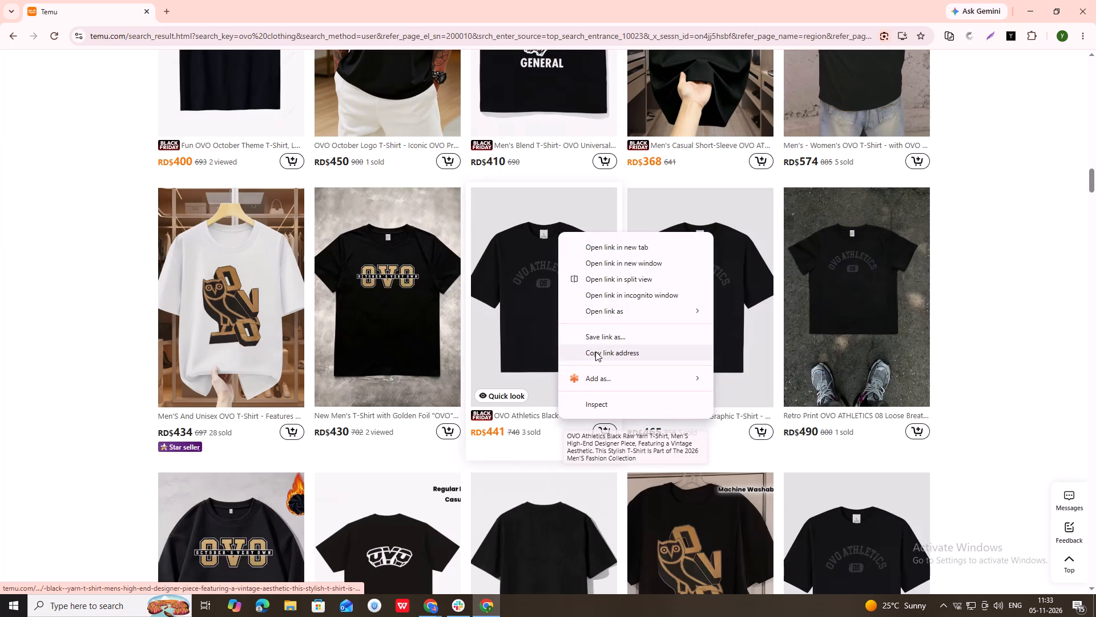
{"action": "left_click", "coordinate": [595, 351]}
{"action": "key", "text": "alt+Tab"}
{"action": "left_click", "coordinate": [511, 266]}
{"action": "key", "text": "ctrl+v"}
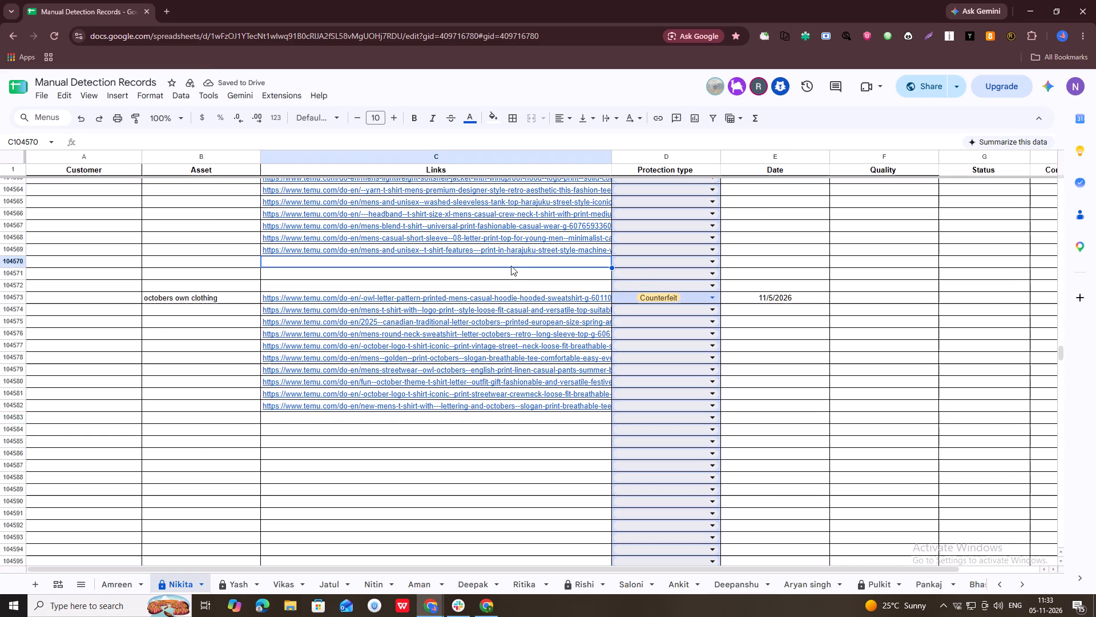
Insert nine blank rows at row 104571, above the octobers own clothing block.
{"action": "left_click", "coordinate": [0, 278]}
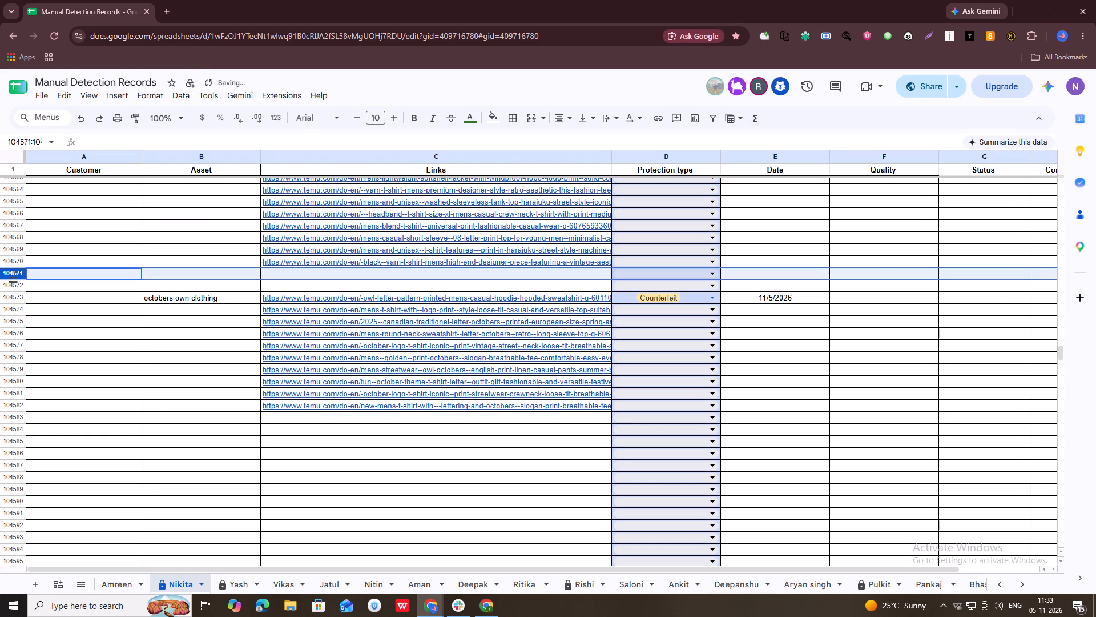
{"action": "key", "text": "ctrl+alt+equal"}
{"action": "key", "text": "ctrl+alt+equal"}
{"action": "key", "text": "ctrl+alt+equal"}
{"action": "key", "text": "ctrl+alt+equal"}
{"action": "key", "text": "ctrl+alt+equal"}
{"action": "key", "text": "ctrl+alt+equal"}
{"action": "key", "text": "ctrl+alt+equal"}
{"action": "key", "text": "ctrl+alt+equal"}
{"action": "key", "text": "ctrl+alt+equal"}
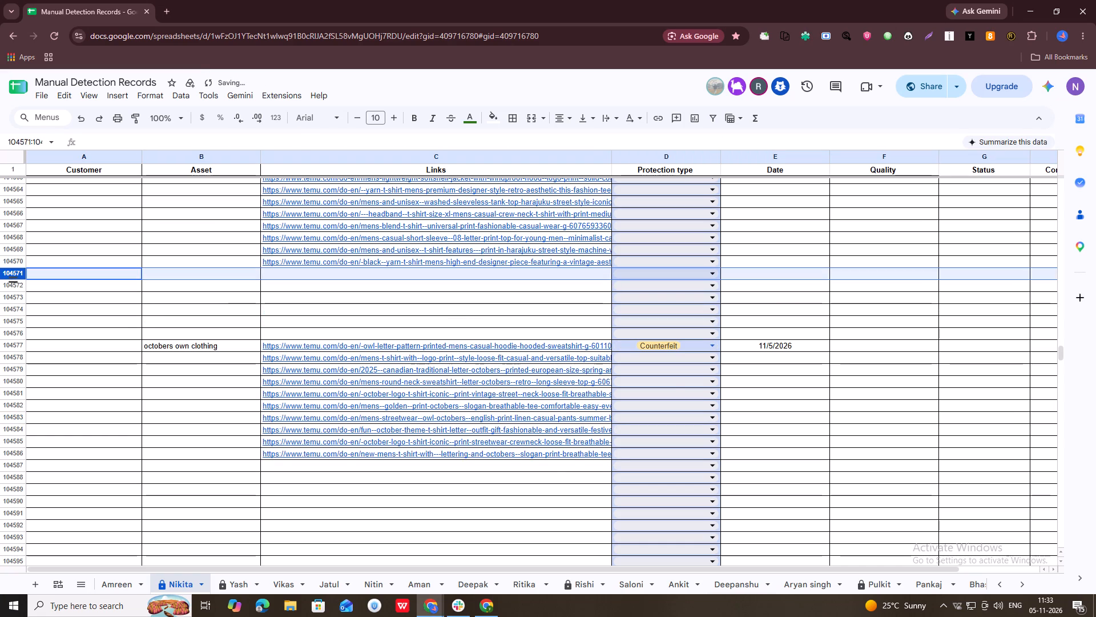
Log the link of the OVO Athletics Oversized Graphic T-Shirt, priced RD$465, in row 104571 of the Links column.
{"action": "key", "text": "Right"}
{"action": "key", "text": "Right"}
{"action": "key", "text": "alt+Tab"}
{"action": "key", "text": "Right"}
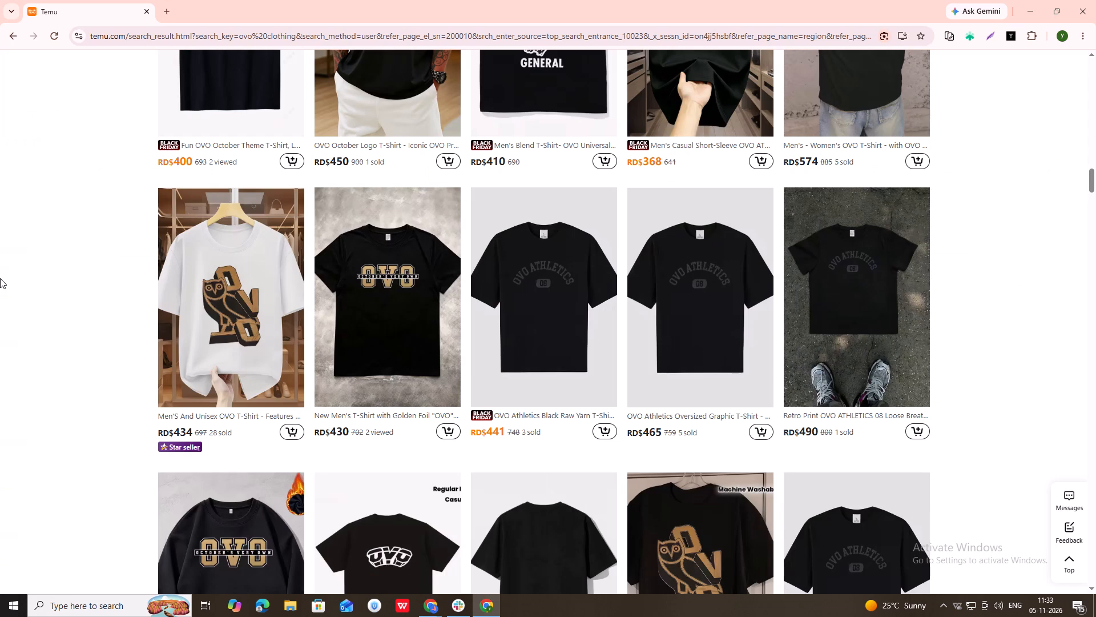
{"action": "right_click", "coordinate": [712, 418]}
{"action": "left_click", "coordinate": [774, 351]}
{"action": "key", "text": "alt+Tab"}
{"action": "key", "text": "ctrl+v"}
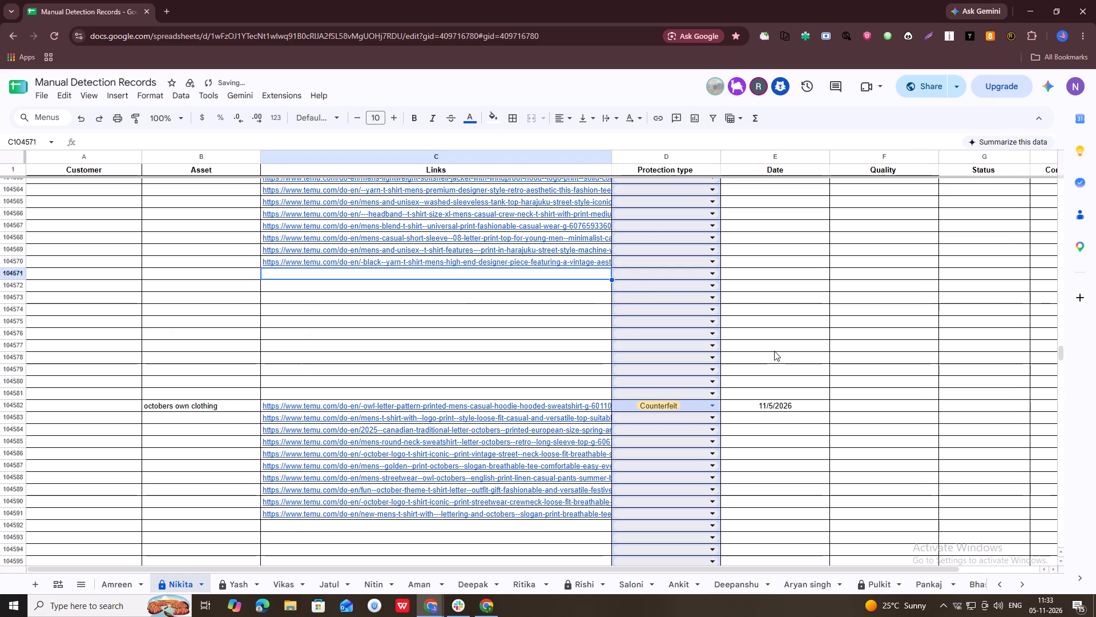
Log the link of the Retro Print OVO ATHLETICS 08 loose T-shirt, priced RD$490, in row 104572 of the Links column.
{"action": "key", "text": "Down"}
{"action": "key", "text": "alt+Tab"}
{"action": "key", "text": "Down"}
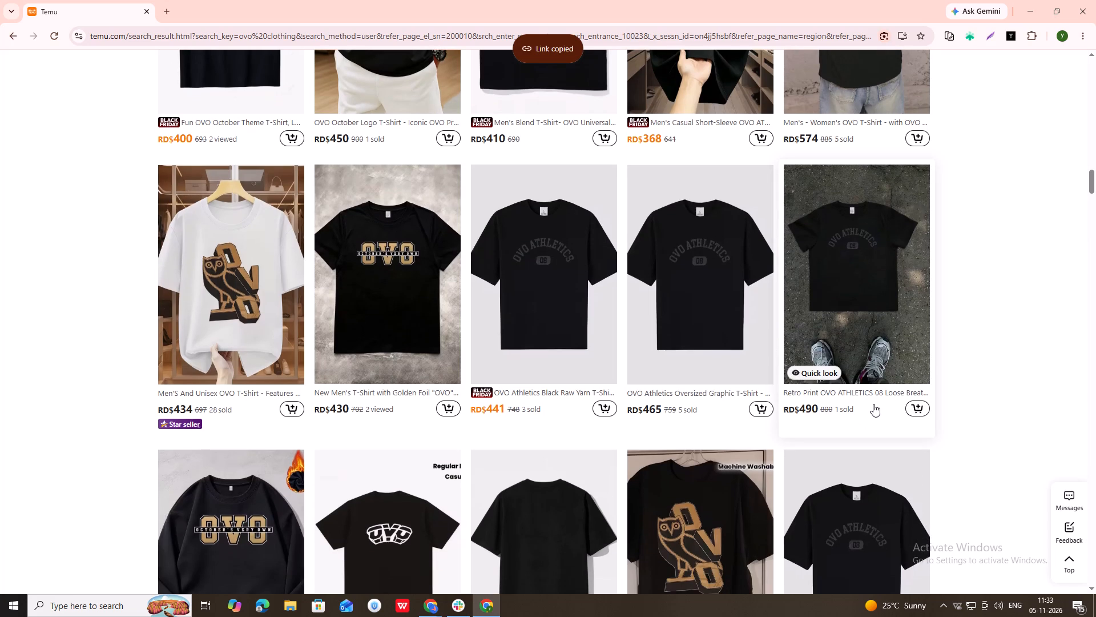
{"action": "right_click", "coordinate": [873, 396]}
{"action": "left_click", "coordinate": [899, 515]}
{"action": "key", "text": "alt+Tab"}
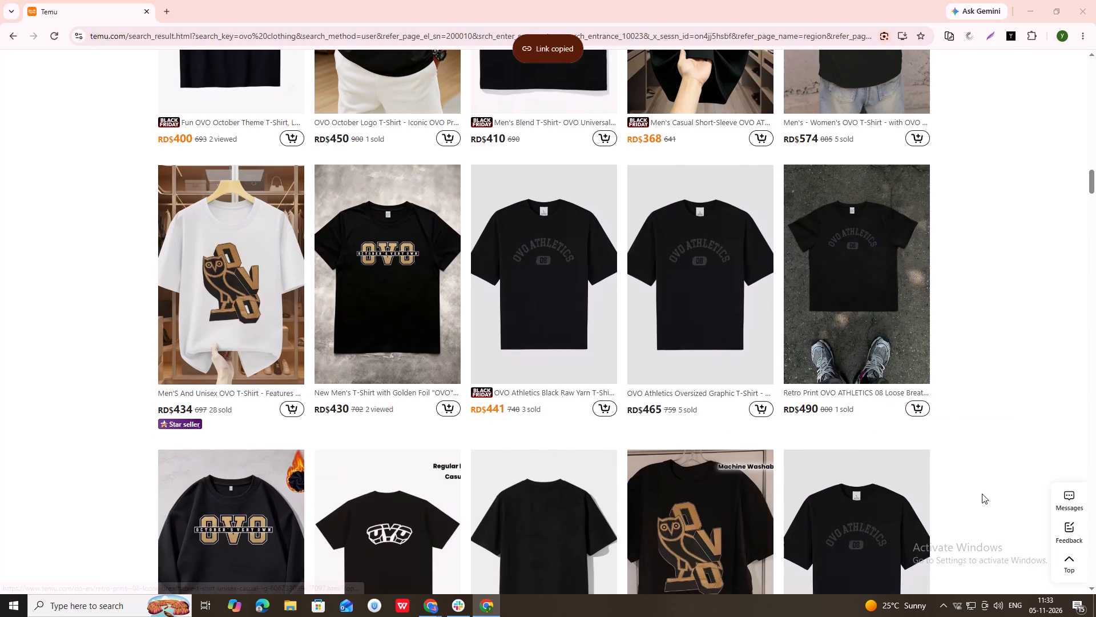
{"action": "key", "text": "ctrl+v"}
Log the link of the Men's Sweatshirt with OVO and October's Very Own print, priced RD$862, in row 104592 under octobers own clothing.
{"action": "key", "text": "Down"}
{"action": "key", "text": "alt+Tab"}
{"action": "key", "text": "Down"}
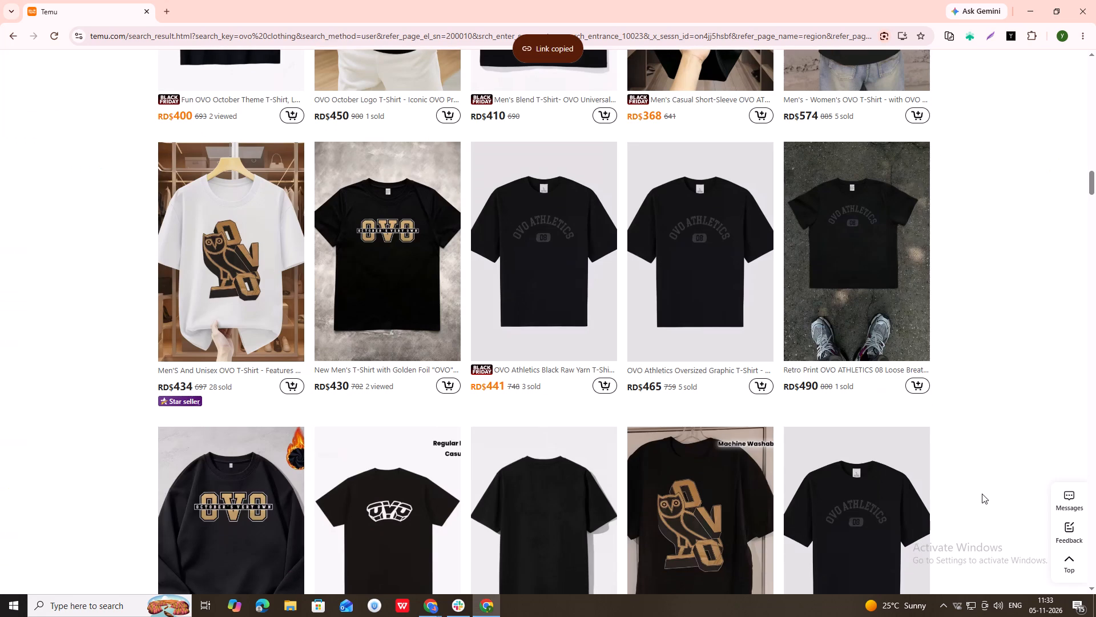
{"action": "scroll", "coordinate": [608, 527], "scroll_direction": "down", "scroll_amount": 3}
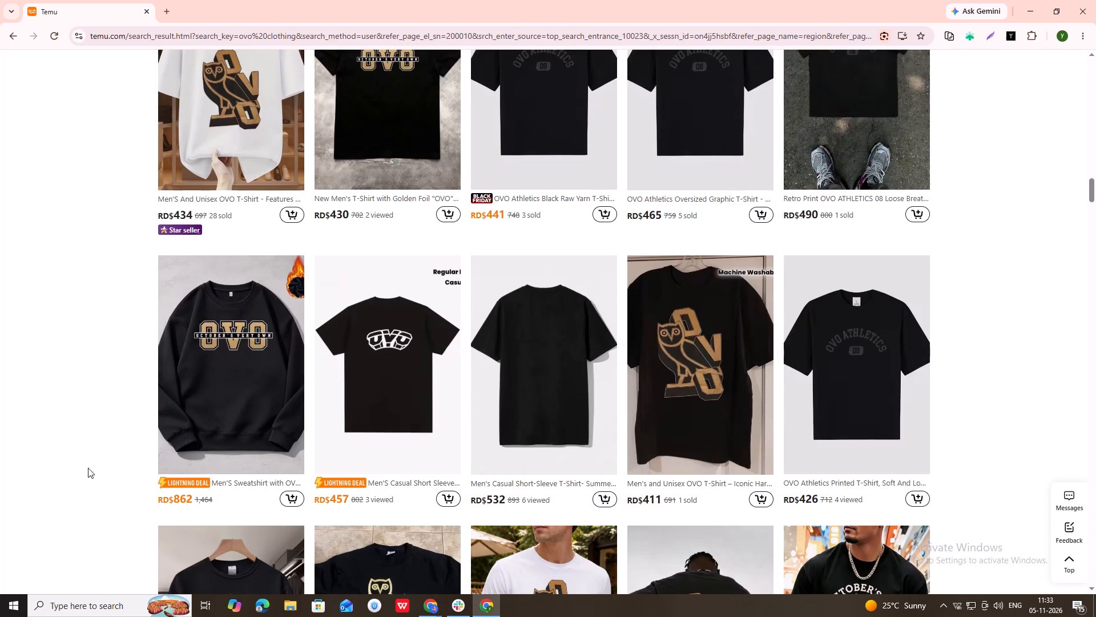
{"action": "right_click", "coordinate": [239, 486]}
{"action": "left_click", "coordinate": [312, 412]}
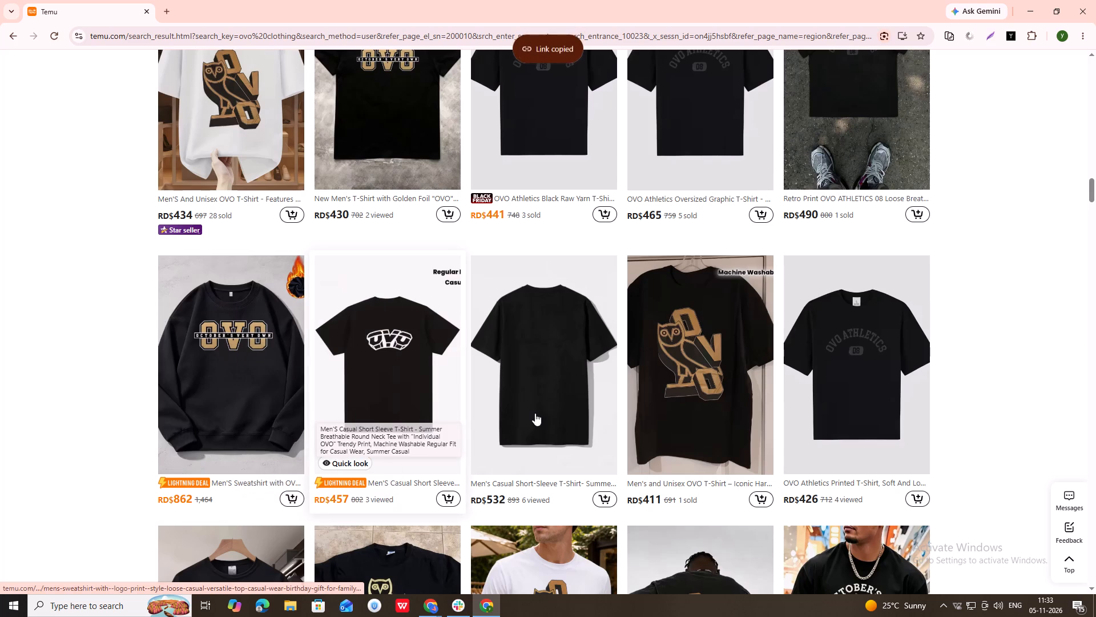
{"action": "key", "text": "alt+Tab"}
{"action": "left_click", "coordinate": [466, 524]}
{"action": "key", "text": "ctrl+v"}
{"action": "left_click", "coordinate": [465, 535]}
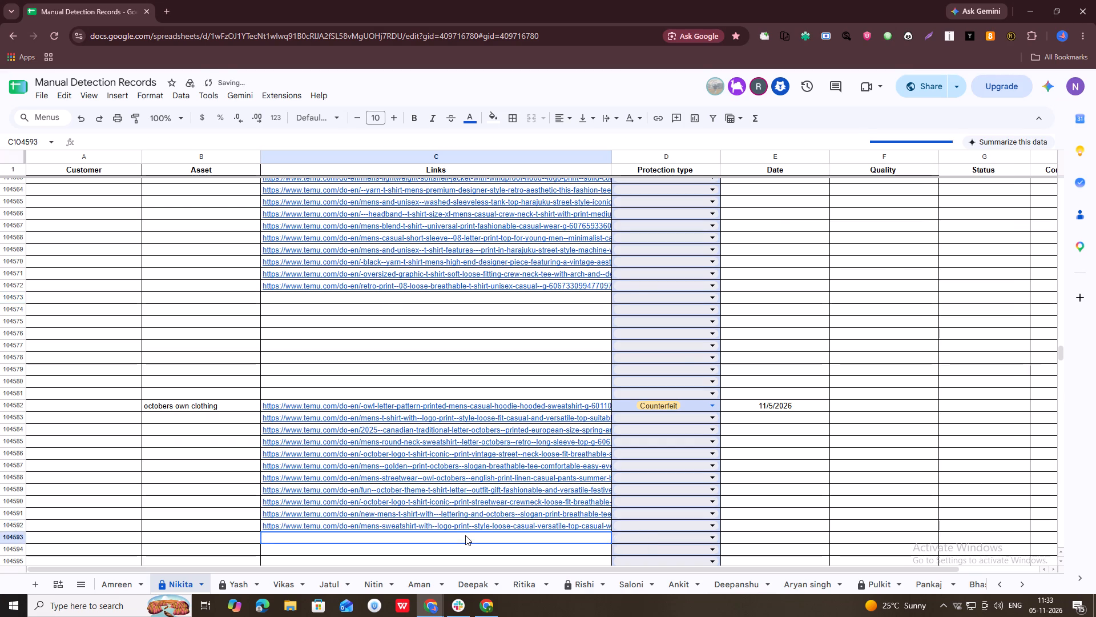
Log the link of the Men's and Unisex OVO T-Shirt with iconic Harajuku print, priced RD$411, in row 104573 of the Links column.
{"action": "key", "text": "alt+Tab"}
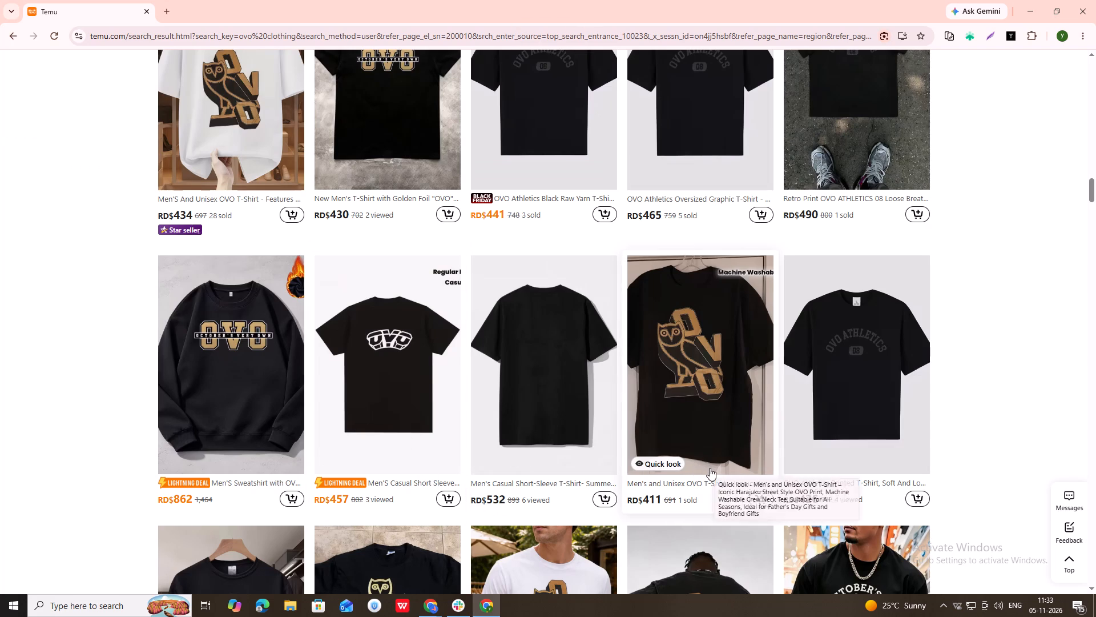
{"action": "right_click", "coordinate": [707, 486]}
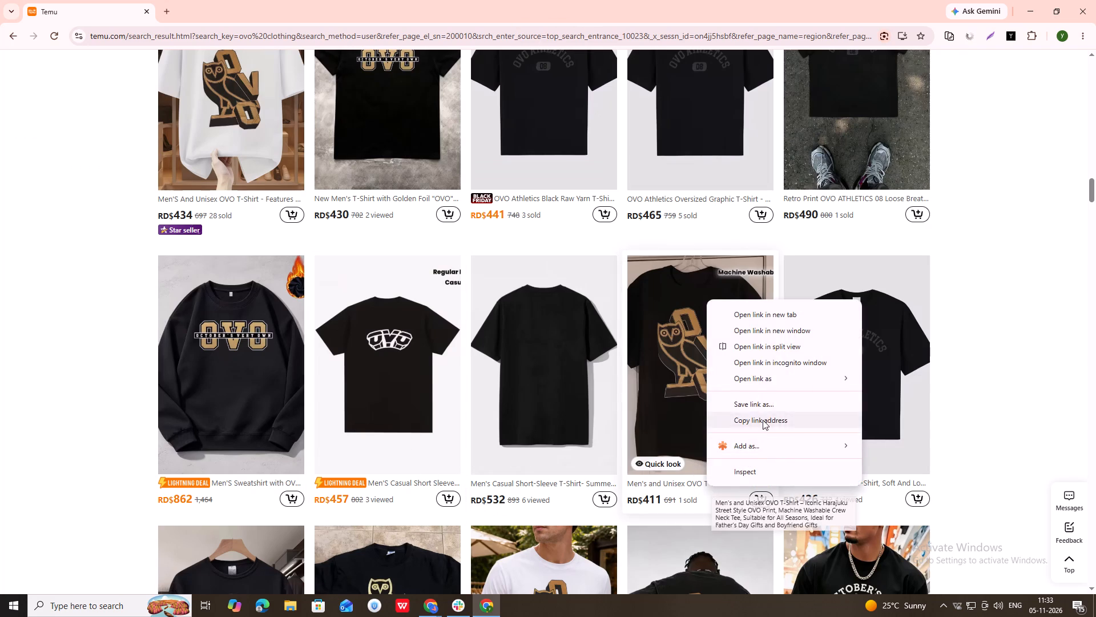
{"action": "left_click", "coordinate": [763, 420]}
{"action": "key", "text": "alt+Tab"}
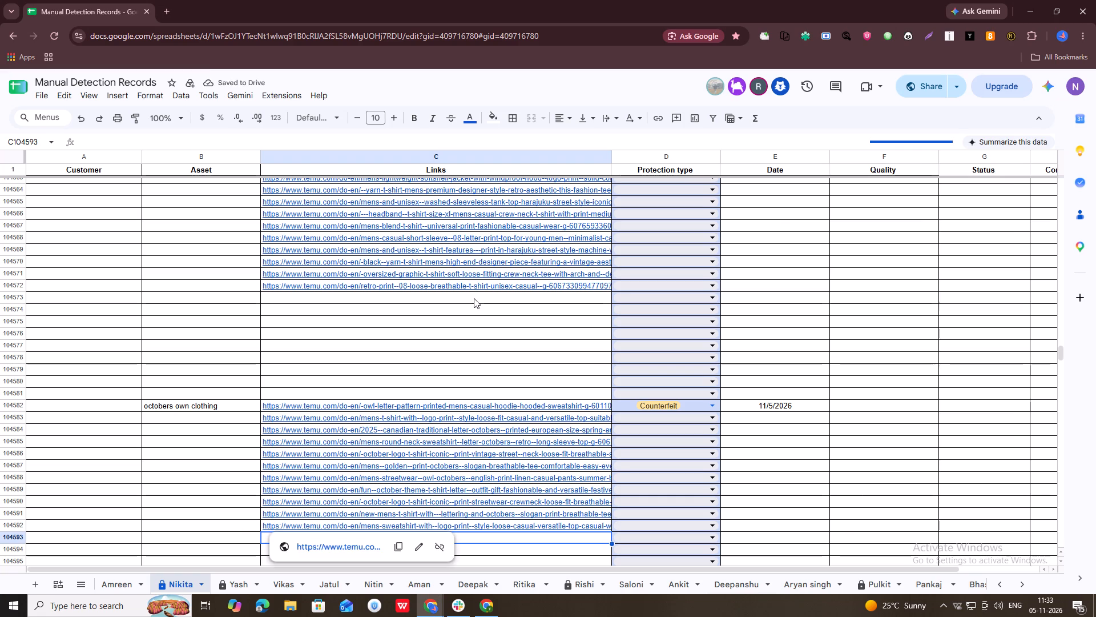
{"action": "left_click", "coordinate": [474, 298]}
{"action": "key", "text": "ctrl+v"}
Log the link of the OVO Athletics Printed T-Shirt, priced RD$426, in row 104574 of the Links column.
{"action": "left_click", "coordinate": [474, 306]}
{"action": "key", "text": "alt+Tab"}
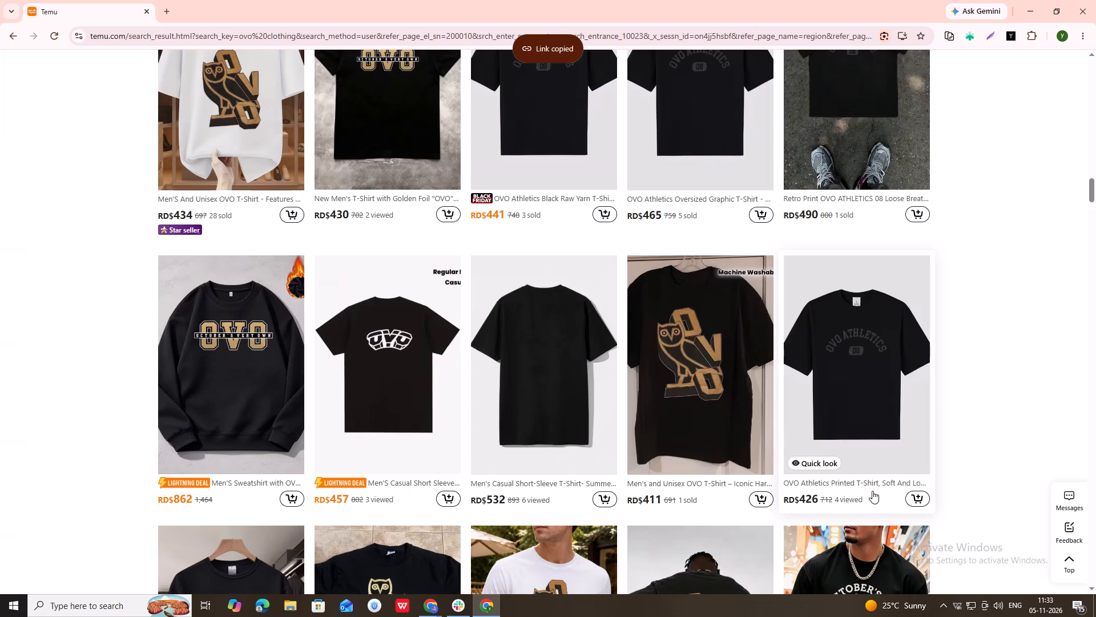
{"action": "right_click", "coordinate": [859, 484]}
{"action": "left_click", "coordinate": [900, 422]}
{"action": "key", "text": "alt+Tab"}
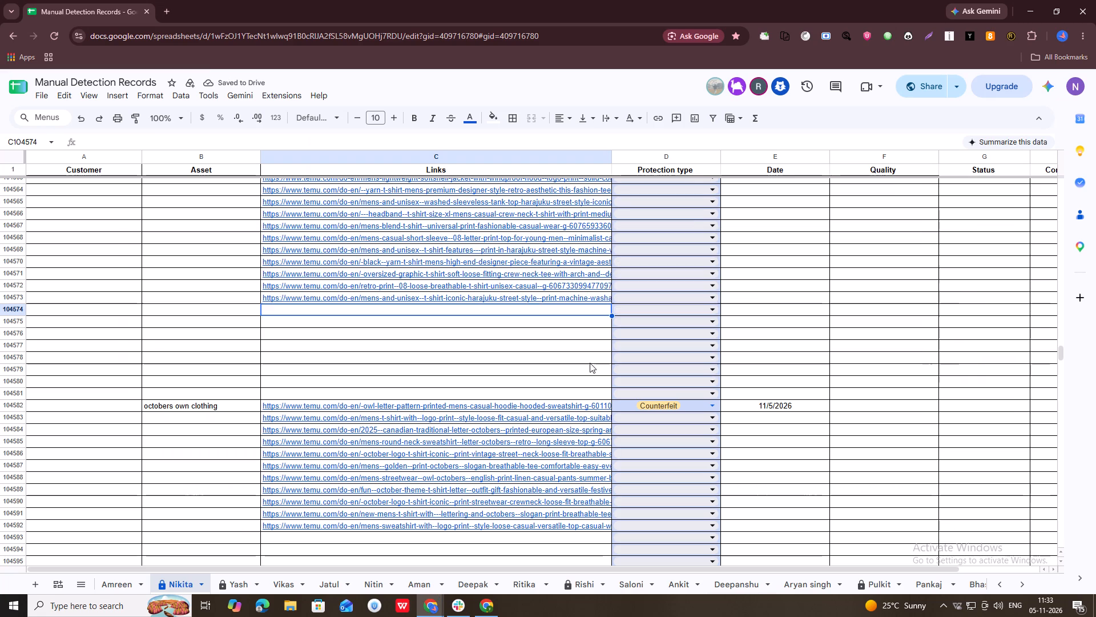
{"action": "key", "text": "ctrl+v"}
Log the link of the Camouflage Face Yellow Eyes OVO T-shirt, priced RD$409, in row 104575 of the Links column.
{"action": "key", "text": "Down"}
{"action": "key", "text": "alt+Tab"}
{"action": "key", "text": "Down"}
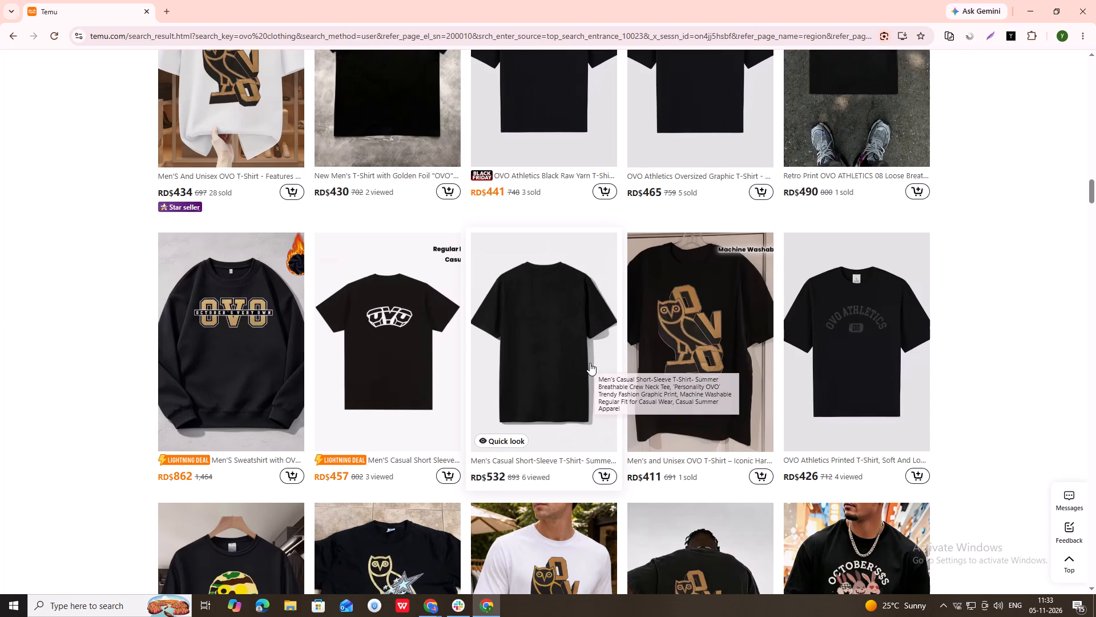
{"action": "key", "text": "Down"}
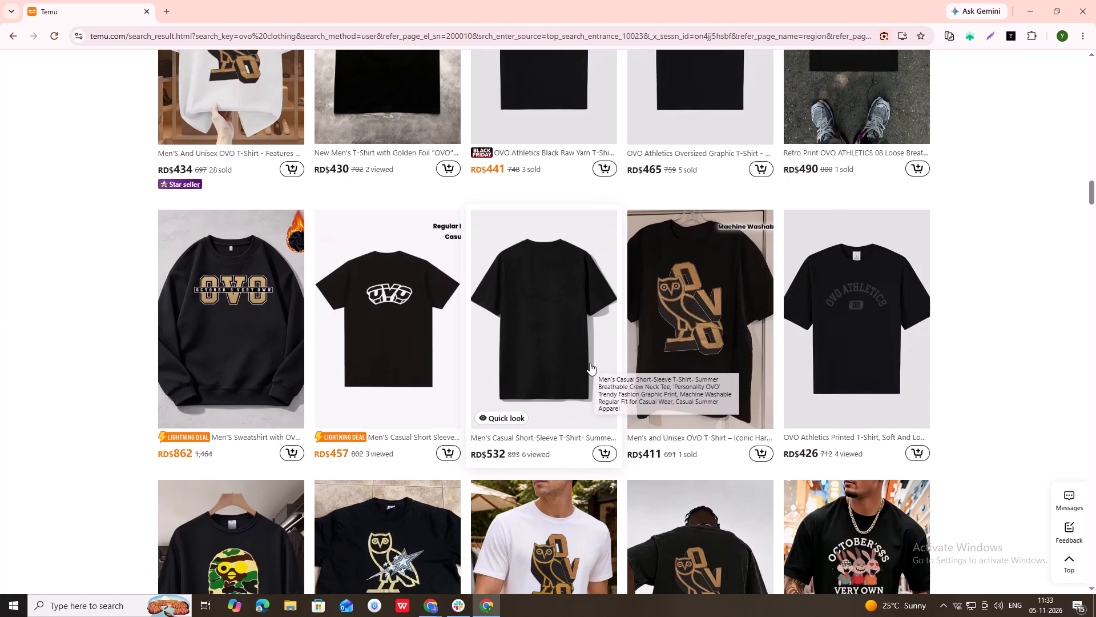
{"action": "scroll", "coordinate": [586, 360], "scroll_direction": "down", "scroll_amount": 7}
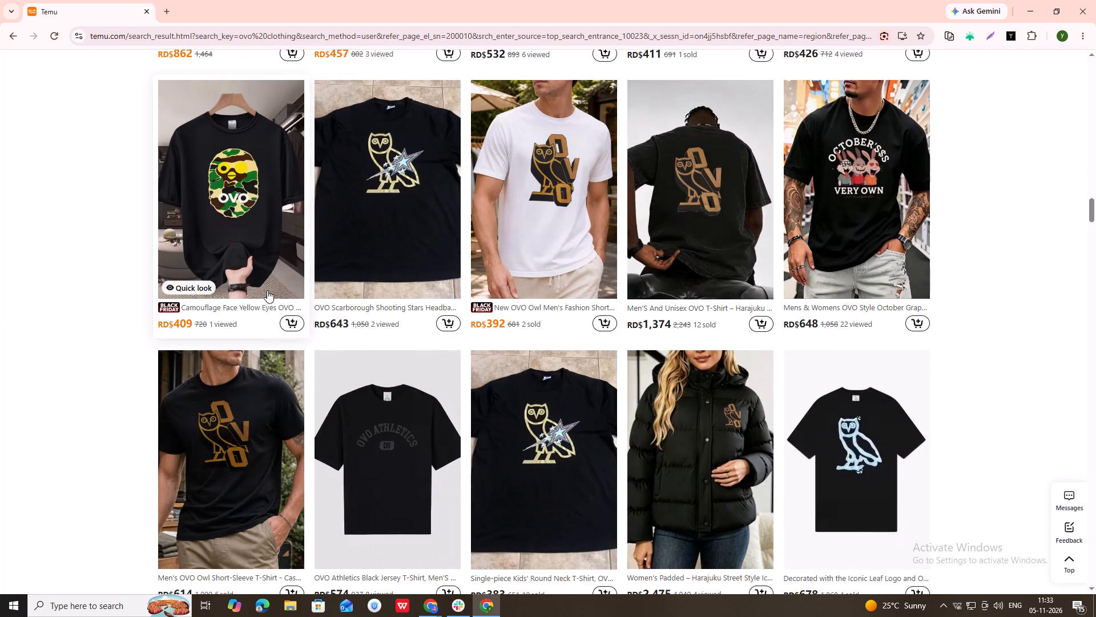
{"action": "right_click", "coordinate": [240, 309]}
{"action": "left_click", "coordinate": [284, 430]}
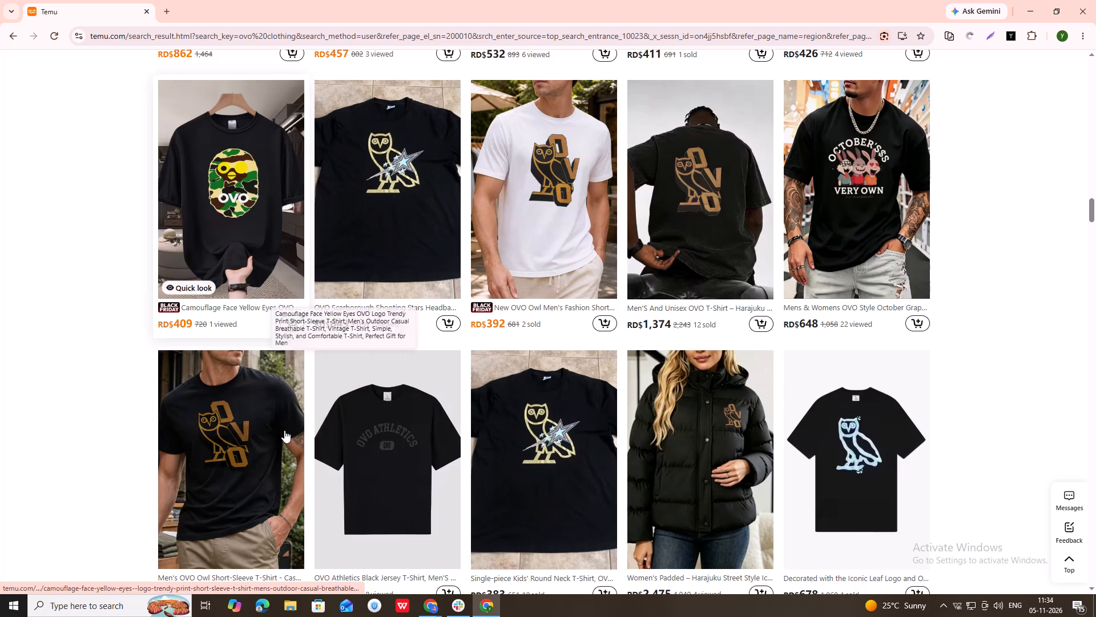
{"action": "key", "text": "alt+Tab"}
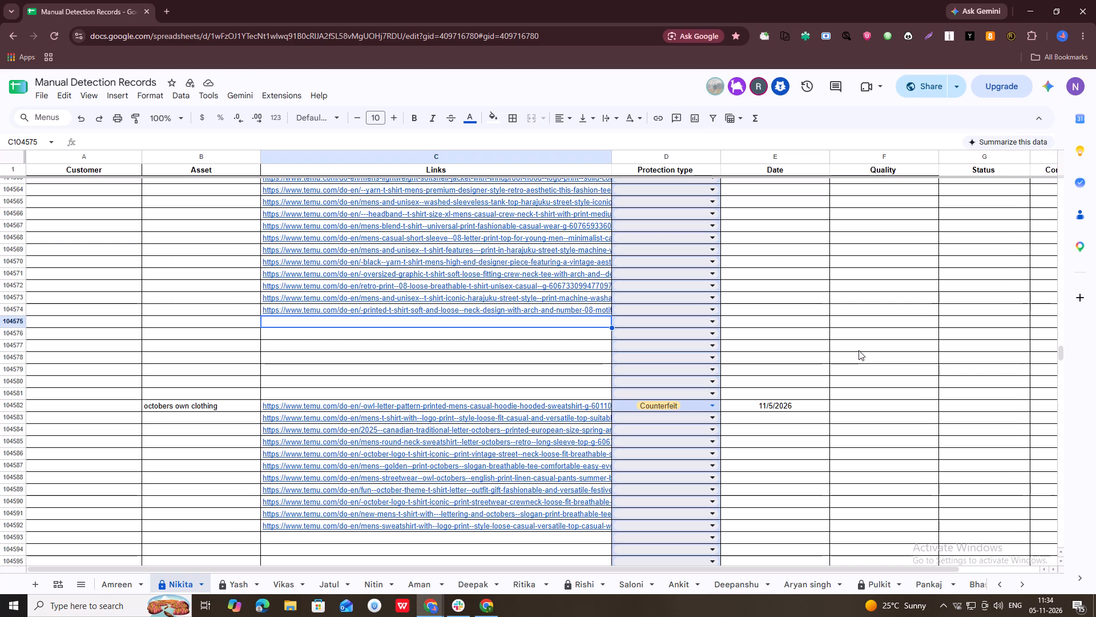
{"action": "key", "text": "ctrl+v"}
Log the link of the OVO Scarborough Shooting Stars Headband T-shirt, priced RD$643, in row 104576 of the Links column.
{"action": "key", "text": "Down"}
{"action": "key", "text": "alt+Tab"}
{"action": "key", "text": "Right"}
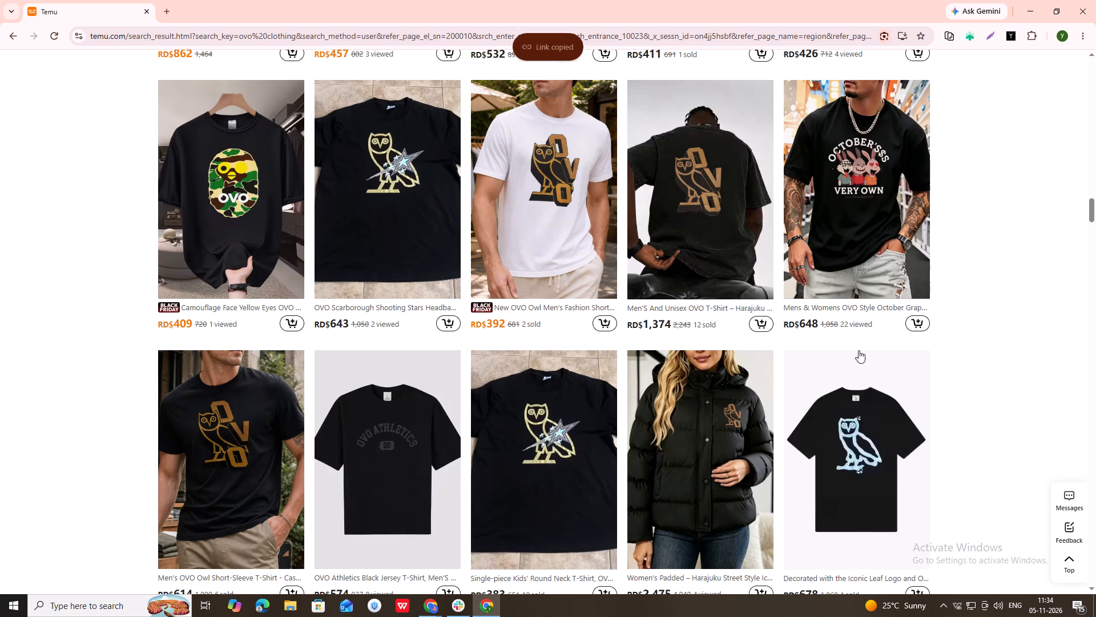
{"action": "right_click", "coordinate": [391, 306]}
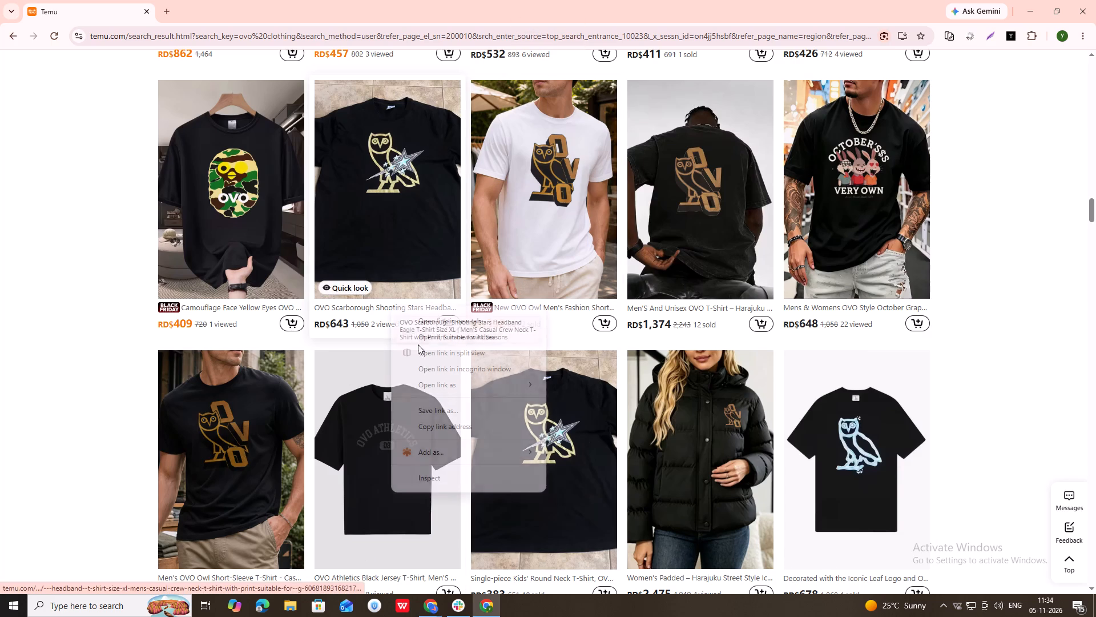
{"action": "left_click", "coordinate": [427, 421]}
{"action": "key", "text": "alt+Tab"}
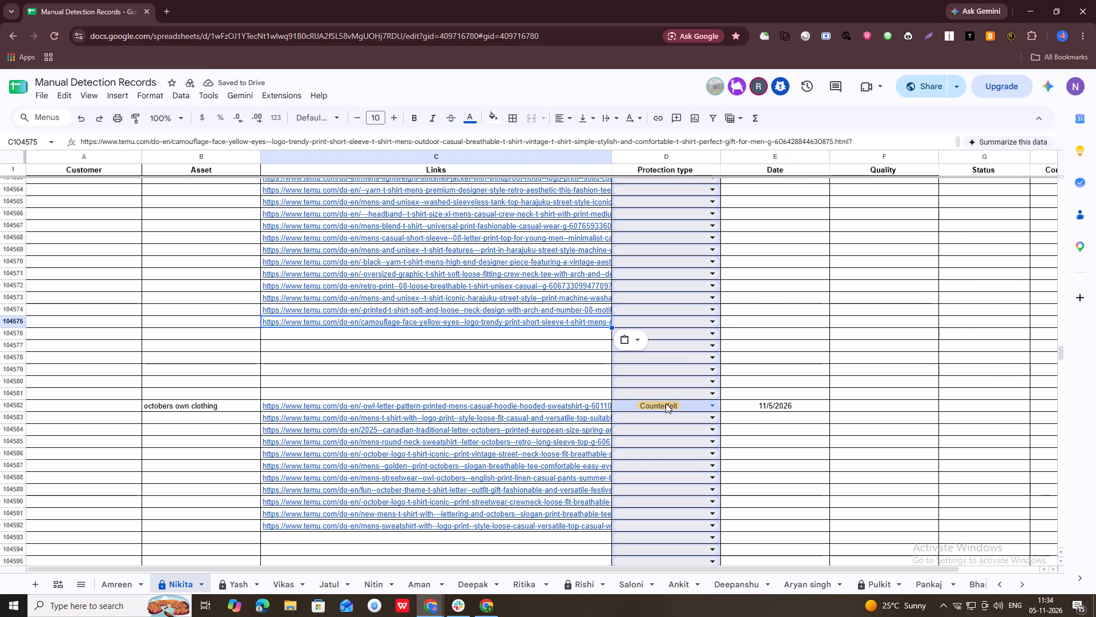
{"action": "key", "text": "Down"}
{"action": "key", "text": "ctrl+v"}
Log the link of the New OVO Owl Men's Fashion Short-Sleeve T-Shirt, priced RD$392, in row 104577 of the Links column.
{"action": "key", "text": "Down"}
{"action": "key", "text": "alt+Tab"}
{"action": "key", "text": "Right"}
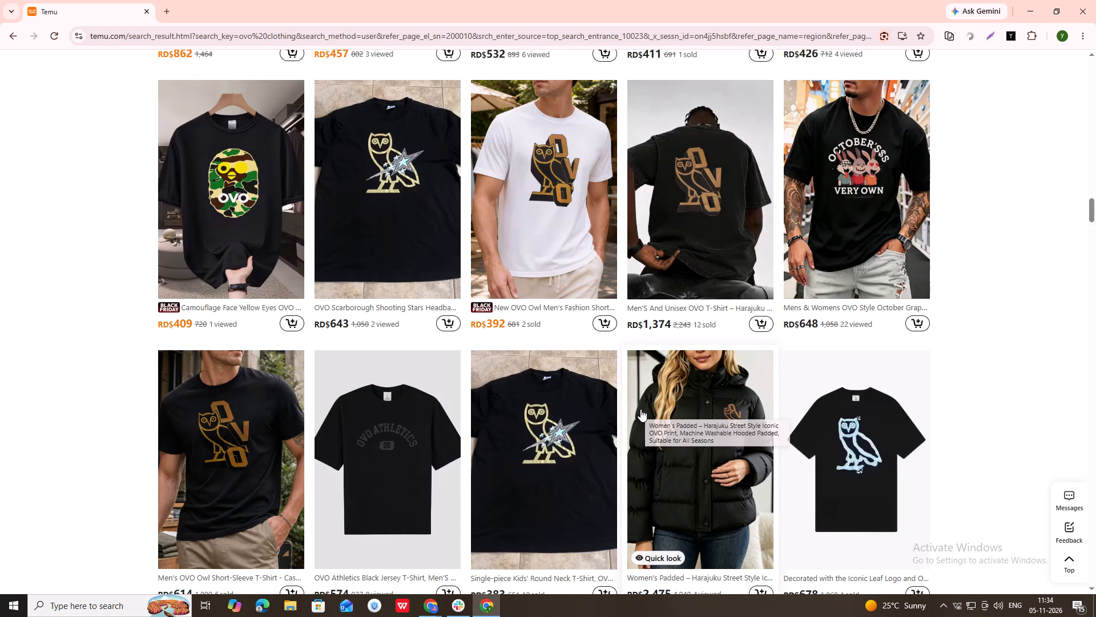
{"action": "right_click", "coordinate": [530, 311]}
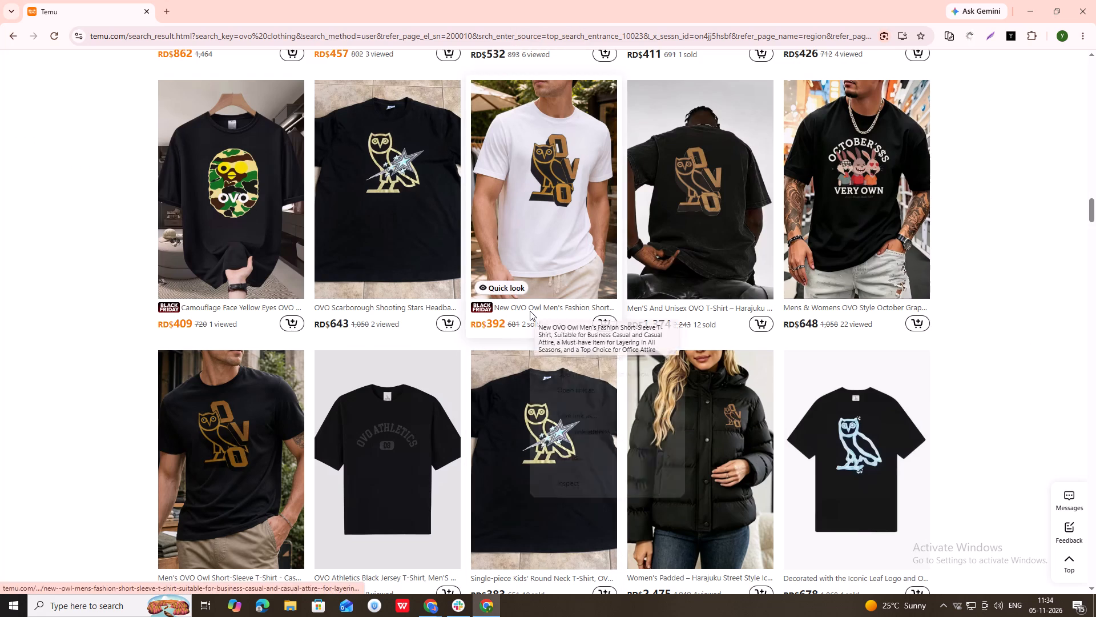
{"action": "left_click", "coordinate": [563, 430]}
{"action": "key", "text": "alt+Tab"}
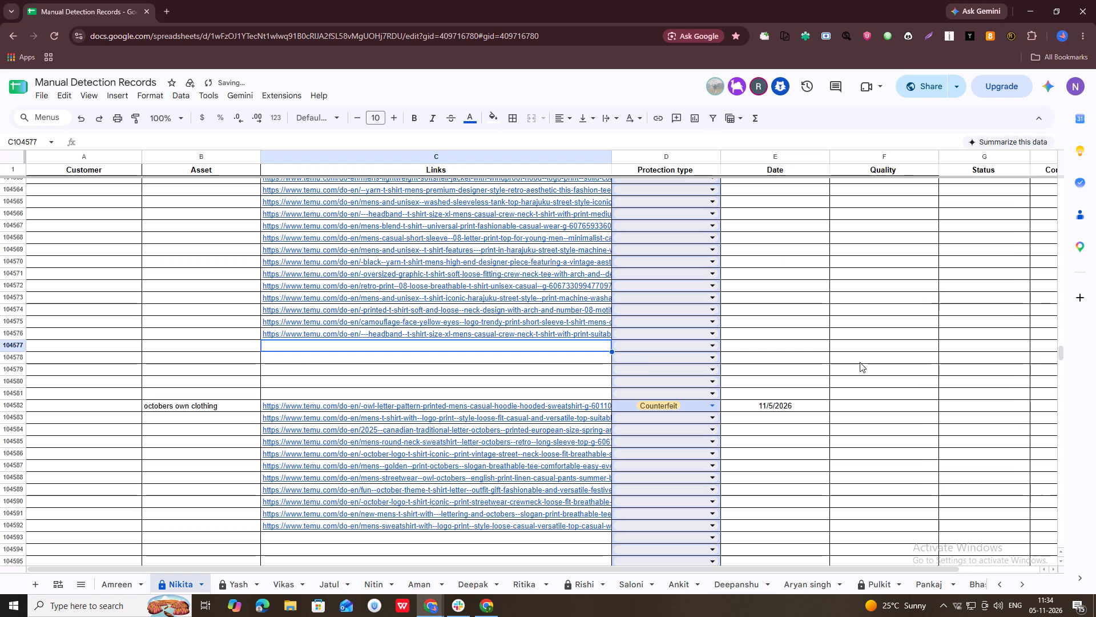
{"action": "key", "text": "ctrl+v"}
Log the link of the Men's And Unisex OVO Harajuku T-Shirt, priced RD$1,374, in row 104578 of the Links column.
{"action": "key", "text": "Down"}
{"action": "key", "text": "alt+Tab"}
{"action": "key", "text": "Down"}
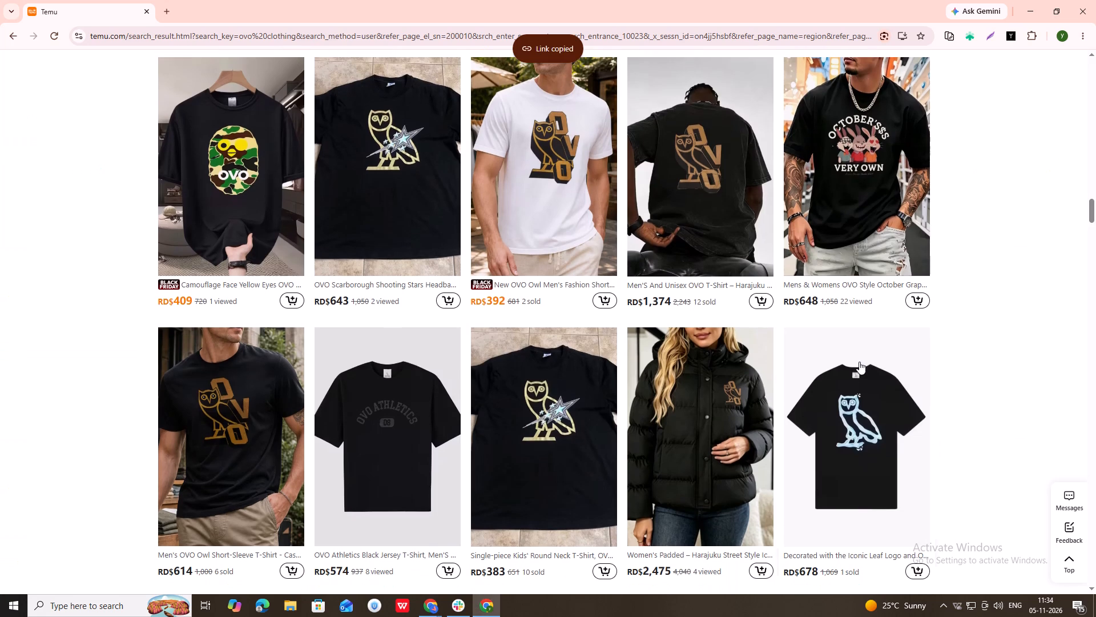
{"action": "right_click", "coordinate": [704, 283]}
{"action": "left_click", "coordinate": [743, 403]}
{"action": "key", "text": "alt+Tab"}
{"action": "key", "text": "ctrl+v"}
Log the link of the Mens & Womens OVO Style October Graphic T-shirt, priced RD$648, in row 104593 under octobers own clothing.
{"action": "key", "text": "Down"}
{"action": "key", "text": "alt+Tab"}
{"action": "key", "text": "Down"}
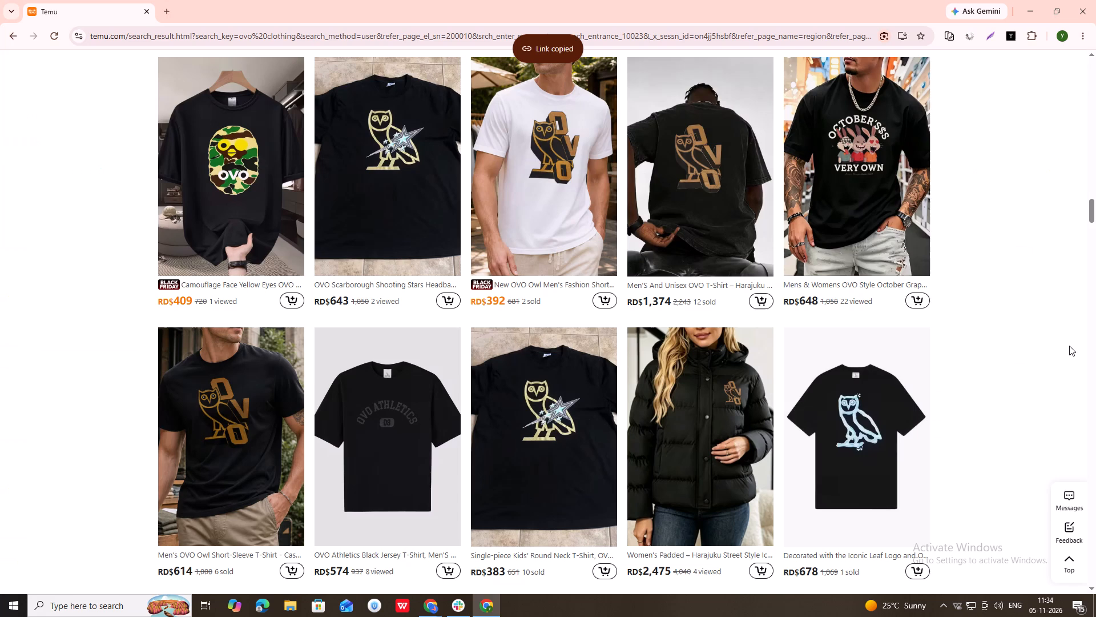
{"action": "right_click", "coordinate": [864, 262]}
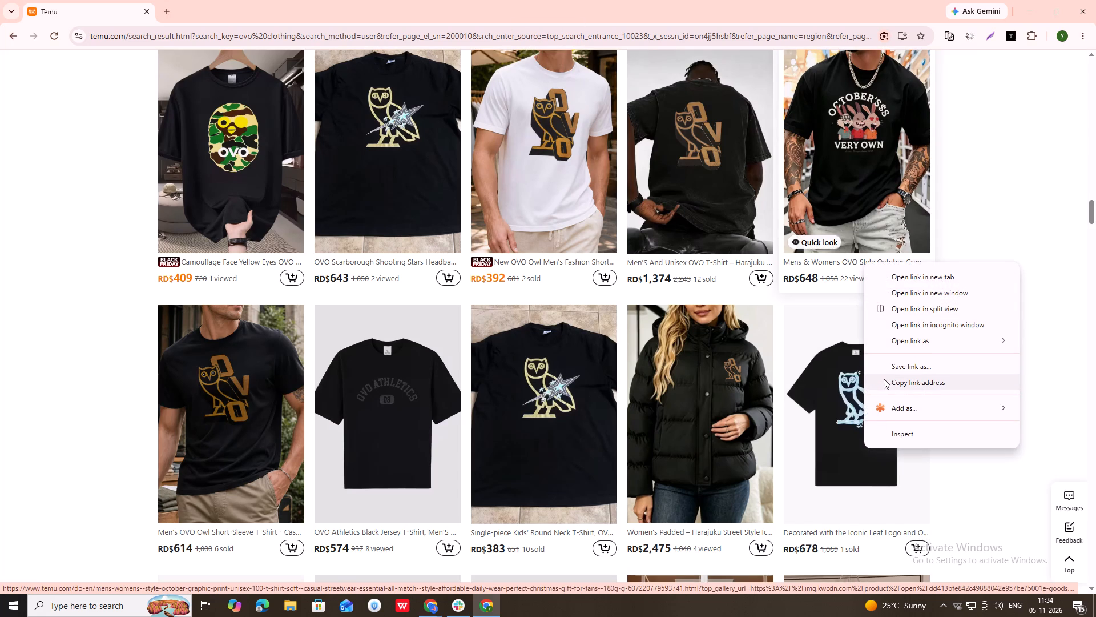
{"action": "left_click", "coordinate": [884, 379]}
{"action": "key", "text": "alt+Tab"}
{"action": "left_click", "coordinate": [487, 541]}
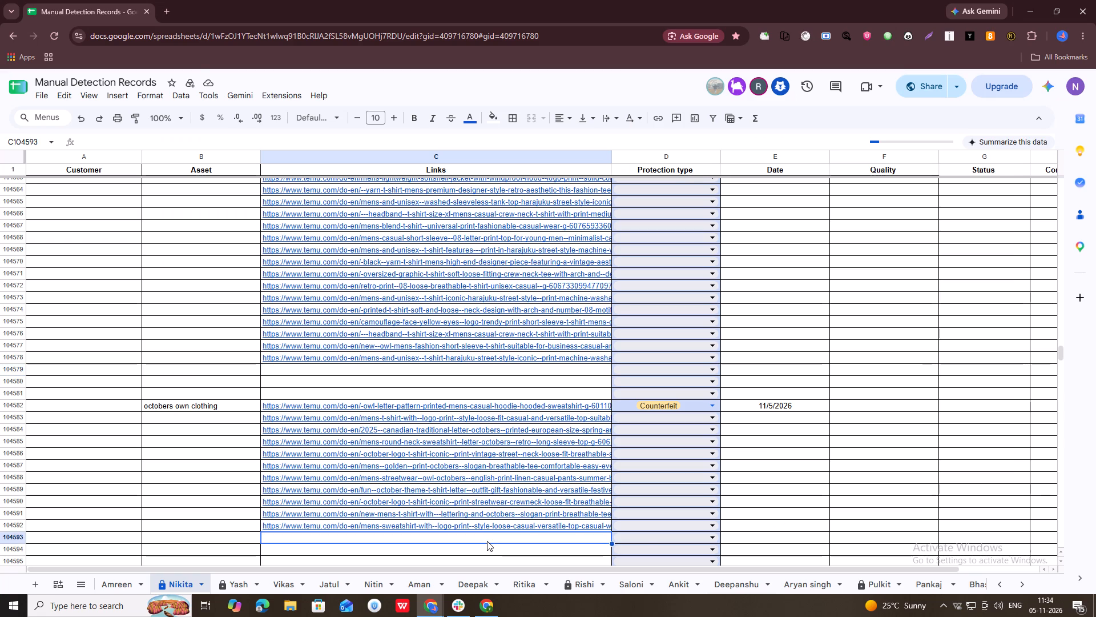
{"action": "key", "text": "ctrl+v"}
{"action": "left_click", "coordinate": [489, 551]}
{"action": "key", "text": "alt+Tab"}
{"action": "scroll", "coordinate": [627, 380], "scroll_direction": "down", "scroll_amount": 3}
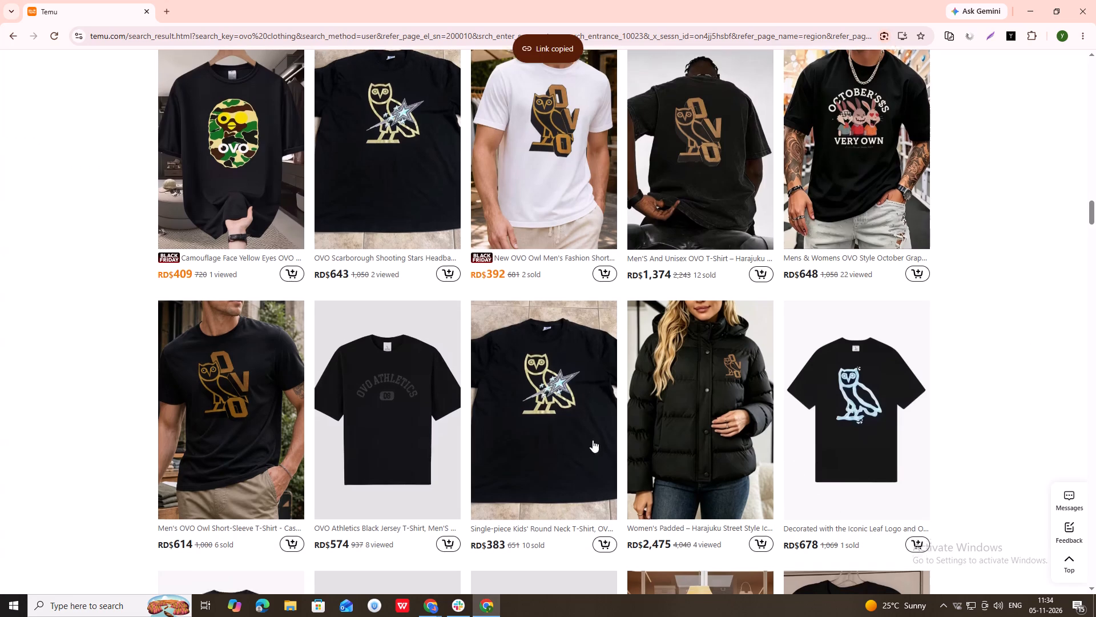
Log the link of the Men's OVO Owl Short-Sleeve T-Shirt, priced RD$614, in row 104579 of the Links column.
{"action": "right_click", "coordinate": [216, 370]}
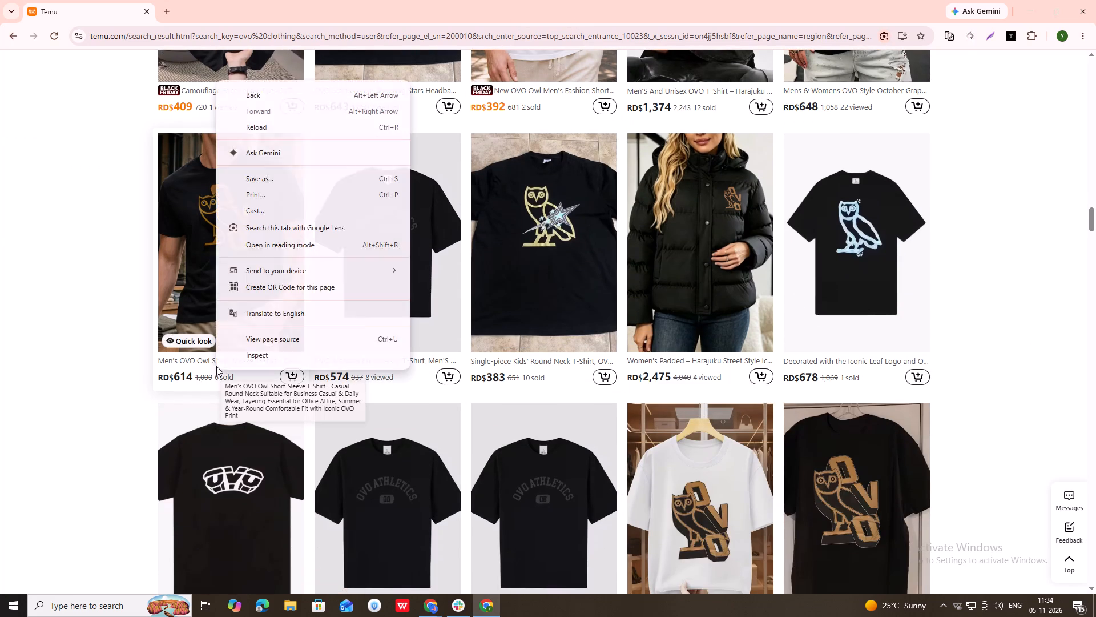
{"action": "right_click", "coordinate": [200, 358]}
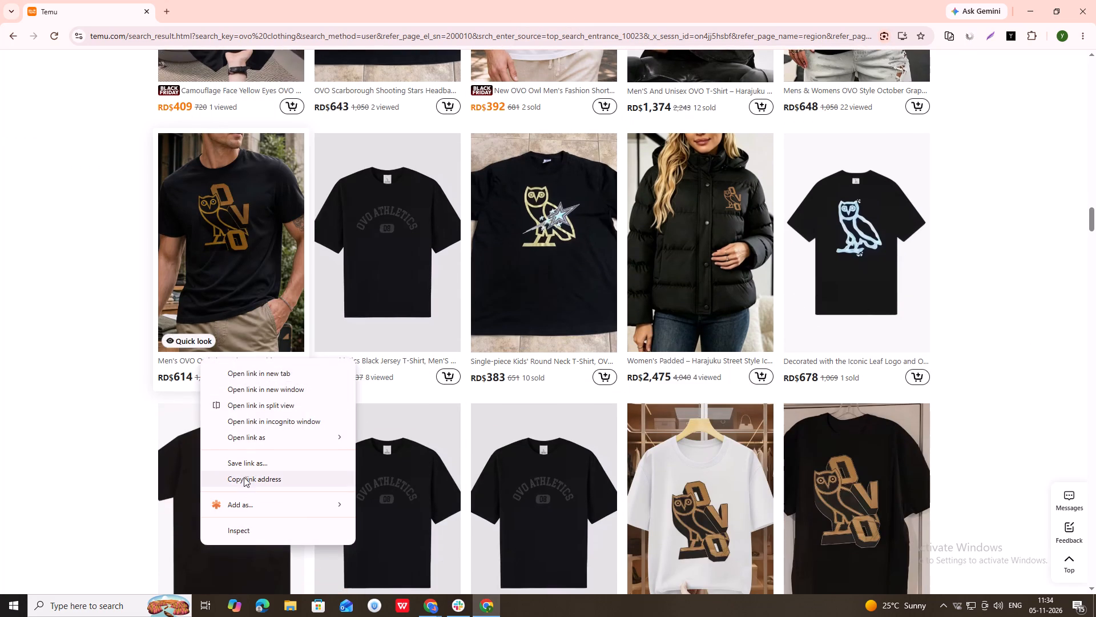
{"action": "left_click", "coordinate": [244, 476]}
{"action": "key", "text": "alt+Tab"}
{"action": "left_click", "coordinate": [464, 363]}
{"action": "left_click", "coordinate": [476, 368]}
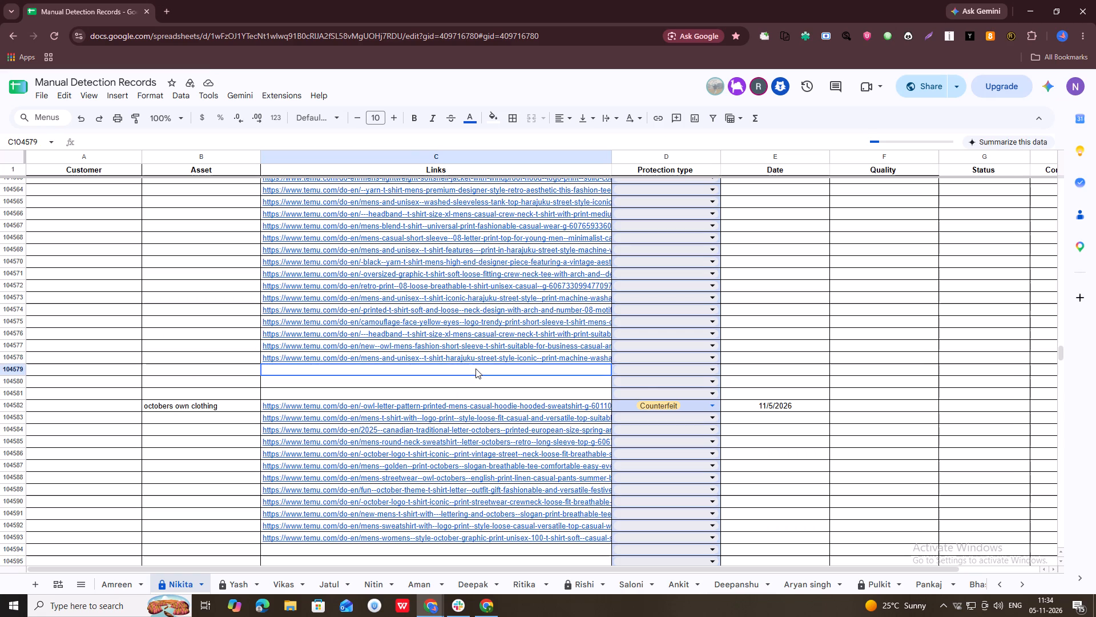
{"action": "key", "text": "ctrl+v"}
{"action": "left_click", "coordinate": [476, 381]}
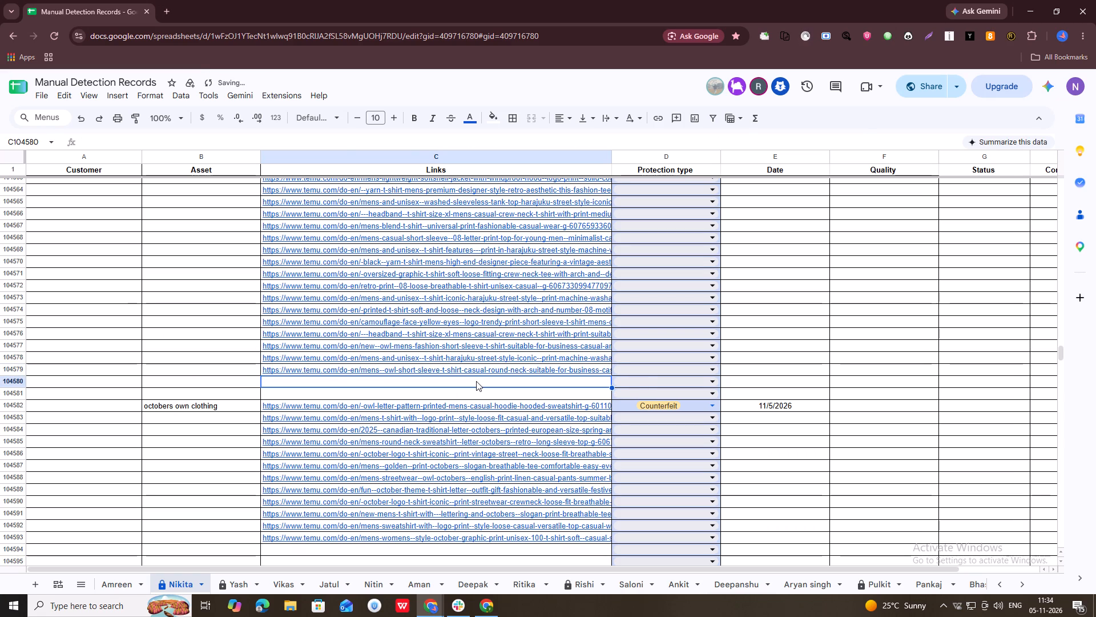
{"action": "key", "text": "alt+Tab"}
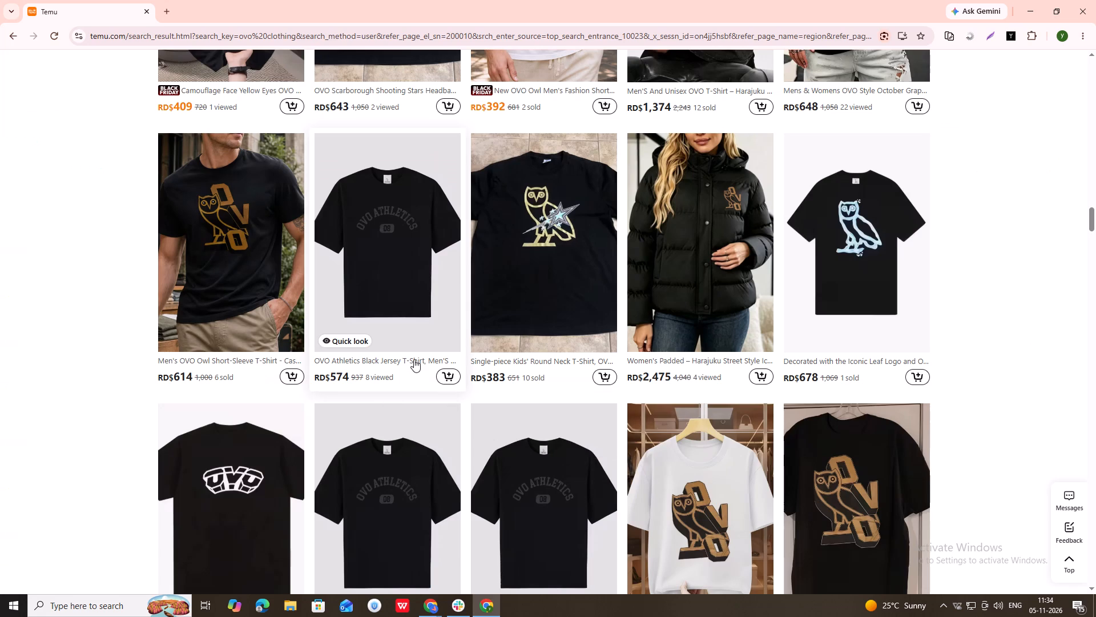
Log the link of the OVO Athletics Black Jersey T-Shirt, priced RD$574, in row 104580 of the Links column.
{"action": "right_click", "coordinate": [414, 359]}
{"action": "left_click", "coordinate": [429, 473]}
{"action": "key", "text": "alt+Tab"}
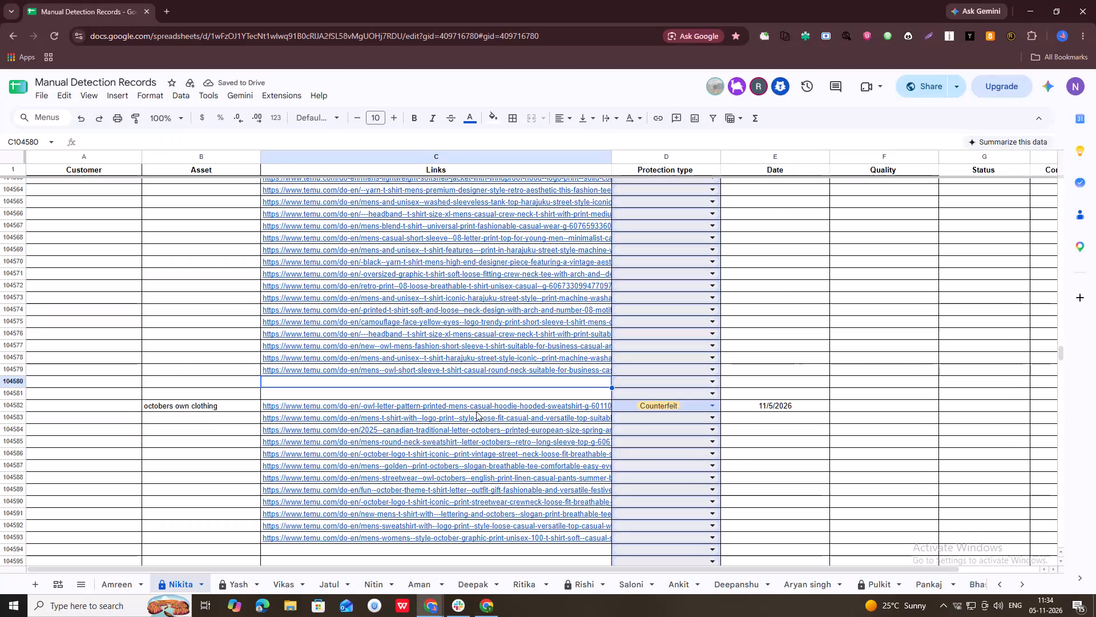
{"action": "key", "text": "ctrl+v"}
{"action": "key", "text": "alt+Tab"}
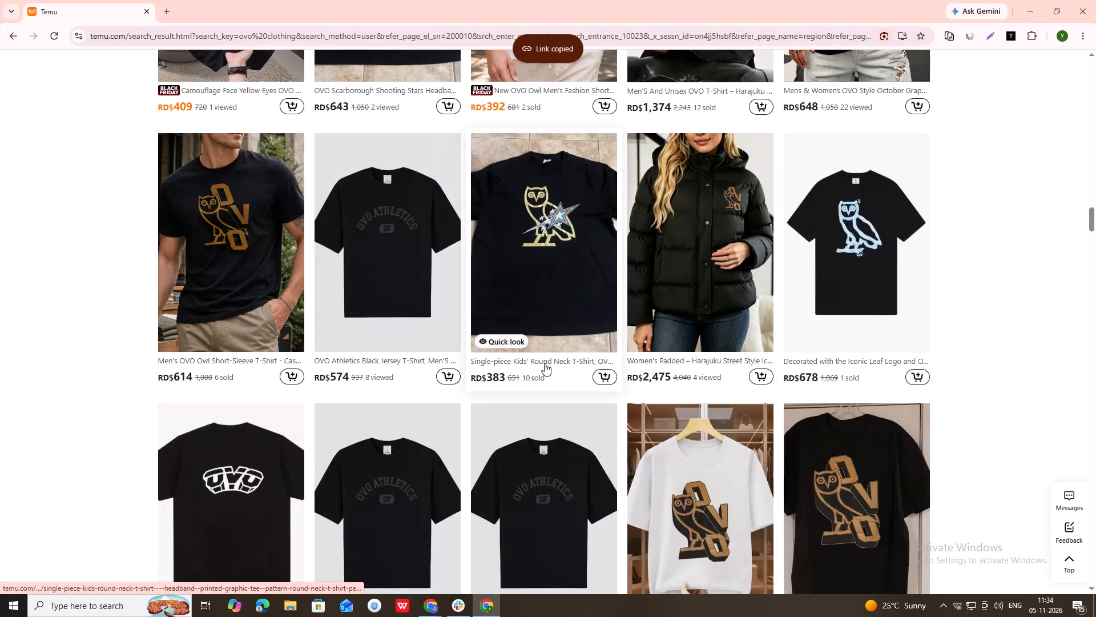
Copy the link of the Single-piece Kids' Round Neck OVO T-Shirt, priced RD$383.
{"action": "right_click", "coordinate": [546, 363]}
{"action": "left_click", "coordinate": [570, 482]}
{"action": "key", "text": "alt+Tab"}
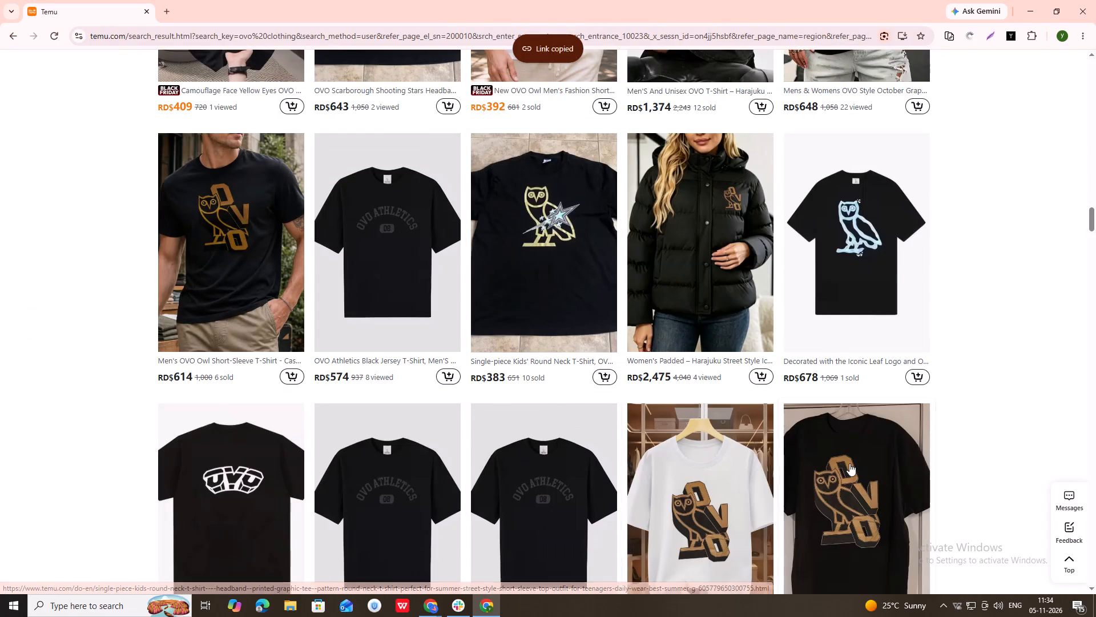
Insert 14 blank rows at row 104581, above the octobers own clothing block in Manual Detection Records.
{"action": "left_click", "coordinate": [0, 395]}
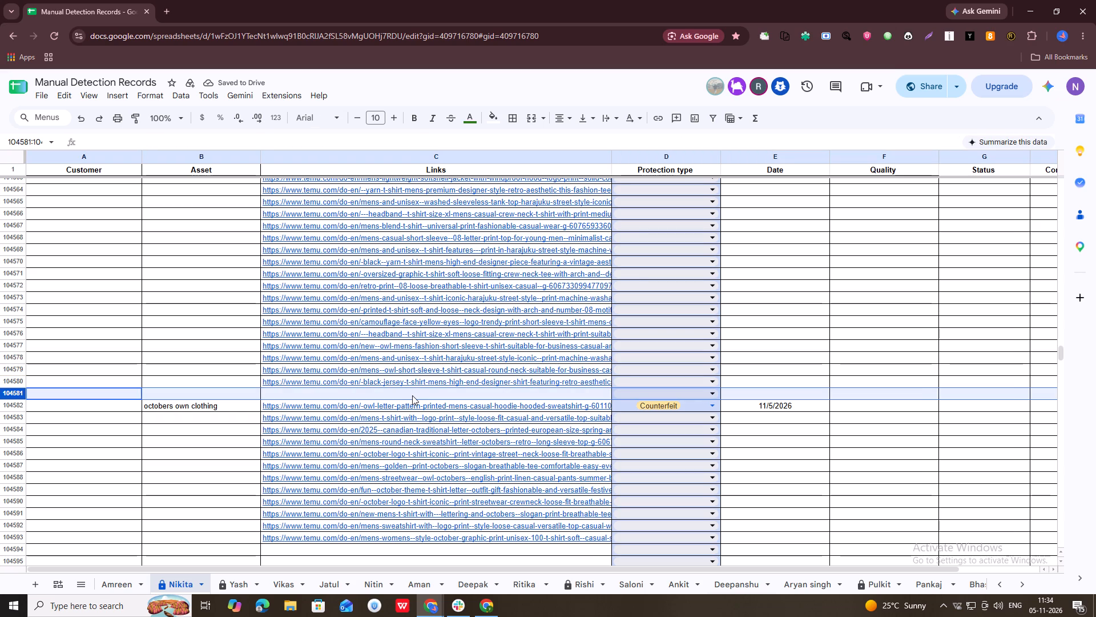
{"action": "key", "text": "ctrl+alt+equal"}
{"action": "key", "text": "ctrl+alt+equal"}
{"action": "key", "text": "ctrl+alt+equal"}
{"action": "key", "text": "ctrl+alt+equal"}
{"action": "key", "text": "ctrl+alt+equal"}
{"action": "key", "text": "ctrl+alt+equal"}
{"action": "key", "text": "ctrl+alt+equal"}
{"action": "key", "text": "ctrl+alt+equal"}
{"action": "key", "text": "ctrl+alt+equal"}
{"action": "key", "text": "ctrl+alt+equal"}
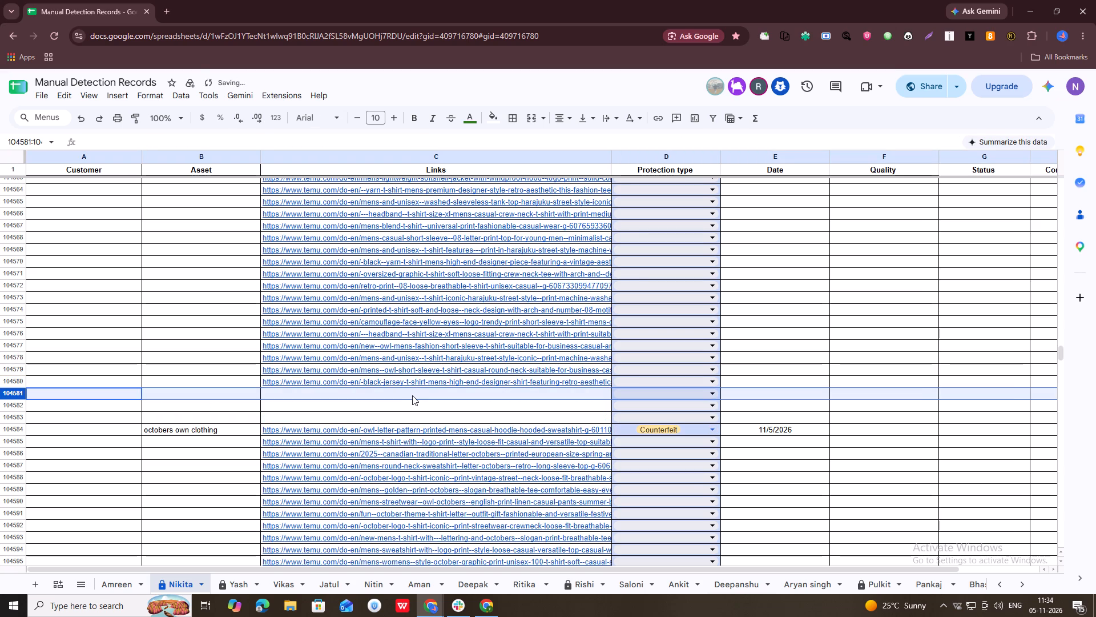
{"action": "key", "text": "ctrl+alt+equal"}
{"action": "key", "text": "ctrl+alt+equal"}
{"action": "key", "text": "ctrl+alt+equal"}
{"action": "key", "text": "ctrl+alt+equal"}
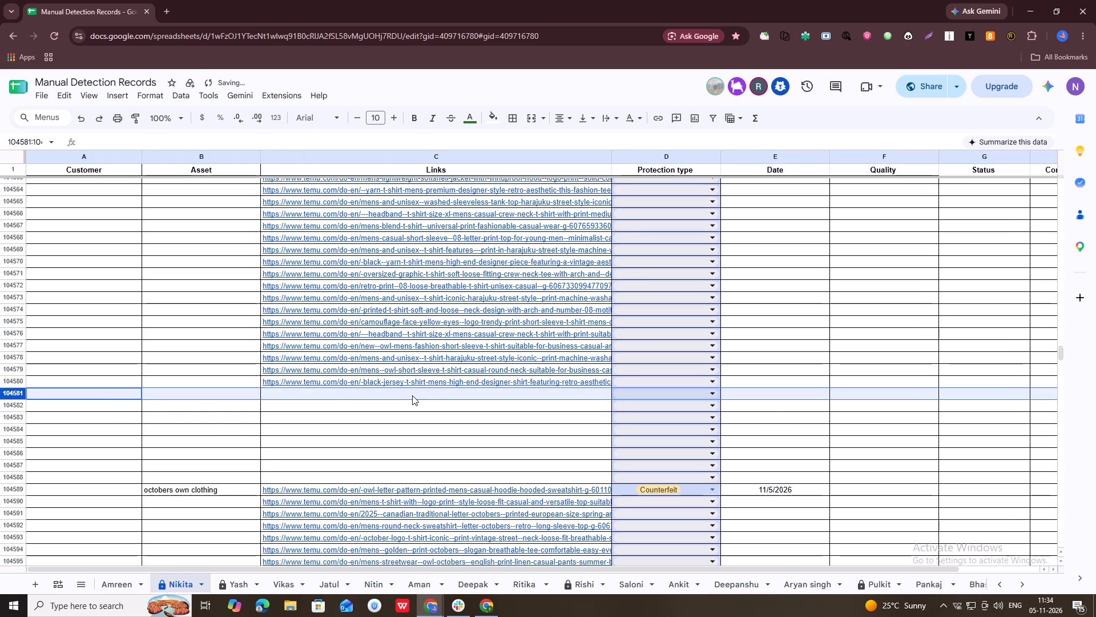
Enter the copied link of the Single-piece Kids' Round Neck T-Shirt in row 104581 of the Links column.
{"action": "key", "text": "Right"}
{"action": "key", "text": "Right"}
{"action": "key", "text": "ctrl+v"}
{"action": "key", "text": "Down"}
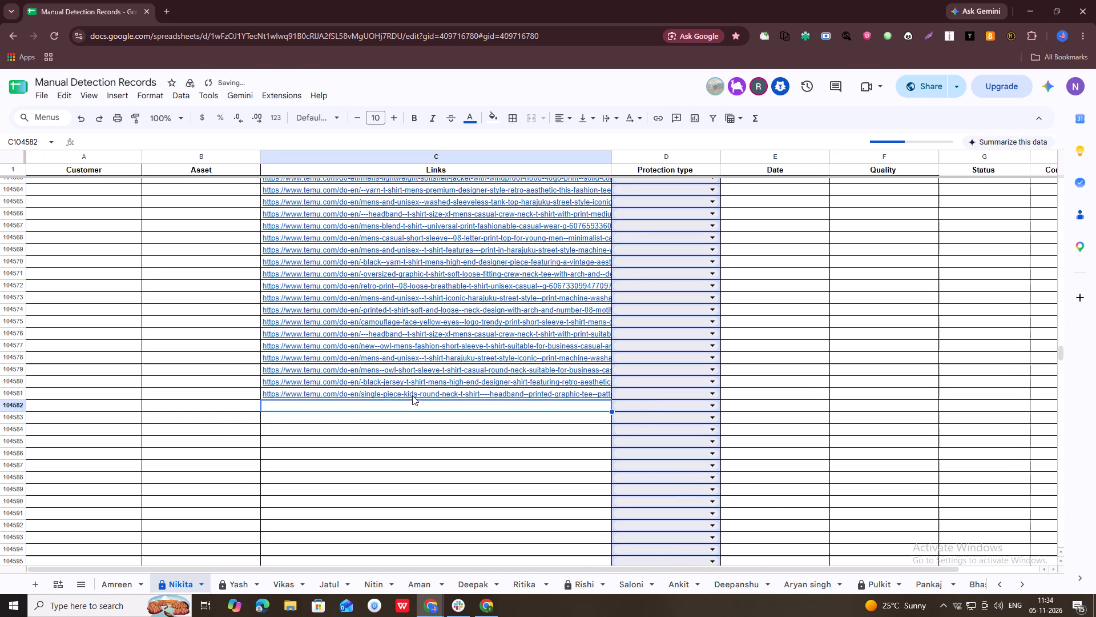
{"action": "key", "text": "alt+Tab"}
{"action": "key", "text": "Right"}
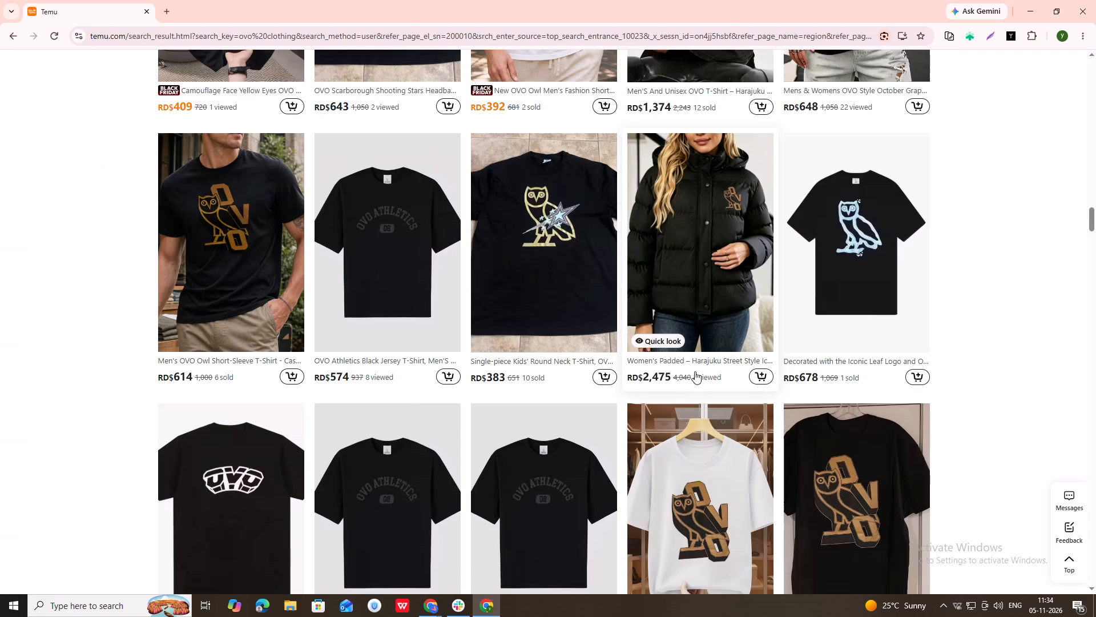
Log the link of the Women's Padded Harajuku Street Style jacket, priced RD$2,475, in row 104582 of the Links column.
{"action": "right_click", "coordinate": [703, 364]}
{"action": "left_click", "coordinate": [725, 483]}
{"action": "key", "text": "alt+Tab"}
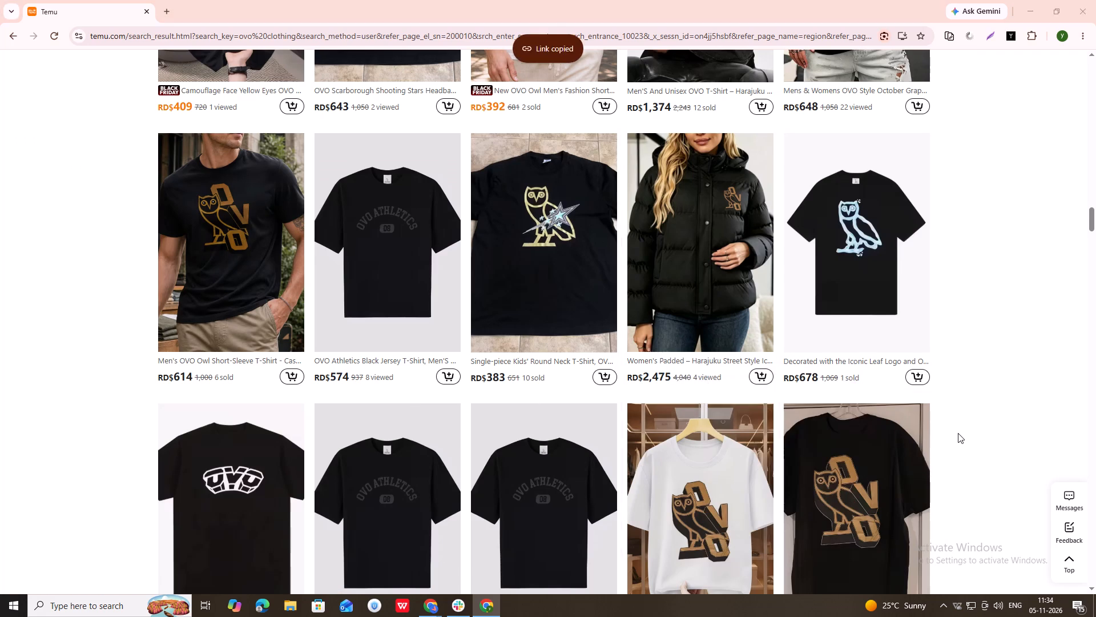
{"action": "key", "text": "ctrl+v"}
{"action": "key", "text": "Down"}
{"action": "key", "text": "alt+Tab"}
{"action": "key", "text": "Right"}
Log the link of the T-shirt decorated with the Iconic Leaf Logo, priced RD$678, in row 104583 of the Links column.
{"action": "right_click", "coordinate": [876, 363]}
{"action": "left_click", "coordinate": [902, 487]}
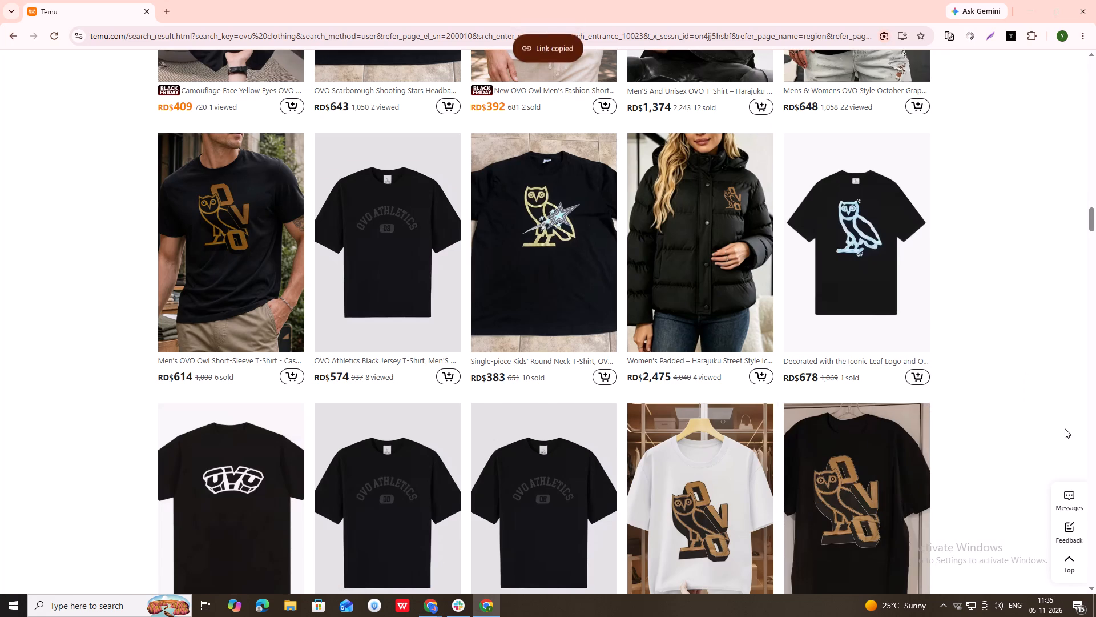
{"action": "key", "text": "alt+Tab"}
{"action": "key", "text": "ctrl+v"}
{"action": "key", "text": "Down"}
{"action": "key", "text": "alt+Tab"}
{"action": "key", "text": "Down"}
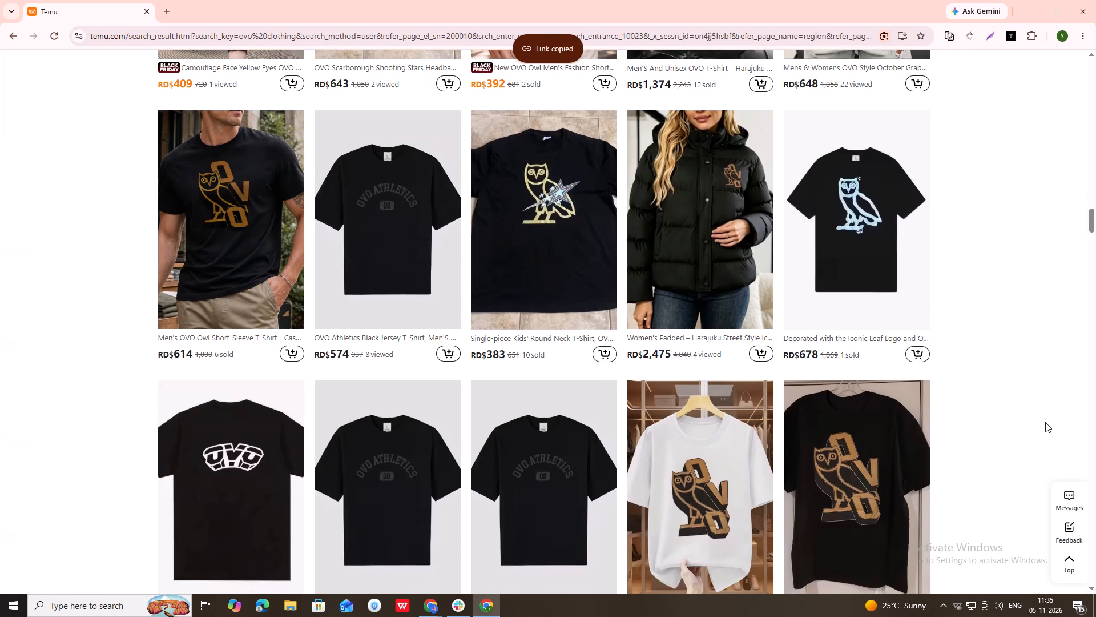
Log the link of the black Drake OVO Logo T-Shirt, priced RD$570, in row 104584 of the Links column.
{"action": "scroll", "coordinate": [1040, 422], "scroll_direction": "down", "scroll_amount": 5}
{"action": "right_click", "coordinate": [239, 320]}
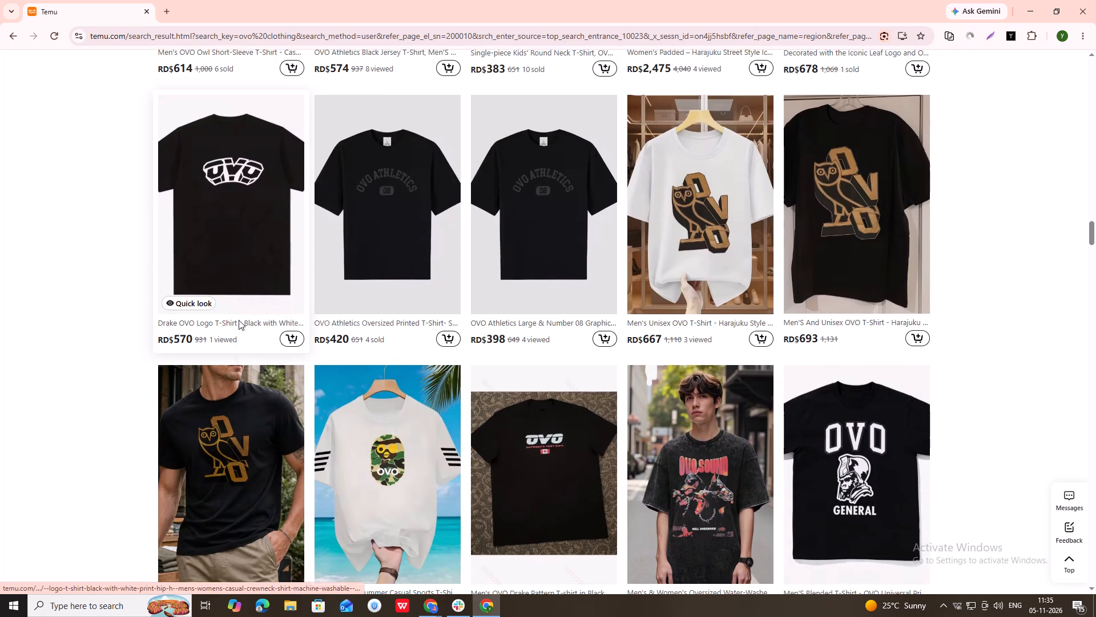
{"action": "left_click", "coordinate": [257, 447]}
{"action": "key", "text": "alt+Tab"}
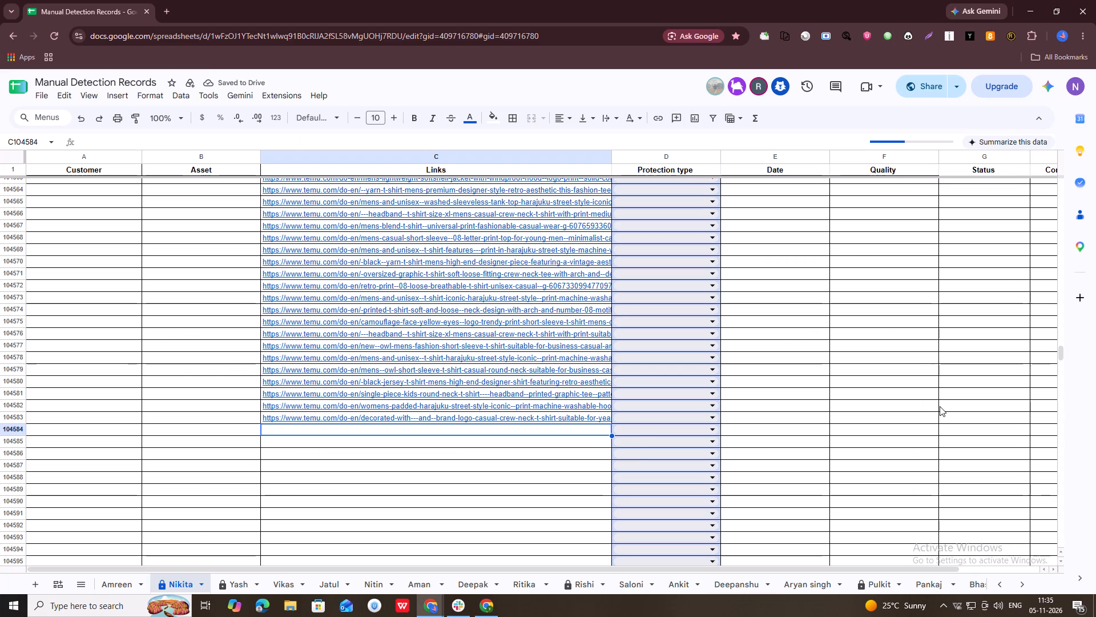
{"action": "key", "text": "ctrl+v"}
{"action": "key", "text": "Down"}
{"action": "key", "text": "alt+Tab"}
{"action": "key", "text": "Right"}
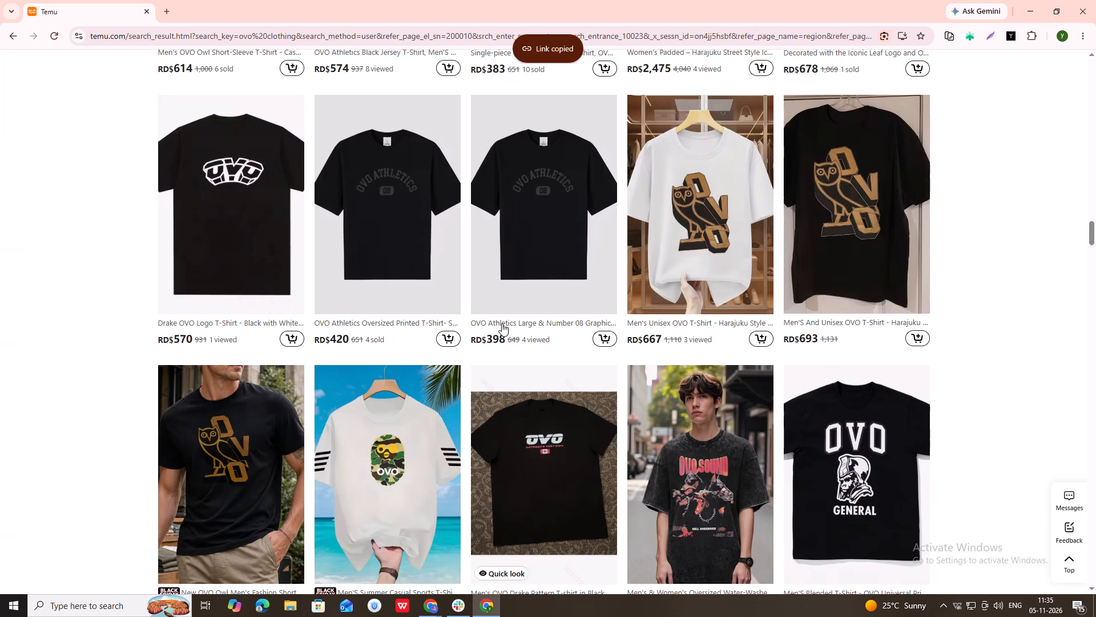
Log the link of the OVO Athletics Oversized Printed T-Shirt, priced RD$420, in row 104585 of the Links column.
{"action": "right_click", "coordinate": [396, 325]}
{"action": "left_click", "coordinate": [436, 452]}
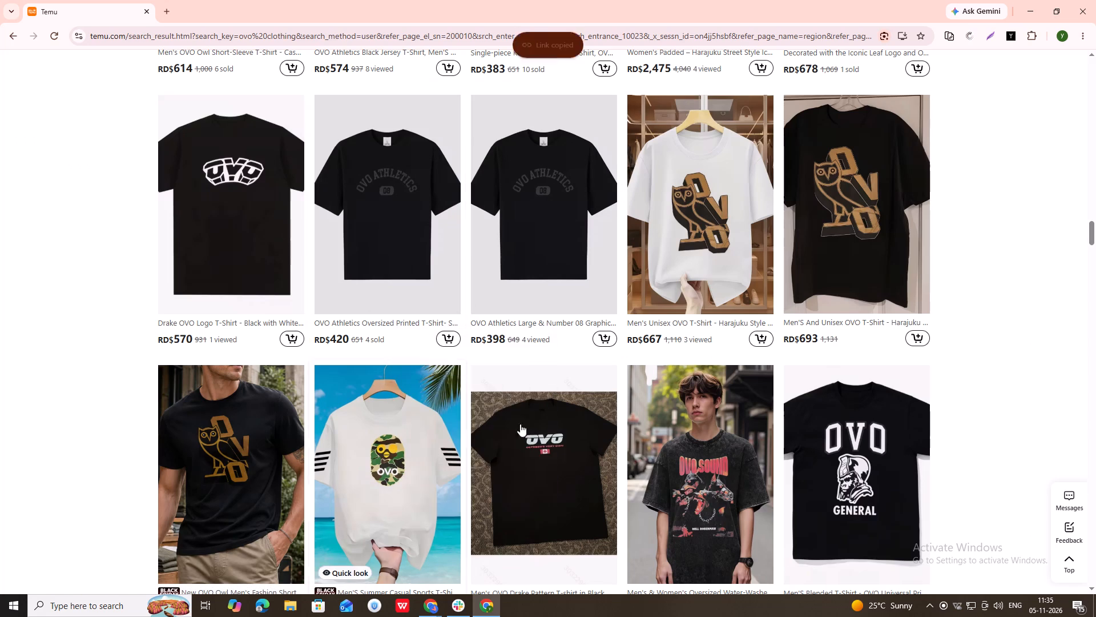
{"action": "key", "text": "alt+Tab"}
{"action": "key", "text": "ctrl+v"}
{"action": "key", "text": "Down"}
{"action": "key", "text": "alt+Tab"}
{"action": "key", "text": "Right"}
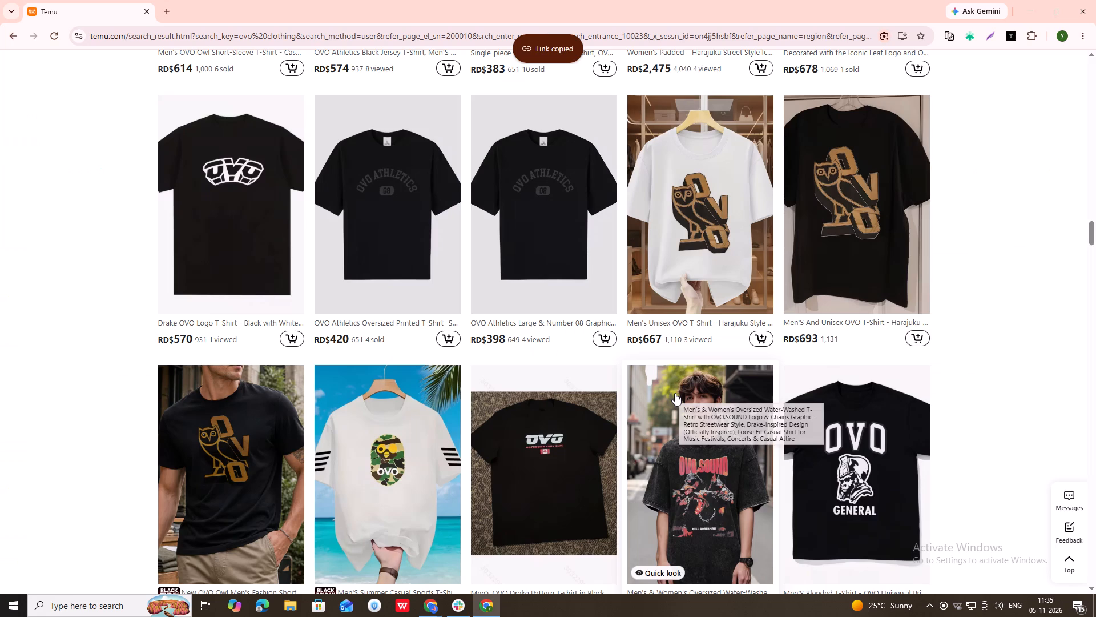
Log the link of the OVO Athletics Large & Number 08 Graphic Crewneck, priced RD$398, in row 104586 of the Links column.
{"action": "right_click", "coordinate": [555, 327]}
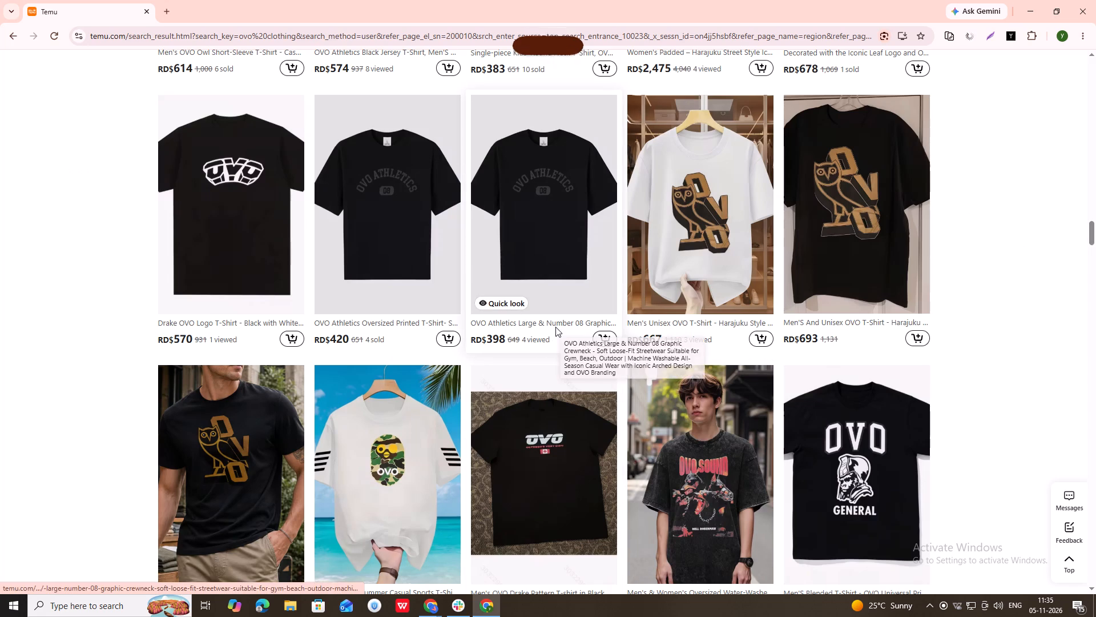
{"action": "left_click", "coordinate": [591, 446]}
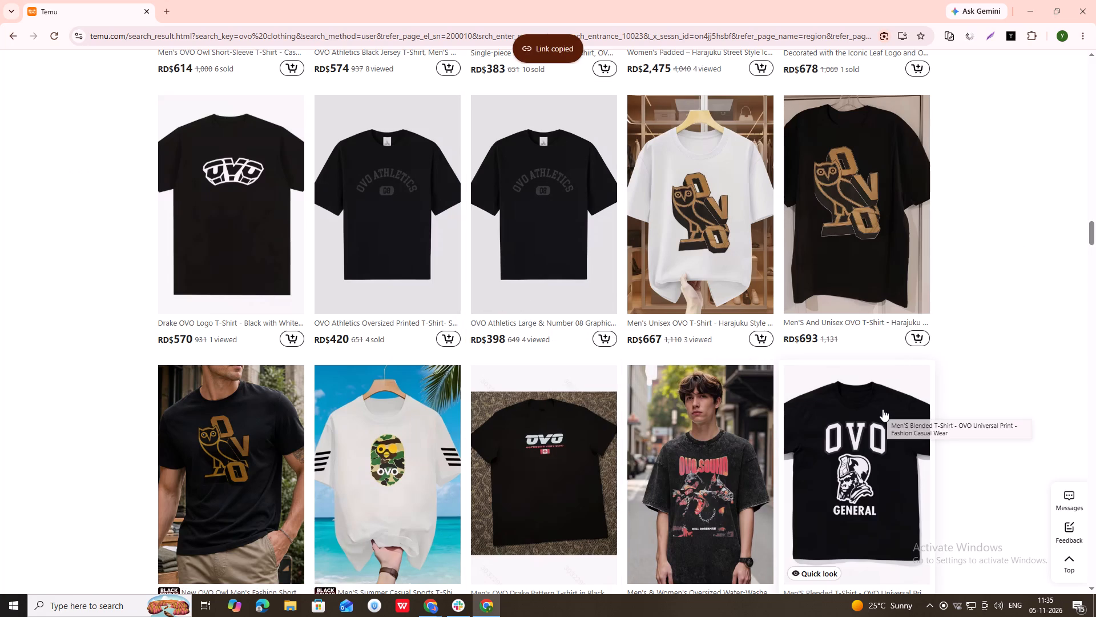
{"action": "key", "text": "alt+Tab"}
{"action": "key", "text": "ctrl+v"}
{"action": "key", "text": "Down"}
{"action": "key", "text": "alt+Tab"}
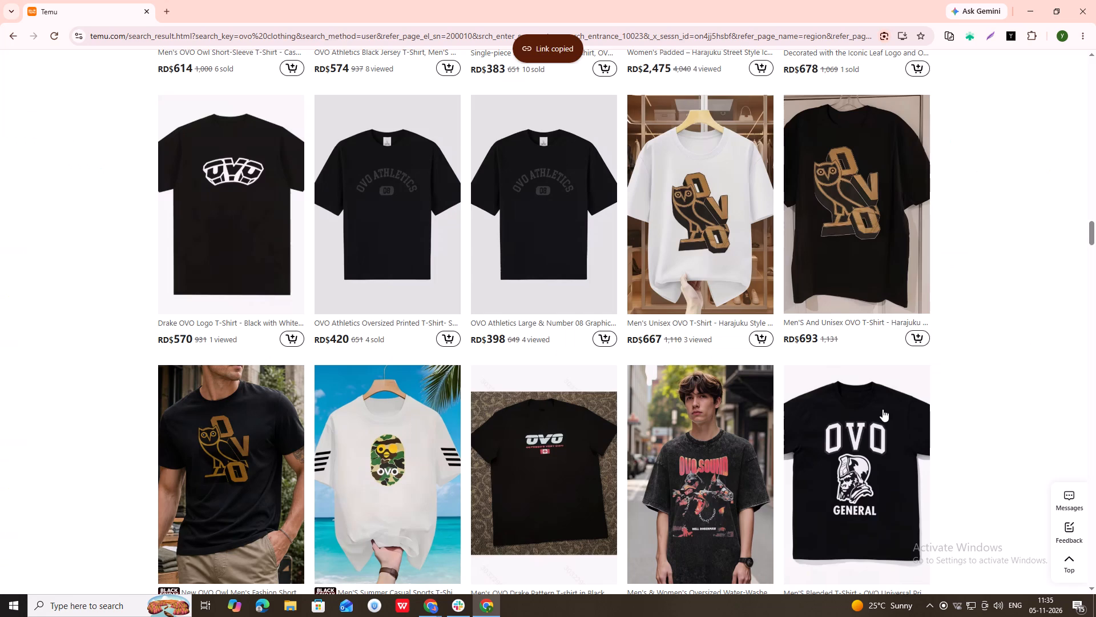
{"action": "key", "text": "Right"}
Log the link of the white Men's Unisex OVO Harajuku T-Shirt, priced RD$667, in row 104587 of the Links column.
{"action": "right_click", "coordinate": [712, 326]}
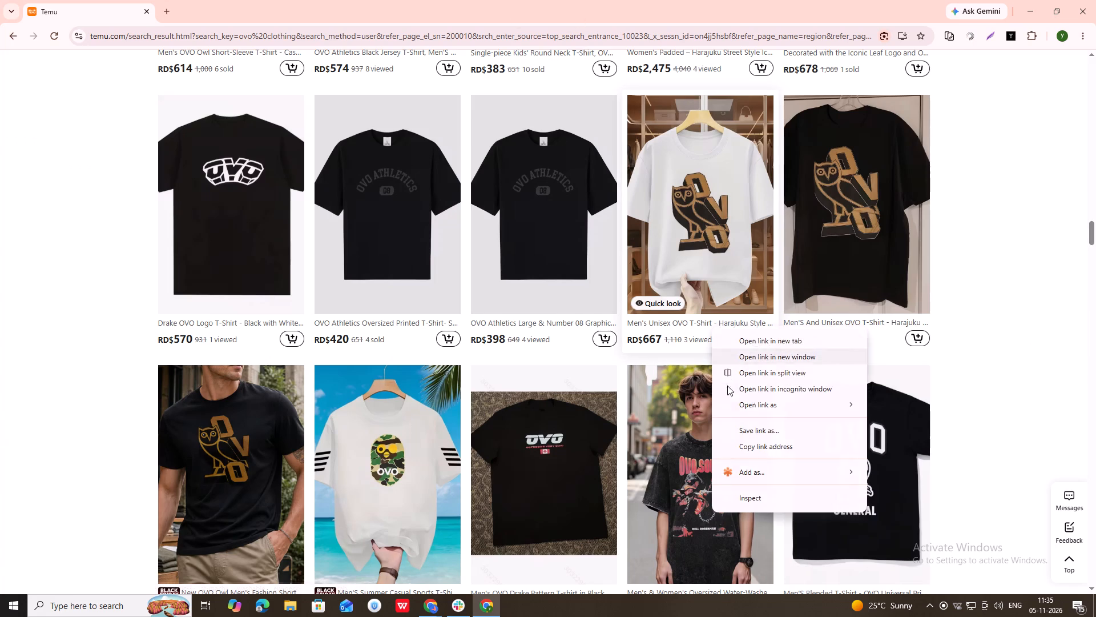
{"action": "left_click", "coordinate": [742, 441]}
{"action": "key", "text": "alt+Tab"}
{"action": "key", "text": "ctrl+v"}
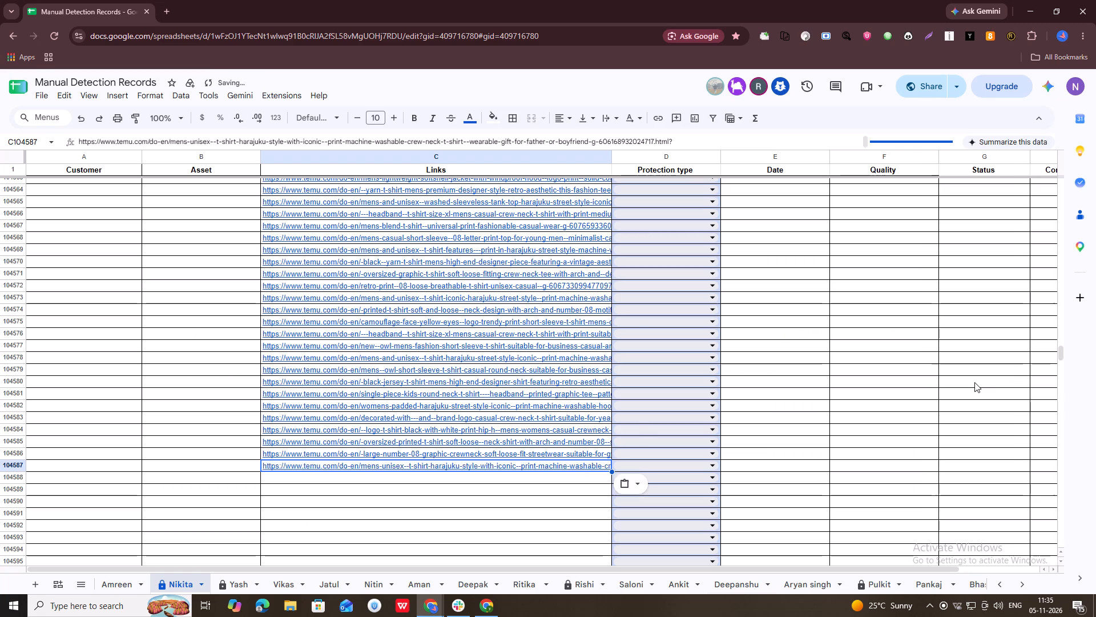
{"action": "key", "text": "Down"}
{"action": "key", "text": "alt+Tab"}
{"action": "key", "text": "Right"}
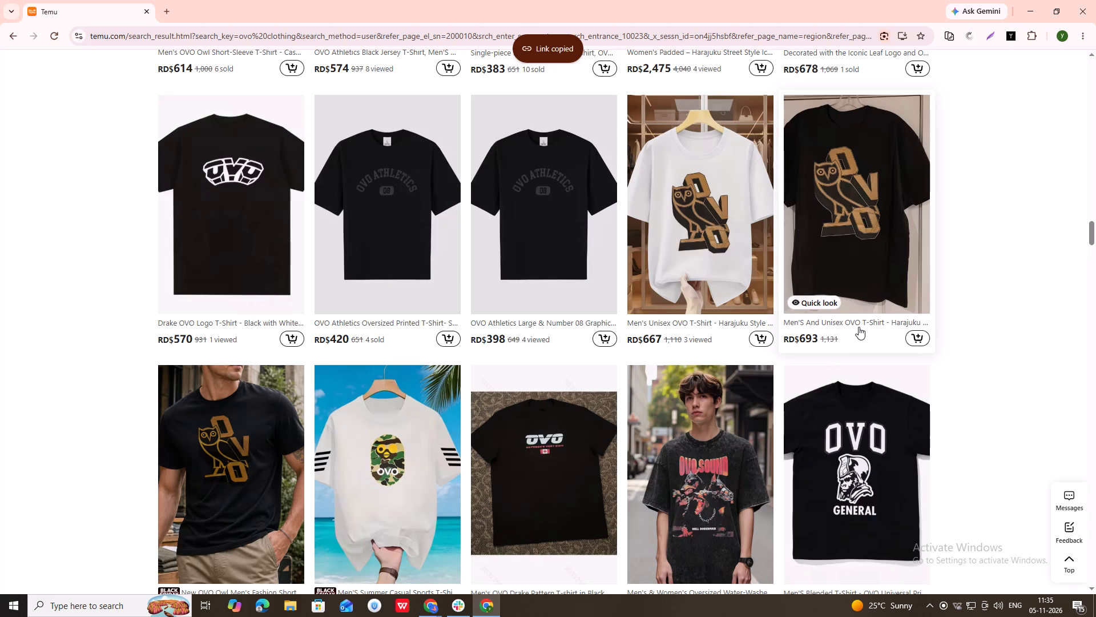
Log the link of the black Men's And Unisex OVO Harajuku T-Shirt, priced RD$693, in row 104588 of the Links column.
{"action": "right_click", "coordinate": [859, 327]}
{"action": "left_click", "coordinate": [881, 450]}
{"action": "key", "text": "alt+Tab"}
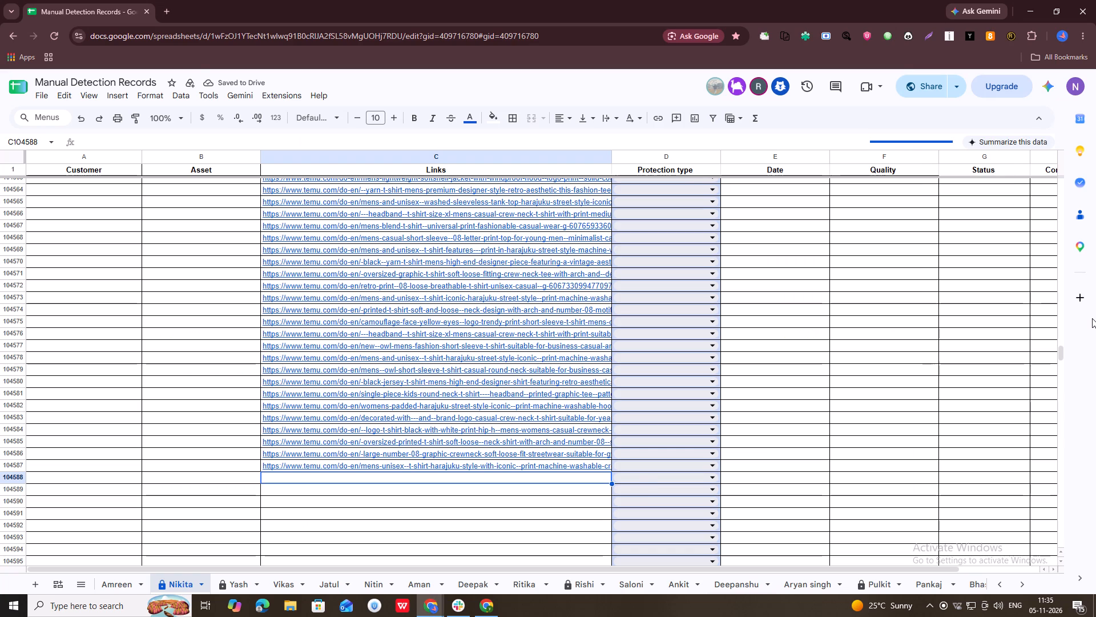
{"action": "key", "text": "ctrl+v"}
{"action": "key", "text": "Down"}
{"action": "key", "text": "alt+Tab"}
{"action": "key", "text": "Down"}
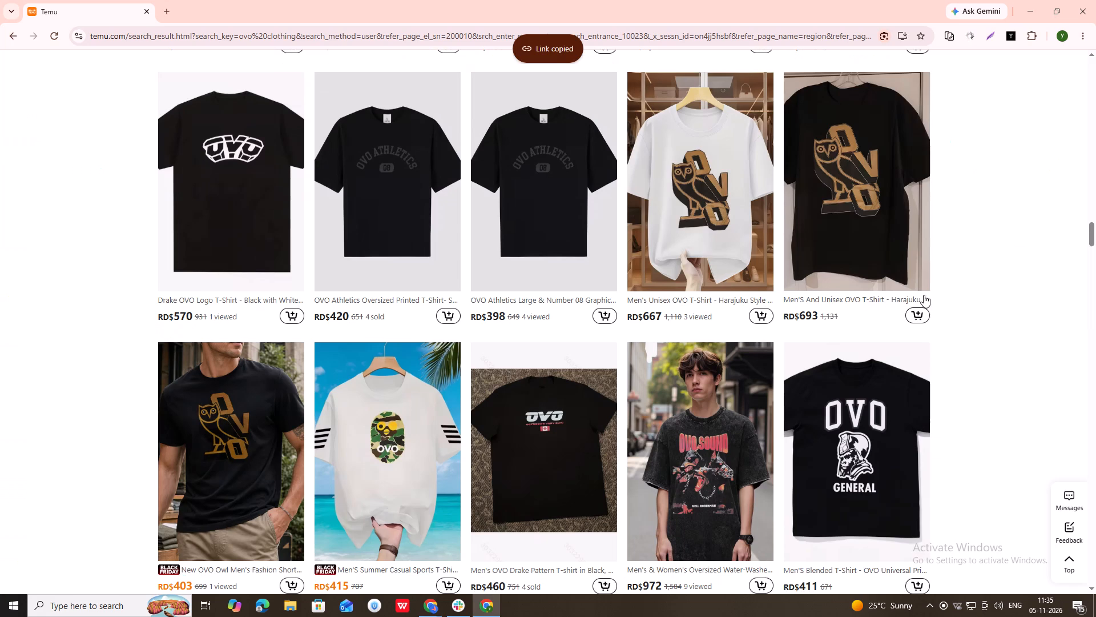
Log the link of the New OVO Owl Men's Fashion Short-Sleeve T-Shirt, priced RD$403, in row 104589 of the Links column.
{"action": "scroll", "coordinate": [512, 250], "scroll_direction": "down", "scroll_amount": 3}
{"action": "right_click", "coordinate": [241, 400]}
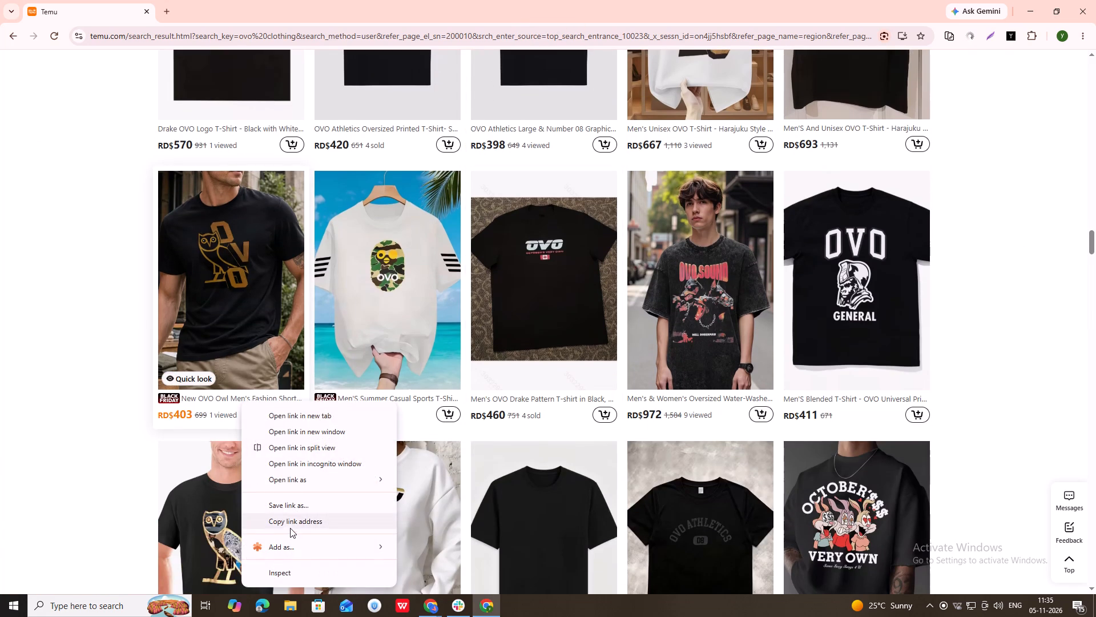
{"action": "left_click", "coordinate": [291, 521]}
{"action": "key", "text": "alt+Tab"}
{"action": "key", "text": "ctrl+v"}
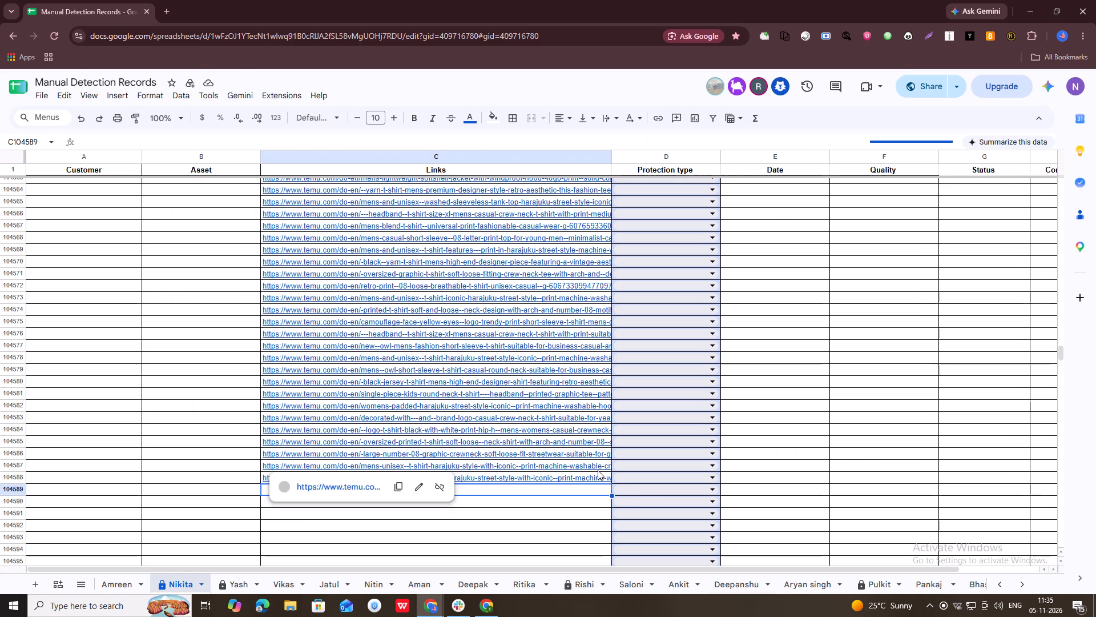
{"action": "key", "text": "Down"}
{"action": "key", "text": "alt+Tab"}
{"action": "key", "text": "Right"}
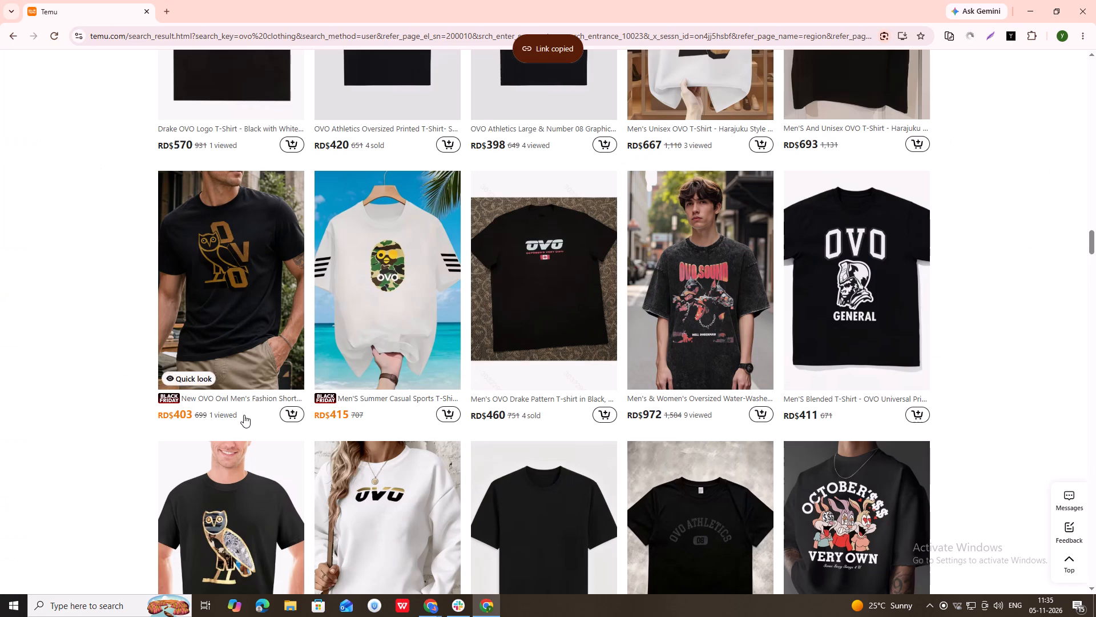
Log the link of the Men's Summer Casual Sports T-Shirt, priced RD$415, in row 104590 of the Links column.
{"action": "right_click", "coordinate": [408, 402]}
{"action": "left_click", "coordinate": [446, 523]}
{"action": "key", "text": "alt+Tab"}
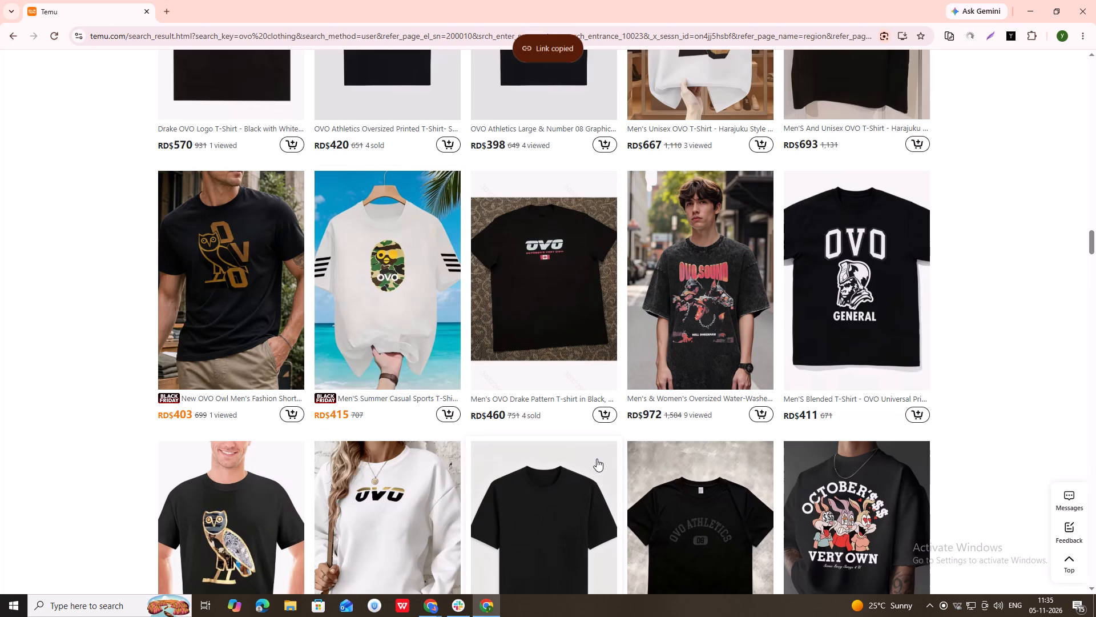
{"action": "key", "text": "ctrl+v"}
{"action": "key", "text": "Down"}
{"action": "key", "text": "alt+Tab"}
{"action": "key", "text": "Down"}
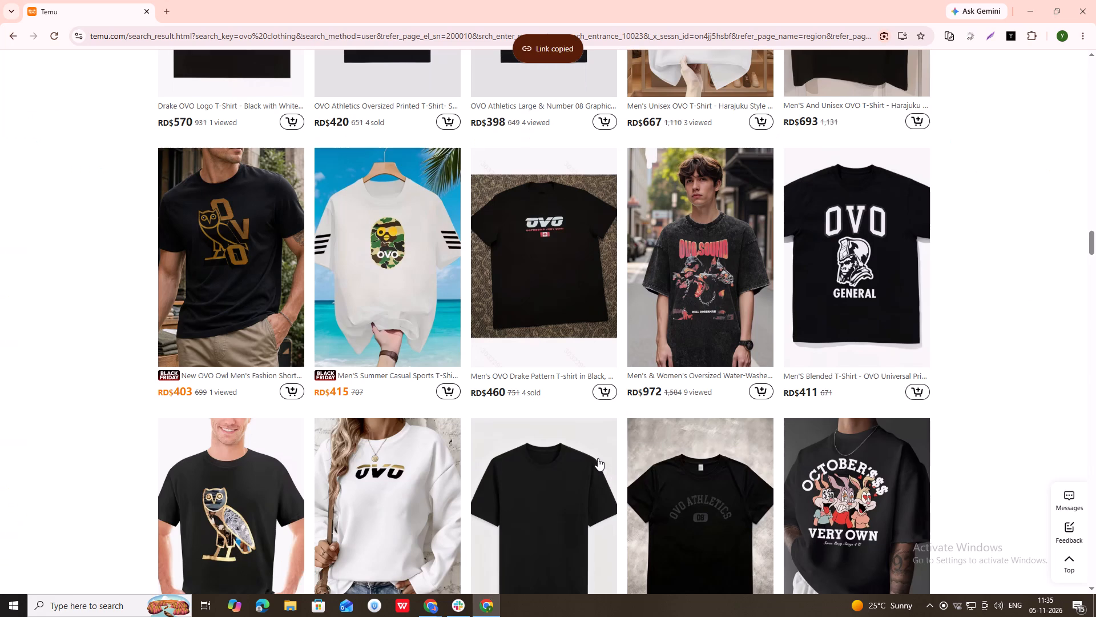
Log the link of the Men's Blended T-Shirt - OVO Universal Print, priced RD$411, in row 104591 of the Links column.
{"action": "right_click", "coordinate": [848, 378]}
{"action": "left_click", "coordinate": [875, 497]}
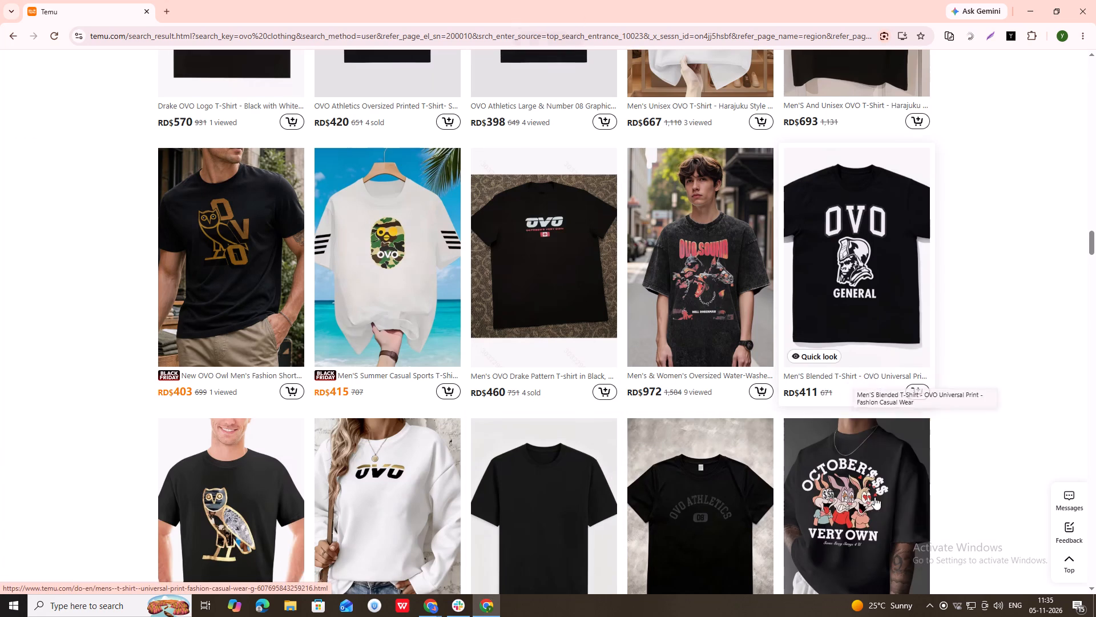
{"action": "key", "text": "alt+Tab"}
{"action": "key", "text": "ctrl+v"}
{"action": "key", "text": "Down"}
{"action": "key", "text": "alt+Tab"}
{"action": "key", "text": "Down"}
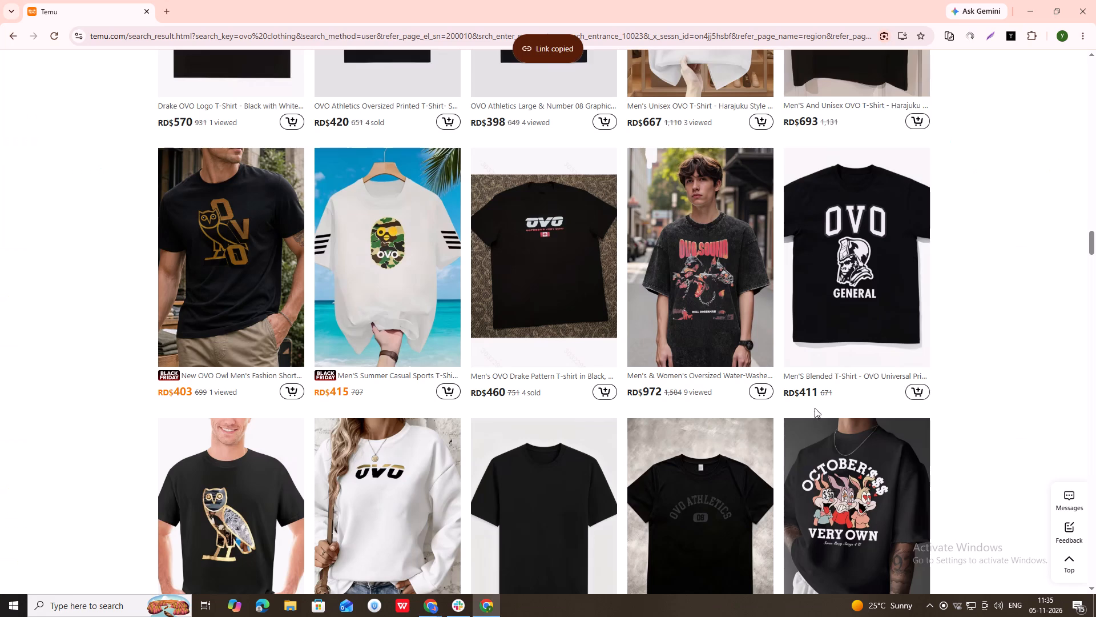
Log the link of the OVO Men's T-Shirt with short sleeves and round neck, priced RD$644, in row 104592 of the Links column.
{"action": "scroll", "coordinate": [766, 399], "scroll_direction": "down", "scroll_amount": 5}
{"action": "right_click", "coordinate": [239, 336]}
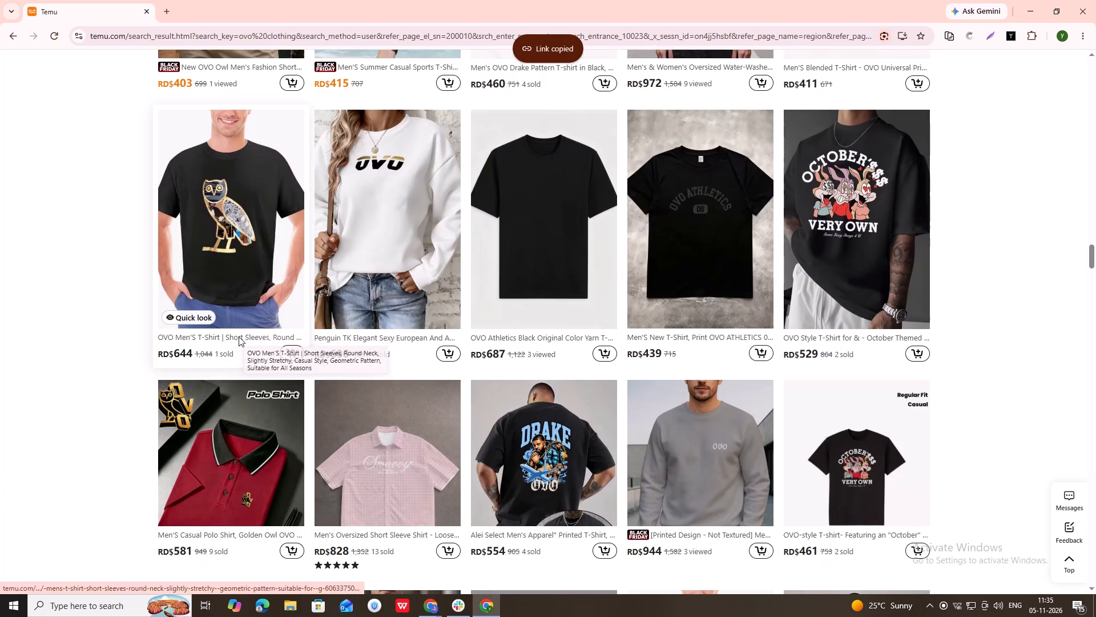
{"action": "left_click", "coordinate": [249, 456]}
{"action": "key", "text": "alt+Tab"}
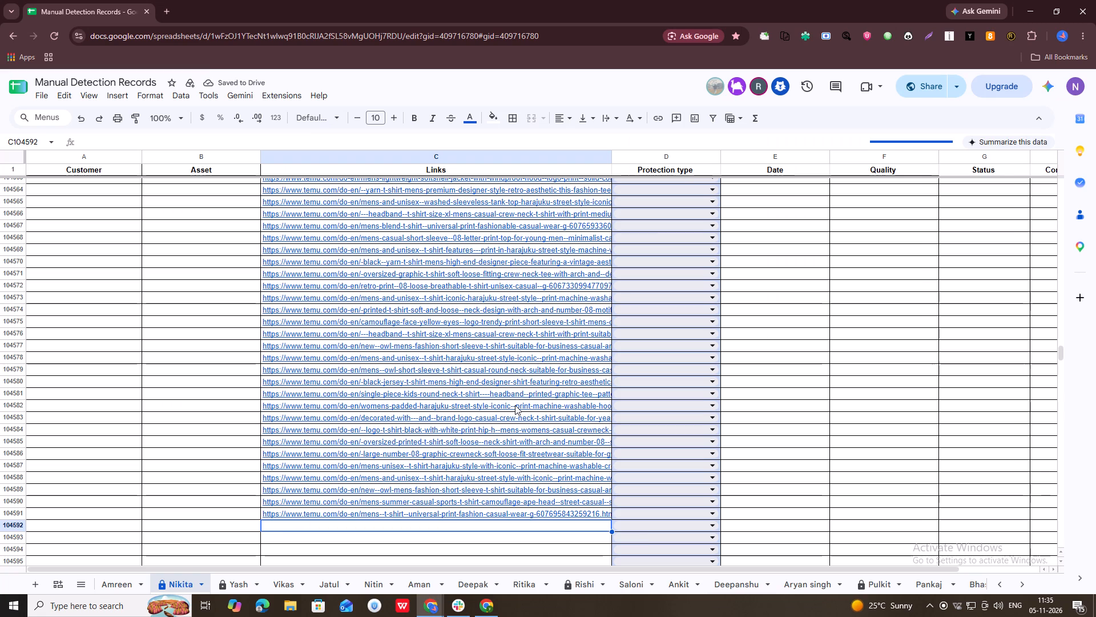
{"action": "key", "text": "ctrl+v"}
{"action": "key", "text": "Down"}
{"action": "key", "text": "alt+Tab"}
{"action": "key", "text": "Down"}
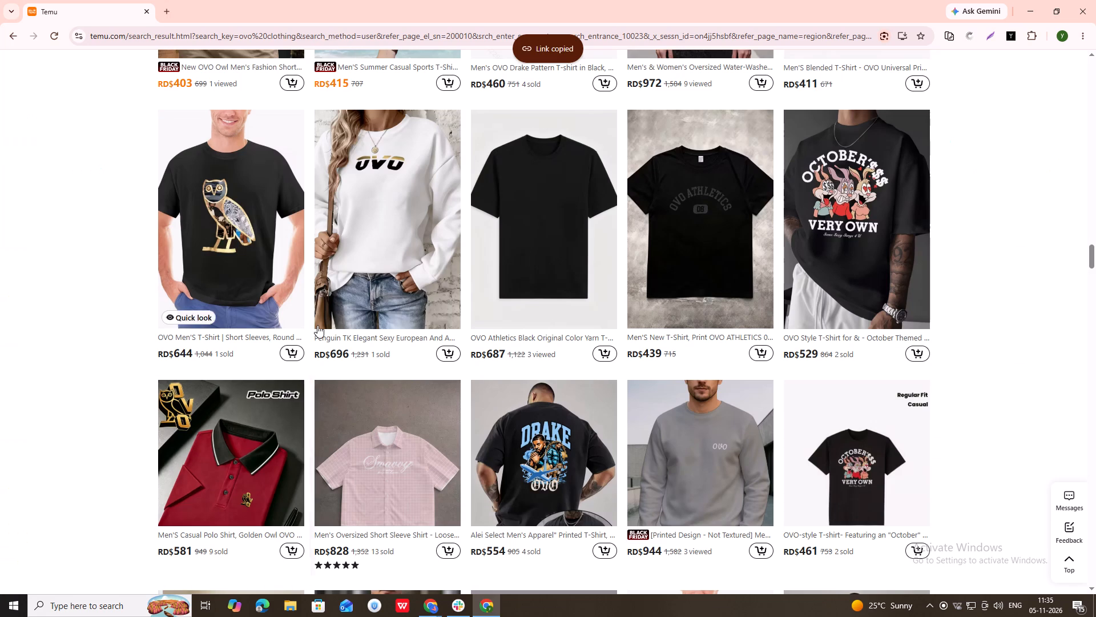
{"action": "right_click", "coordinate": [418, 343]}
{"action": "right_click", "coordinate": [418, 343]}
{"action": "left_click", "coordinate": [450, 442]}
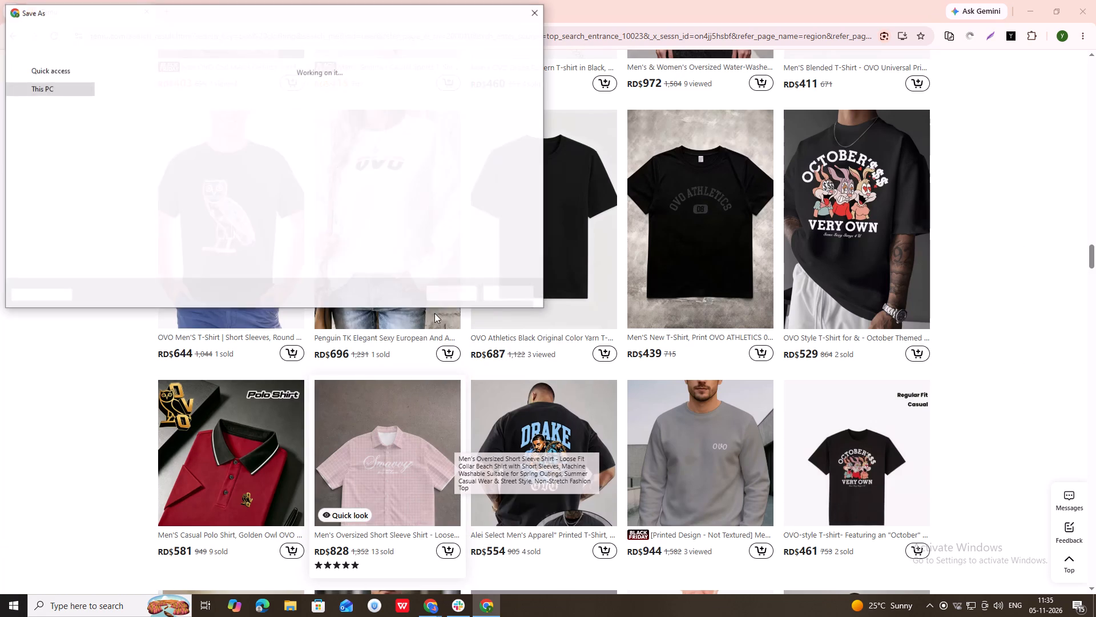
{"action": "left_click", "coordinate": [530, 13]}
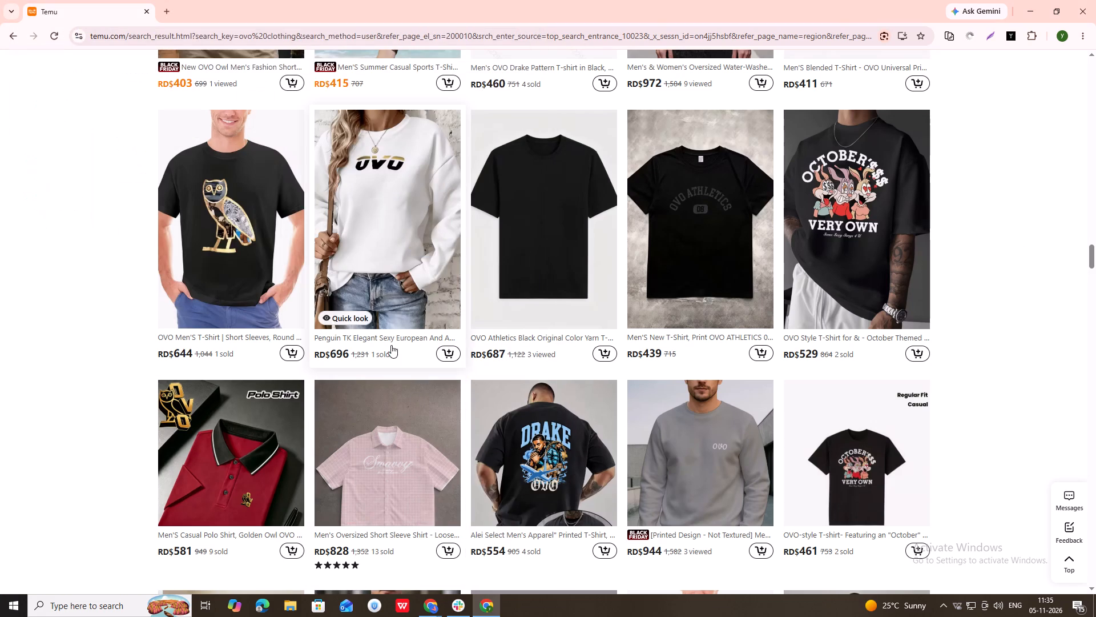
Log the link of the white Penguin TK Elegant OVO sweatshirt, priced RD$696, in row 104593 of the Links column.
{"action": "right_click", "coordinate": [391, 342]}
{"action": "left_click", "coordinate": [414, 464]}
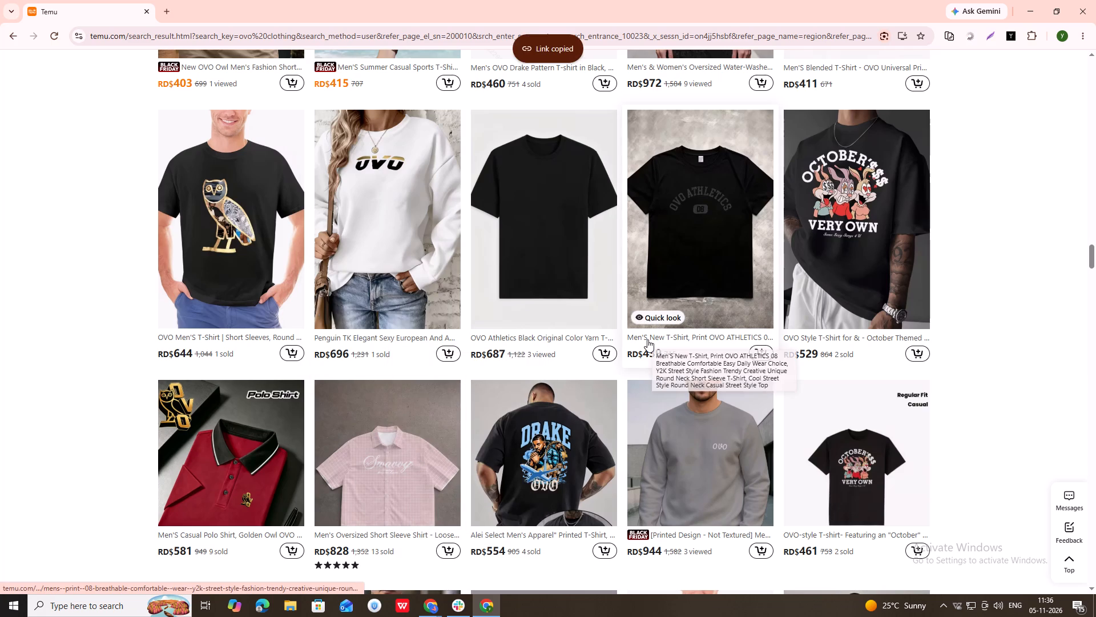
{"action": "key", "text": "alt+Tab"}
{"action": "key", "text": "ctrl+v"}
{"action": "key", "text": "ctrl+shift+Up"}
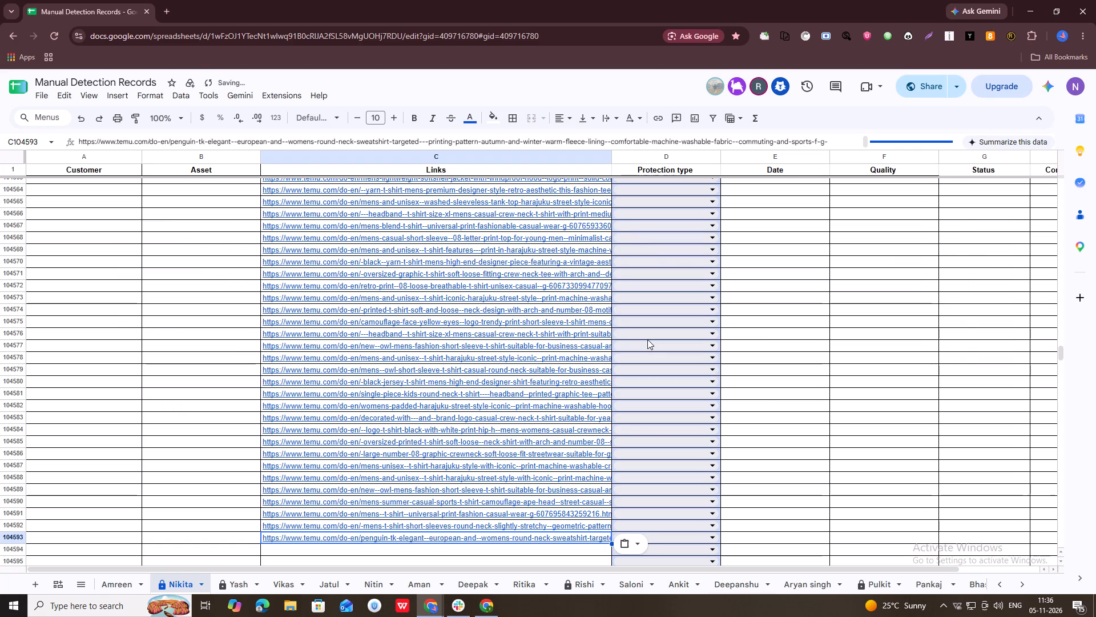
{"action": "key", "text": "Down"}
{"action": "key", "text": "alt+Tab"}
{"action": "key", "text": "Right"}
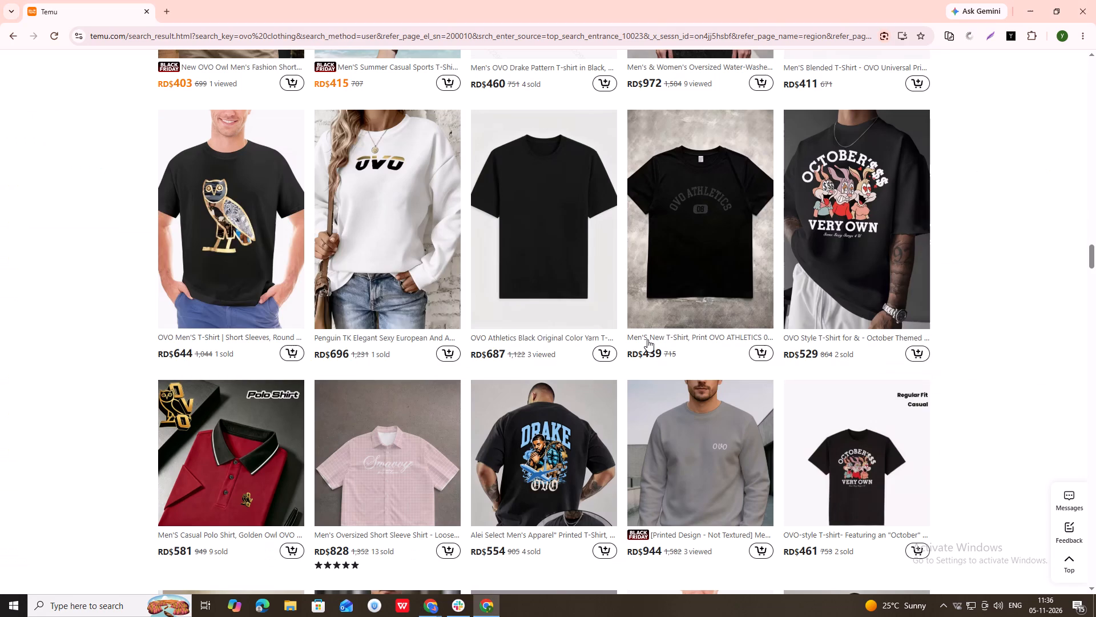
Log the link of the Men's New T-Shirt, Print OVO ATHLETICS 08, priced RD$439, in row 104594 of the Links column.
{"action": "right_click", "coordinate": [694, 334]}
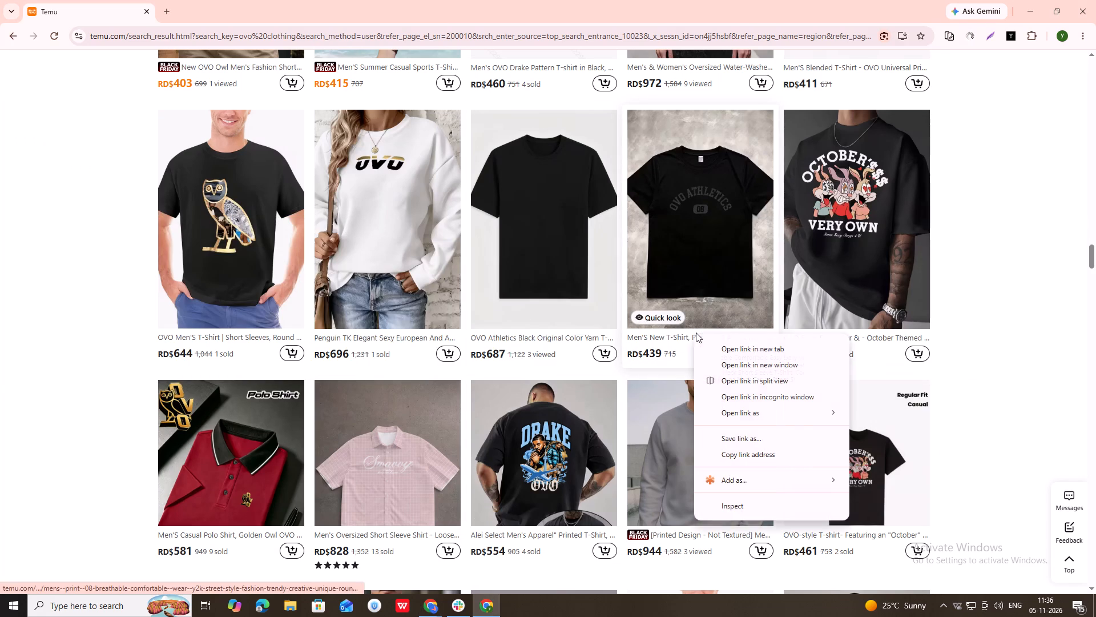
{"action": "left_click", "coordinate": [719, 456]}
{"action": "key", "text": "alt+Tab"}
{"action": "key", "text": "ctrl+v"}
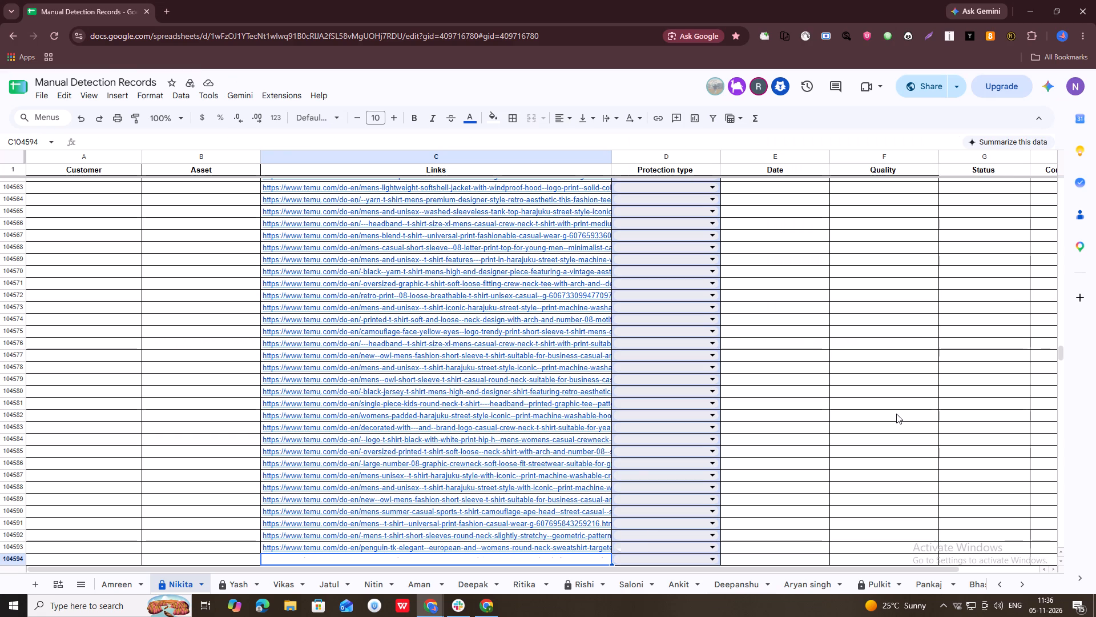
{"action": "key", "text": "Down"}
{"action": "key", "text": "alt+Tab"}
{"action": "key", "text": "Right"}
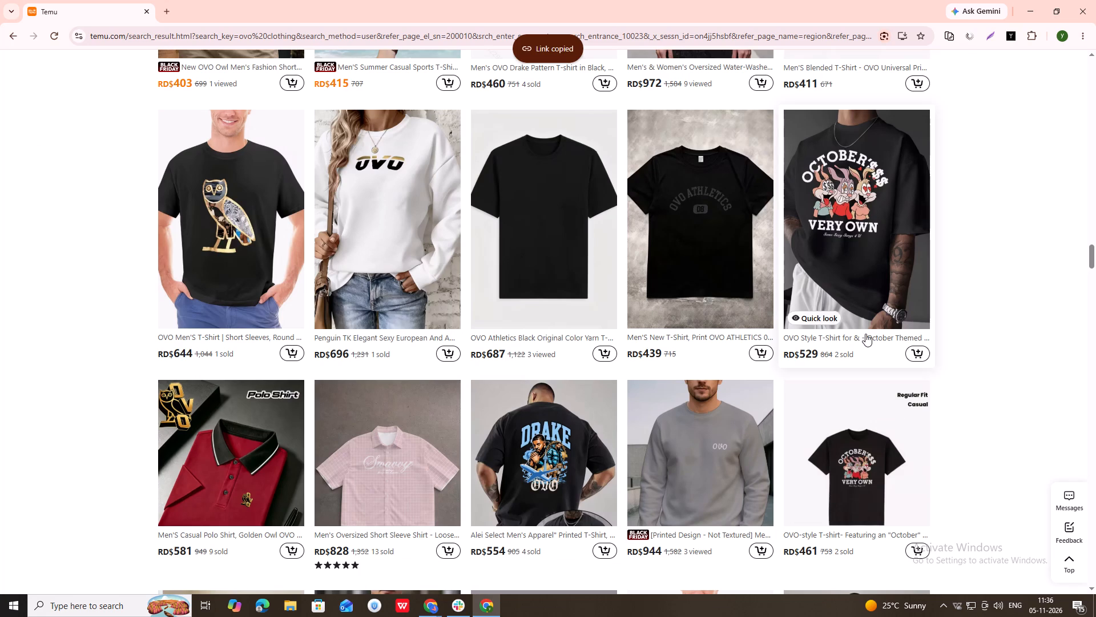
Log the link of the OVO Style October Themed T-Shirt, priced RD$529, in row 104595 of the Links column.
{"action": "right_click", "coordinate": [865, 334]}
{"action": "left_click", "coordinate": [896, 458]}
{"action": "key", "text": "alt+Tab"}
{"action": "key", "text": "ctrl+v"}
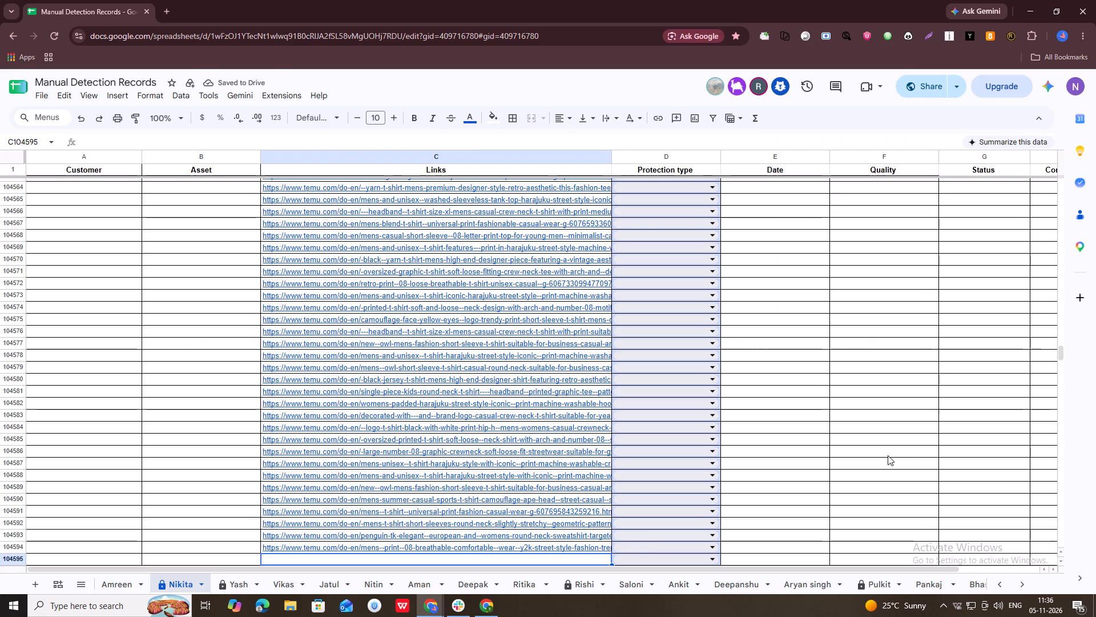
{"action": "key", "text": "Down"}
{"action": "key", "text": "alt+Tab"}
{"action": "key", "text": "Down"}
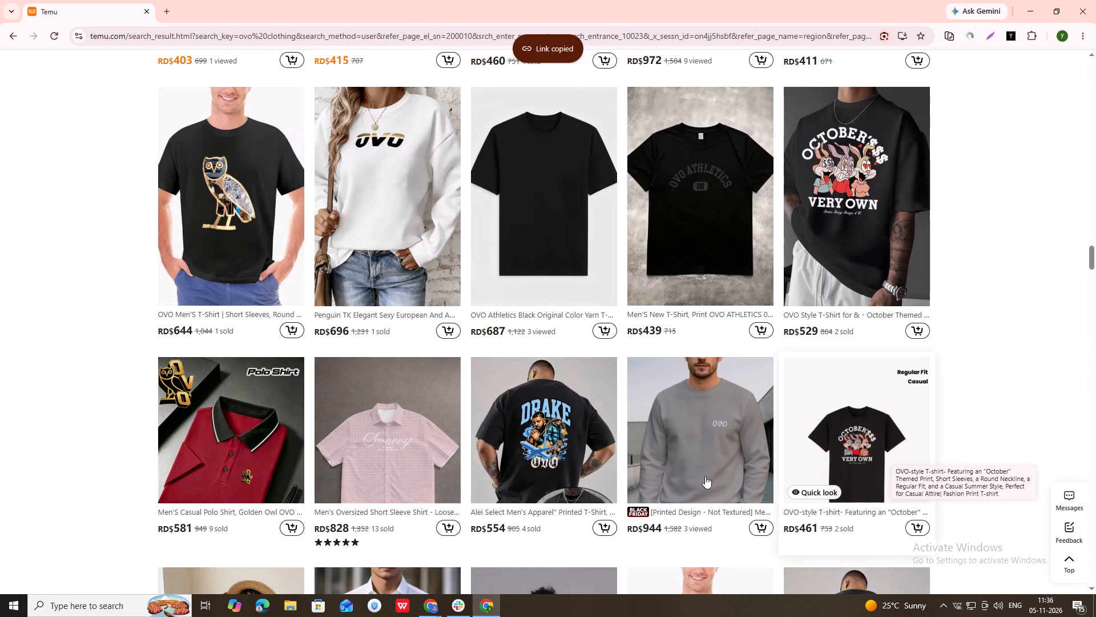
Copy the link of the Men's Casual Polo Shirt, Golden Owl OVO, priced RD$581, and return to the detection sheet.
{"action": "right_click", "coordinate": [266, 510]}
{"action": "left_click", "coordinate": [331, 443]}
{"action": "key", "text": "alt+Tab"}
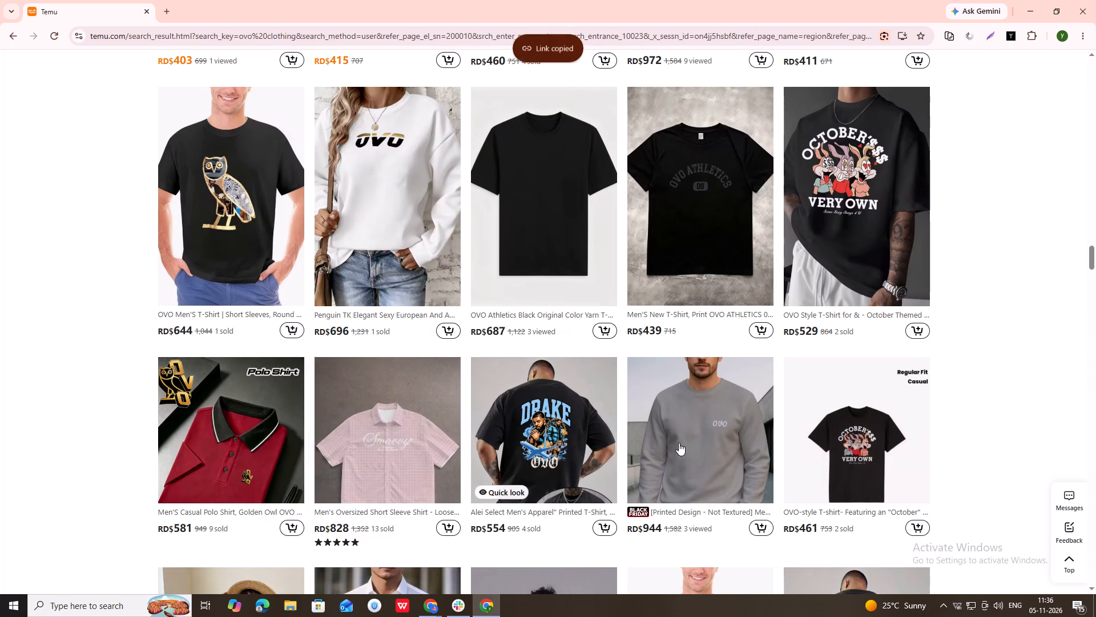
Insert 17 blank rows above row 104596, where the "octobers own clothing" block starts.
{"action": "scroll", "coordinate": [213, 466], "scroll_direction": "down", "scroll_amount": 2}
{"action": "left_click", "coordinate": [0, 444]}
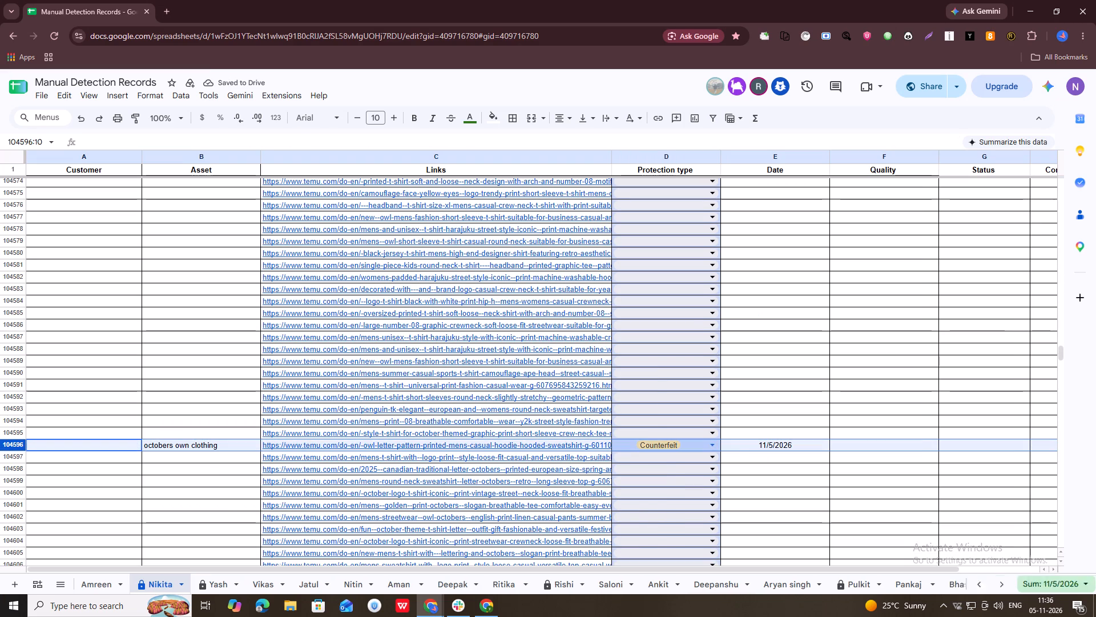
{"action": "key", "text": "ctrl+alt+equal"}
{"action": "key", "text": "ctrl+alt+equal"}
{"action": "key", "text": "ctrl+alt+equal"}
{"action": "key", "text": "ctrl+alt+equal"}
{"action": "key", "text": "ctrl+alt+equal"}
{"action": "key", "text": "ctrl+alt+equal"}
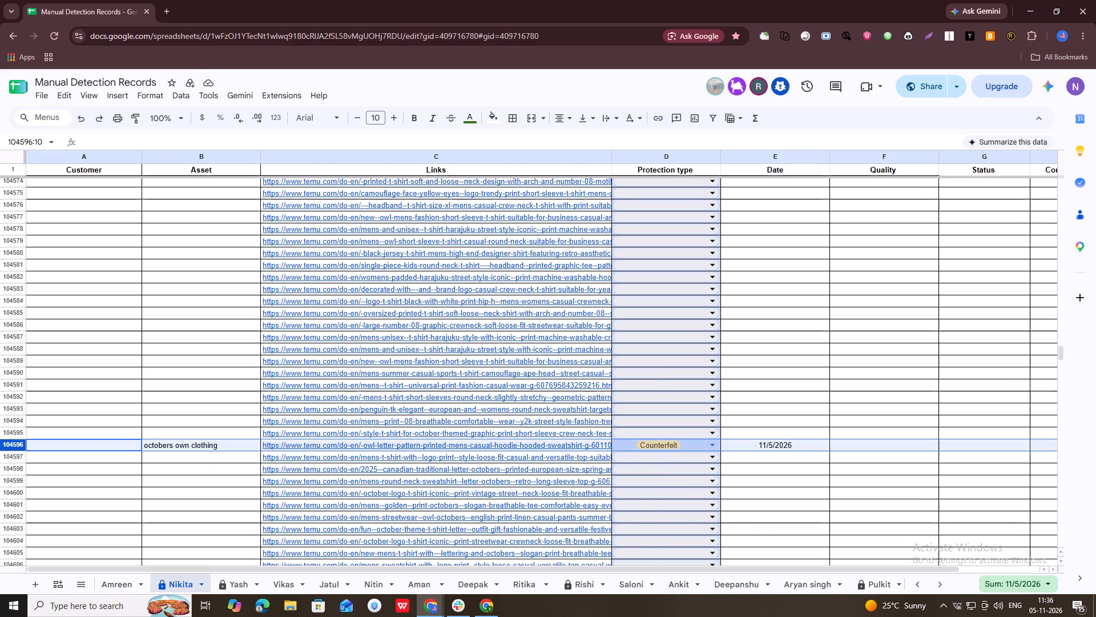
{"action": "key", "text": "ctrl+alt+equal"}
{"action": "key", "text": "ctrl+alt+equal"}
{"action": "key", "text": "ctrl+alt+equal"}
{"action": "key", "text": "ctrl+alt+equal"}
{"action": "key", "text": "ctrl+alt+equal"}
{"action": "key", "text": "ctrl+alt+equal"}
{"action": "key", "text": "ctrl+alt+equal"}
{"action": "key", "text": "ctrl+alt+equal"}
{"action": "key", "text": "ctrl+alt+equal"}
{"action": "key", "text": "ctrl+alt+equal"}
{"action": "key", "text": "ctrl+alt+equal"}
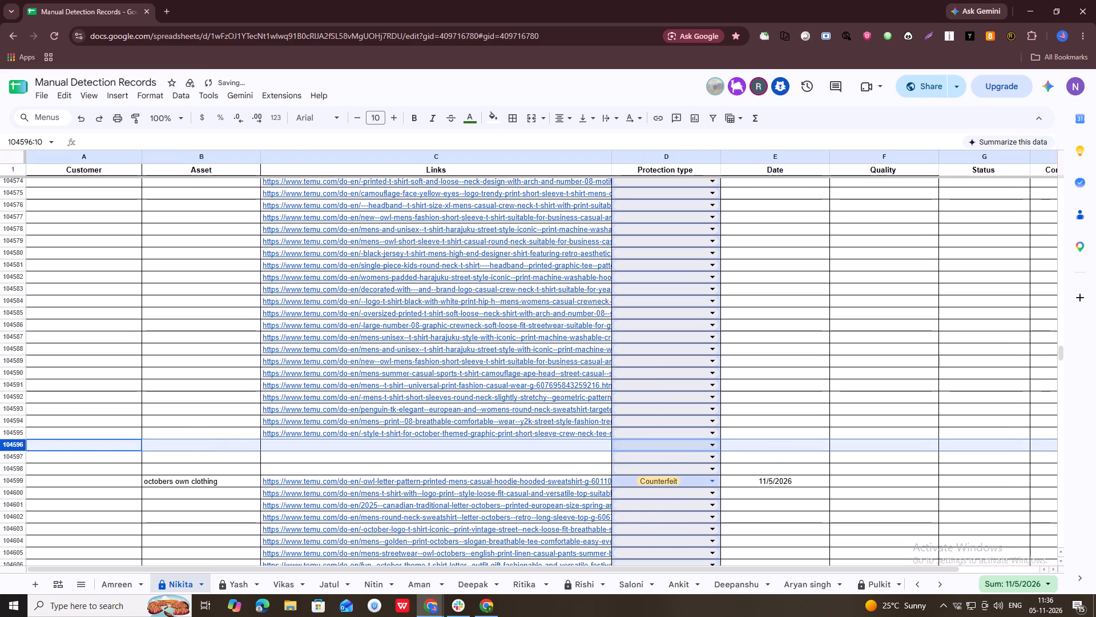
Log the copied Golden Owl OVO polo shirt link in row 104596 of the Links column.
{"action": "key", "text": "Right"}
{"action": "key", "text": "Right"}
{"action": "key", "text": "Right"}
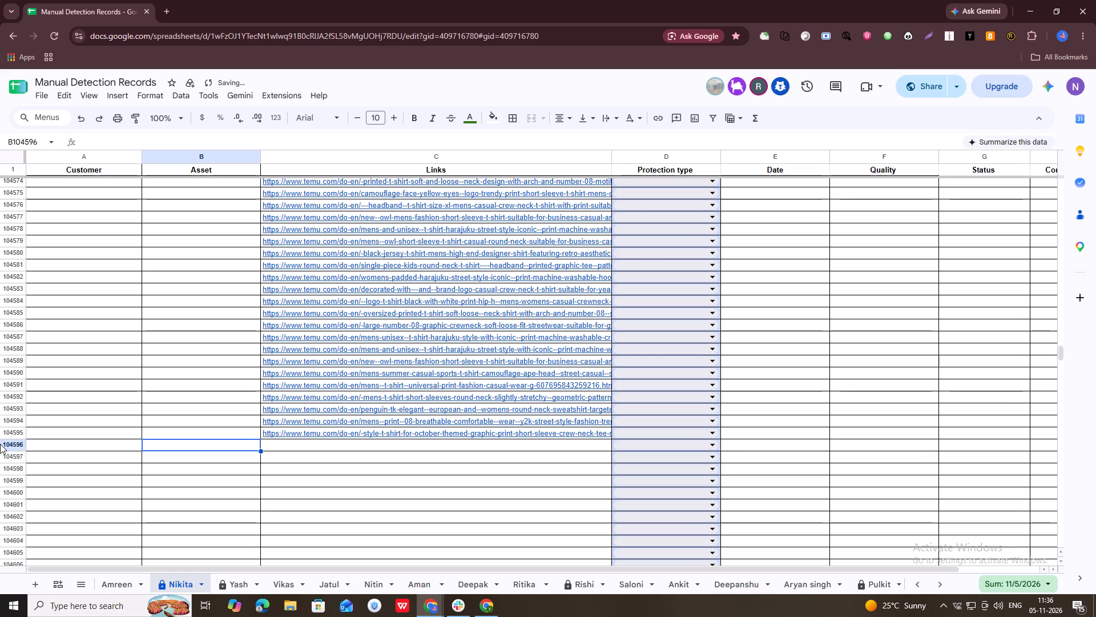
{"action": "key", "text": "Left"}
{"action": "key", "text": "ctrl+v"}
{"action": "key", "text": "Down"}
{"action": "key", "text": "alt+Tab"}
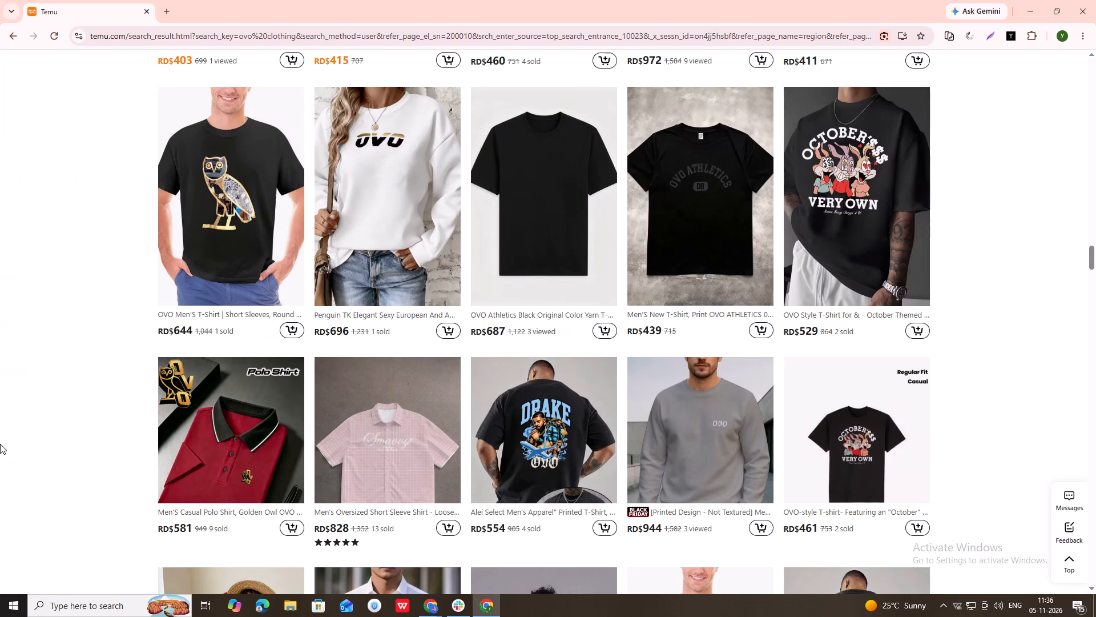
{"action": "key", "text": "Right"}
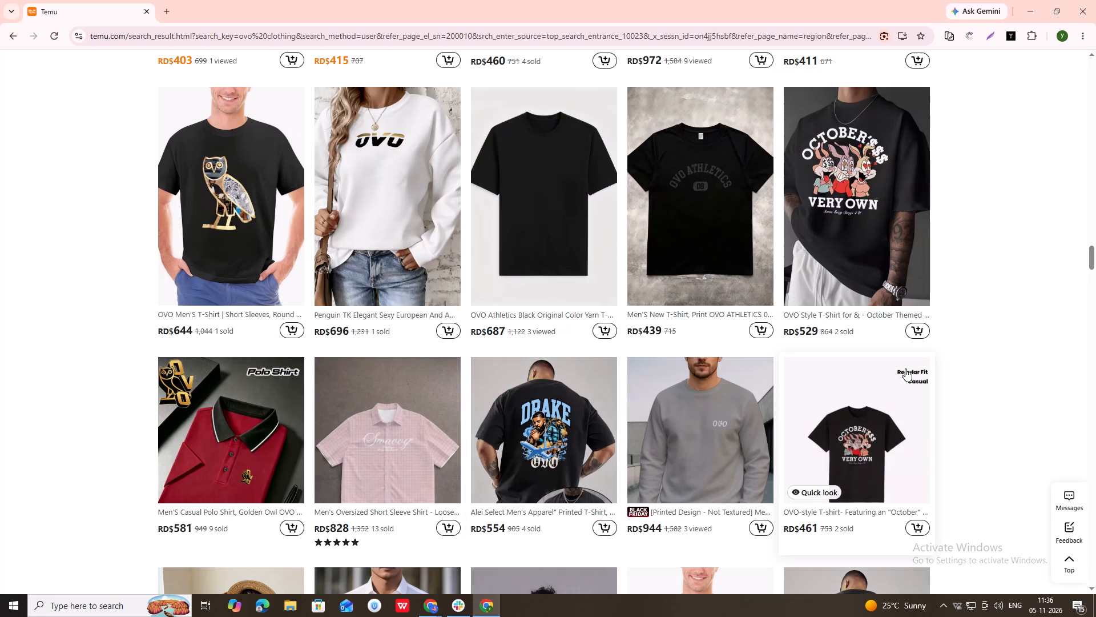
Open the October-themed T-shirt link in row 104595 to check its listing, and close the listing again.
{"action": "key", "text": "alt+Tab"}
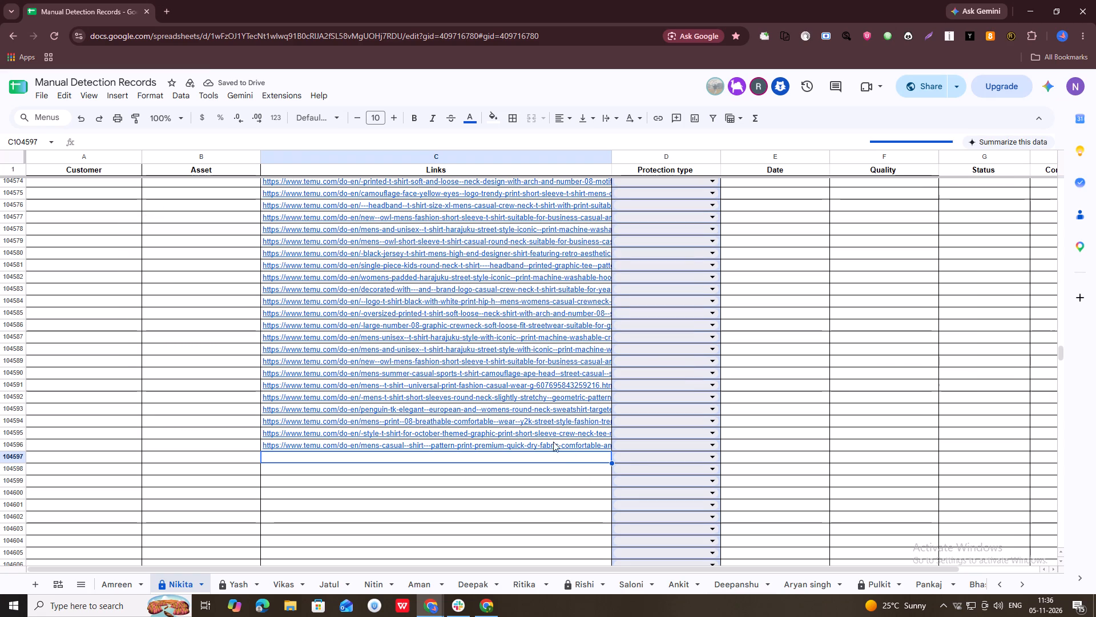
{"action": "left_click", "coordinate": [534, 430]}
{"action": "key", "text": "alt+Return"}
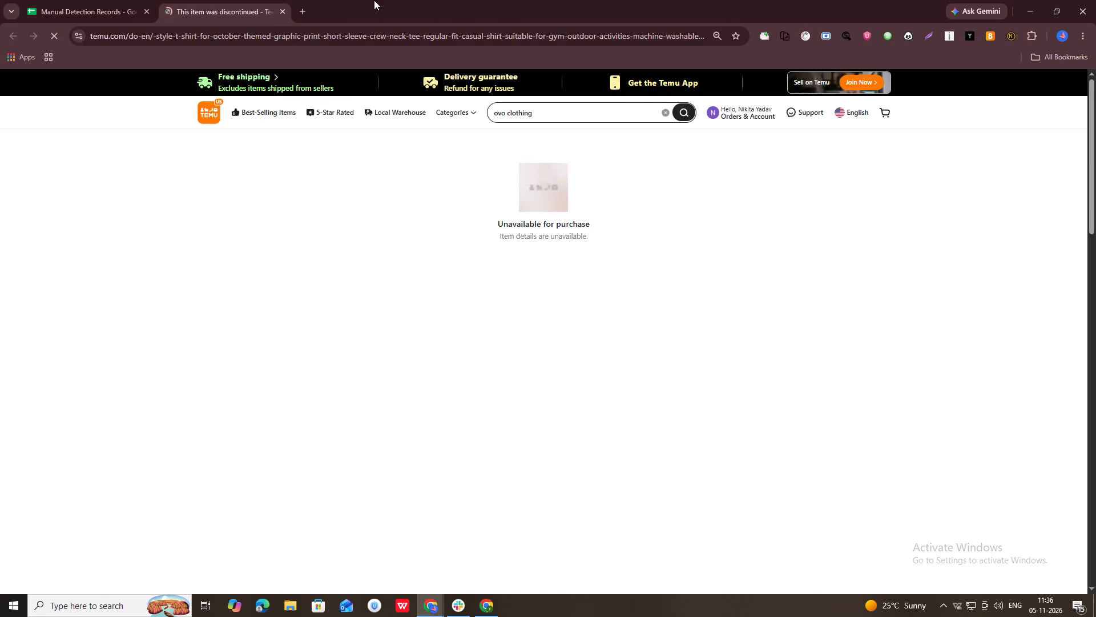
{"action": "left_click", "coordinate": [285, 11]}
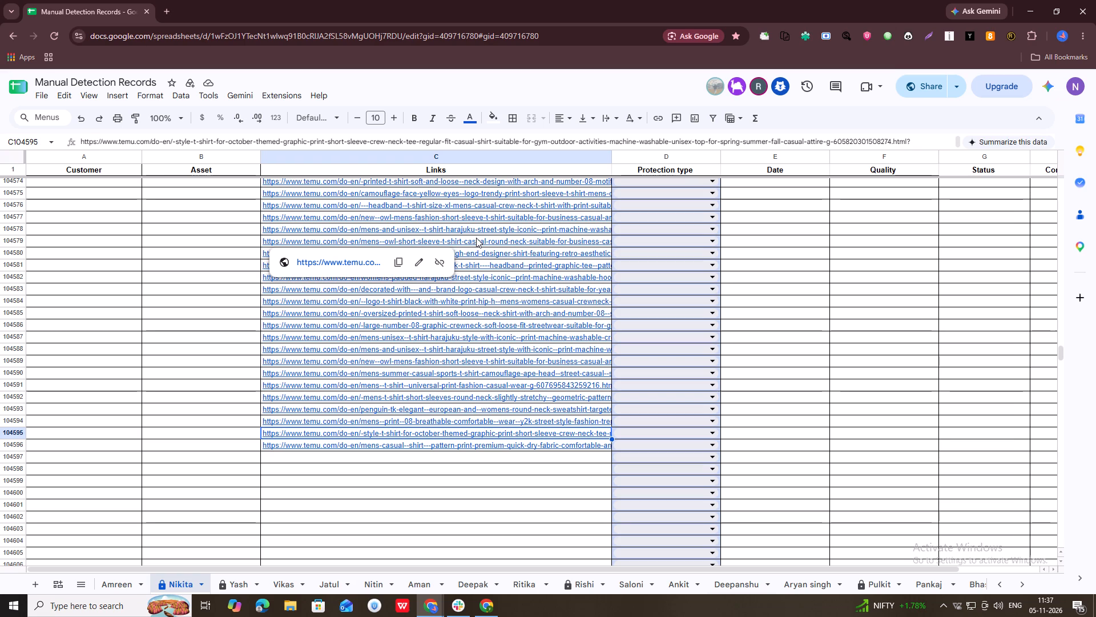
Find the link of the OVO Style October Themed T-Shirt, priced RD$529, in the sheet and clear it from row 104595.
{"action": "key", "text": "alt+Tab"}
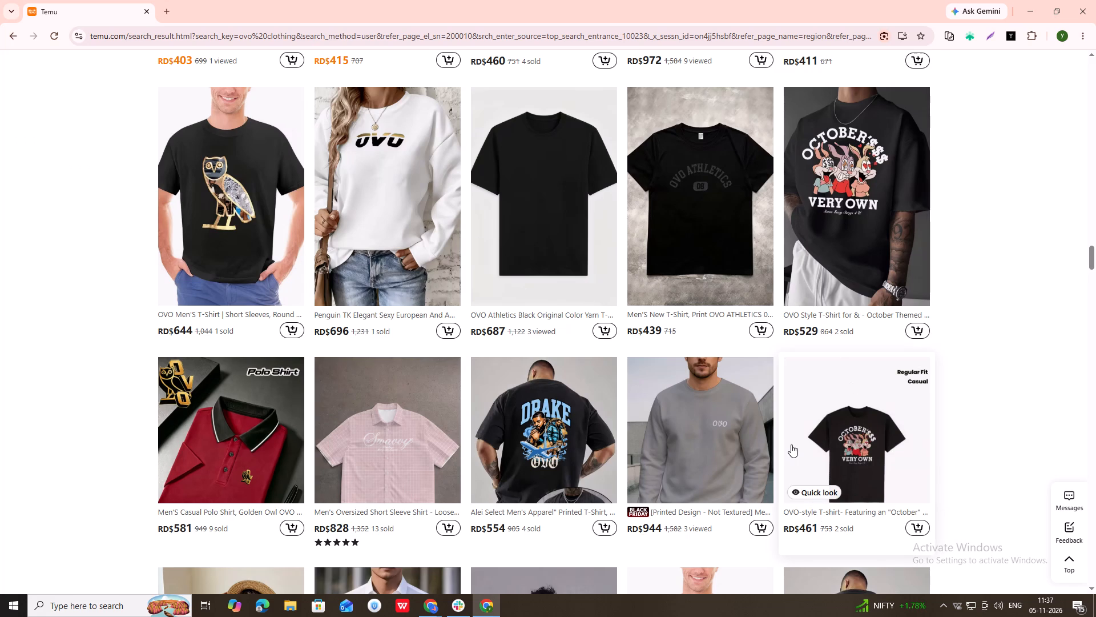
{"action": "right_click", "coordinate": [837, 313]}
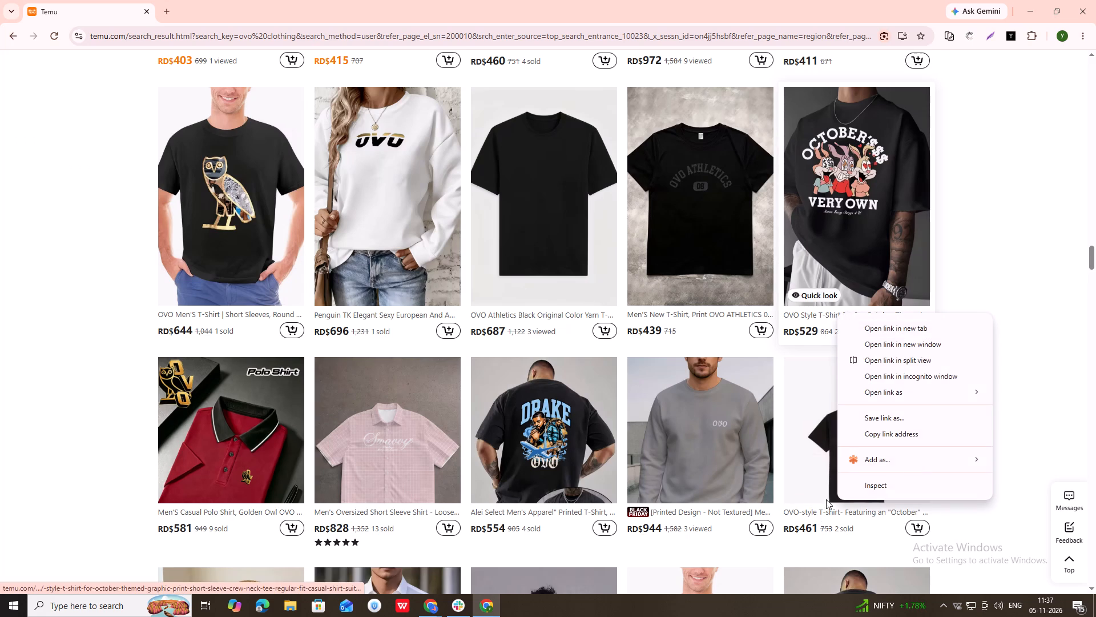
{"action": "left_click", "coordinate": [865, 435]}
{"action": "key", "text": "alt+Tab"}
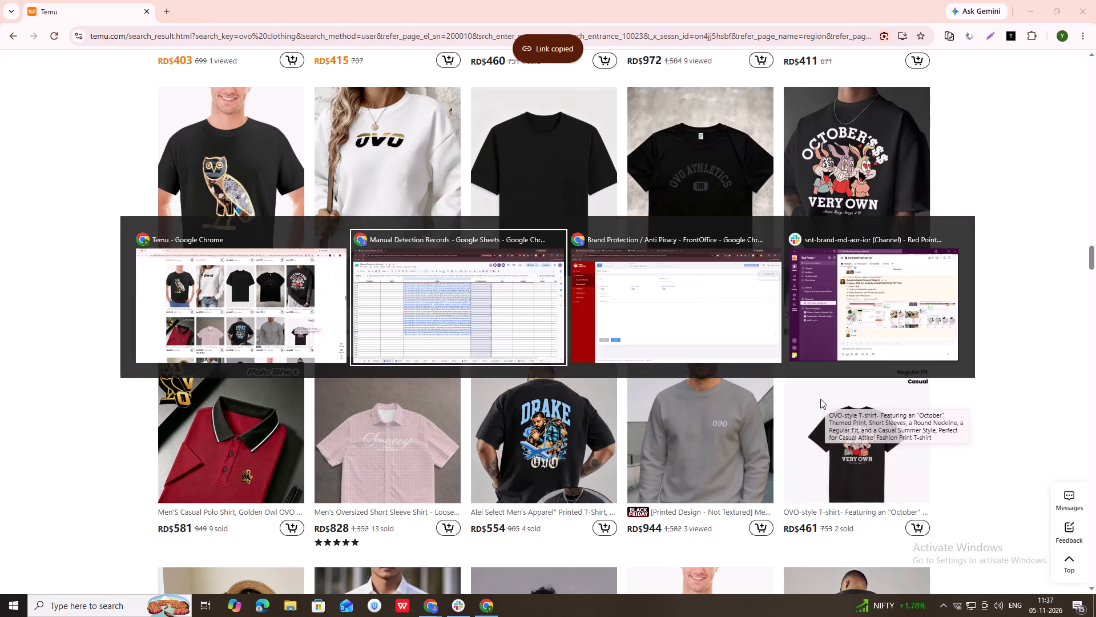
{"action": "key", "text": "ctrl+f"}
{"action": "key", "text": "ctrl+v"}
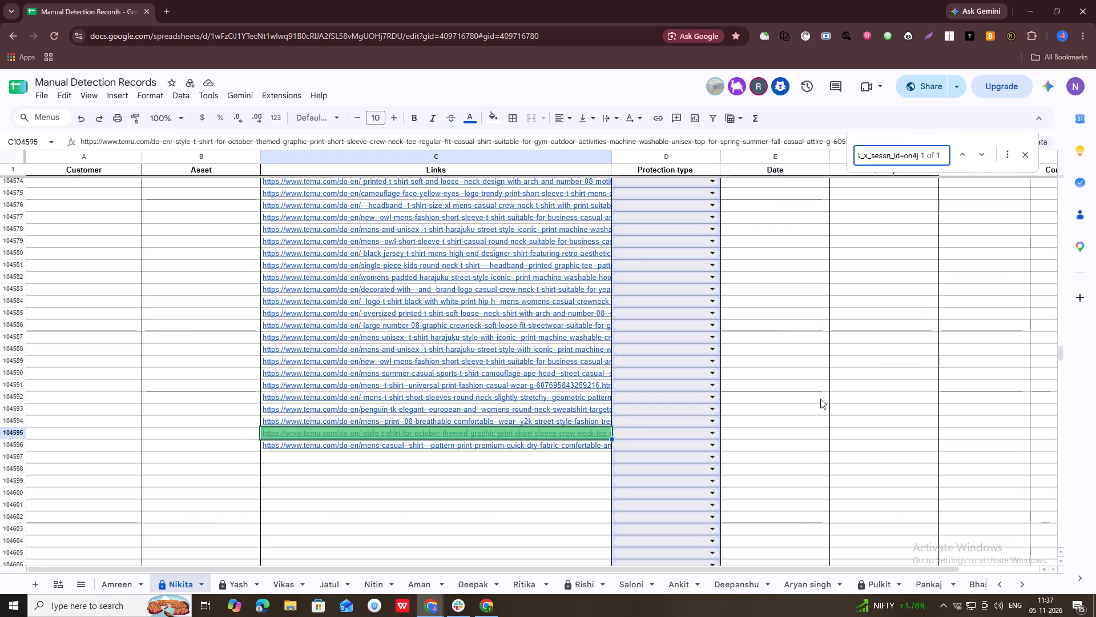
{"action": "left_click", "coordinate": [475, 432]}
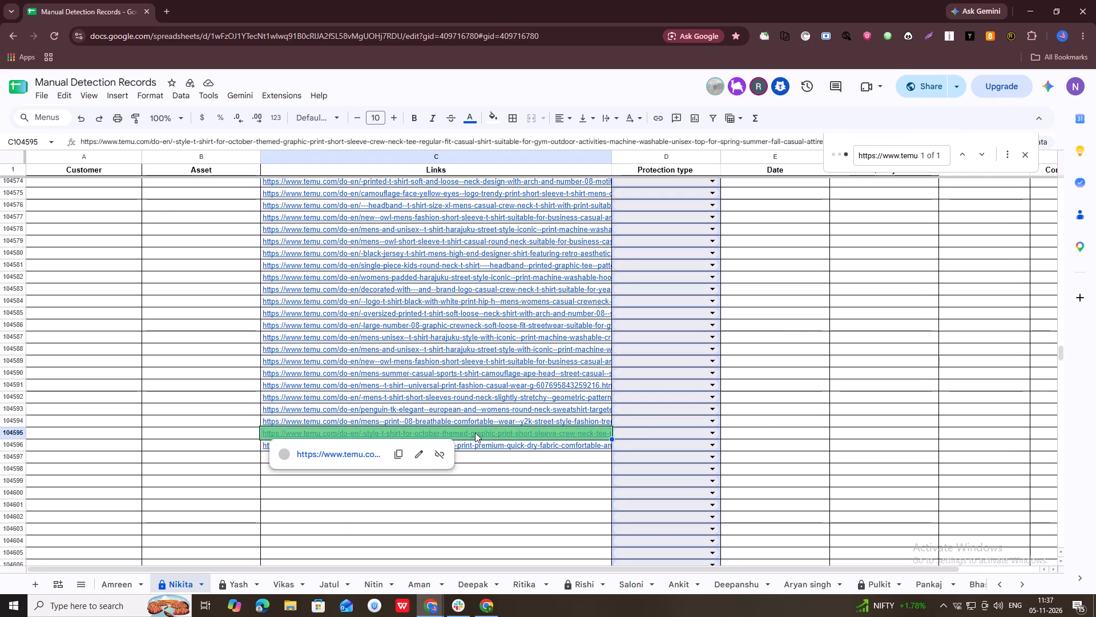
{"action": "key", "text": "Delete"}
Log the copied October Themed T-Shirt link in row 104625, at the end of the "octobers own clothing" block.
{"action": "key", "text": "alt+Tab"}
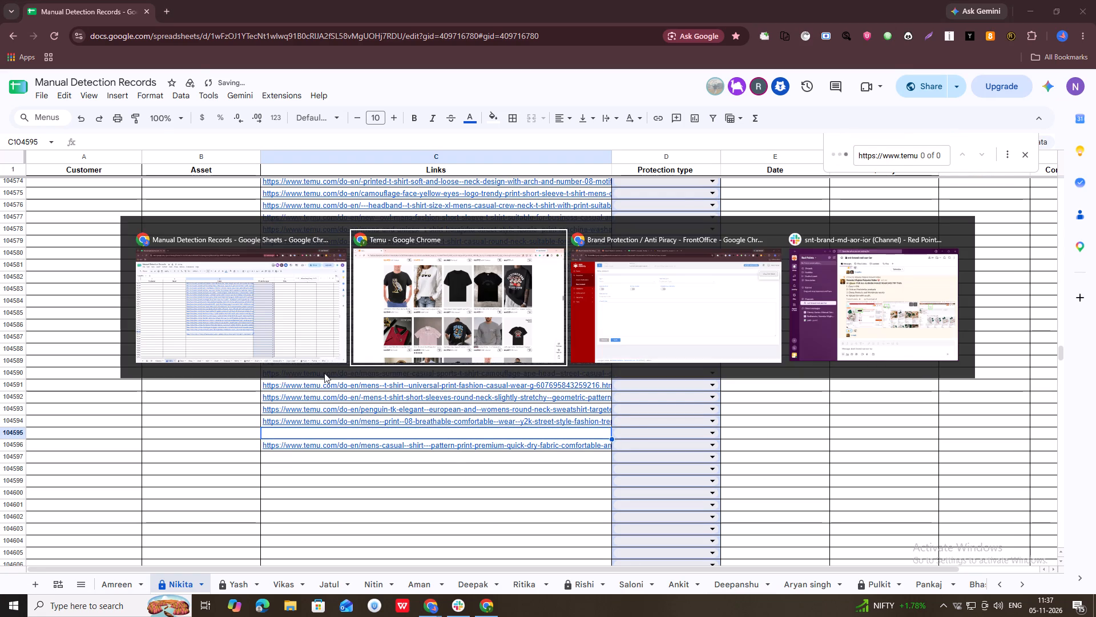
{"action": "left_click", "coordinate": [243, 329], "text": "alt"}
{"action": "scroll", "coordinate": [400, 411], "scroll_direction": "down", "scroll_amount": 6}
{"action": "left_click", "coordinate": [404, 445]}
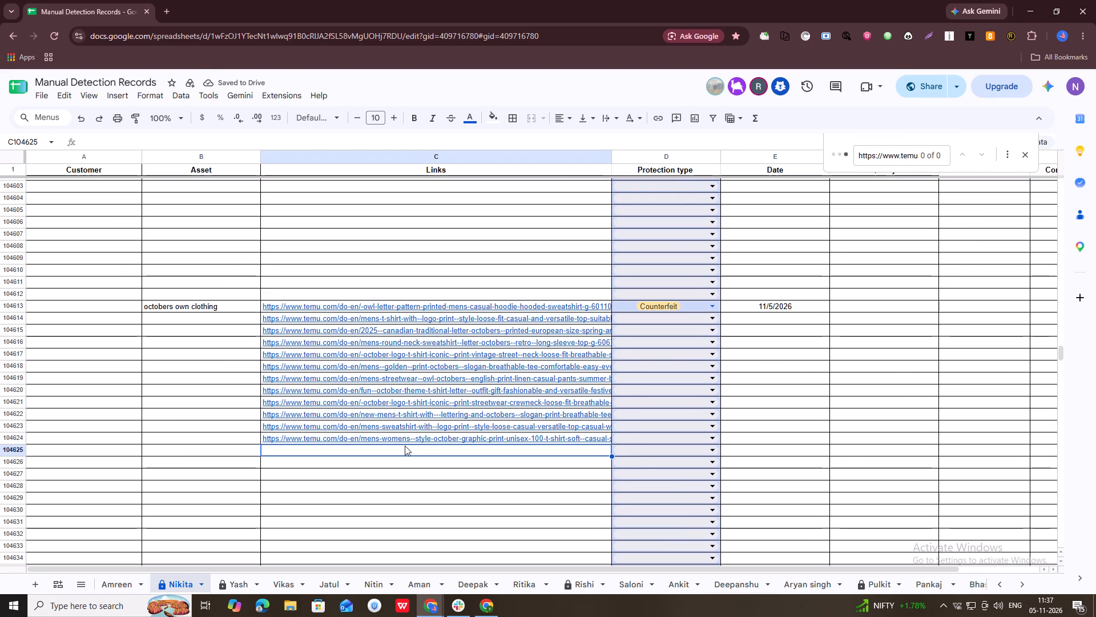
{"action": "key", "text": "ctrl+v"}
{"action": "left_click", "coordinate": [414, 461]}
{"action": "key", "text": "alt+Tab"}
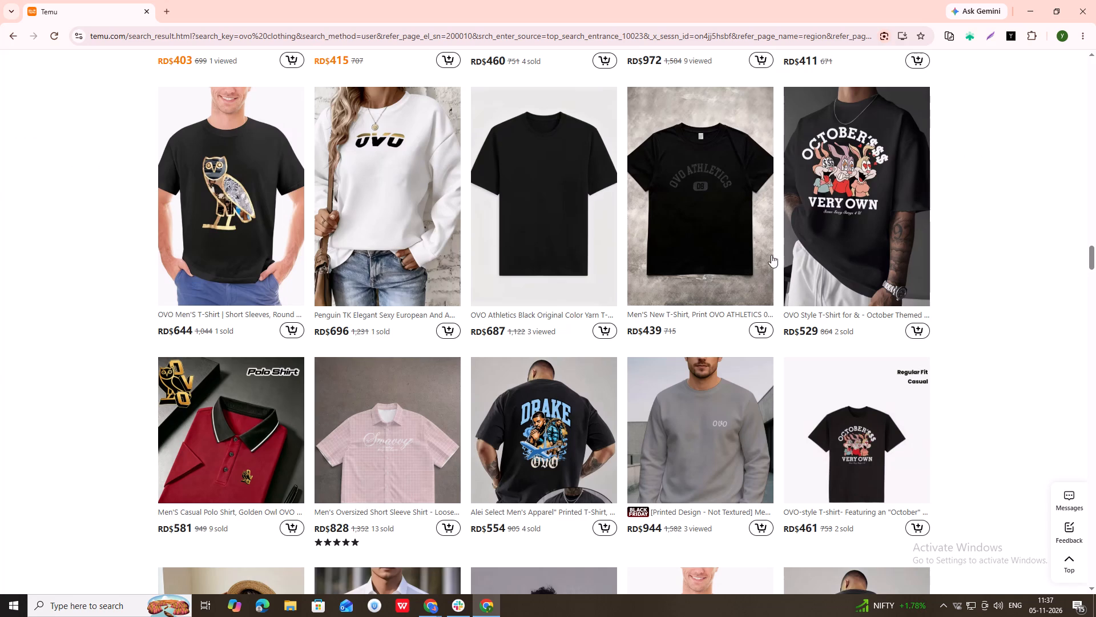
Copy the link of the OVO-style T-shirt featuring "October", priced RD$461, from Temu and log it in row 104626 of the Links column.
{"action": "right_click", "coordinate": [536, 511]}
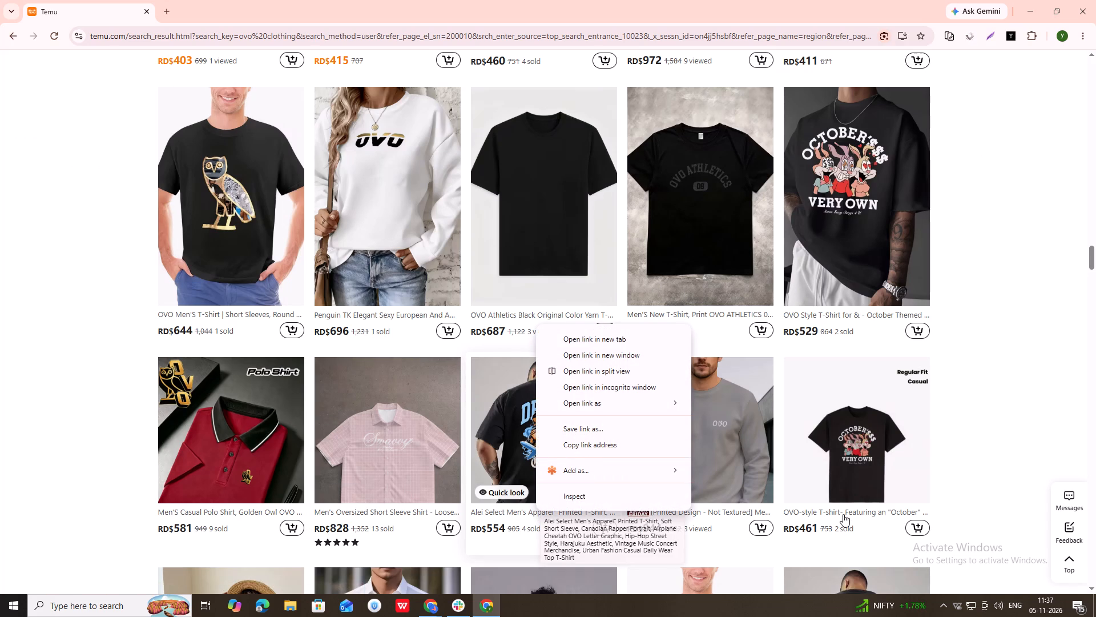
{"action": "right_click", "coordinate": [843, 514]}
{"action": "left_click", "coordinate": [882, 450]}
{"action": "key", "text": "alt+Tab"}
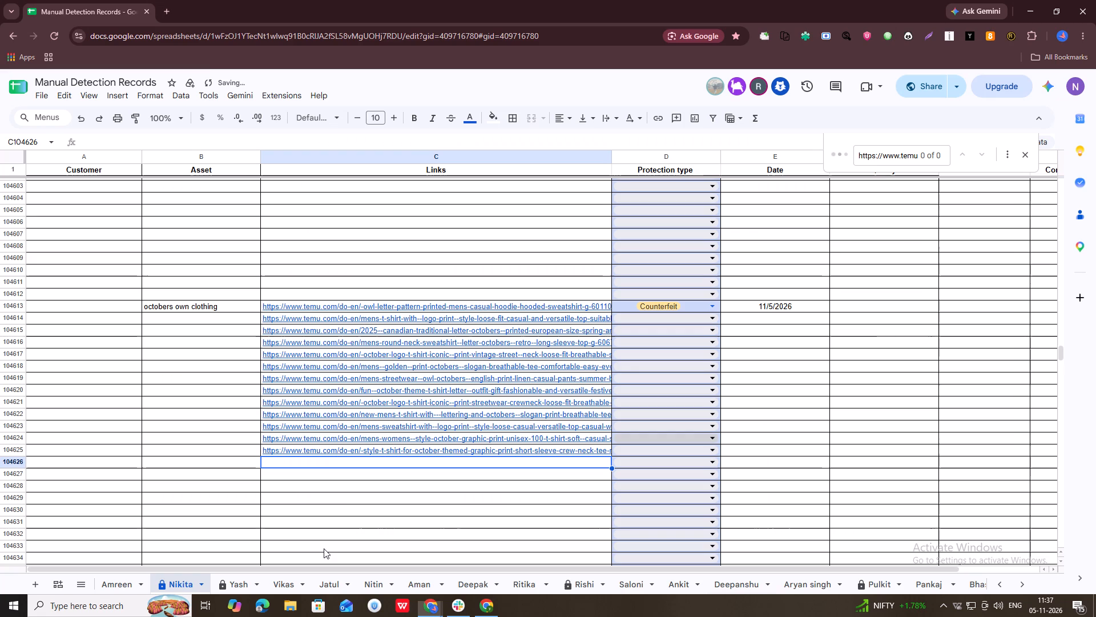
{"action": "key", "text": "ctrl+v"}
Copy the Alei Select Drake OVO T-shirt link, priced RD$554, log it in empty row 104595, and close the sheet search.
{"action": "key", "text": "alt+Tab"}
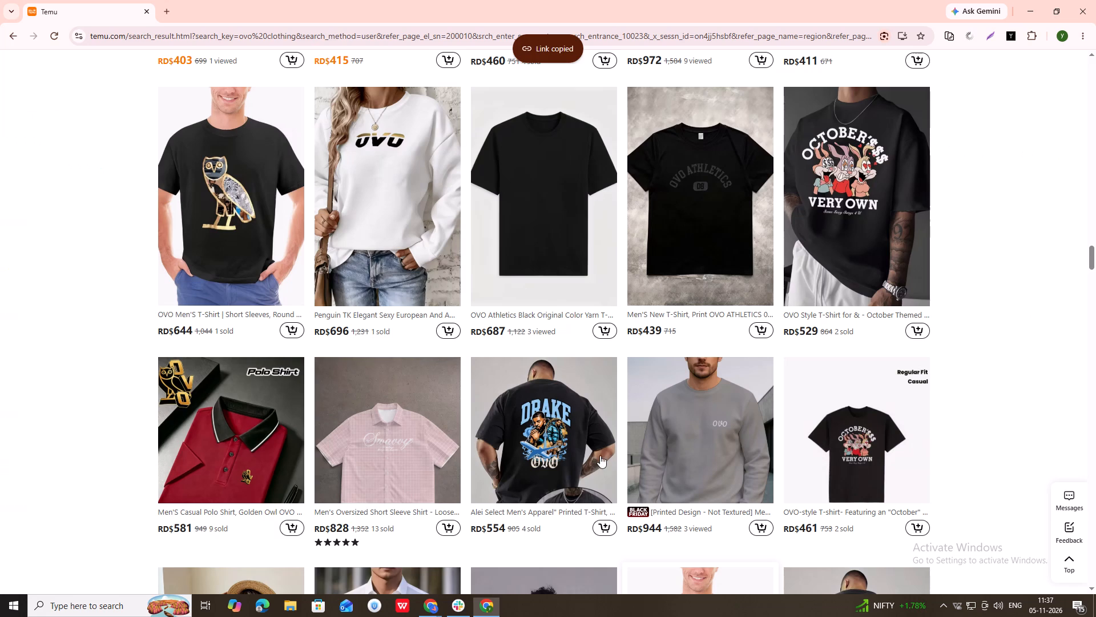
{"action": "right_click", "coordinate": [549, 513]}
{"action": "left_click", "coordinate": [614, 442]}
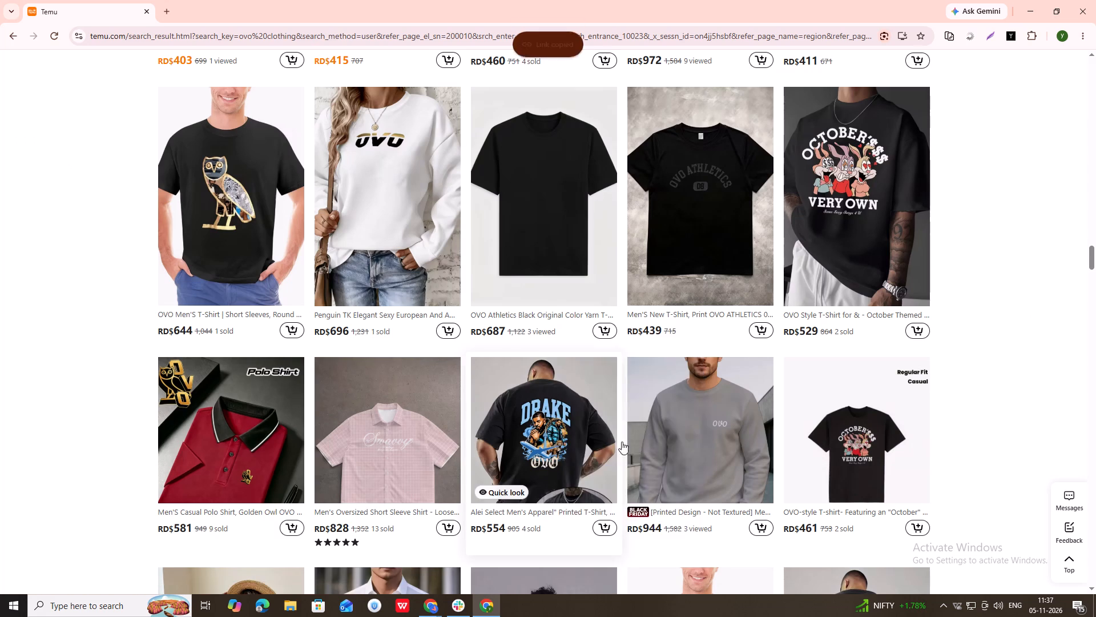
{"action": "key", "text": "alt+Tab"}
{"action": "scroll", "coordinate": [468, 386], "scroll_direction": "up", "scroll_amount": 3}
{"action": "left_click", "coordinate": [496, 264]}
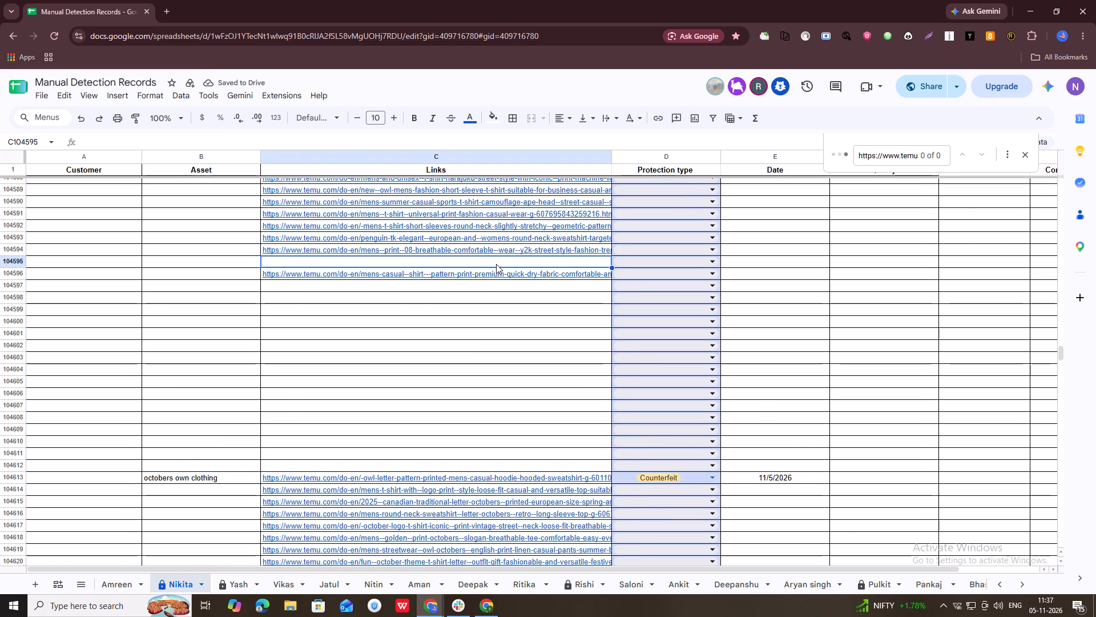
{"action": "key", "text": "ctrl+v"}
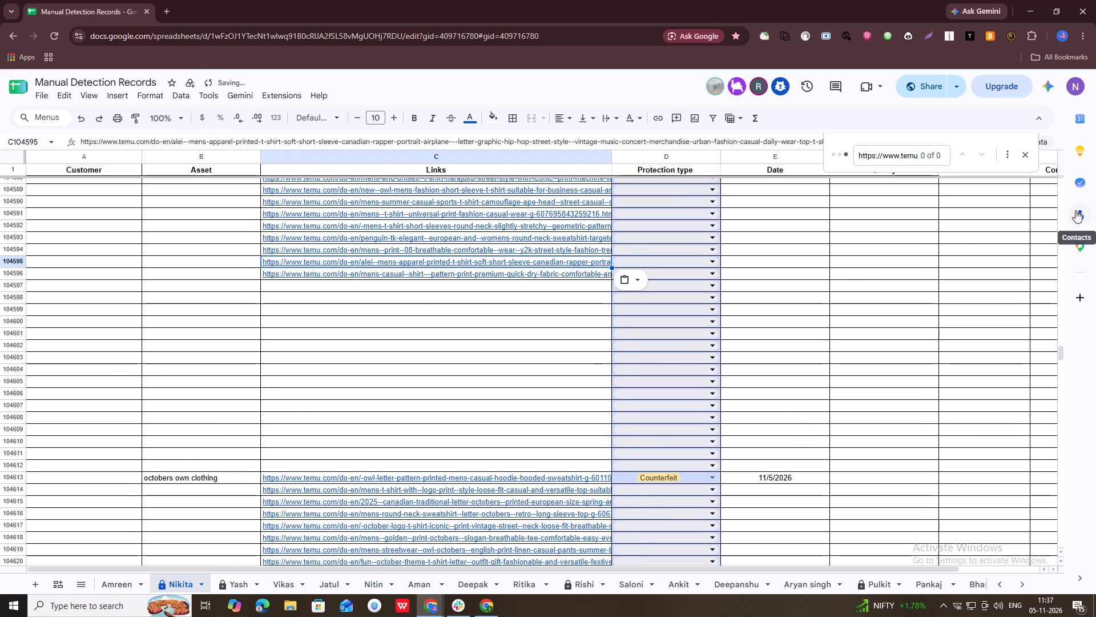
{"action": "left_click", "coordinate": [1026, 157]}
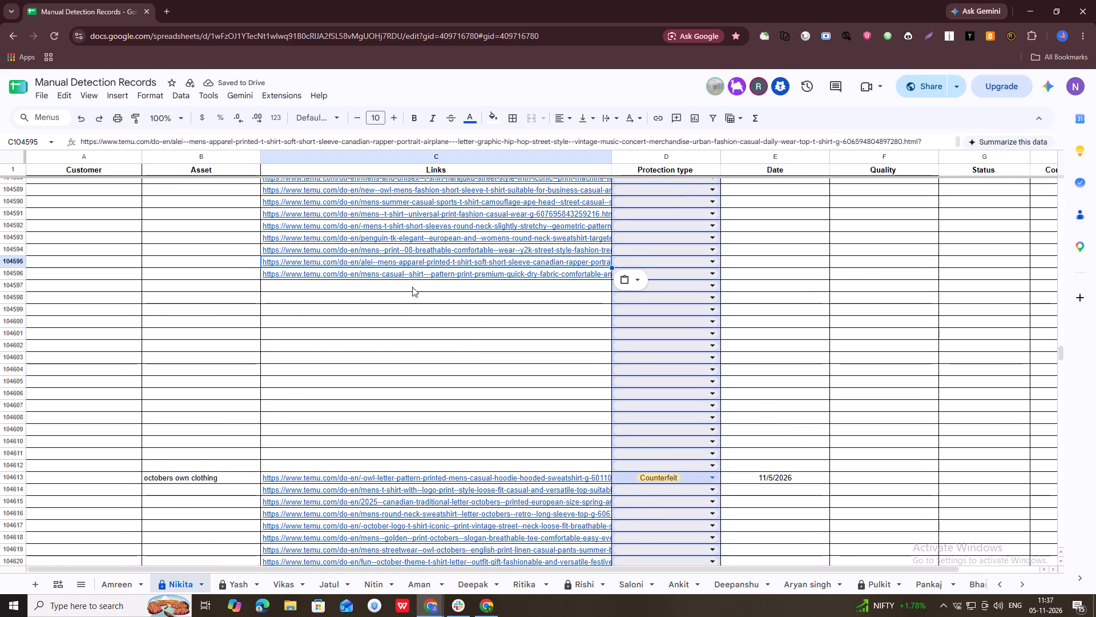
{"action": "left_click", "coordinate": [412, 286]}
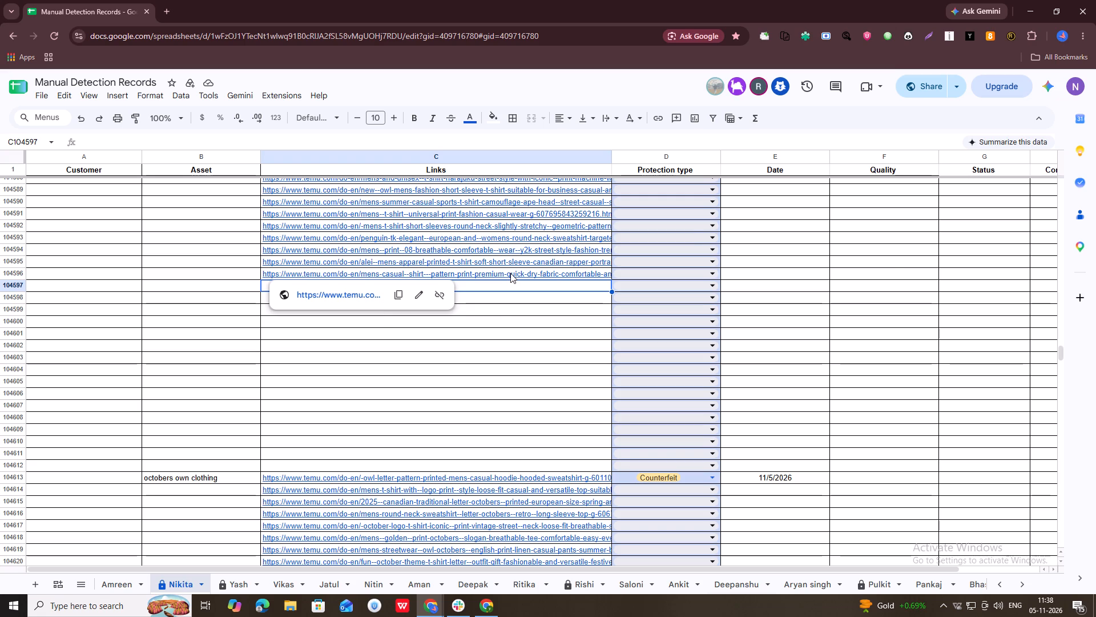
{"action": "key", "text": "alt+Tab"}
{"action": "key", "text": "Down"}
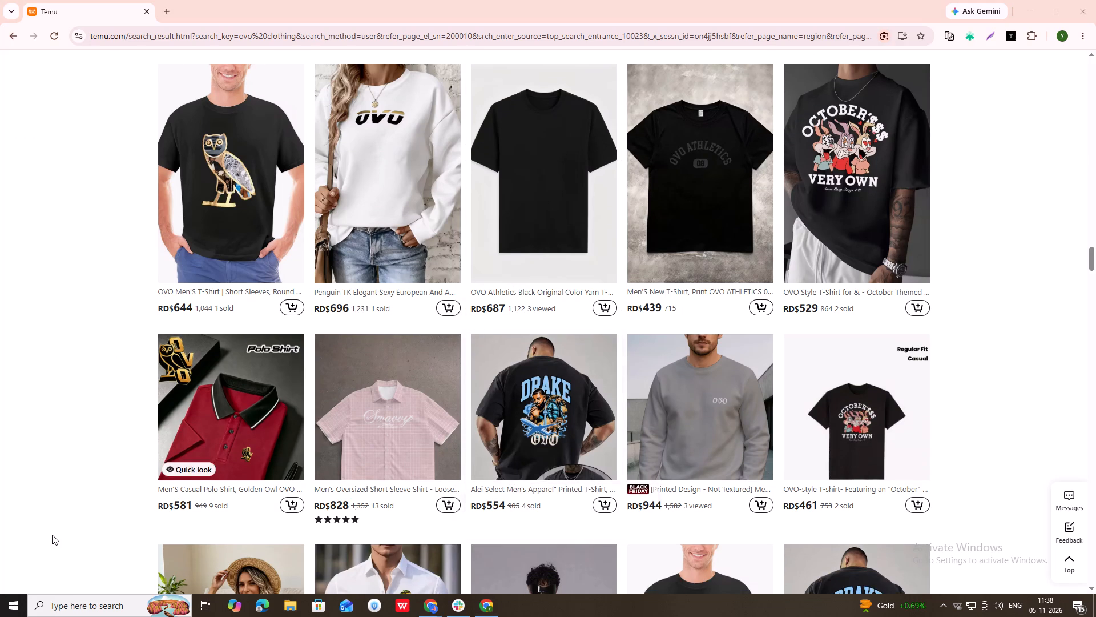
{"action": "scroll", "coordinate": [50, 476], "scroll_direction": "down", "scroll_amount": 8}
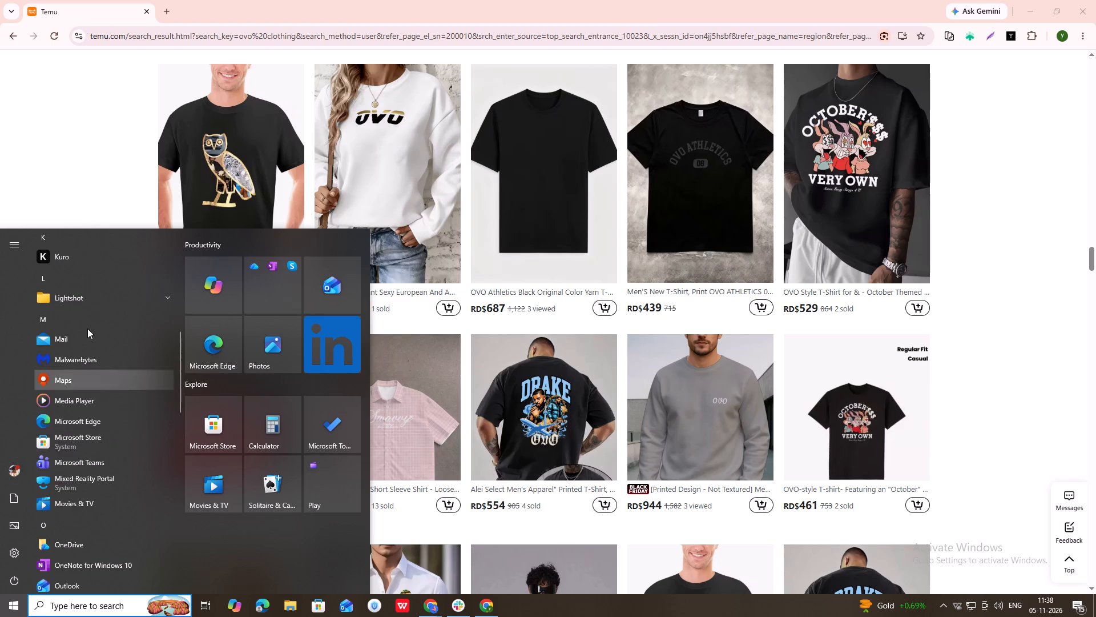
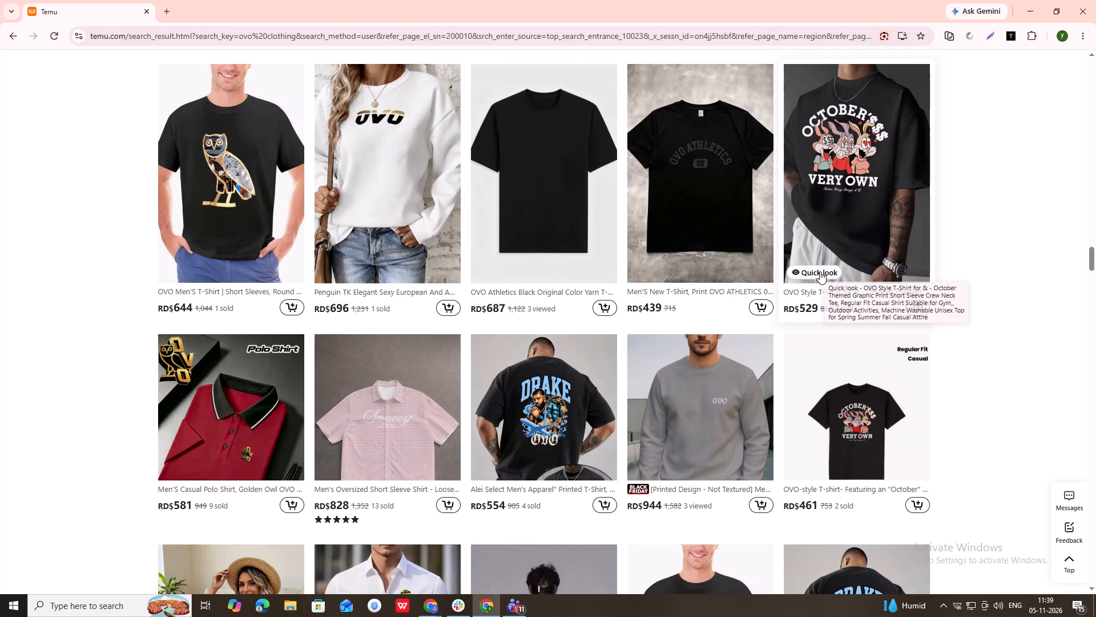
Copy the link of the Men's Multi-Color Long Sleeve Shirt, priced RD$696, from Temu and log it in row 104597 of the Links column.
{"action": "scroll", "coordinate": [668, 382], "scroll_direction": "down", "scroll_amount": 7}
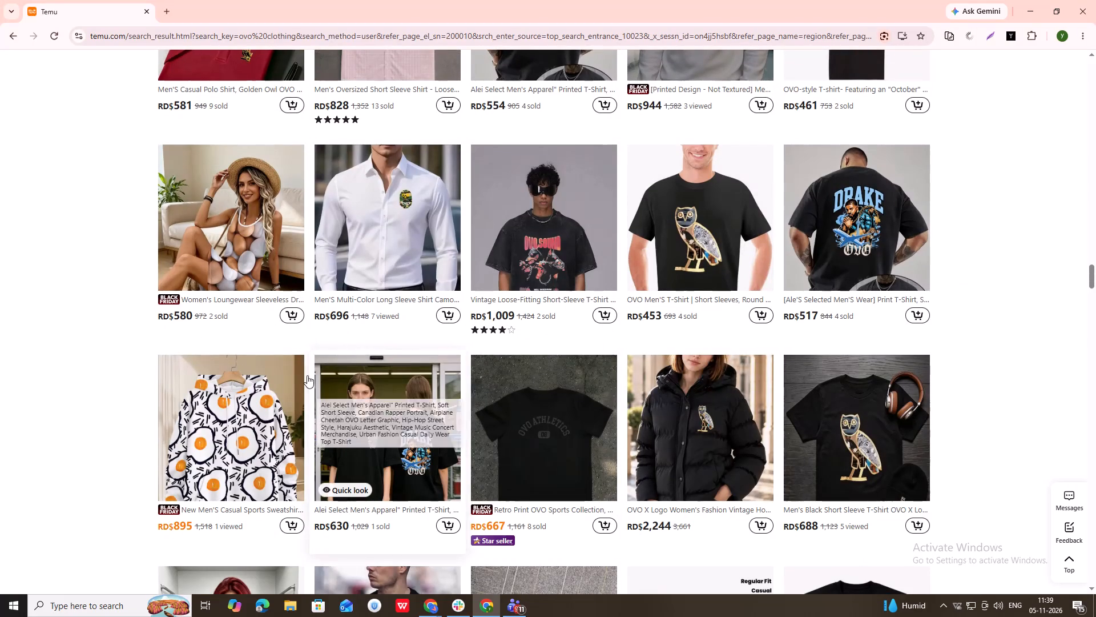
{"action": "right_click", "coordinate": [407, 303]}
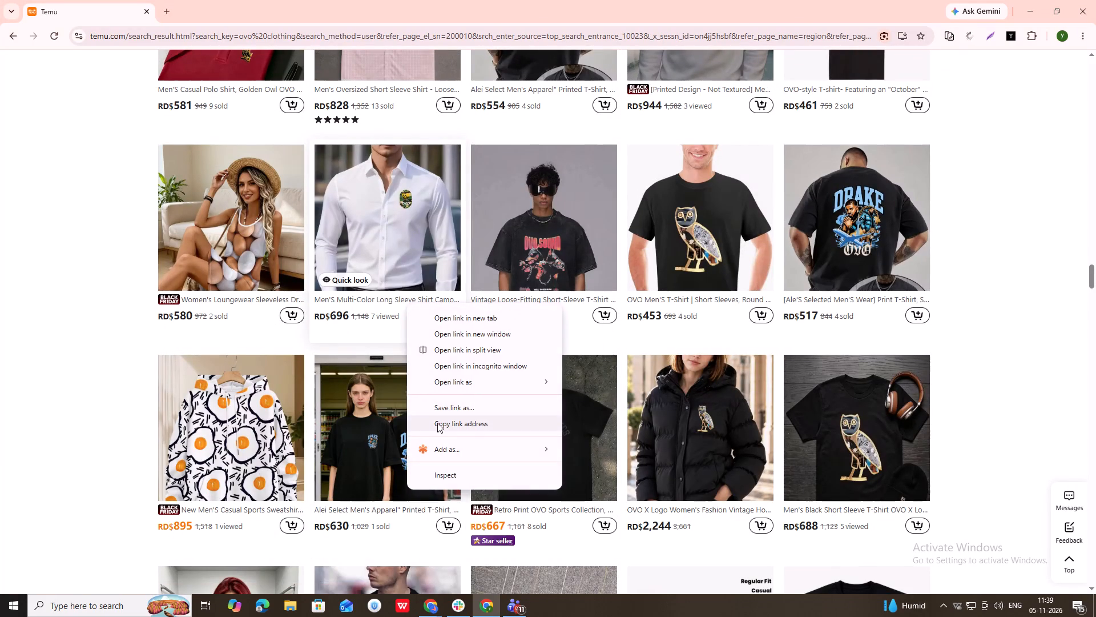
{"action": "left_click", "coordinate": [437, 424]}
{"action": "key", "text": "alt+Tab"}
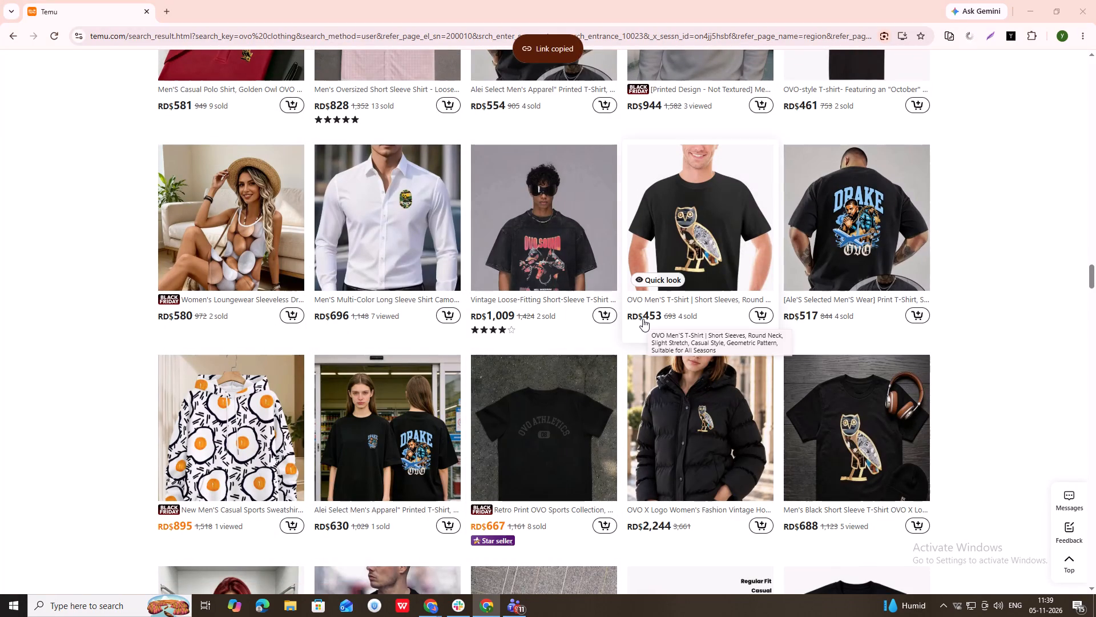
{"action": "key", "text": "alt+Tab"}
{"action": "key", "text": "ctrl+v"}
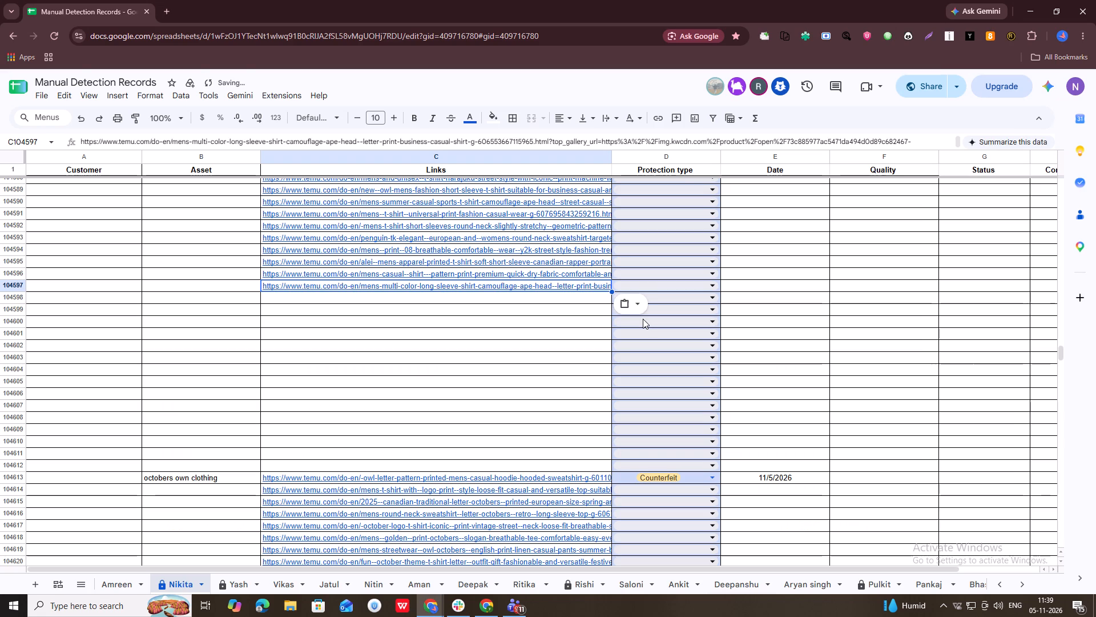
{"action": "key", "text": "Down"}
Copy the link of the OVO Men's T-Shirt with round neck, priced RD$453, and log it in row 104598.
{"action": "key", "text": "alt+Tab"}
{"action": "key", "text": "Right"}
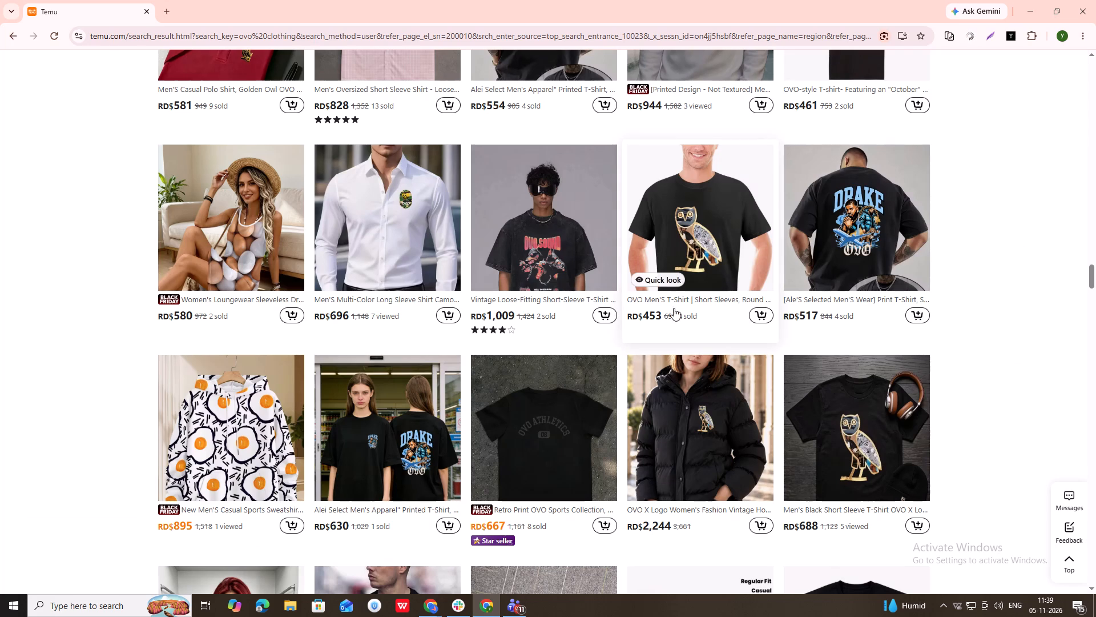
{"action": "right_click", "coordinate": [698, 302]}
{"action": "left_click", "coordinate": [734, 423]}
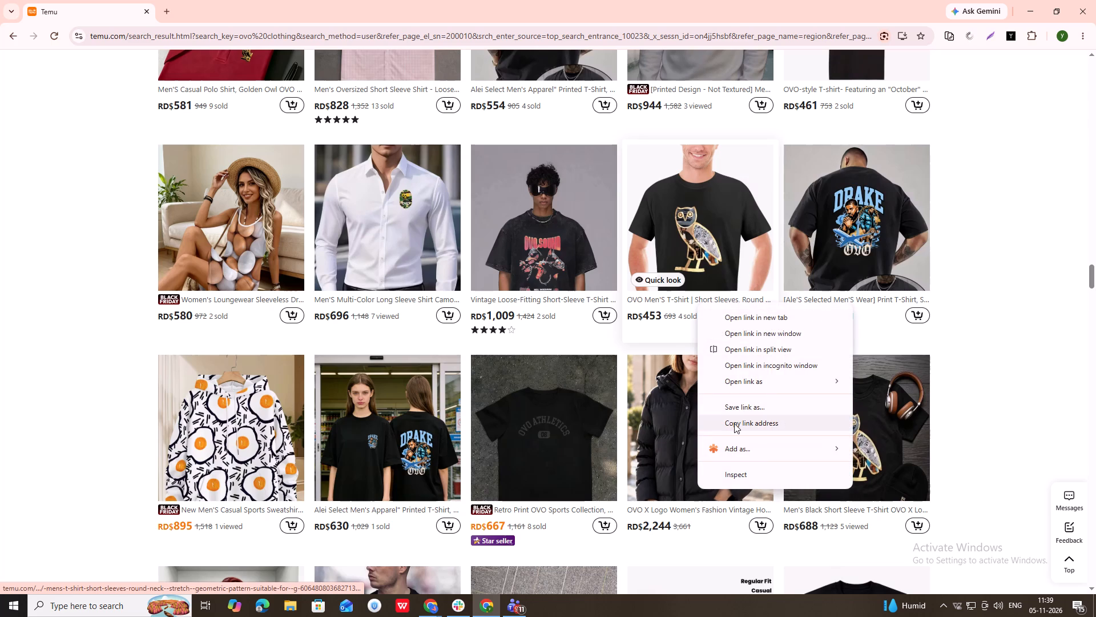
{"action": "key", "text": "alt+Tab"}
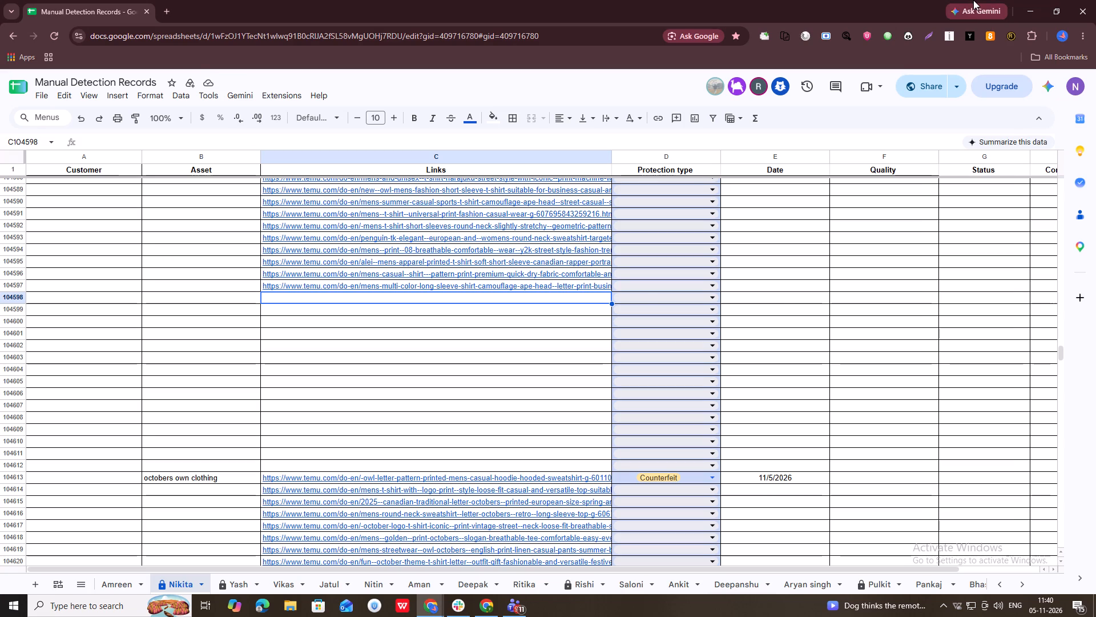
{"action": "key", "text": "ctrl+v"}
{"action": "key", "text": "Down"}
Copy the link of the Ale's Selected Men's Wear Drake OVO T-shirt, priced RD$517, and log it in row 104599.
{"action": "key", "text": "alt+Tab"}
{"action": "key", "text": "Right"}
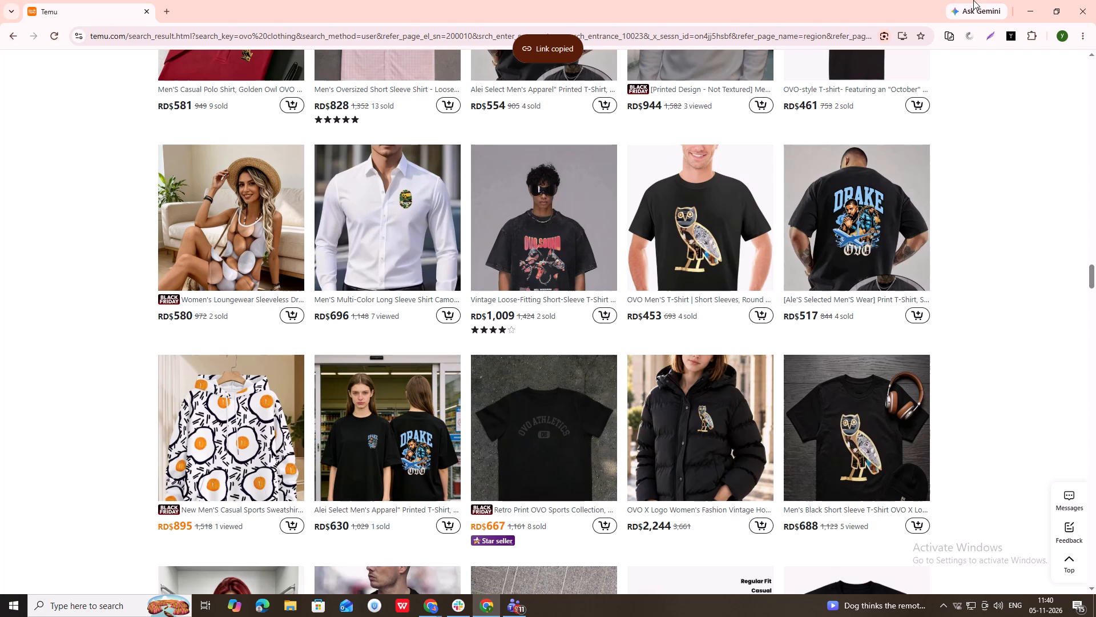
{"action": "right_click", "coordinate": [864, 301]}
{"action": "left_click", "coordinate": [888, 421]}
{"action": "key", "text": "alt+Tab"}
{"action": "key", "text": "ctrl+v"}
{"action": "key", "text": "Down"}
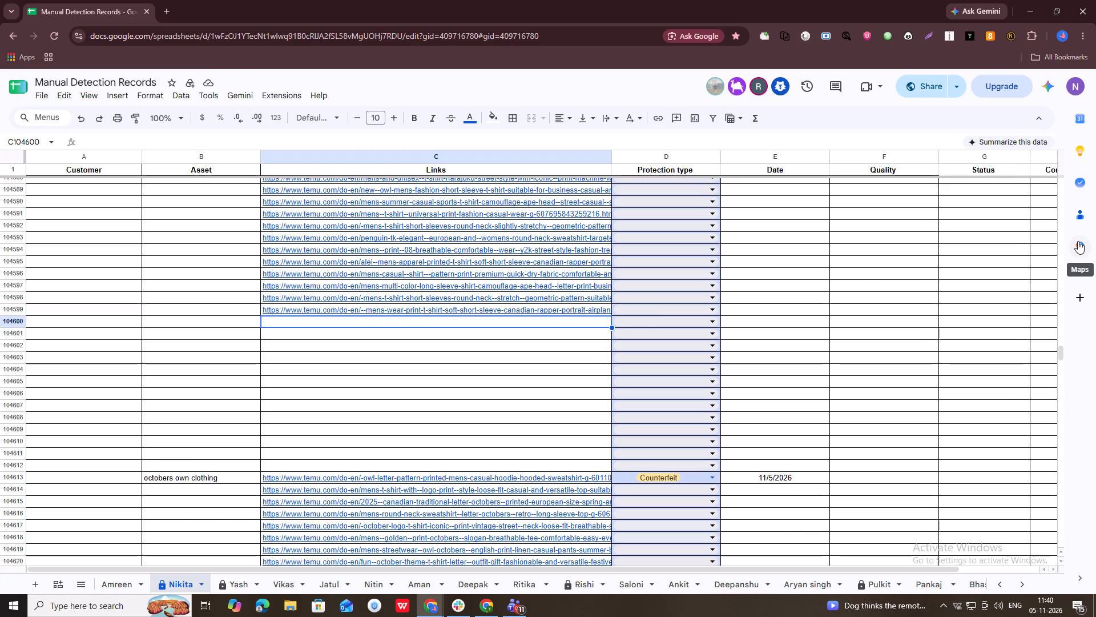
Copy the link of the Alei Select Men's Apparel Drake OVO T-shirt, priced RD$630, and log it in row 104600.
{"action": "key", "text": "alt+Tab"}
{"action": "key", "text": "Down"}
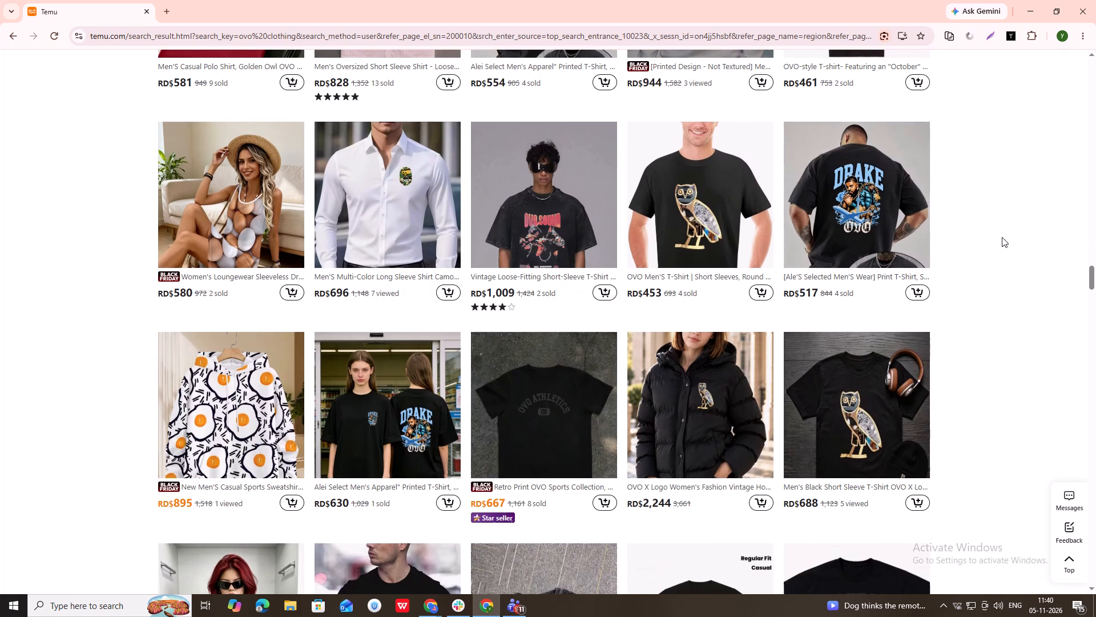
{"action": "right_click", "coordinate": [381, 484]}
{"action": "left_click", "coordinate": [449, 418]}
{"action": "key", "text": "alt+Tab"}
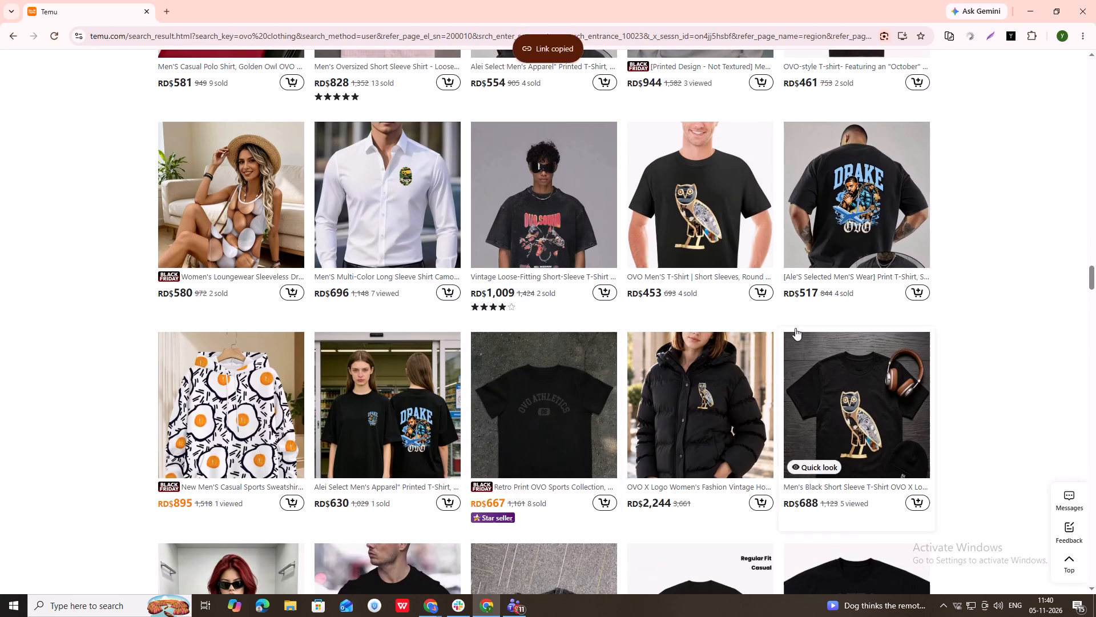
{"action": "key", "text": "ctrl+v"}
{"action": "key", "text": "ctrl+v"}
{"action": "key", "text": "Down"}
Copy the link of the Retro Print OVO Sports Collection T-shirt, priced RD$667, and log it in row 104601.
{"action": "key", "text": "alt+Tab"}
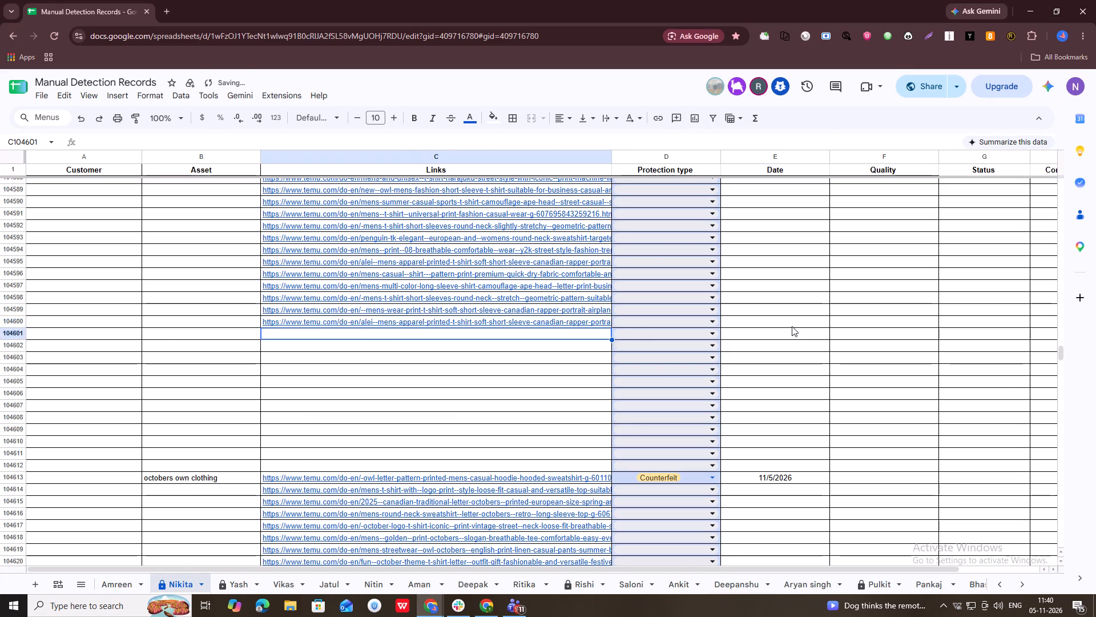
{"action": "key", "text": "Right"}
{"action": "right_click", "coordinate": [553, 491]}
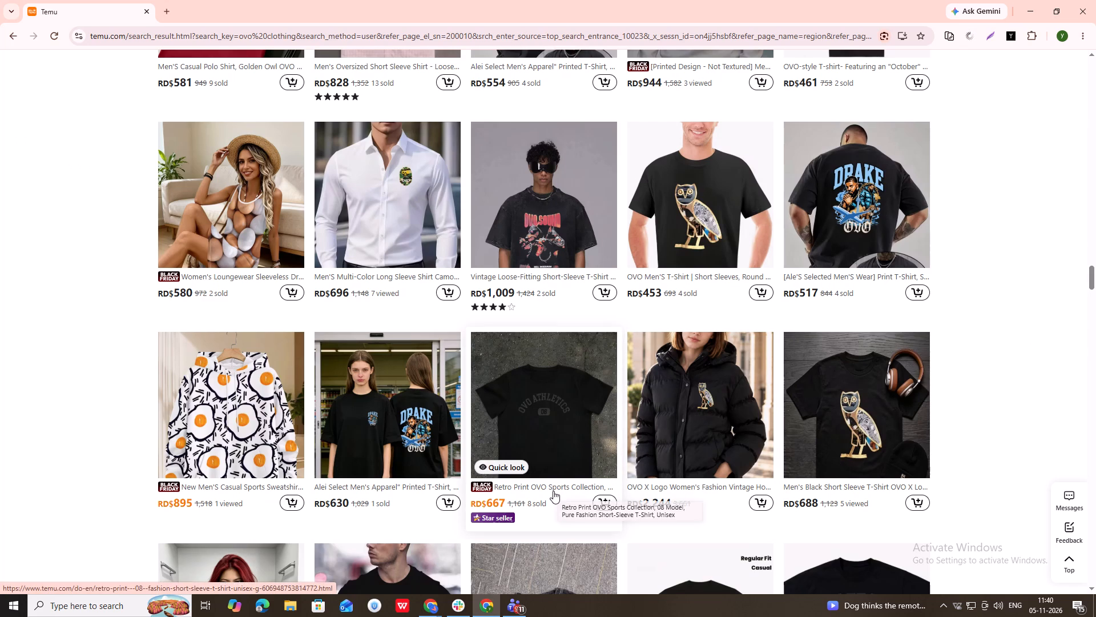
{"action": "left_click", "coordinate": [627, 426]}
{"action": "key", "text": "alt+Tab"}
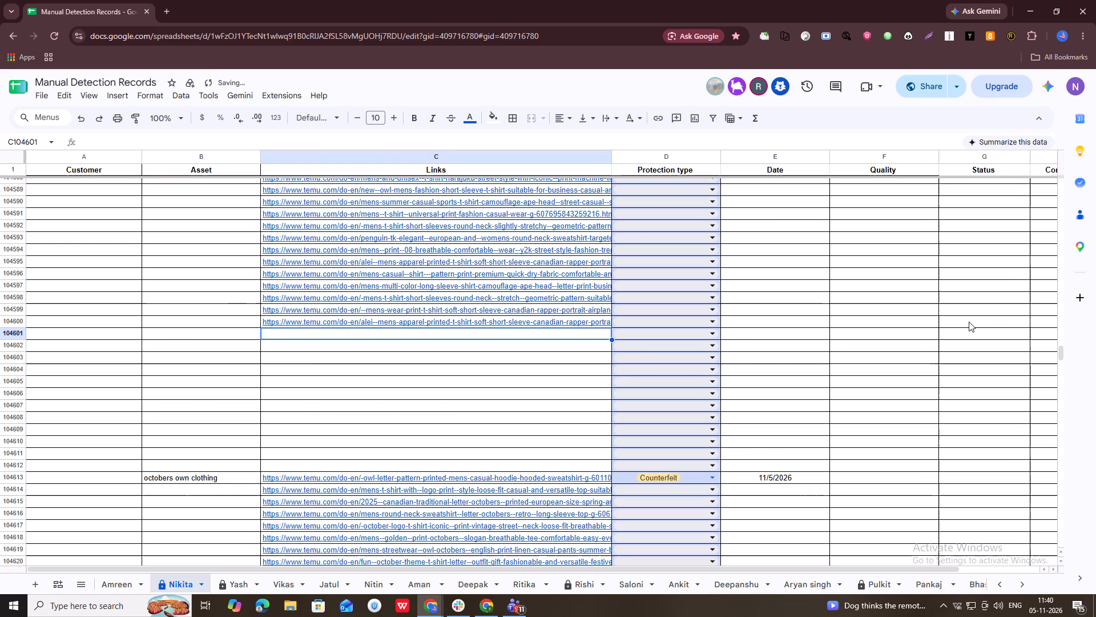
{"action": "key", "text": "ctrl+v"}
{"action": "key", "text": "Down"}
Copy the link of the OVO X Logo Women's Fashion Vintage hooded jacket, priced RD$2,244, and log it in row 104602.
{"action": "key", "text": "alt+Tab"}
{"action": "key", "text": "Down"}
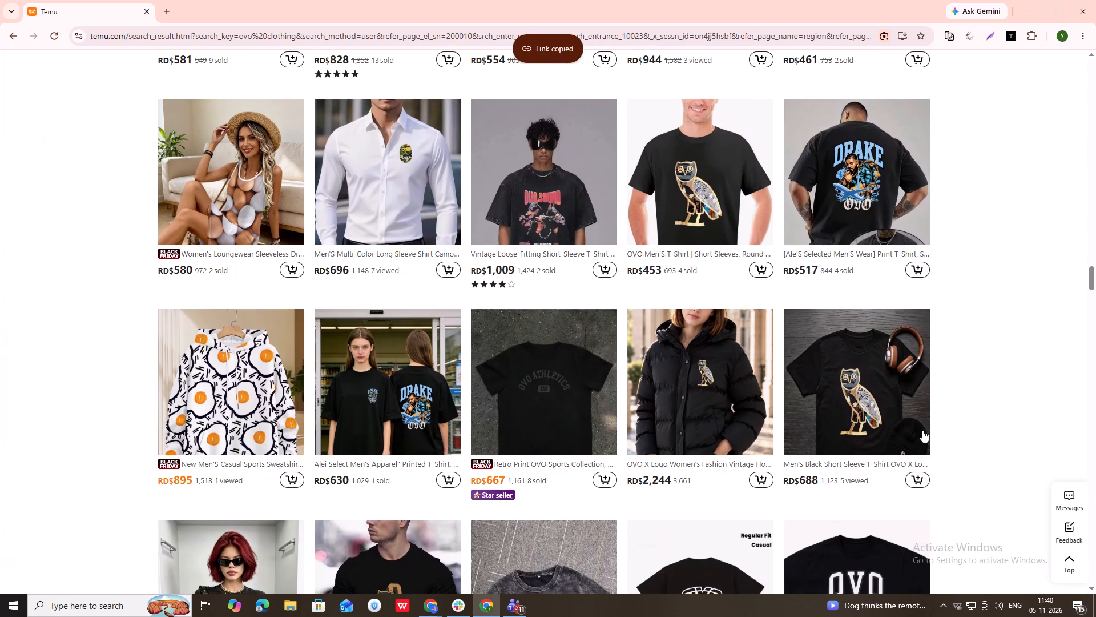
{"action": "right_click", "coordinate": [695, 468]}
{"action": "left_click", "coordinate": [741, 406]}
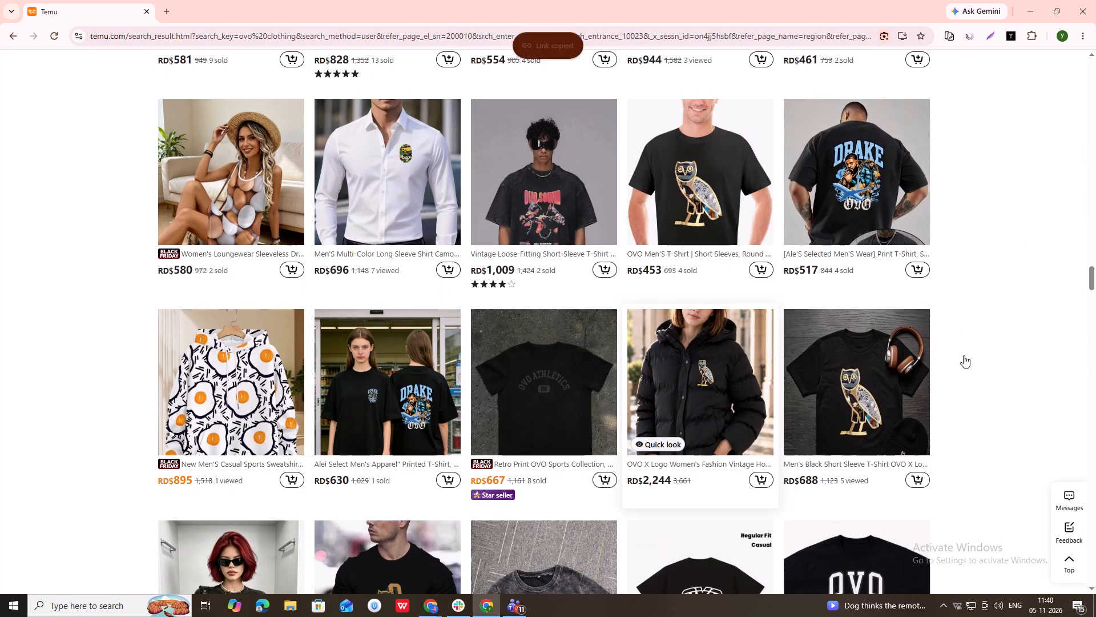
{"action": "key", "text": "alt+Tab"}
{"action": "key", "text": "ctrl+v"}
{"action": "key", "text": "Down"}
Copy the link of the Men's Black Short Sleeve OVO X Logo T-shirt, priced RD$688, and log it in row 104603.
{"action": "key", "text": "alt+Tab"}
{"action": "key", "text": "Down"}
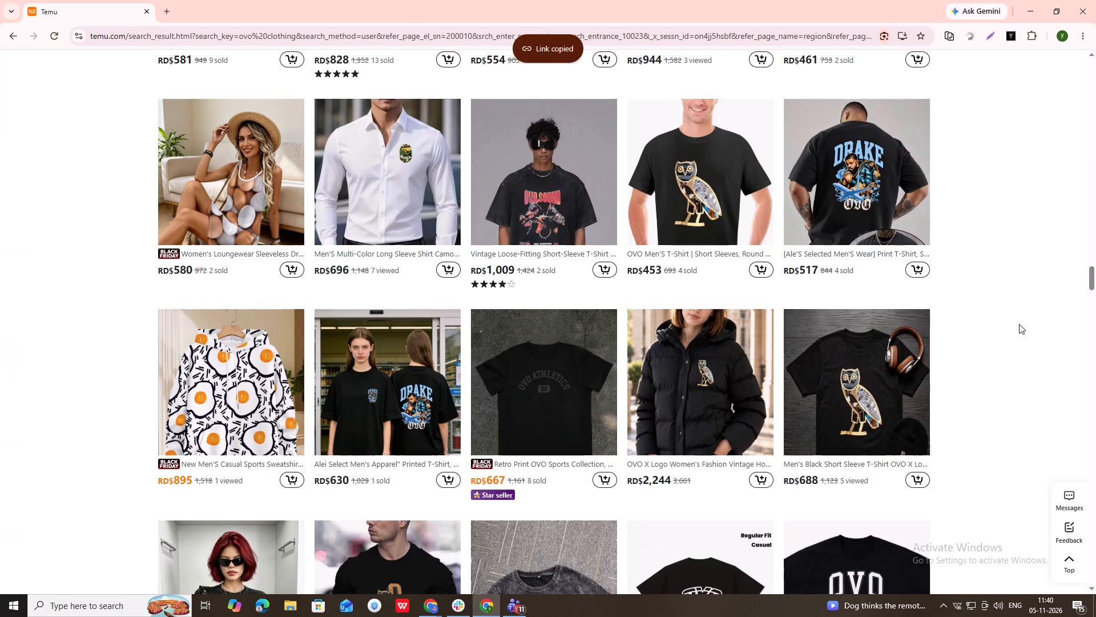
{"action": "right_click", "coordinate": [861, 438]}
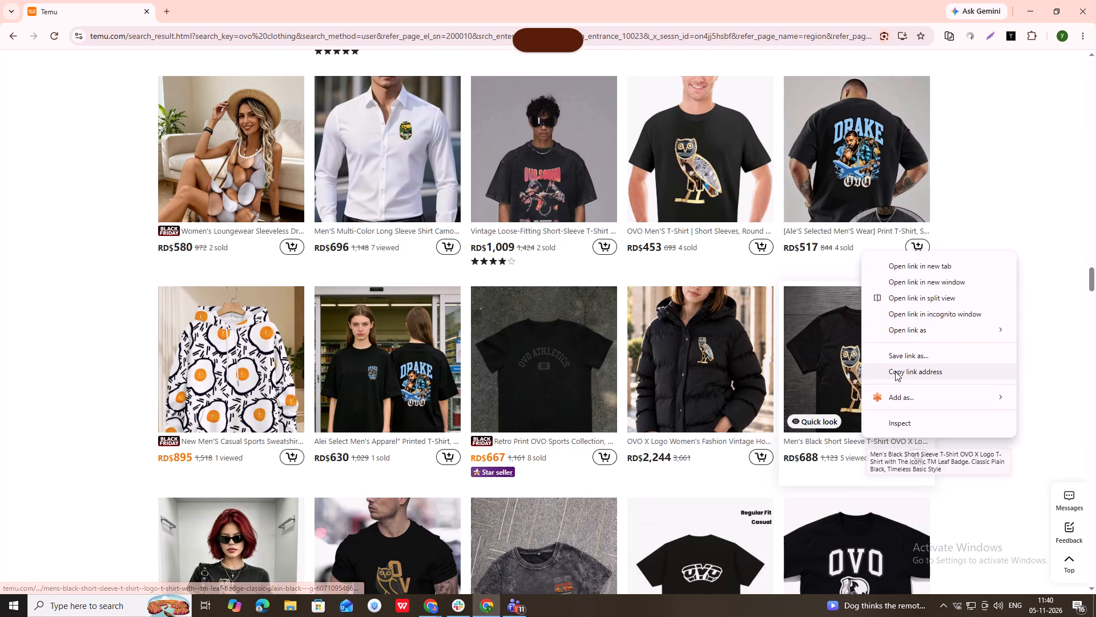
{"action": "left_click", "coordinate": [895, 371]}
{"action": "key", "text": "alt+Tab"}
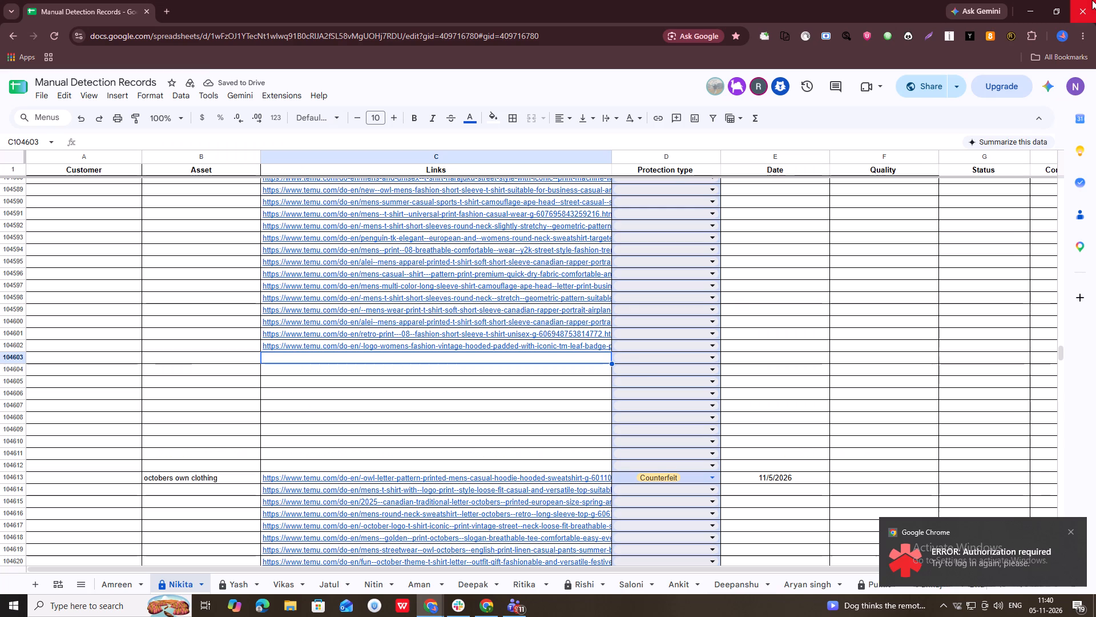
{"action": "key", "text": "ctrl+v"}
{"action": "key", "text": "Down"}
Copy the link of the OVO X Logo T-Shirt with Iconic TM Leaf Badge, priced RD$793, and log it in row 104604.
{"action": "key", "text": "alt+Tab"}
{"action": "key", "text": "Down"}
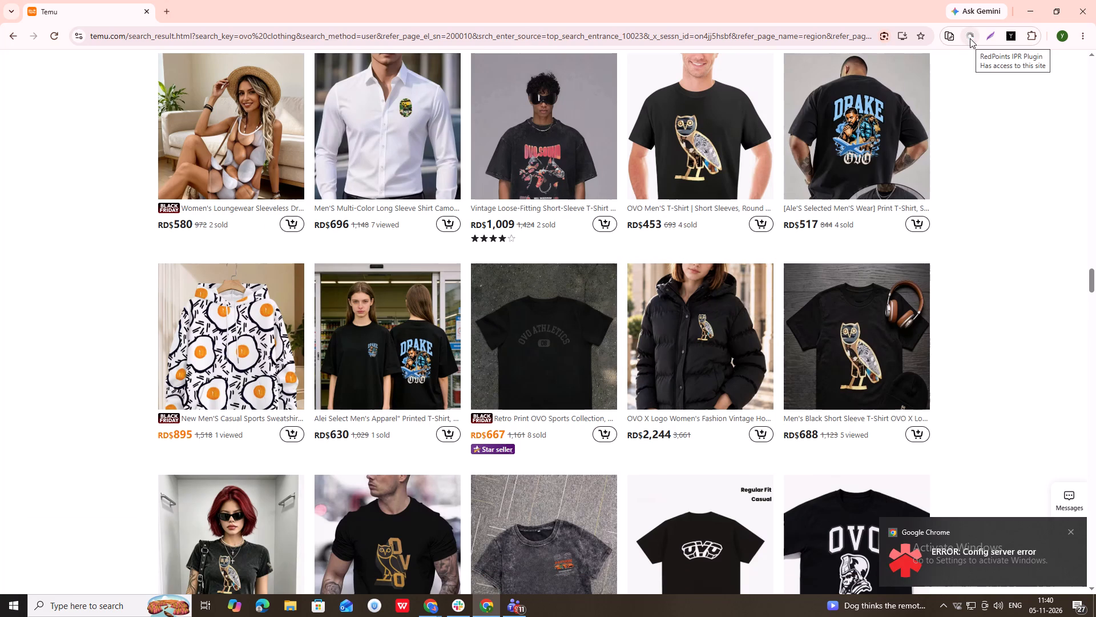
{"action": "scroll", "coordinate": [433, 480], "scroll_direction": "down", "scroll_amount": 4}
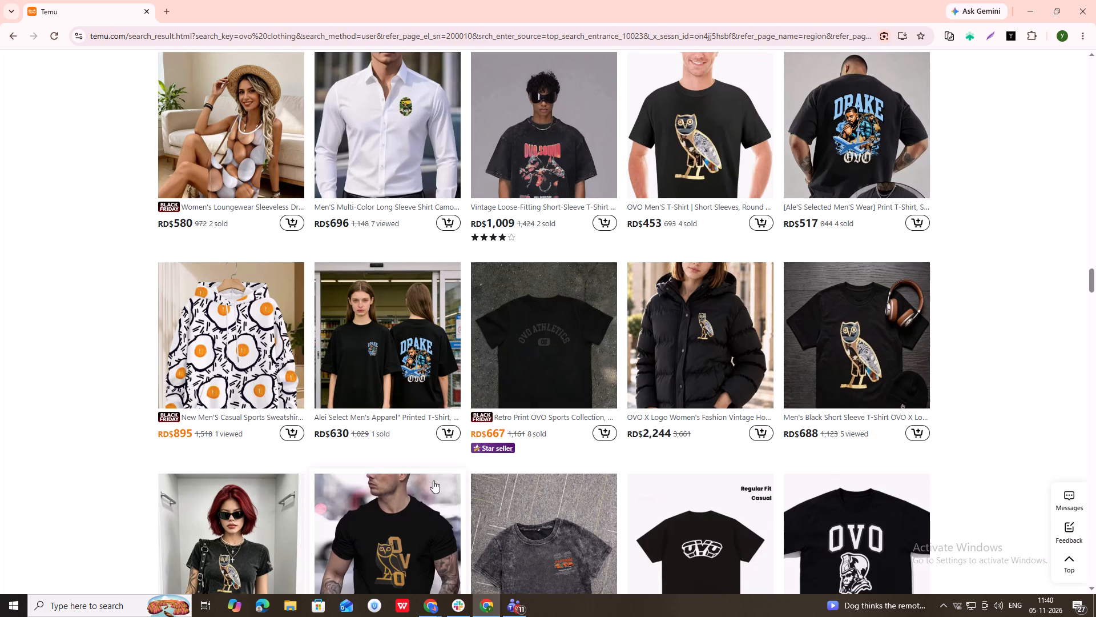
{"action": "right_click", "coordinate": [266, 400]}
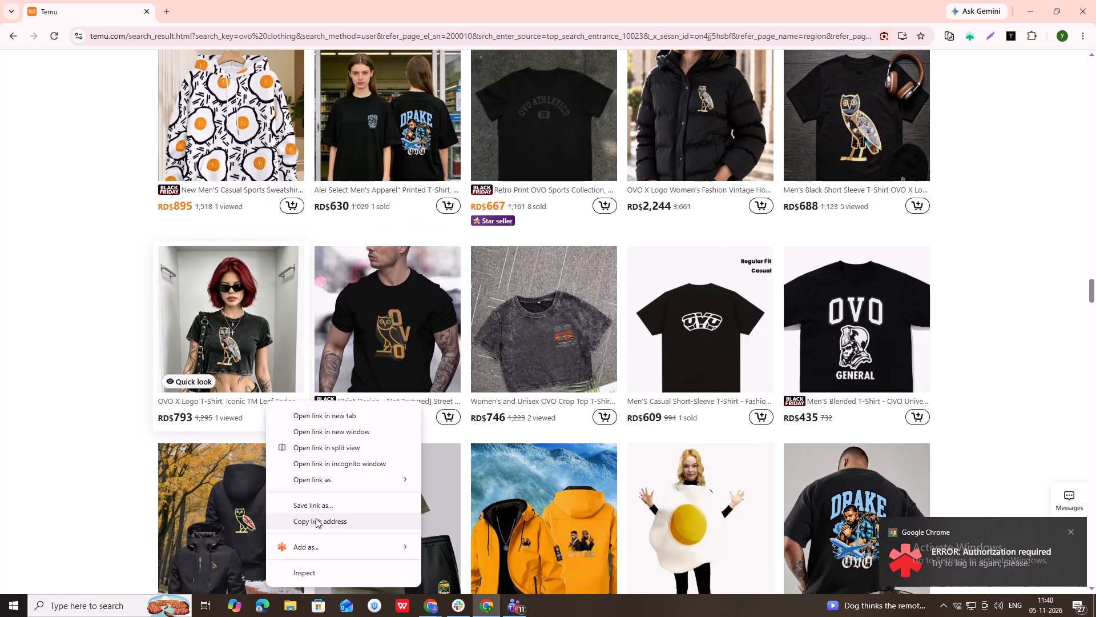
{"action": "left_click", "coordinate": [316, 518]}
{"action": "key", "text": "alt+Tab"}
{"action": "key", "text": "ctrl+v"}
{"action": "key", "text": "Down"}
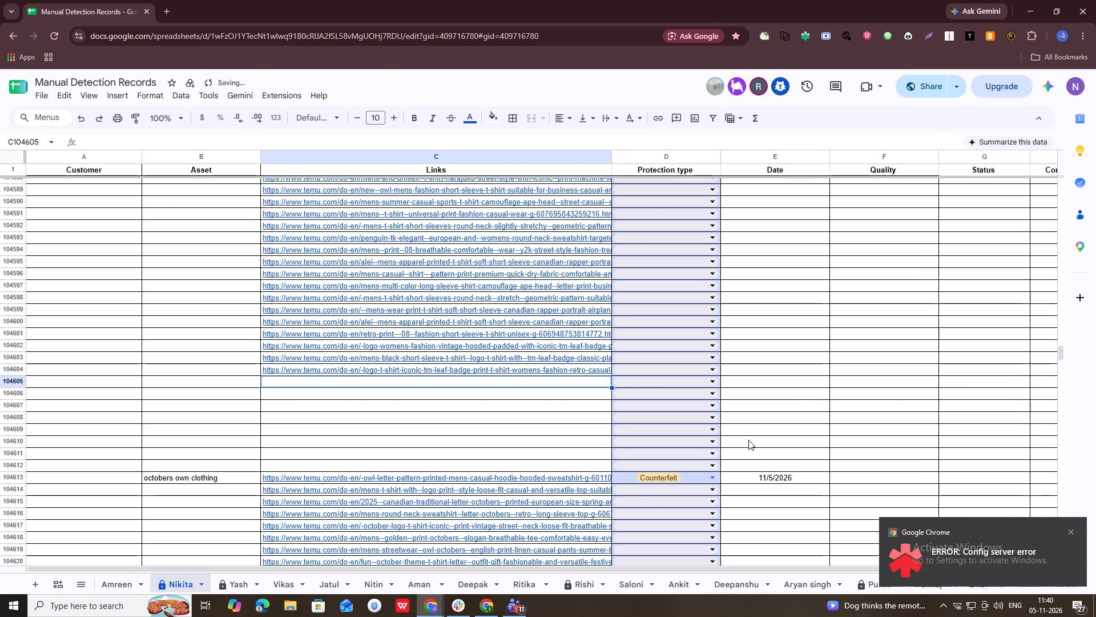
Copy the link of the Print Design street fashion OVO owl T-shirt, priced RD$518, and log it in row 104605.
{"action": "key", "text": "alt+Tab"}
{"action": "key", "text": "Right"}
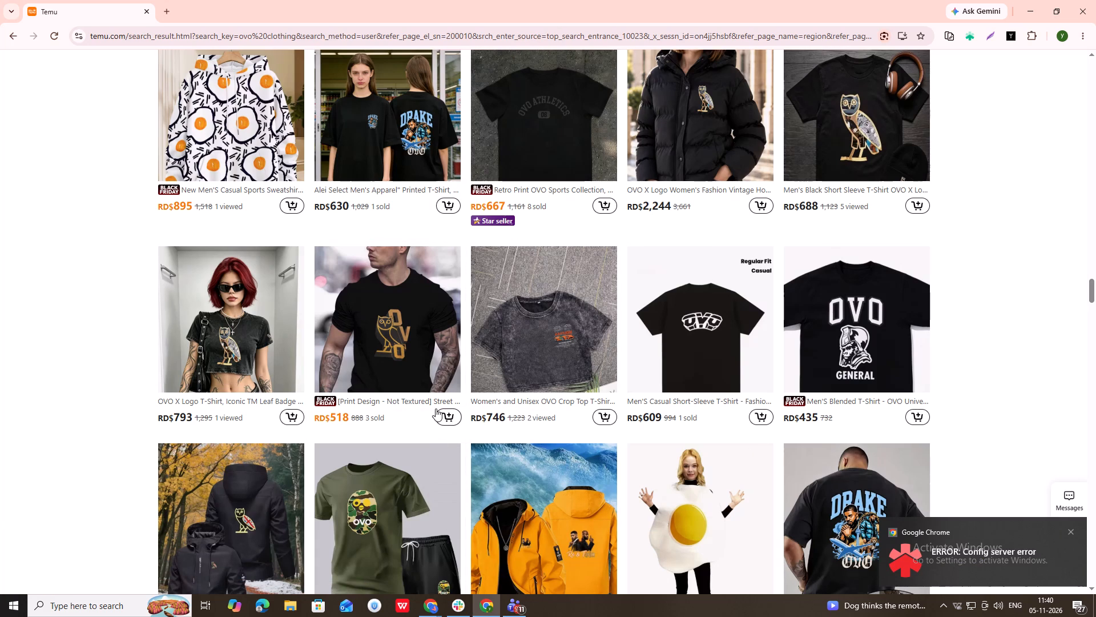
{"action": "right_click", "coordinate": [422, 403]}
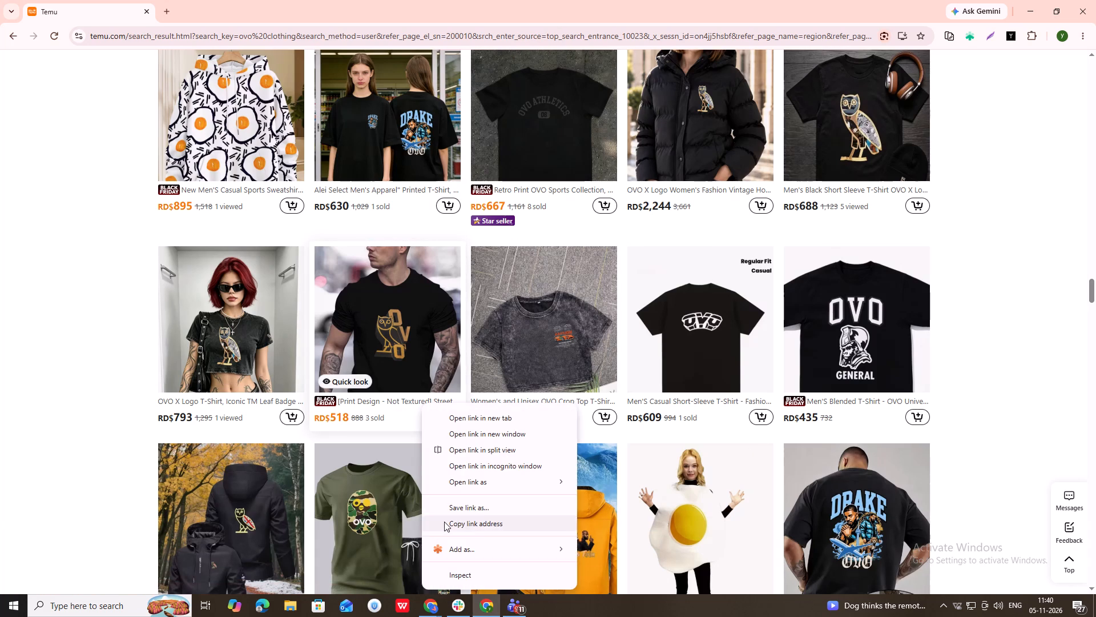
{"action": "left_click", "coordinate": [444, 522]}
{"action": "key", "text": "alt+Tab"}
{"action": "key", "text": "ctrl+v"}
{"action": "key", "text": "Down"}
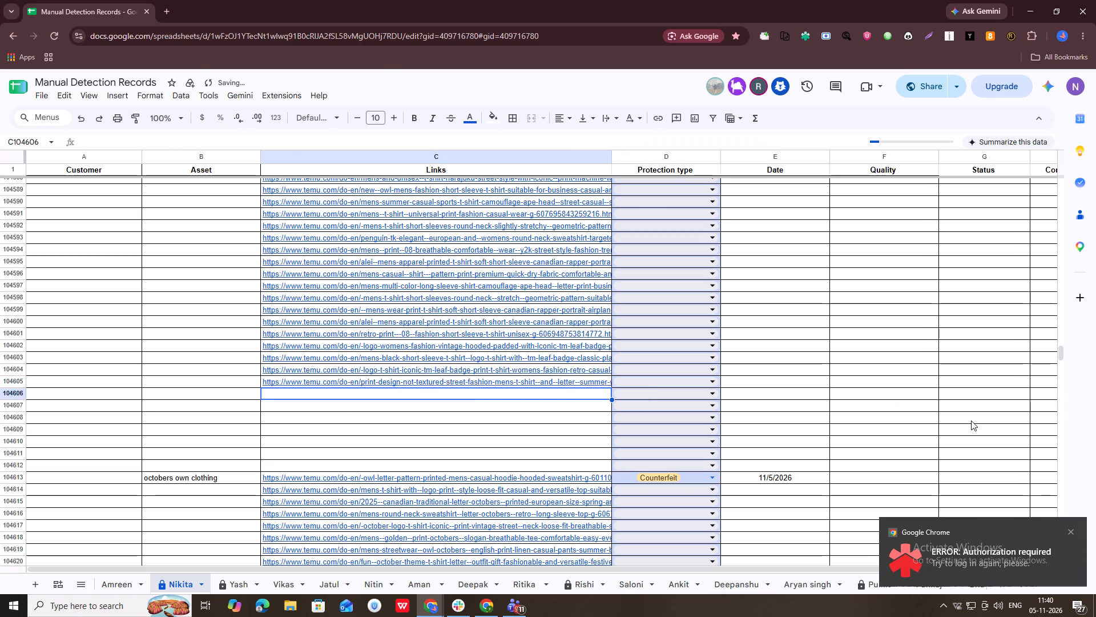
Copy the link of the Men's Casual Short-Sleeve OVO T-Shirt, priced RD$609, and log it in row 104606.
{"action": "key", "text": "alt+Tab"}
{"action": "key", "text": "Right"}
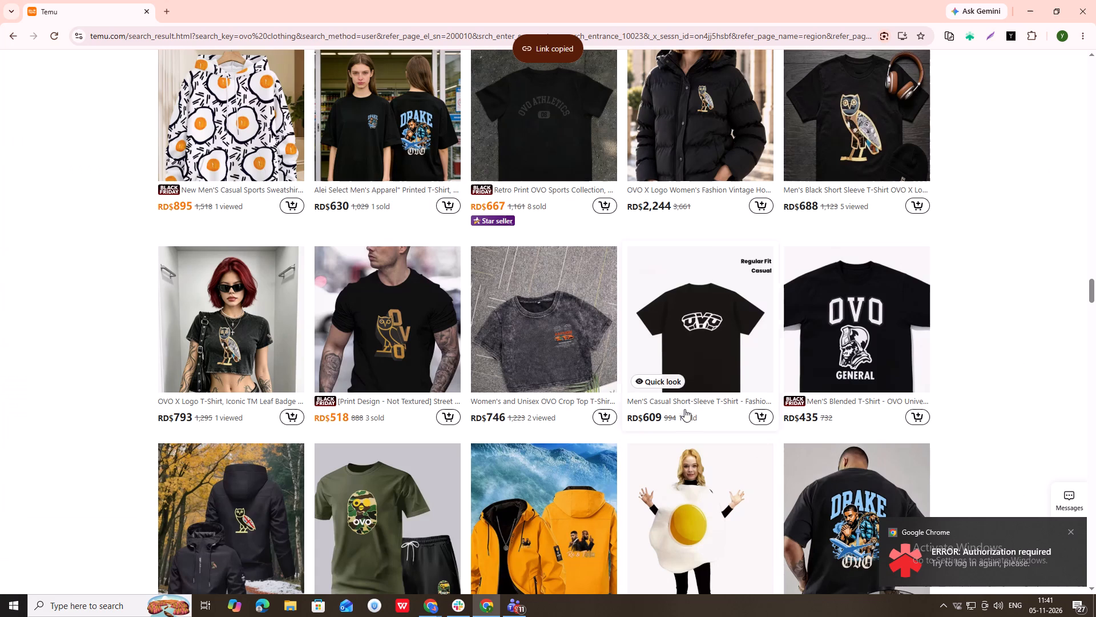
{"action": "right_click", "coordinate": [704, 404]}
{"action": "left_click", "coordinate": [727, 527]}
{"action": "key", "text": "alt+Tab"}
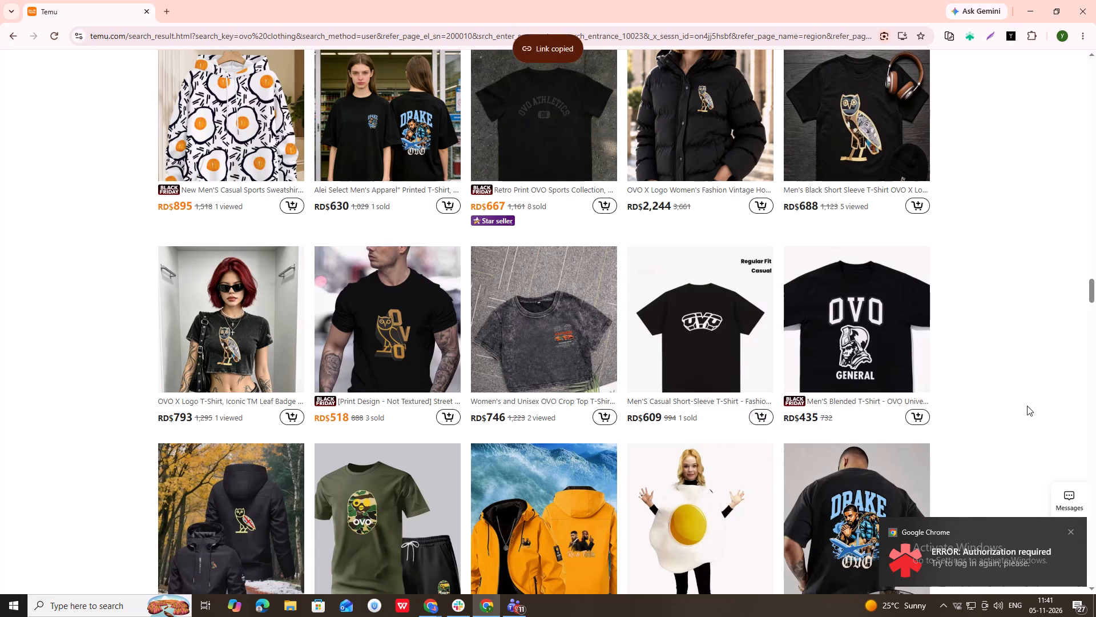
{"action": "key", "text": "ctrl+v"}
{"action": "key", "text": "Down"}
Dismiss the blocking error notifications, copy the Men's Blended OVO T-Shirt link, priced RD$435, and log it in row 104607.
{"action": "key", "text": "alt+Tab"}
{"action": "key", "text": "Right"}
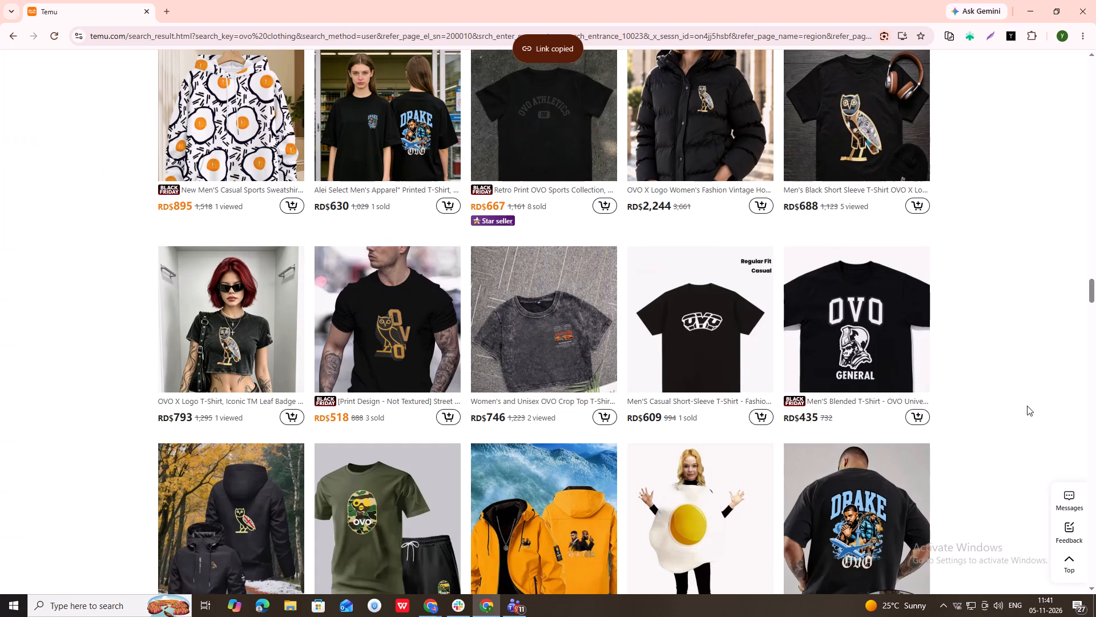
{"action": "right_click", "coordinate": [865, 398]}
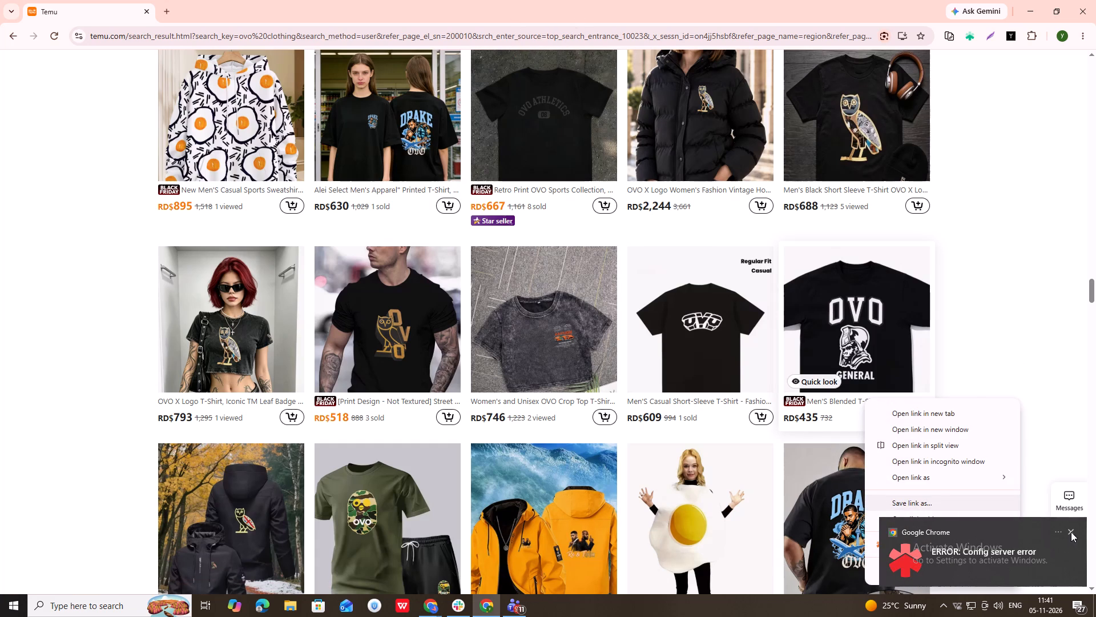
{"action": "left_click", "coordinate": [1071, 532]}
{"action": "right_click", "coordinate": [872, 403]}
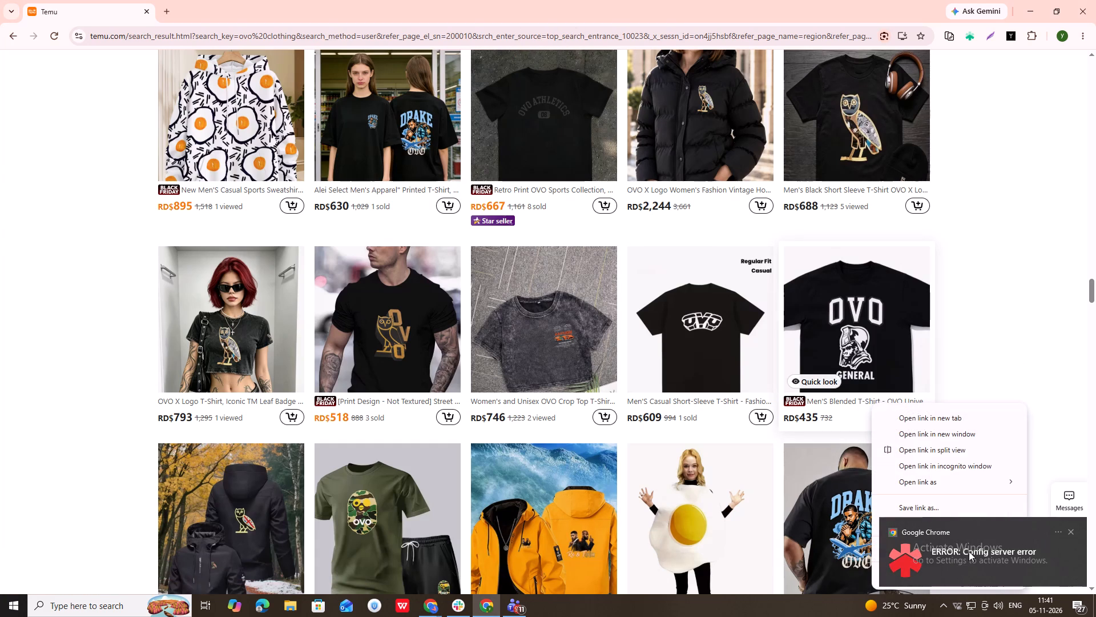
{"action": "left_click", "coordinate": [1071, 531]}
{"action": "scroll", "coordinate": [898, 394], "scroll_direction": "down", "scroll_amount": 2}
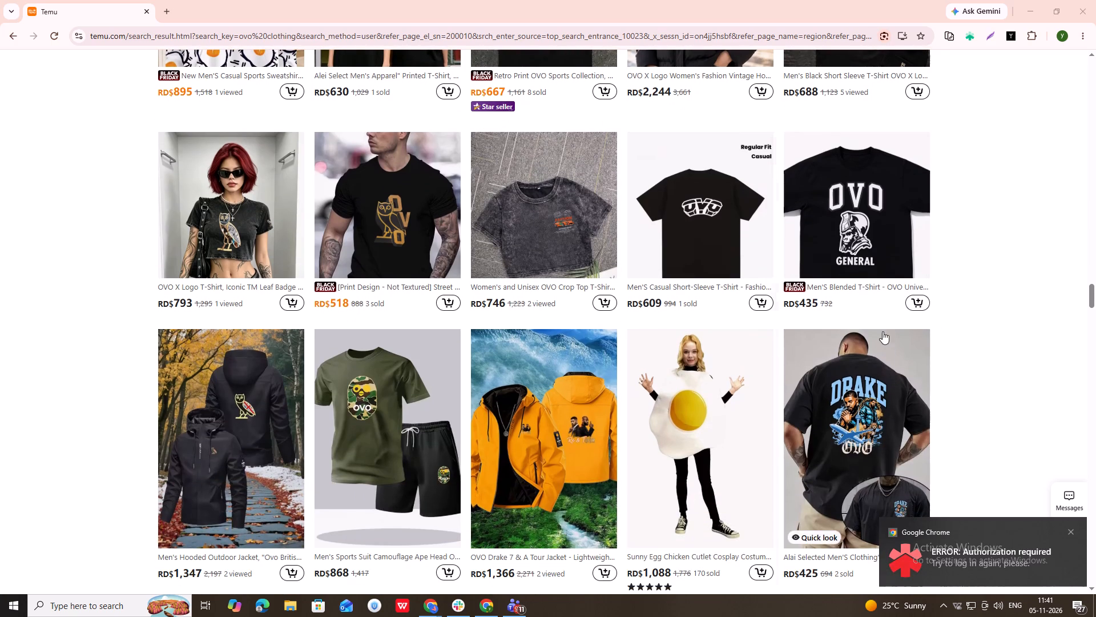
{"action": "right_click", "coordinate": [865, 283]}
{"action": "left_click", "coordinate": [886, 399]}
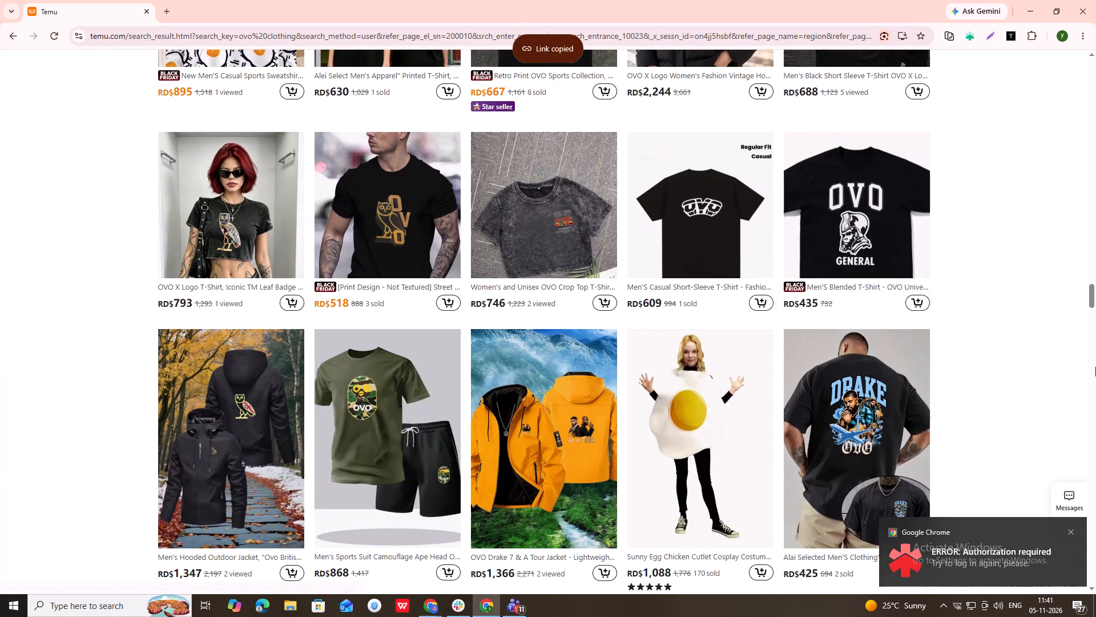
{"action": "key", "text": "alt+Tab"}
{"action": "key", "text": "ctrl+v"}
{"action": "key", "text": "Down"}
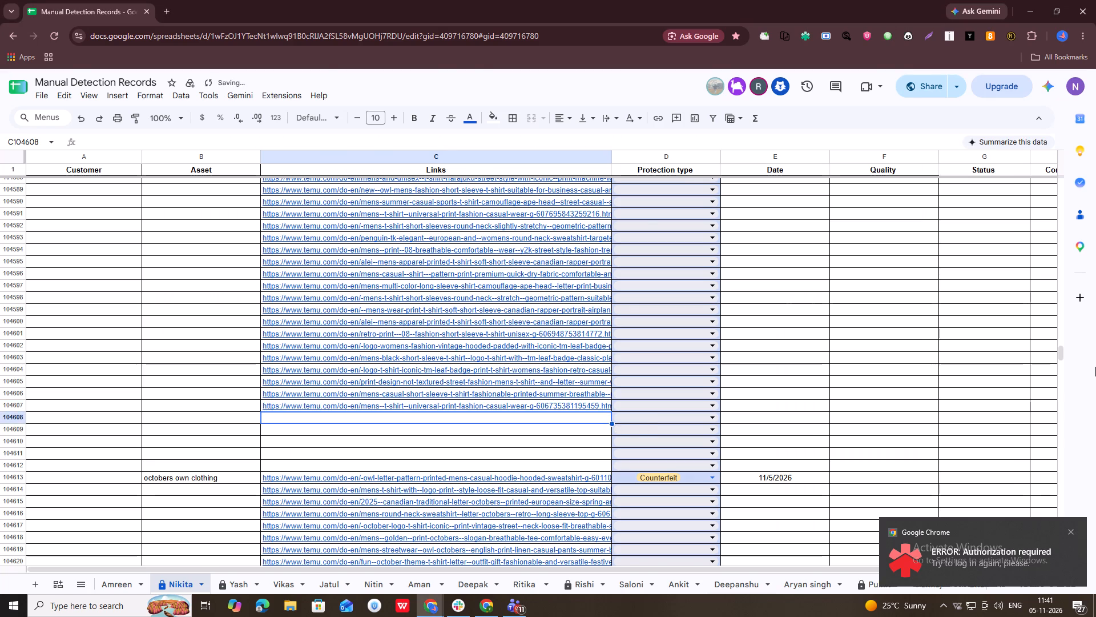
Copy the link of the Men's Hooded Outdoor Jacket with OVO owl print, priced RD$1,347, and log it in row 104608.
{"action": "key", "text": "alt+Tab"}
{"action": "key", "text": "Down"}
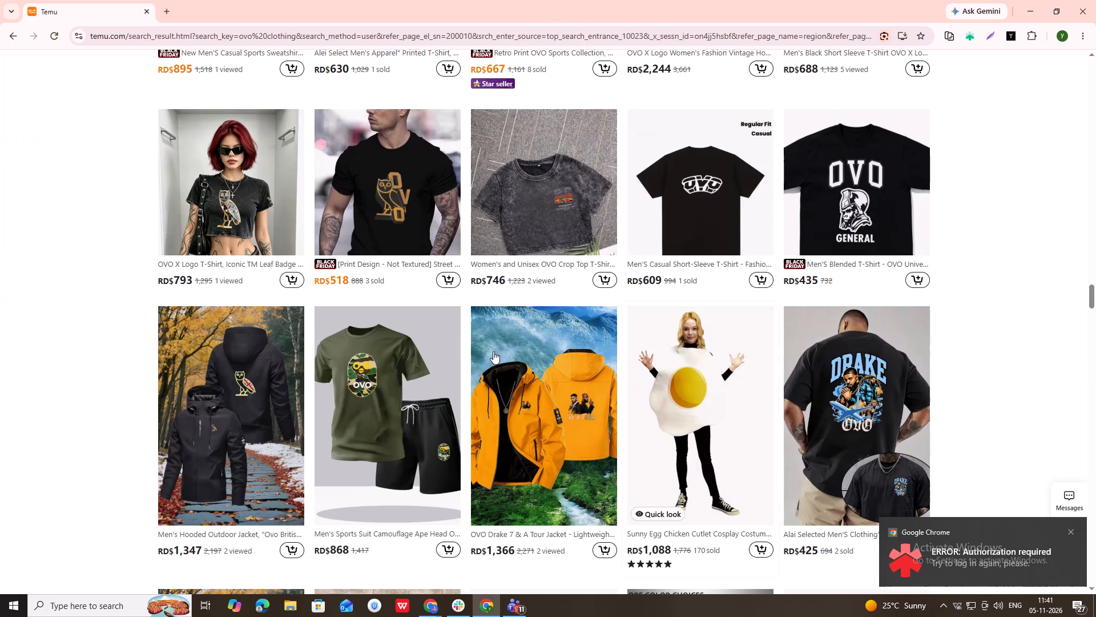
{"action": "right_click", "coordinate": [249, 536]}
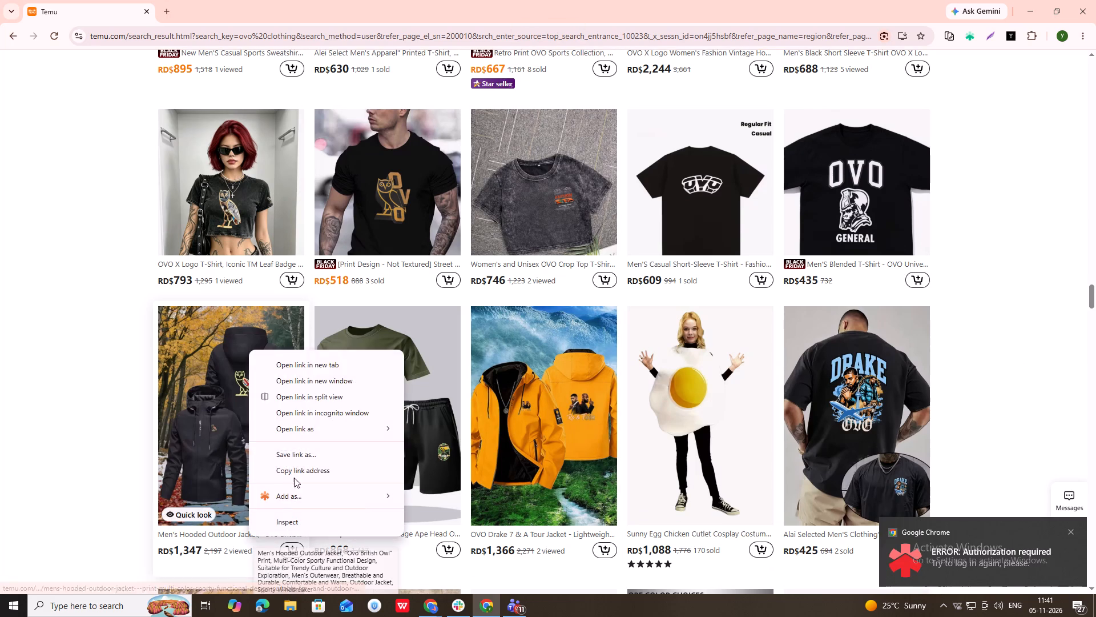
{"action": "left_click", "coordinate": [302, 466]}
{"action": "key", "text": "alt+Tab"}
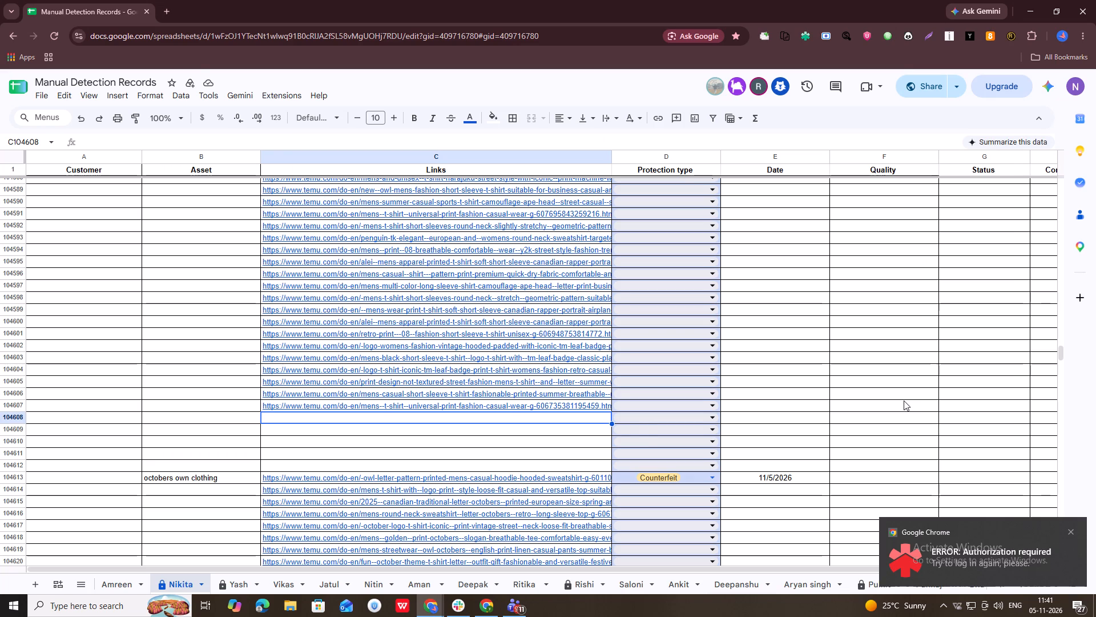
{"action": "key", "text": "ctrl+v"}
{"action": "key", "text": "Down"}
Copy the link of the Men's Sports Suit Camouflage Ape Head OVO set, priced RD$868, and log it in row 104609.
{"action": "key", "text": "alt+Tab"}
{"action": "key", "text": "Down"}
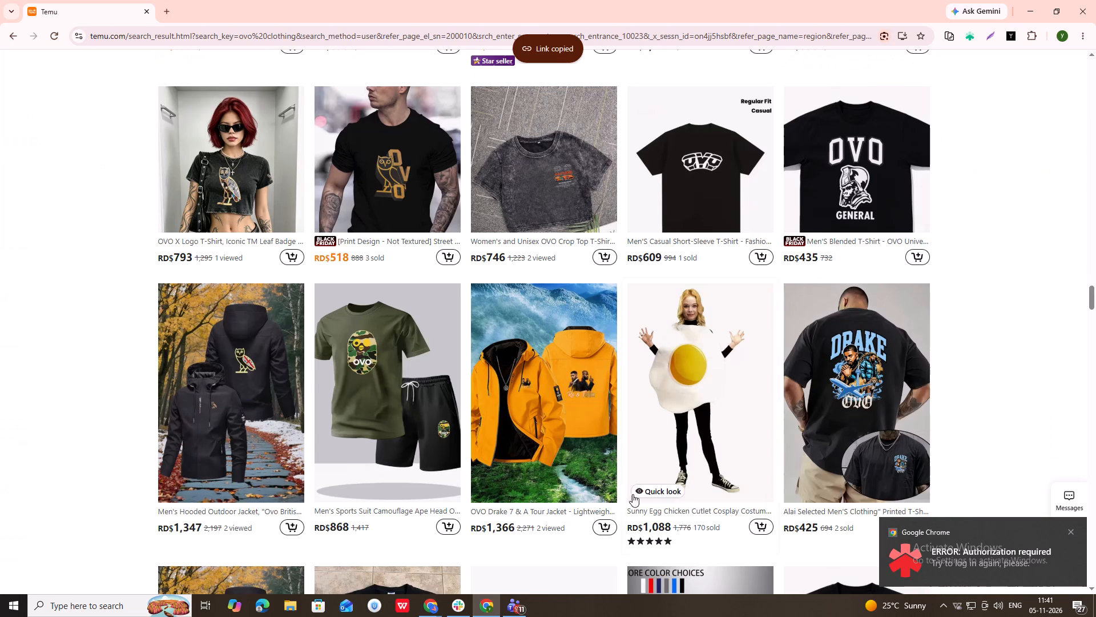
{"action": "right_click", "coordinate": [413, 512]}
{"action": "left_click", "coordinate": [494, 449]}
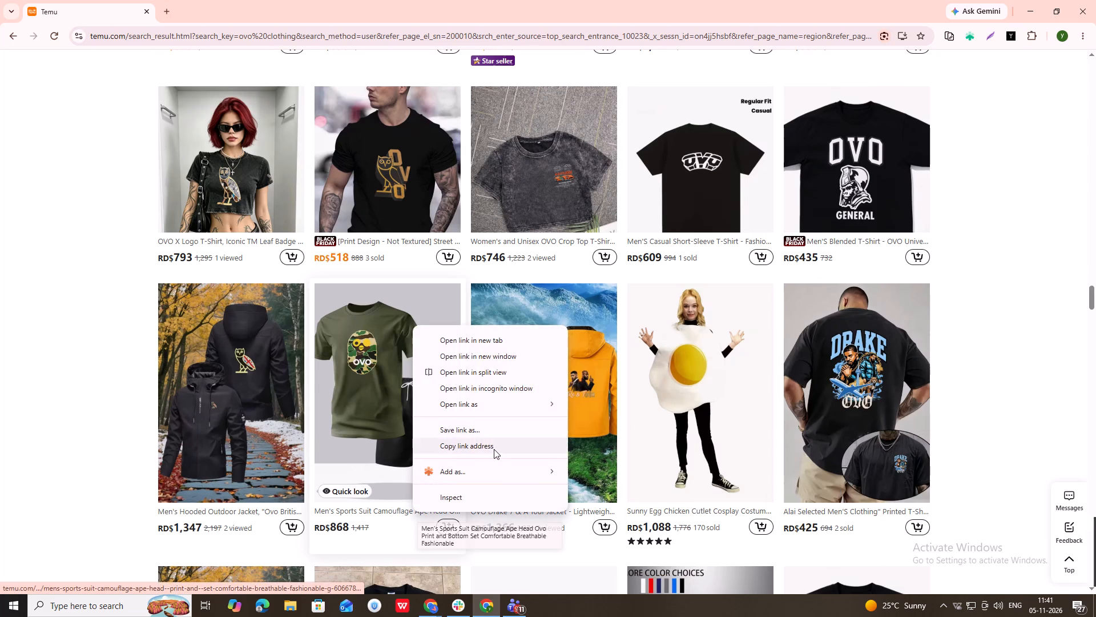
{"action": "key", "text": "alt+Tab"}
{"action": "key", "text": "ctrl+v"}
{"action": "key", "text": "Down"}
Copy the link of the Alai Selected Men's Clothing Drake OVO T-shirt, priced RD$425, and log it in row 104610.
{"action": "key", "text": "alt+Tab"}
{"action": "key", "text": "Right"}
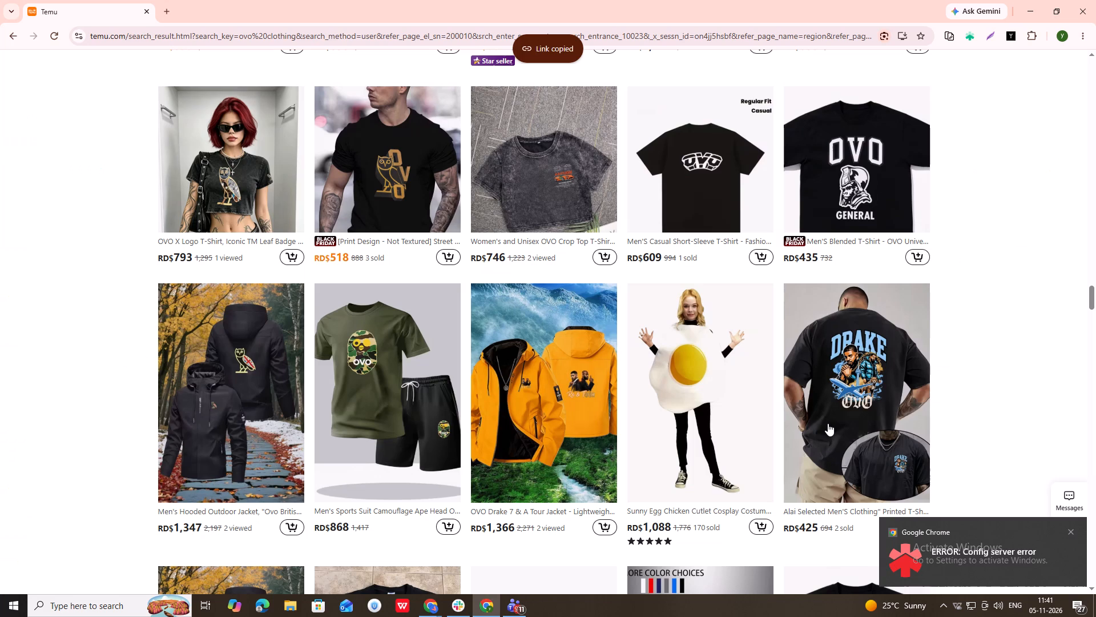
{"action": "right_click", "coordinate": [836, 514]}
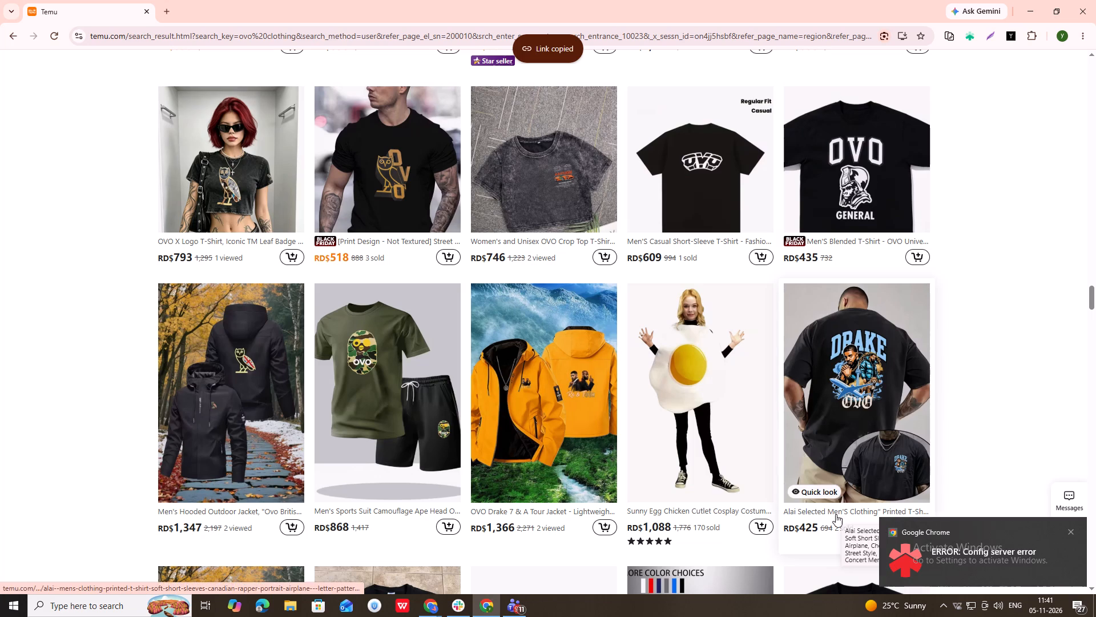
{"action": "left_click", "coordinate": [881, 450]}
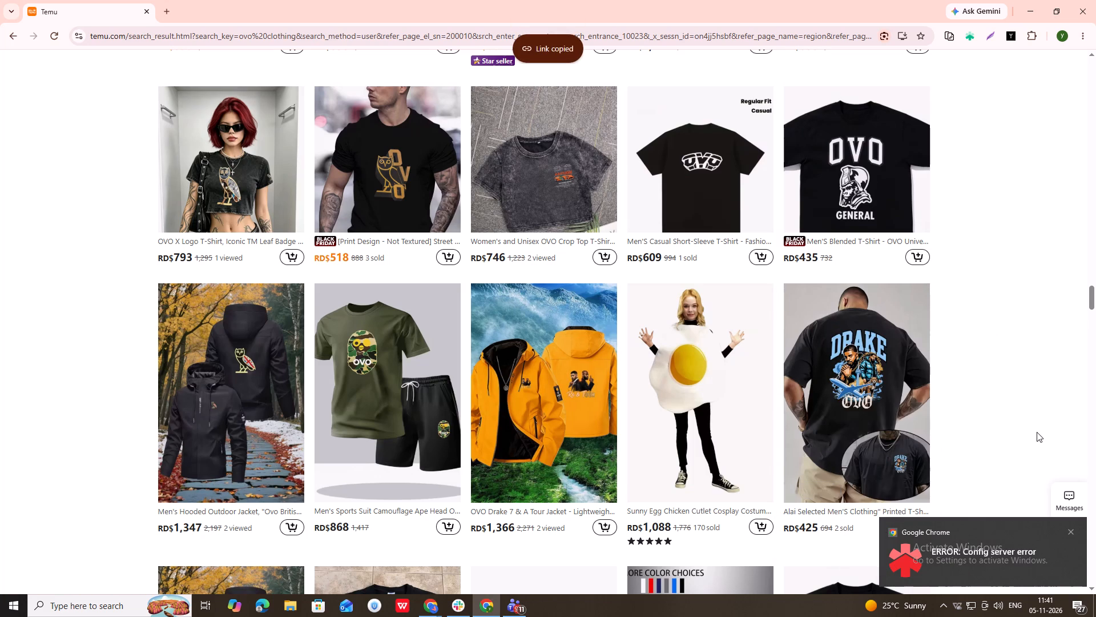
{"action": "key", "text": "alt+Tab"}
{"action": "key", "text": "ctrl+v"}
Check the block of logged links between rows 104531 and 104610, dismiss the error notification, and return to the empty link cell in row 104611.
{"action": "key", "text": "ctrl+shift+Up"}
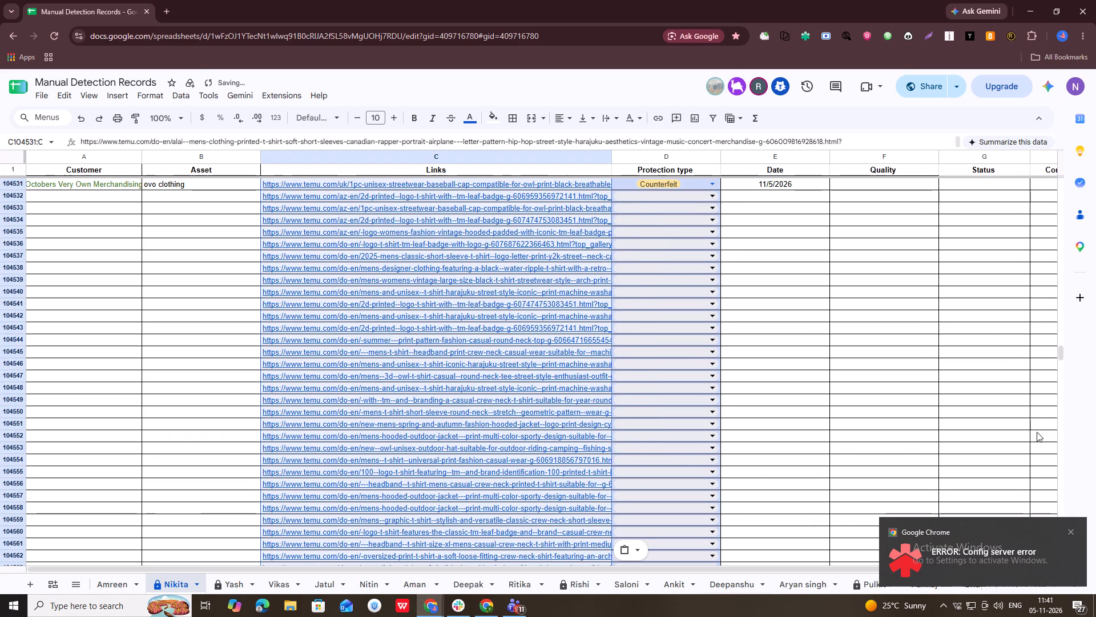
{"action": "left_click", "coordinate": [1070, 529]}
{"action": "key", "text": "Down"}
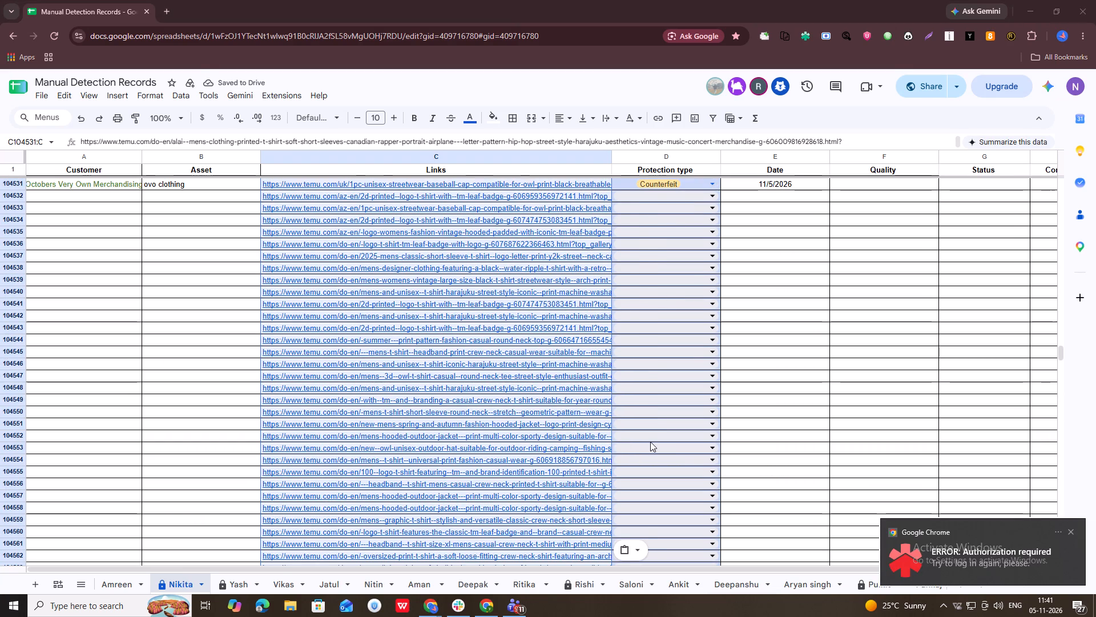
{"action": "key", "text": "Down"}
{"action": "scroll", "coordinate": [606, 428], "scroll_direction": "down", "scroll_amount": 5}
{"action": "scroll", "coordinate": [515, 452], "scroll_direction": "down", "scroll_amount": 7}
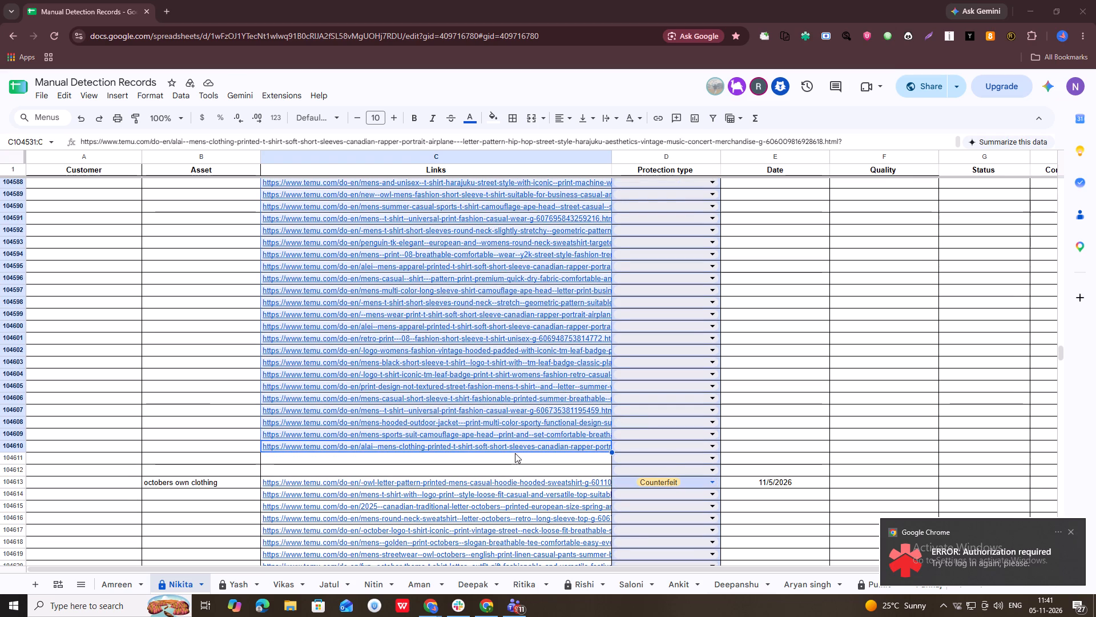
{"action": "left_click", "coordinate": [530, 460]}
Copy the link of the Men's Hooded Outdoor Jacket with OVO owl print, priced RD$1,204.
{"action": "key", "text": "alt+Tab"}
{"action": "scroll", "coordinate": [530, 460], "scroll_direction": "down", "scroll_amount": 6}
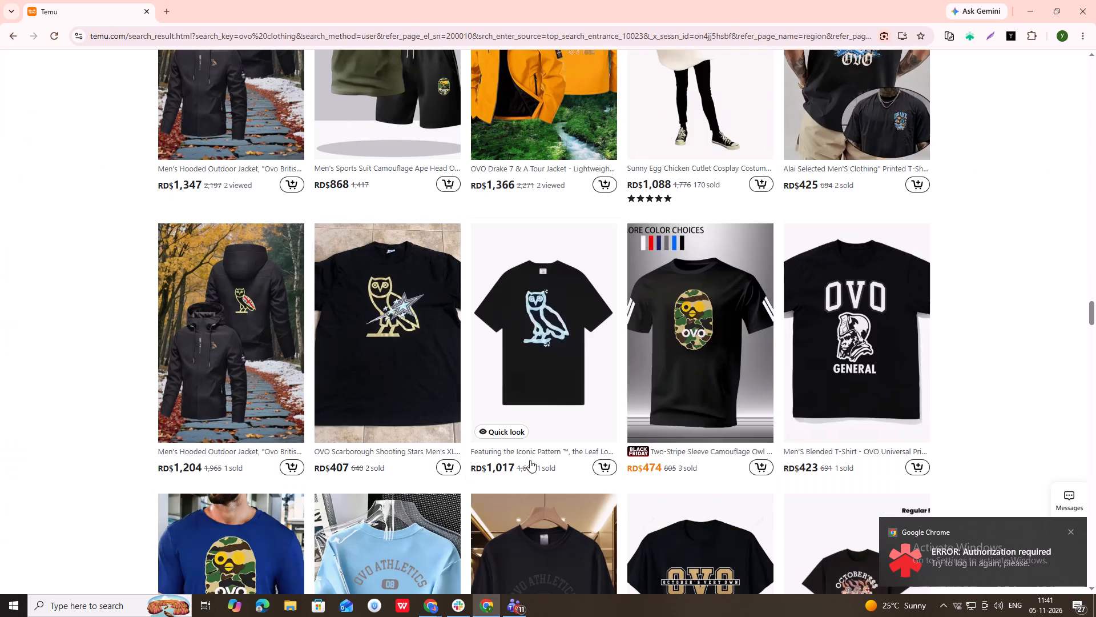
{"action": "right_click", "coordinate": [233, 454]}
{"action": "left_click", "coordinate": [279, 387]}
{"action": "key", "text": "alt+Tab"}
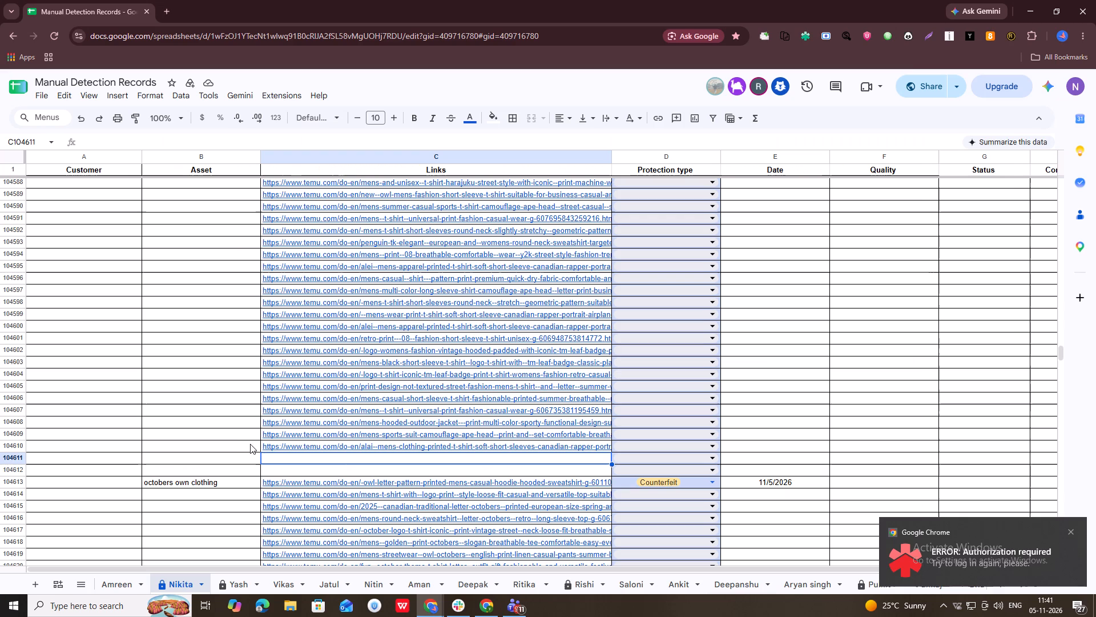
Insert 16 blank rows at row 104611, ahead of the octobers own clothing block.
{"action": "left_click", "coordinate": [0, 460]}
{"action": "key", "text": "ctrl+alt+equal"}
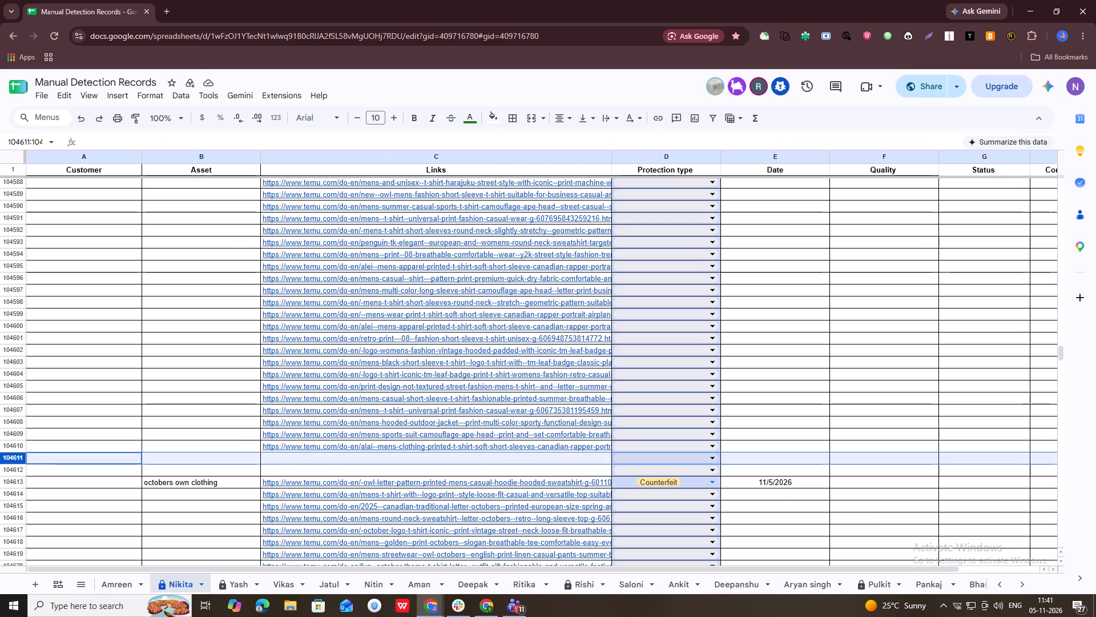
{"action": "key", "text": "ctrl+alt+equal"}
{"action": "key", "text": "ctrl+alt+equal"}
{"action": "key", "text": "ctrl+alt+equal"}
{"action": "key", "text": "ctrl+alt+equal"}
{"action": "key", "text": "ctrl+alt+equal"}
{"action": "key", "text": "ctrl+alt+equal"}
{"action": "key", "text": "ctrl+alt+equal"}
{"action": "key", "text": "ctrl+alt+equal"}
{"action": "key", "text": "ctrl+alt+equal"}
{"action": "key", "text": "ctrl+alt+equal"}
{"action": "key", "text": "ctrl+alt+equal"}
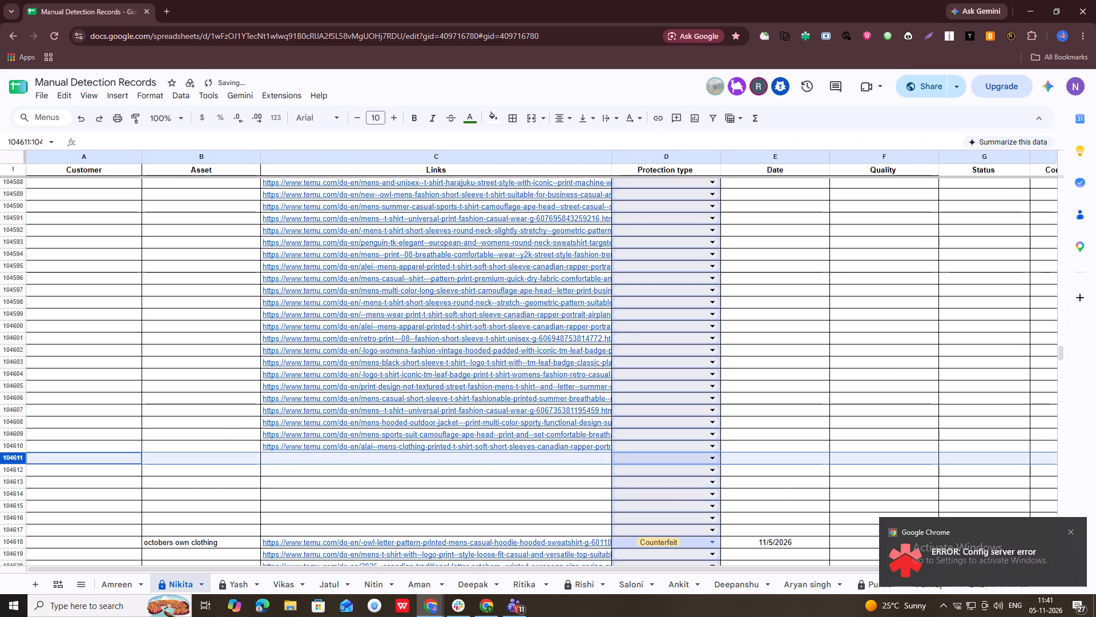
{"action": "key", "text": "ctrl+alt+equal"}
{"action": "key", "text": "ctrl+alt+equal"}
{"action": "key", "text": "ctrl+alt+equal"}
{"action": "key", "text": "ctrl+alt+equal"}
Log the copied hooded jacket link in the Links column of row 104611.
{"action": "key", "text": "Right"}
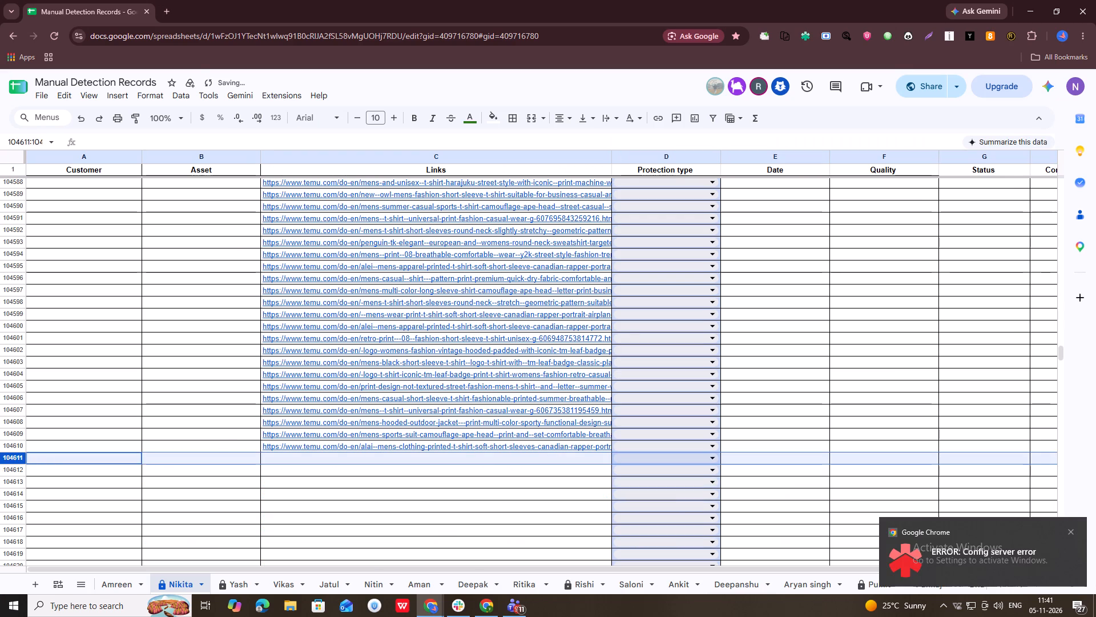
{"action": "key", "text": "Right"}
{"action": "key", "text": "ctrl+v"}
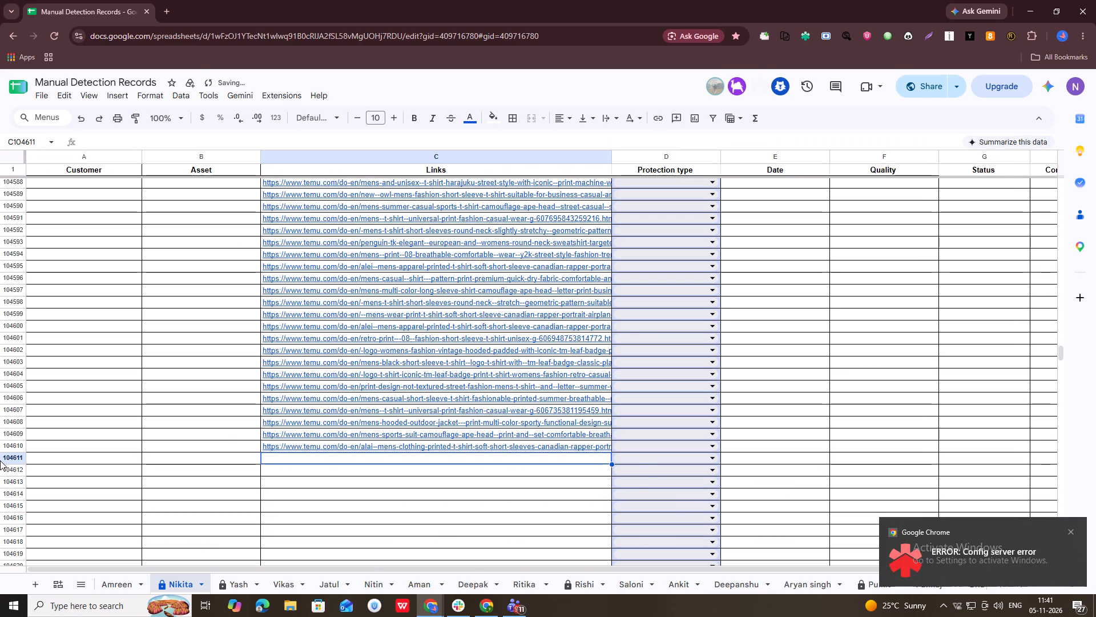
{"action": "key", "text": "Down"}
Copy the link of the OVO Scarborough Shooting Stars Men's XL T-shirt, priced RD$407, and log it in row 104612.
{"action": "key", "text": "alt+Tab"}
{"action": "key", "text": "Right"}
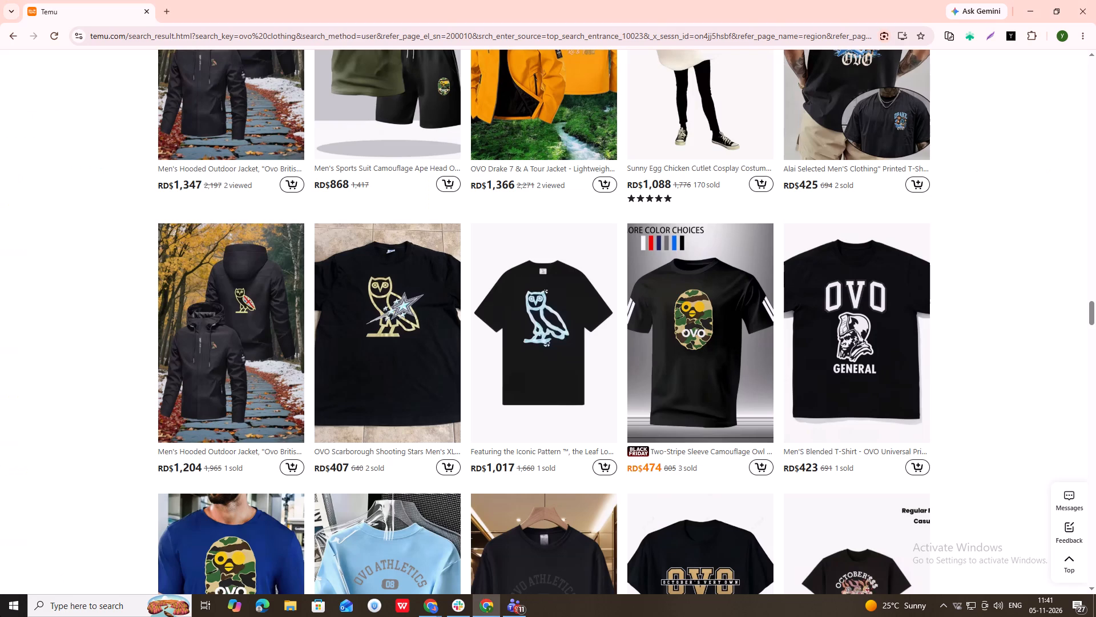
{"action": "right_click", "coordinate": [374, 450]}
{"action": "left_click", "coordinate": [422, 380]}
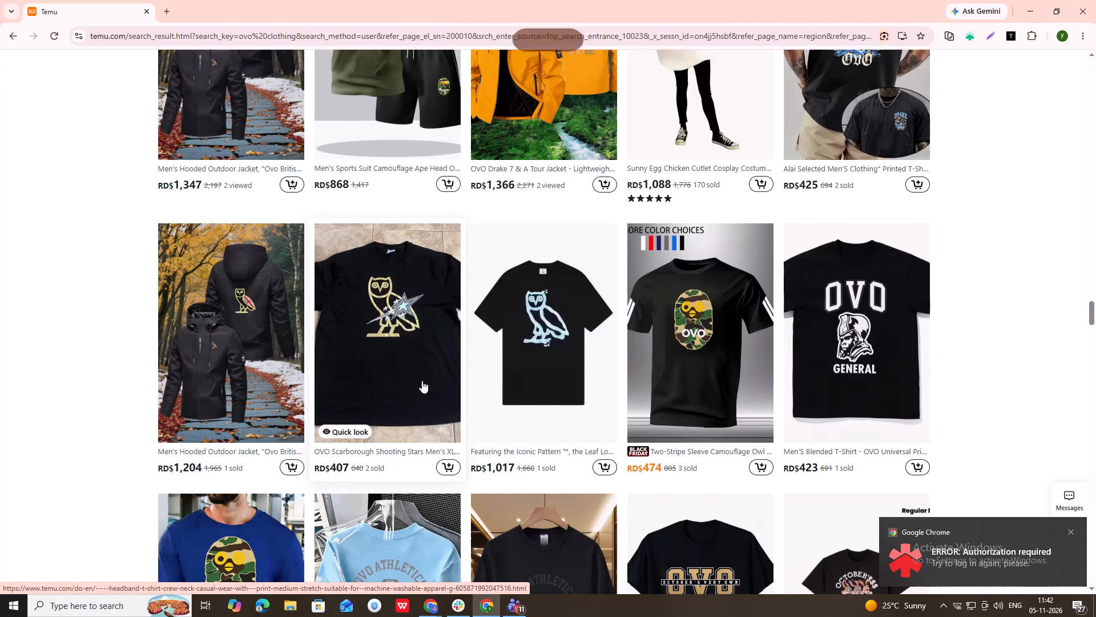
{"action": "key", "text": "alt+Tab"}
{"action": "key", "text": "ctrl+v"}
{"action": "key", "text": "Down"}
Copy the link of the Iconic Pattern leaf logo OVO crewneck T-shirt, priced RD$1,017, and log it in row 104613.
{"action": "key", "text": "alt+Tab"}
{"action": "key", "text": "Right"}
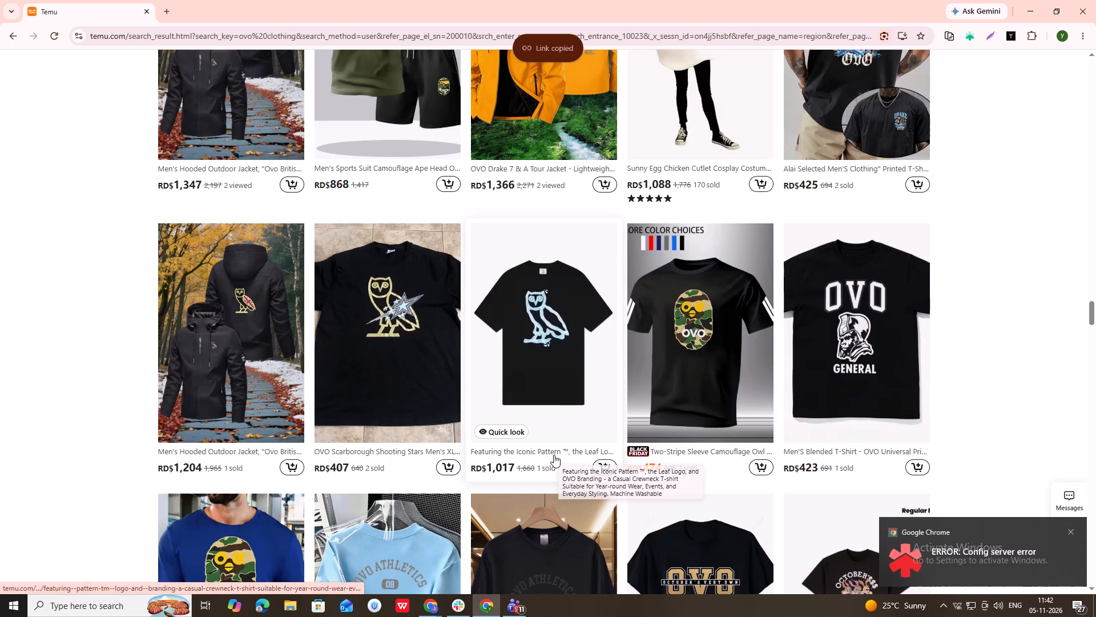
{"action": "right_click", "coordinate": [554, 455]}
{"action": "left_click", "coordinate": [604, 388]}
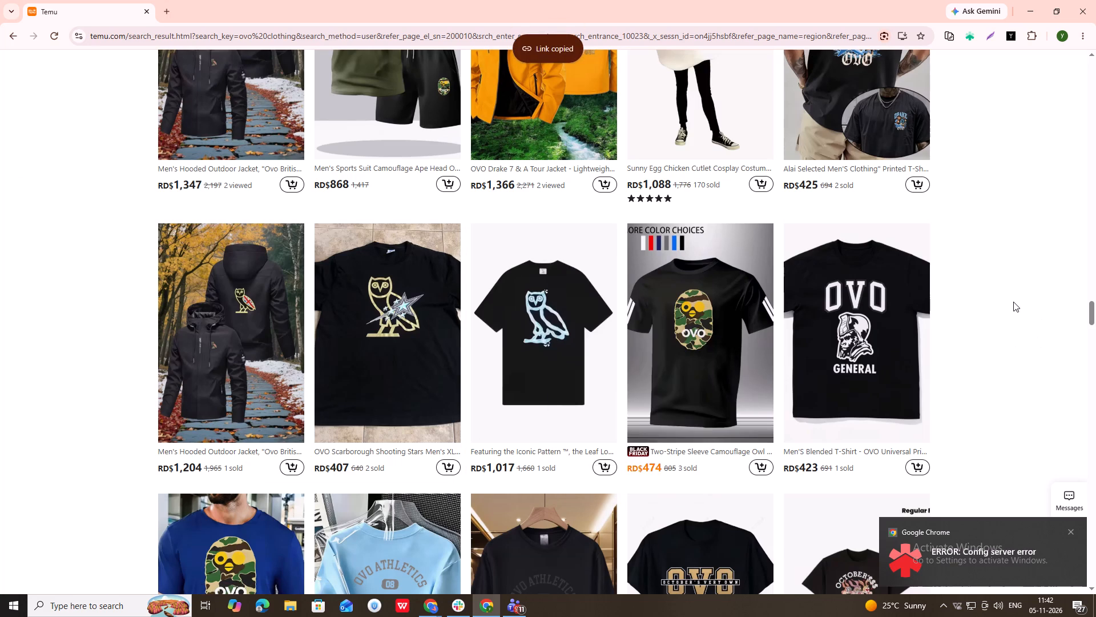
{"action": "key", "text": "alt+Tab"}
{"action": "key", "text": "ctrl+v"}
{"action": "key", "text": "Down"}
Copy the link of the Two-Stripe Sleeve Camouflage Owl OVO tee, priced RD$474, and log it in row 104614.
{"action": "key", "text": "alt+Tab"}
{"action": "key", "text": "Down"}
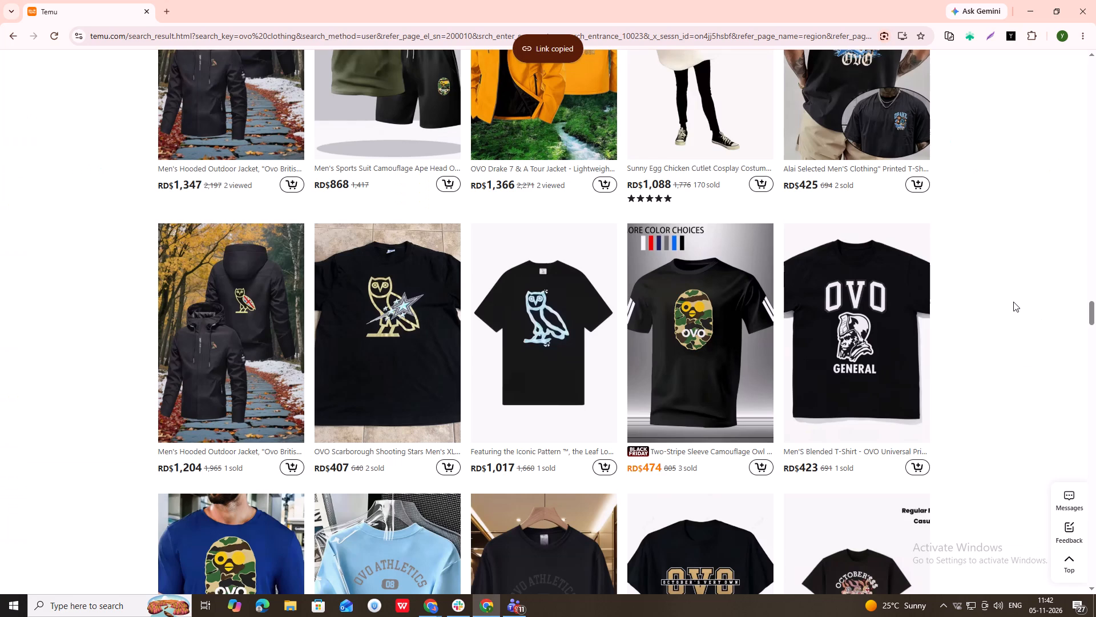
{"action": "right_click", "coordinate": [695, 430]}
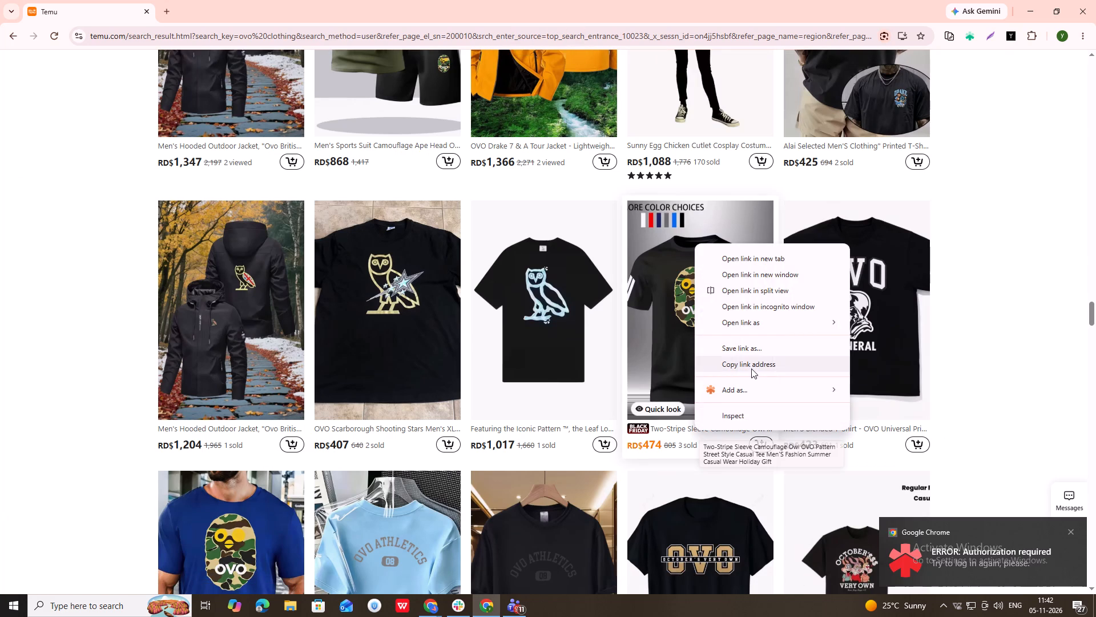
{"action": "left_click", "coordinate": [751, 368]}
{"action": "key", "text": "alt+Tab"}
{"action": "key", "text": "ctrl+v"}
{"action": "key", "text": "Down"}
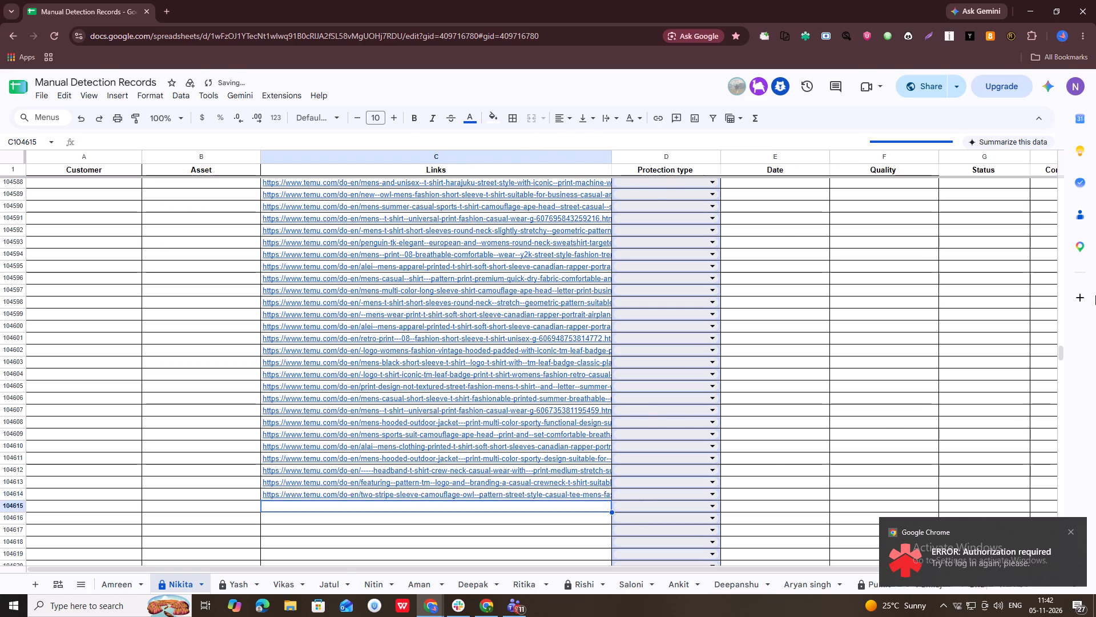
Copy the link of the Men's Blended OVO Universal Print T-Shirt, priced RD$423, and log it in row 104615.
{"action": "key", "text": "alt+Tab"}
{"action": "key", "text": "Down"}
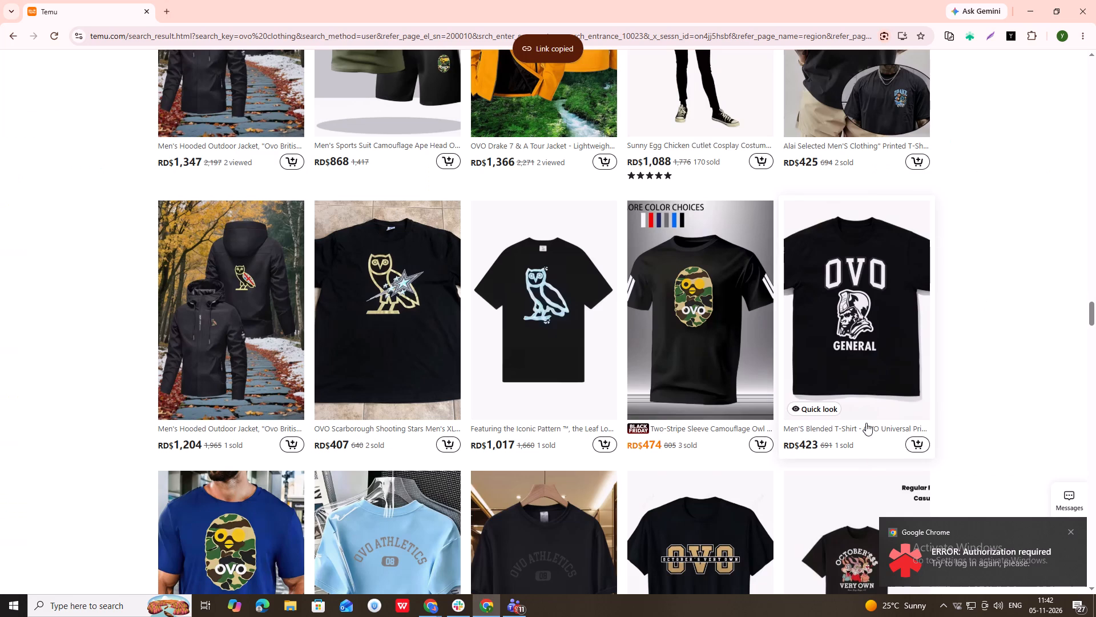
{"action": "right_click", "coordinate": [866, 423]}
{"action": "right_click", "coordinate": [847, 431]}
{"action": "left_click", "coordinate": [885, 364]}
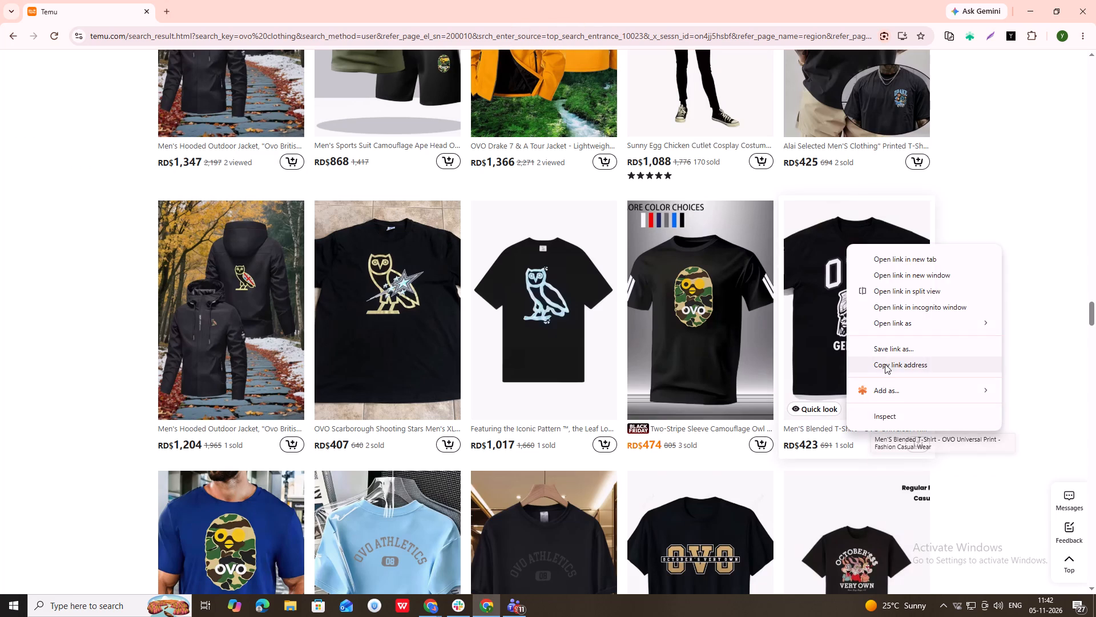
{"action": "key", "text": "alt+Tab"}
{"action": "key", "text": "ctrl+v"}
{"action": "key", "text": "Down"}
Copy the link of the Men's Fashion Casual Short Sleeve camouflage owl OVO T-Shirt, priced RD$550, and log it in row 104616.
{"action": "key", "text": "alt+Tab"}
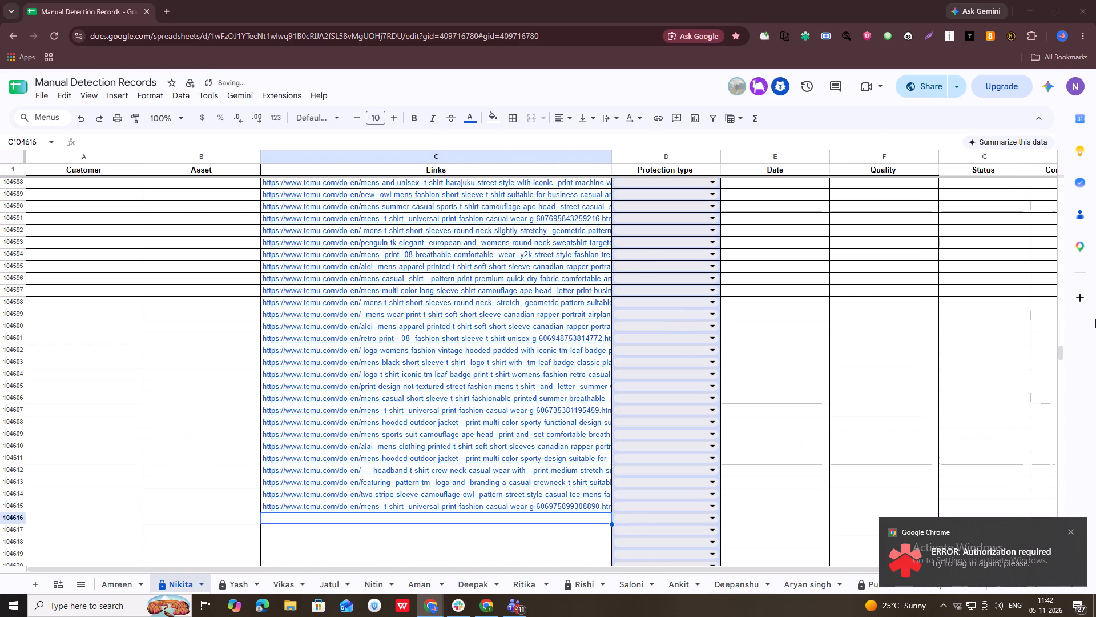
{"action": "key", "text": "Down"}
{"action": "scroll", "coordinate": [491, 406], "scroll_direction": "down", "scroll_amount": 6}
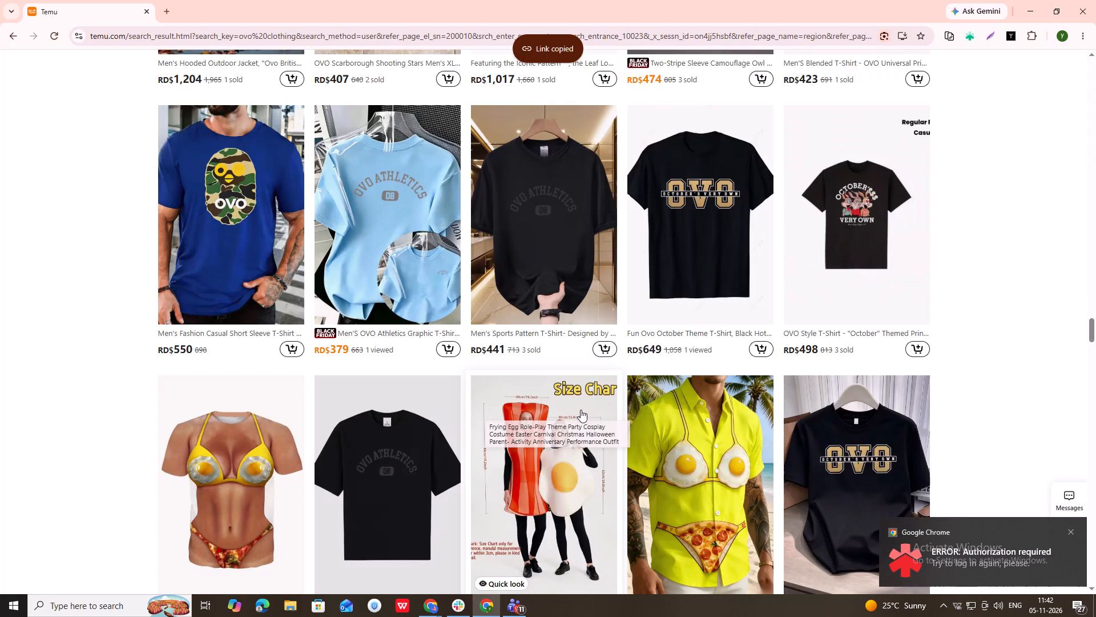
{"action": "right_click", "coordinate": [224, 333]}
{"action": "left_click", "coordinate": [258, 449]}
{"action": "key", "text": "alt+Tab"}
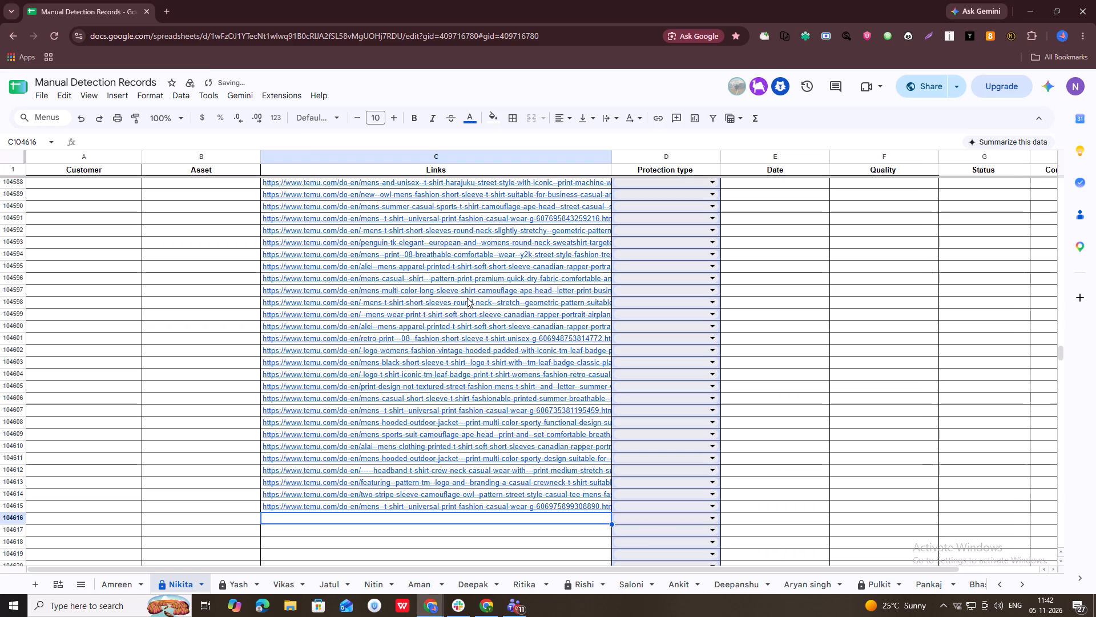
{"action": "key", "text": "ctrl+v"}
{"action": "key", "text": "Down"}
Copy the link of the Men's OVO Athletics Graphic T-Shirt, priced RD$379, and log it in row 104617.
{"action": "key", "text": "alt+Tab"}
{"action": "key", "text": "Right"}
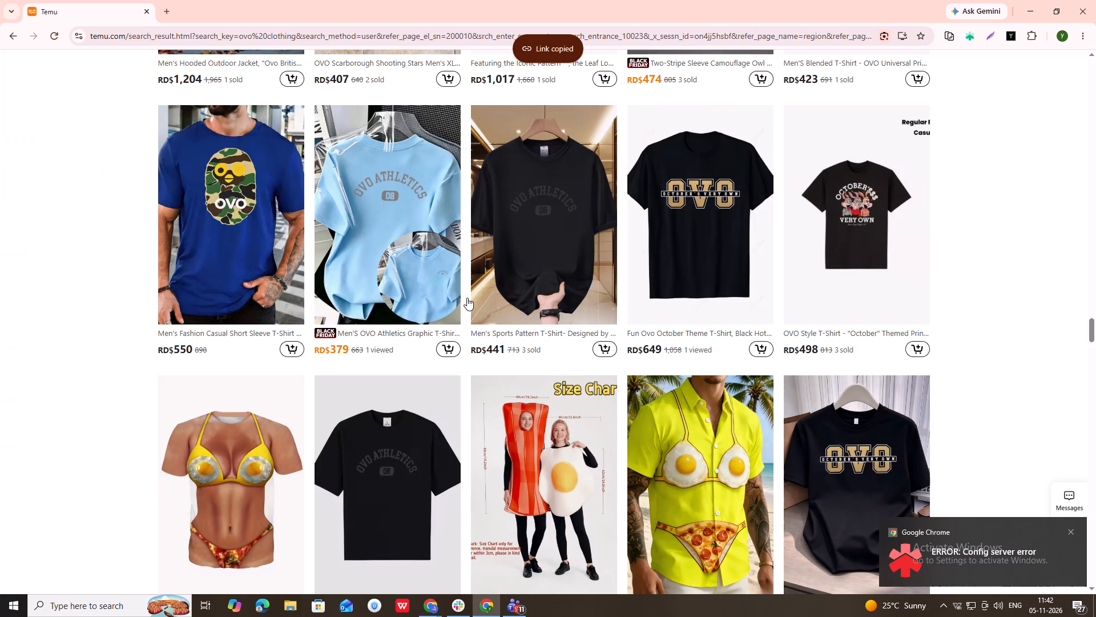
{"action": "right_click", "coordinate": [408, 330]}
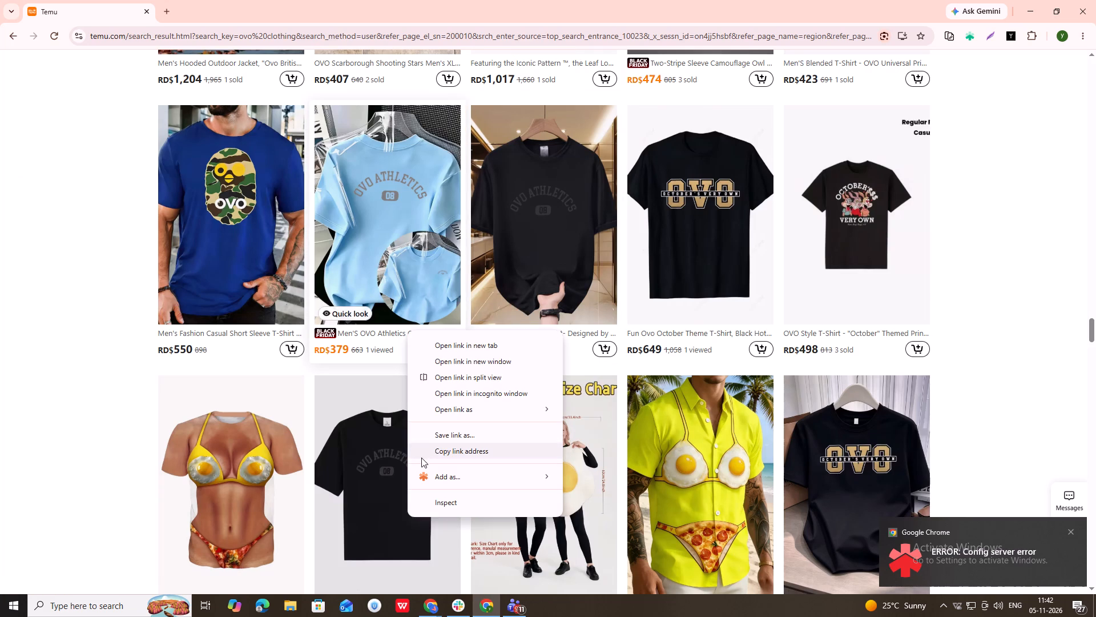
{"action": "left_click", "coordinate": [428, 447]}
{"action": "key", "text": "alt+Tab"}
{"action": "key", "text": "ctrl+v"}
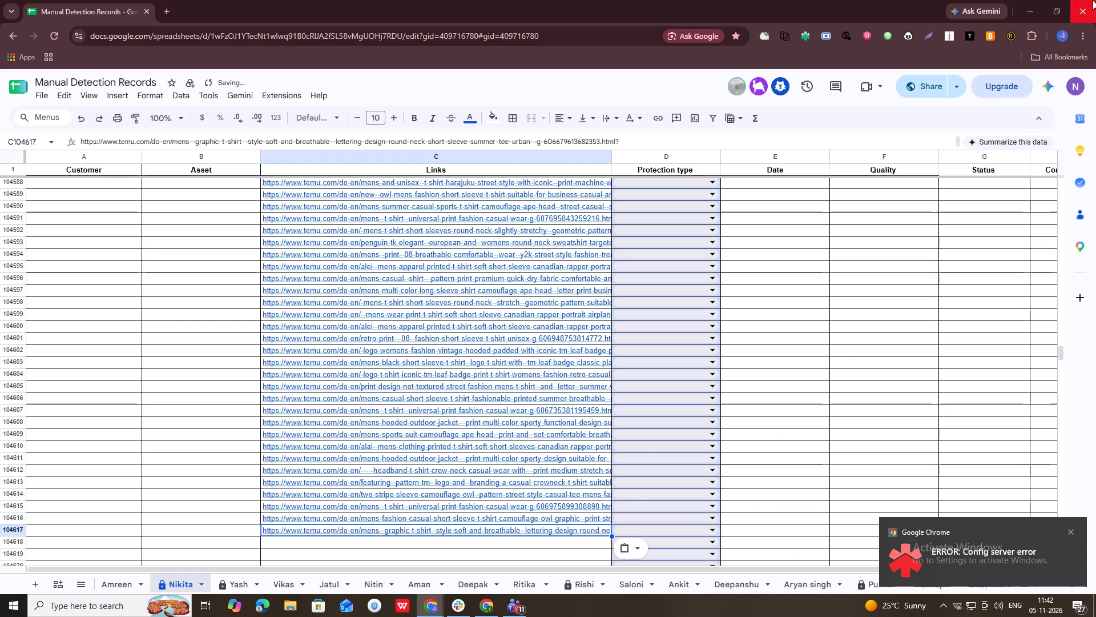
{"action": "key", "text": "Down"}
Copy the link of the Men's Sports Pattern T-Shirt, priced RD$441, and log it in row 104618.
{"action": "key", "text": "alt+Tab"}
{"action": "key", "text": "Right"}
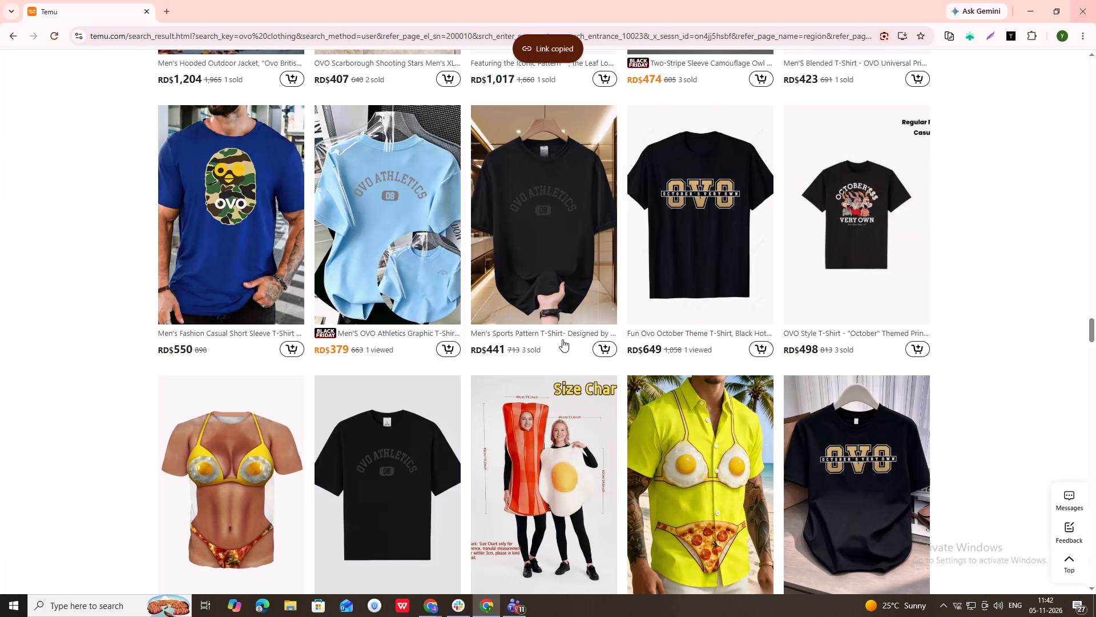
{"action": "right_click", "coordinate": [563, 332]}
{"action": "left_click", "coordinate": [597, 450]}
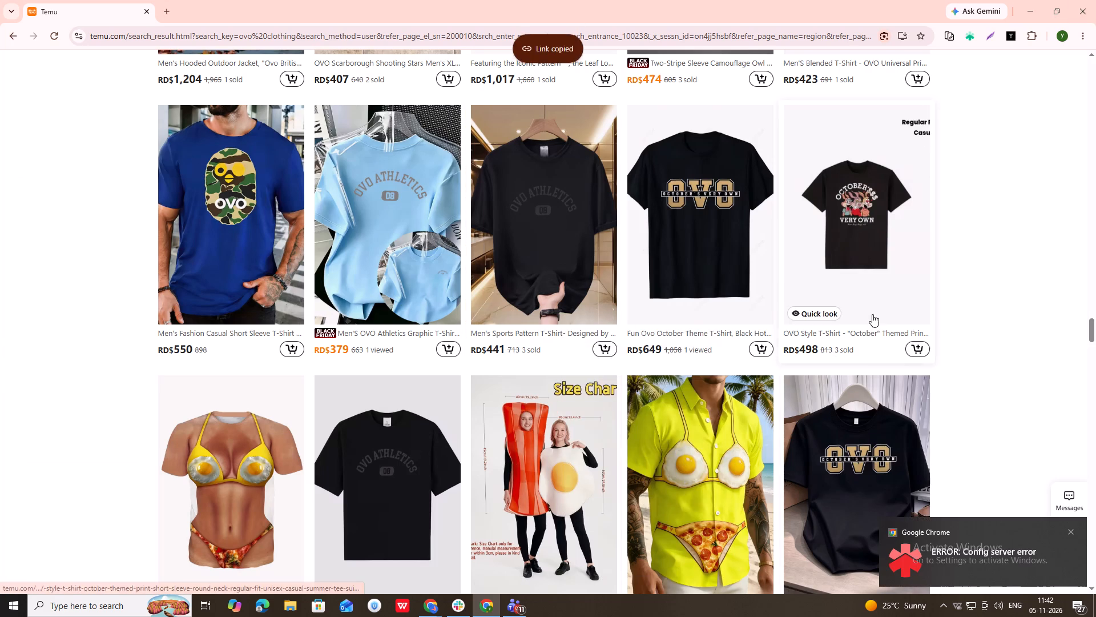
{"action": "key", "text": "alt+Tab"}
{"action": "key", "text": "ctrl+v"}
{"action": "key", "text": "Down"}
Copy the link of the Fun Ovo October Theme T-Shirt, priced RD$649, and log it in row 104643 under octobers own clothing.
{"action": "key", "text": "alt+Tab"}
{"action": "key", "text": "Down"}
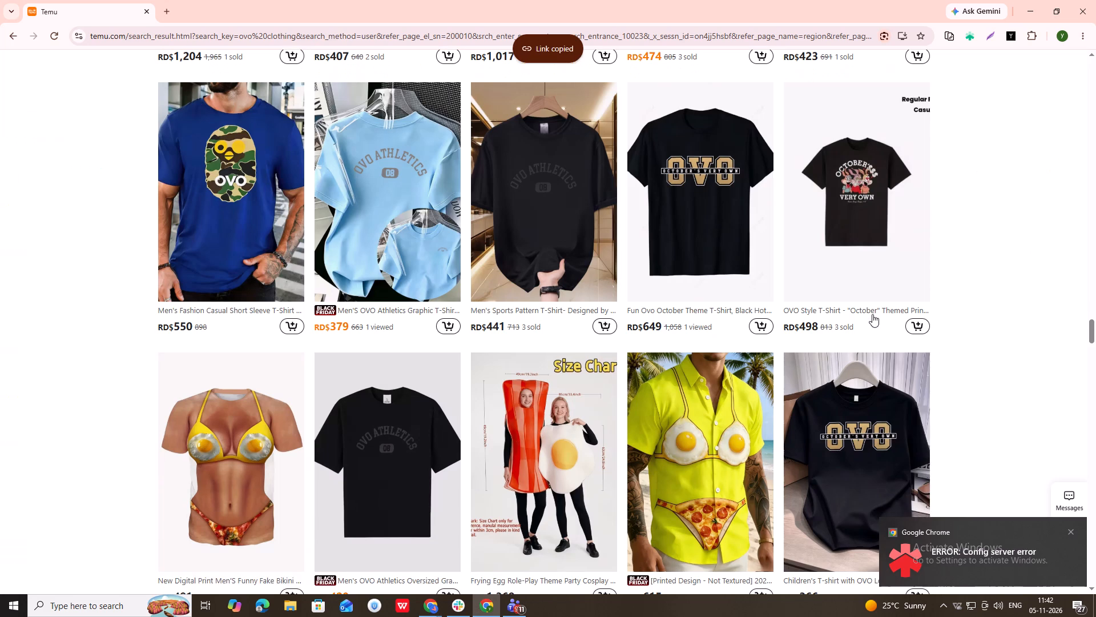
{"action": "right_click", "coordinate": [723, 309]}
{"action": "right_click", "coordinate": [723, 309]}
{"action": "left_click", "coordinate": [743, 431]}
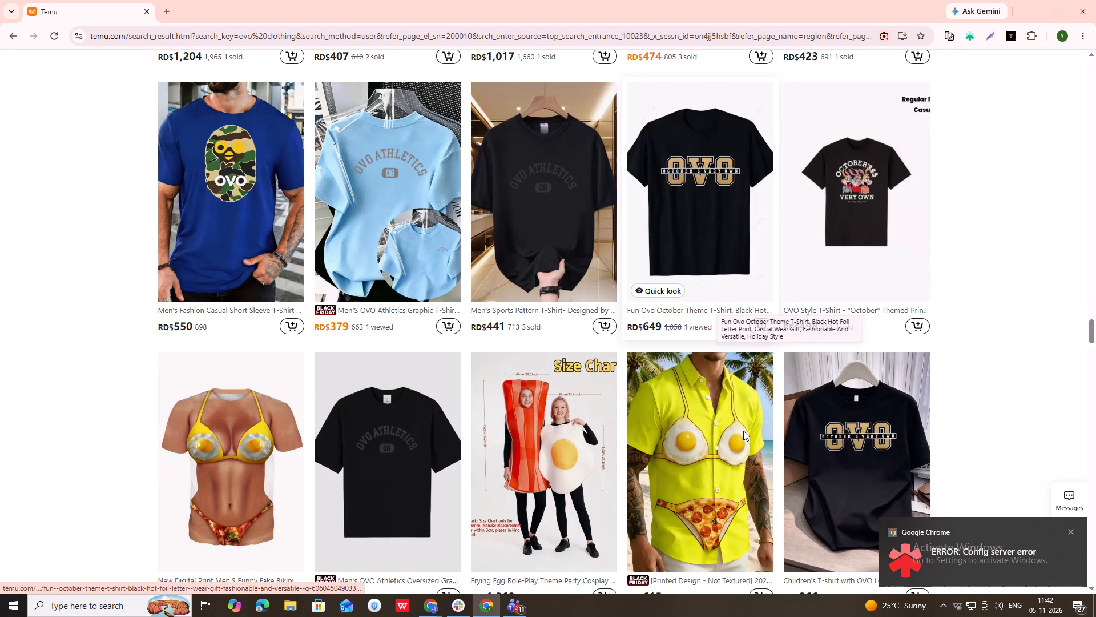
{"action": "key", "text": "alt+Tab"}
{"action": "scroll", "coordinate": [547, 399], "scroll_direction": "down", "scroll_amount": 5}
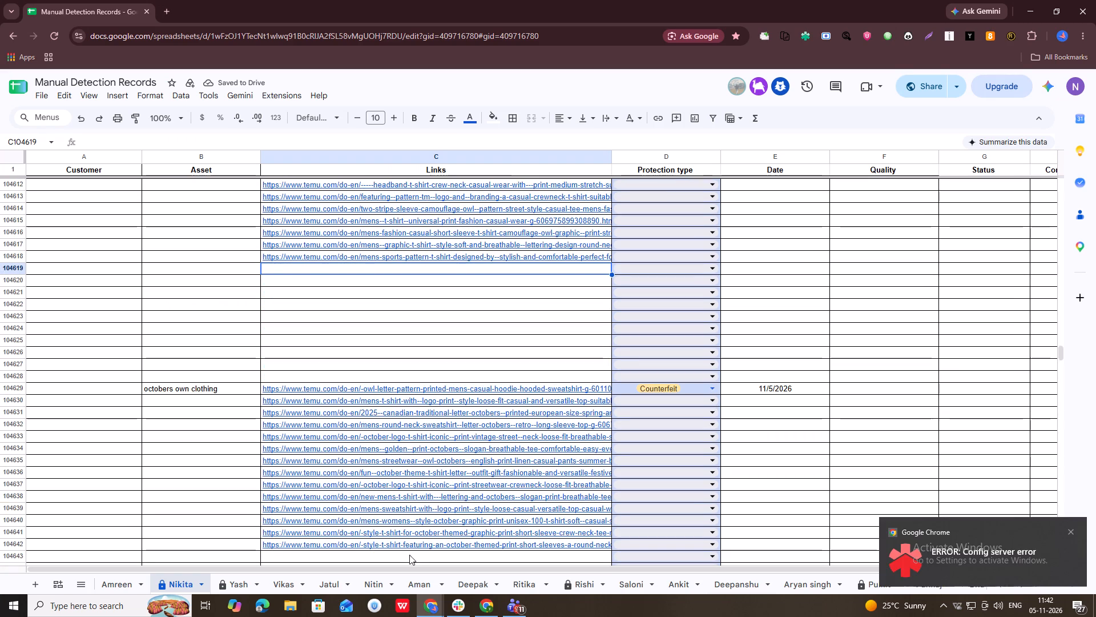
{"action": "left_click", "coordinate": [409, 555]}
{"action": "key", "text": "ctrl+v"}
{"action": "scroll", "coordinate": [488, 498], "scroll_direction": "down", "scroll_amount": 3}
{"action": "left_click", "coordinate": [515, 403]}
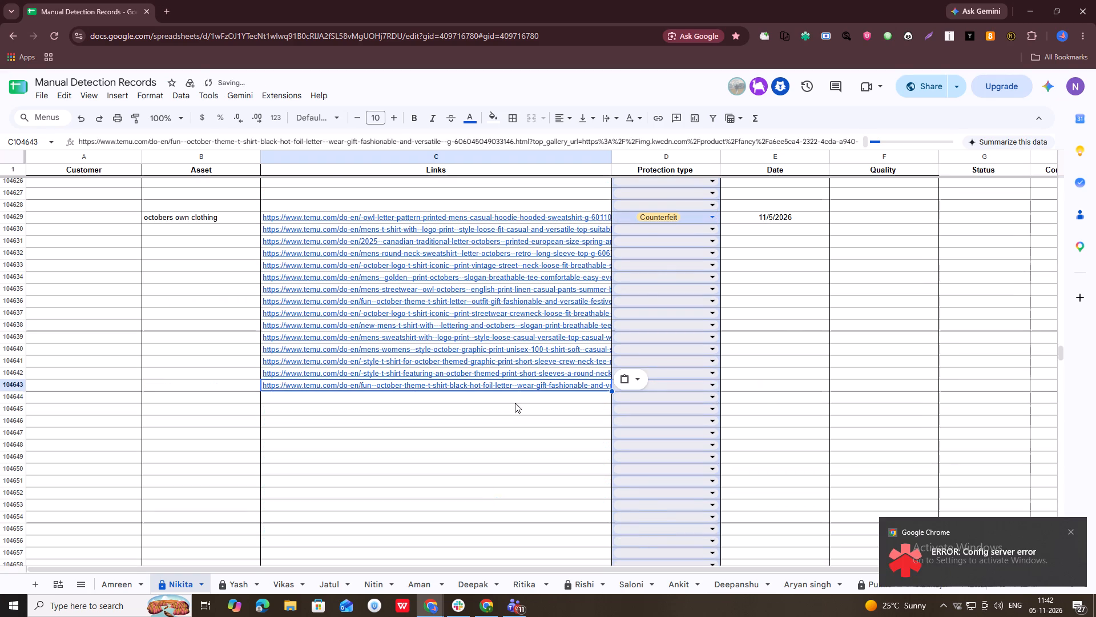
Copy the link of the OVO Style "October" Themed Print T-Shirt, priced RD$498, and log it in row 104644.
{"action": "key", "text": "alt+Tab"}
{"action": "right_click", "coordinate": [879, 311]}
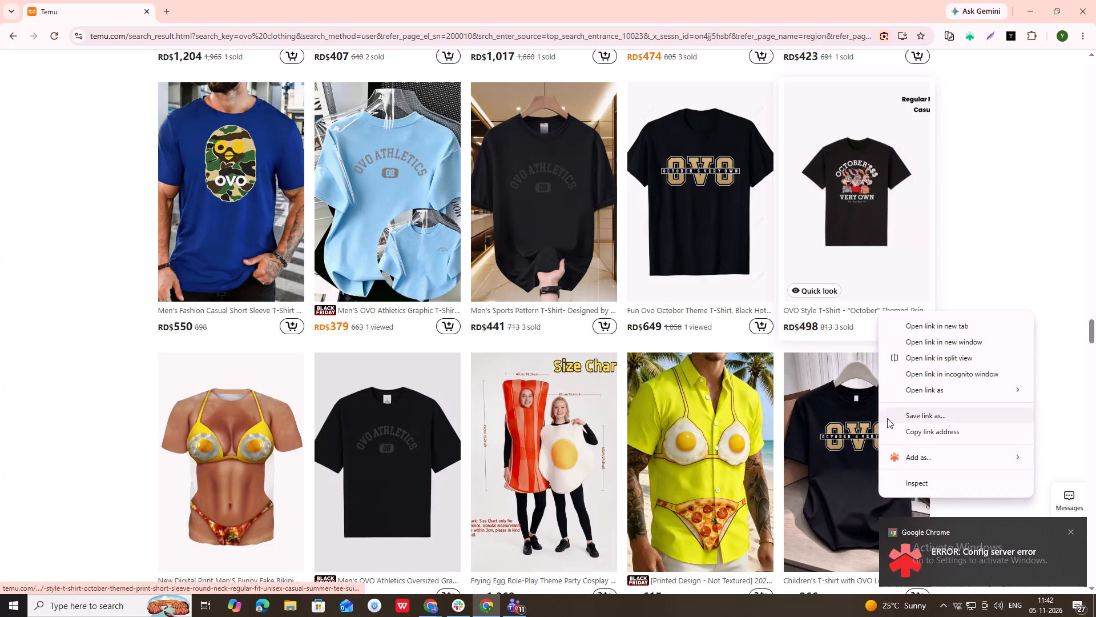
{"action": "left_click", "coordinate": [905, 433]}
{"action": "key", "text": "alt+Tab"}
{"action": "key", "text": "ctrl+v"}
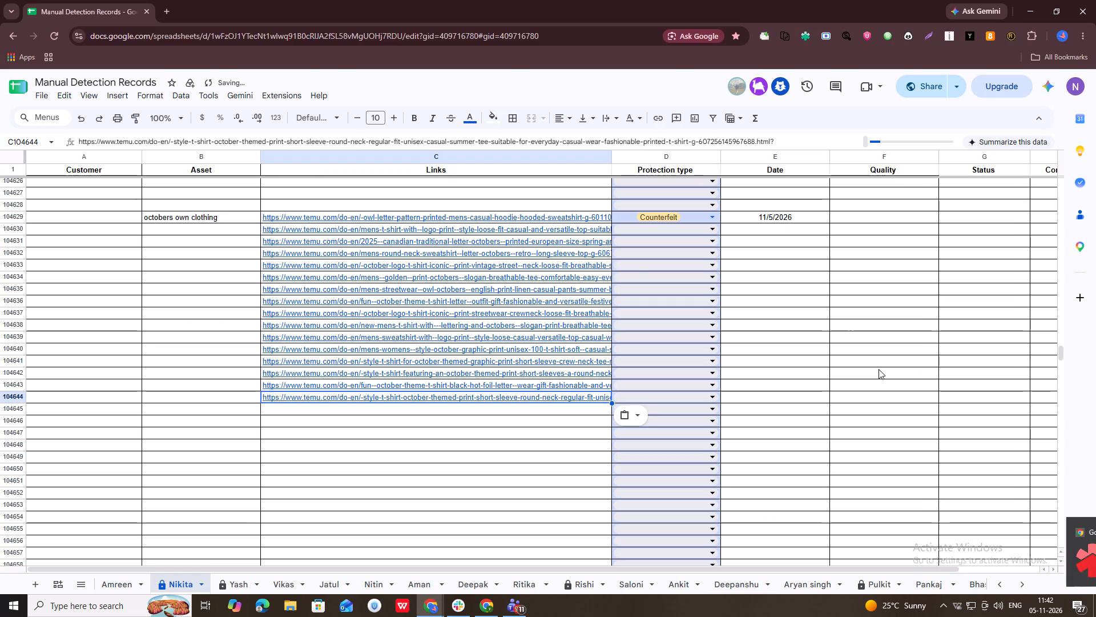
{"action": "key", "text": "Down"}
Copy the link of the Children's T-shirt with OVO Logo Print, priced RD$366, and log it in row 104645.
{"action": "key", "text": "alt+Tab"}
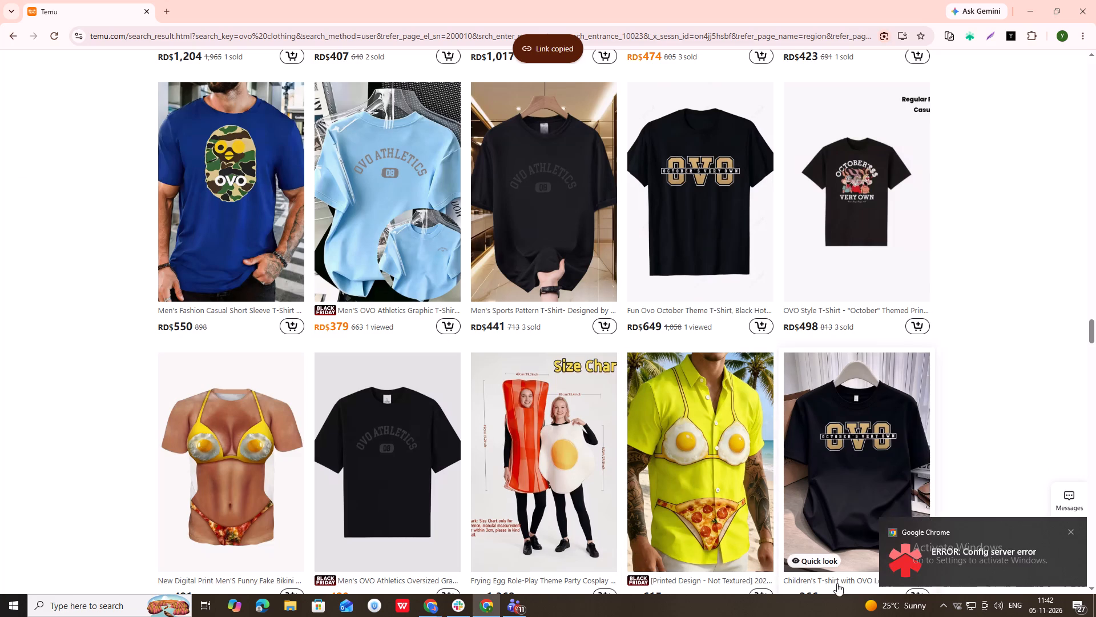
{"action": "right_click", "coordinate": [837, 583]}
{"action": "left_click", "coordinate": [870, 519]}
{"action": "key", "text": "alt+Tab"}
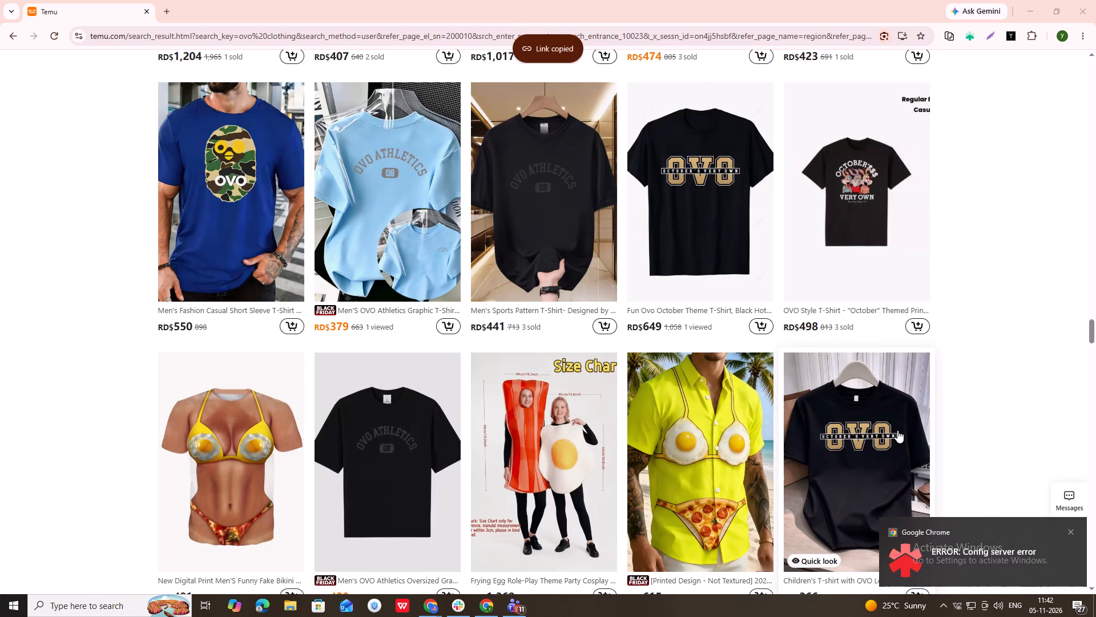
{"action": "key", "text": "alt+Tab"}
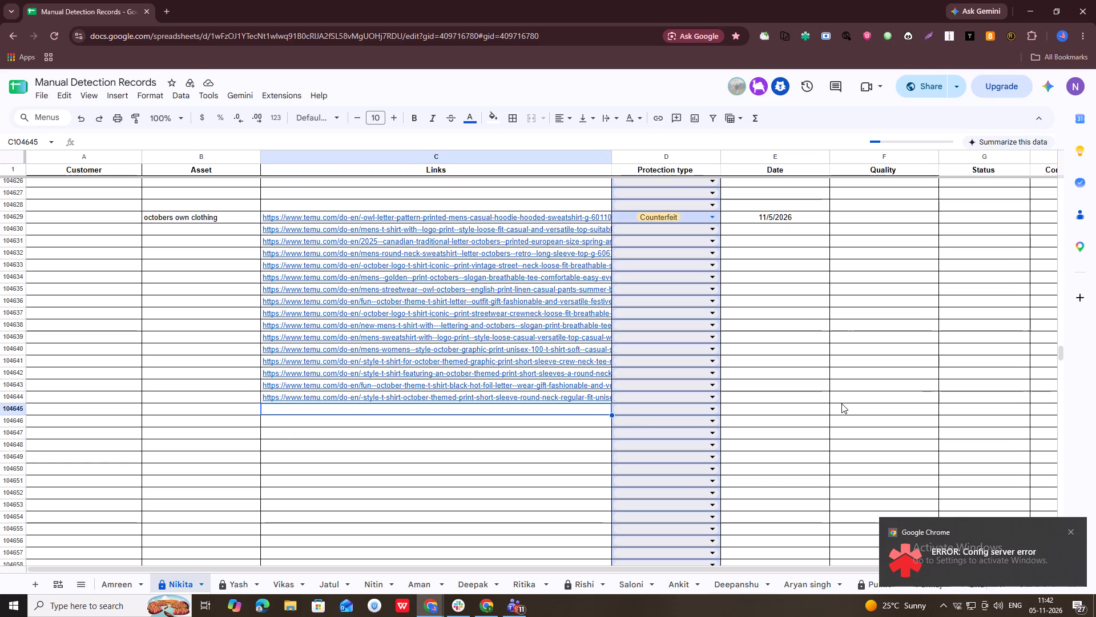
{"action": "key", "text": "ctrl+v"}
{"action": "key", "text": "Down"}
Copy the link of the Men's OVO Athletics Oversized Graphic T-shirt, priced RD$420, and log it in row 104619.
{"action": "key", "text": "alt+Tab"}
{"action": "scroll", "coordinate": [427, 475], "scroll_direction": "down", "scroll_amount": 4}
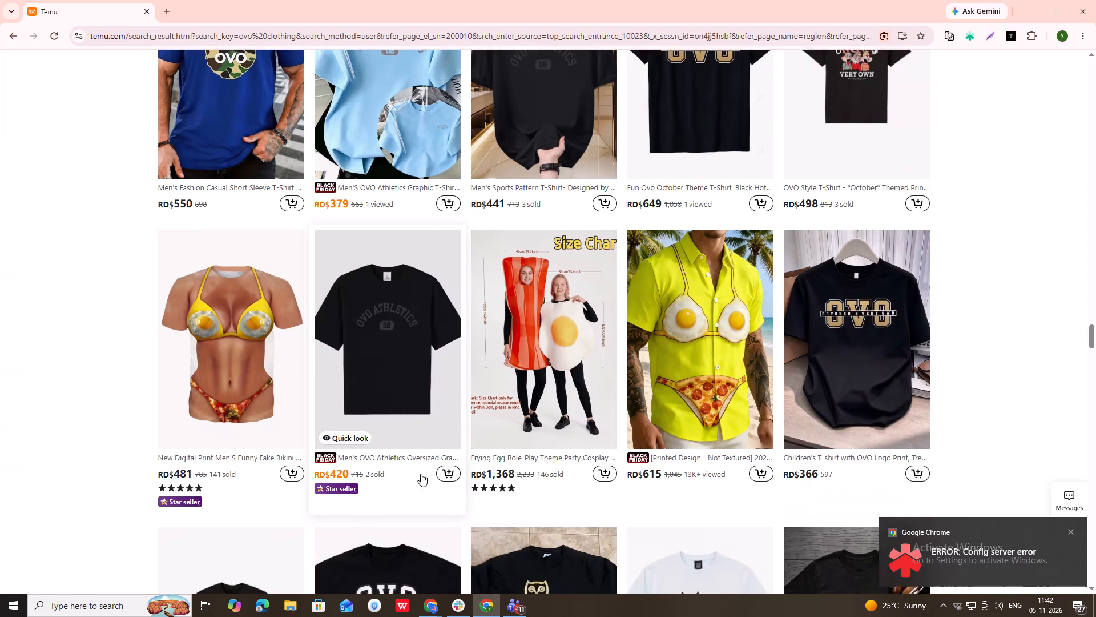
{"action": "right_click", "coordinate": [403, 354]}
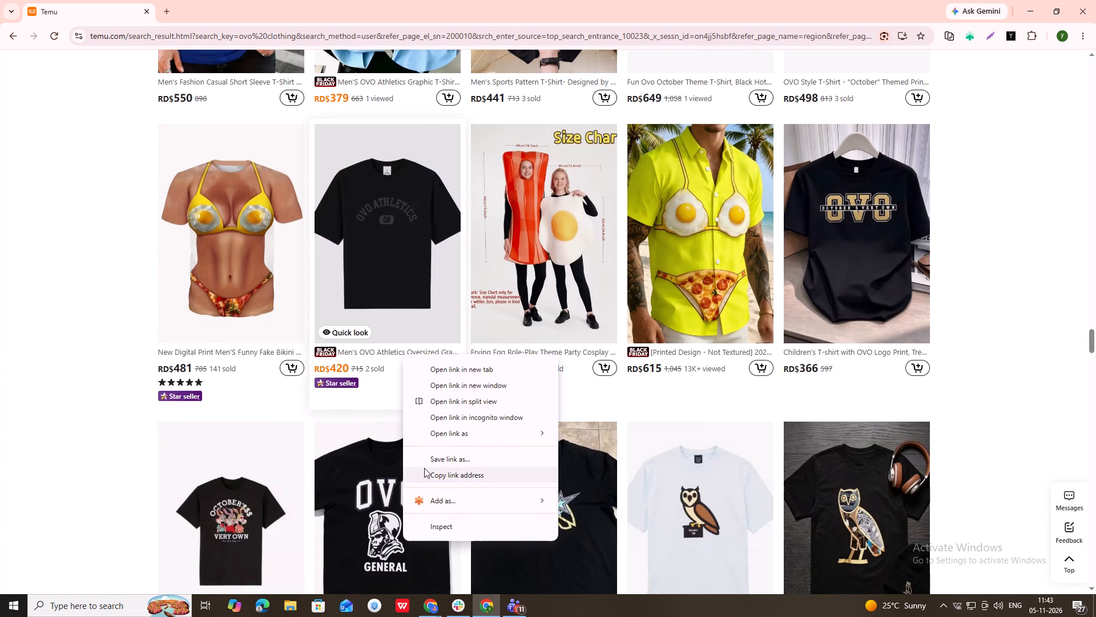
{"action": "left_click", "coordinate": [424, 468]}
{"action": "key", "text": "alt+Tab"}
{"action": "scroll", "coordinate": [478, 333], "scroll_direction": "up", "scroll_amount": 4}
{"action": "left_click", "coordinate": [478, 326]}
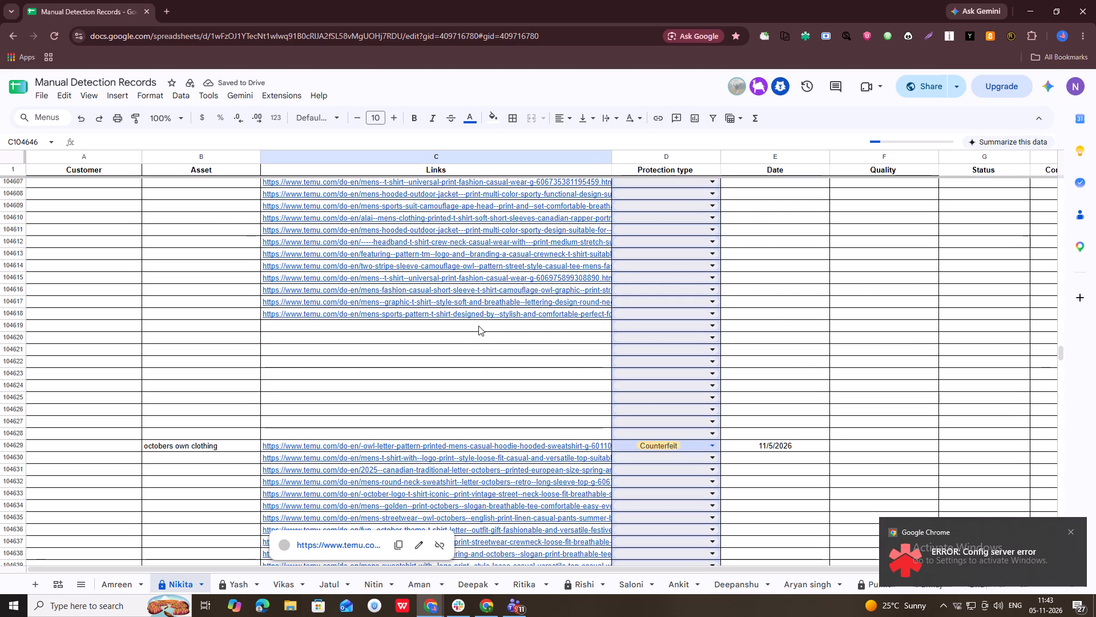
{"action": "key", "text": "ctrl+v"}
{"action": "left_click", "coordinate": [478, 338]}
Copy the link of the OVO Style "October" Themed Print T-Shirt, priced RD$533, and log it in row 104646.
{"action": "key", "text": "alt+Tab"}
{"action": "scroll", "coordinate": [638, 389], "scroll_direction": "down", "scroll_amount": 4}
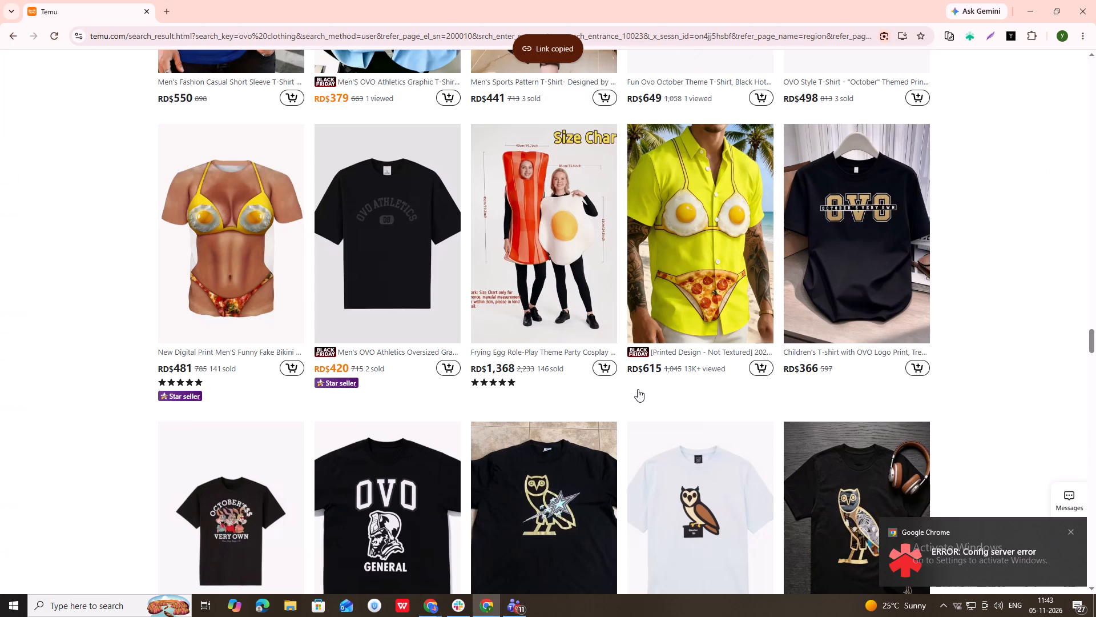
{"action": "right_click", "coordinate": [232, 423]}
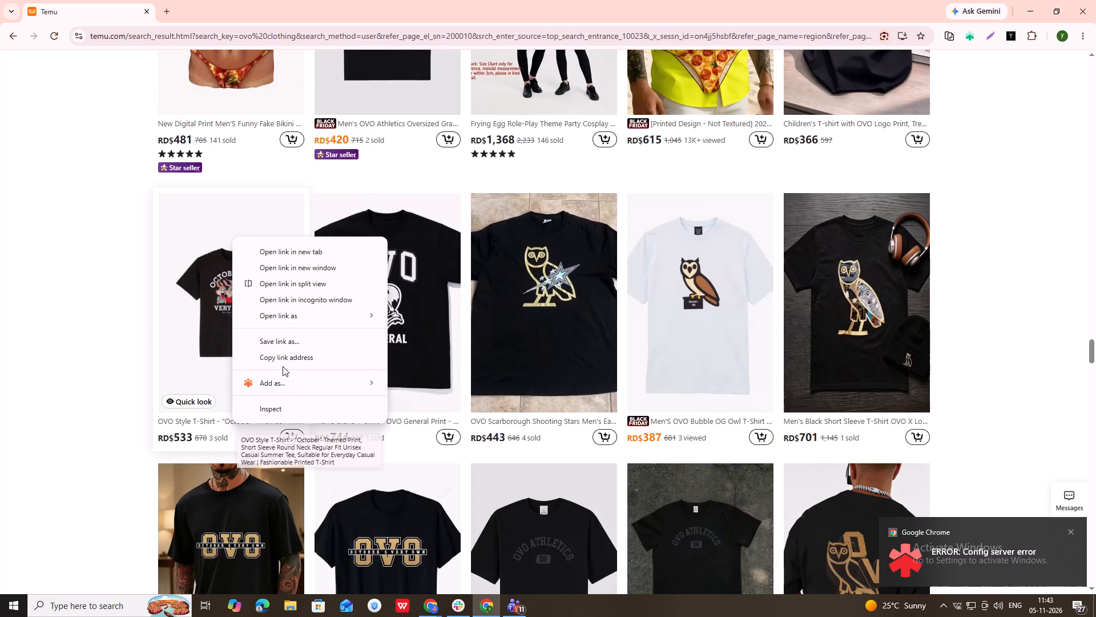
{"action": "left_click", "coordinate": [283, 362]}
{"action": "key", "text": "alt+Tab"}
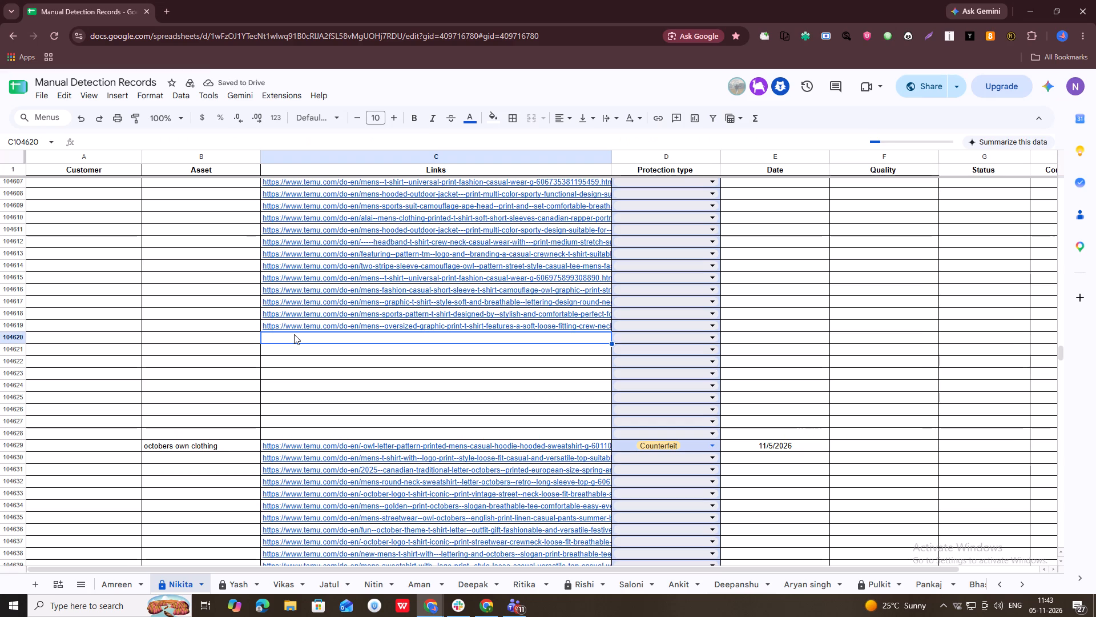
{"action": "key", "text": "ctrl+Down"}
{"action": "key", "text": "ctrl+Down"}
{"action": "key", "text": "Down"}
{"action": "key", "text": "ctrl+v"}
{"action": "key", "text": "Down"}
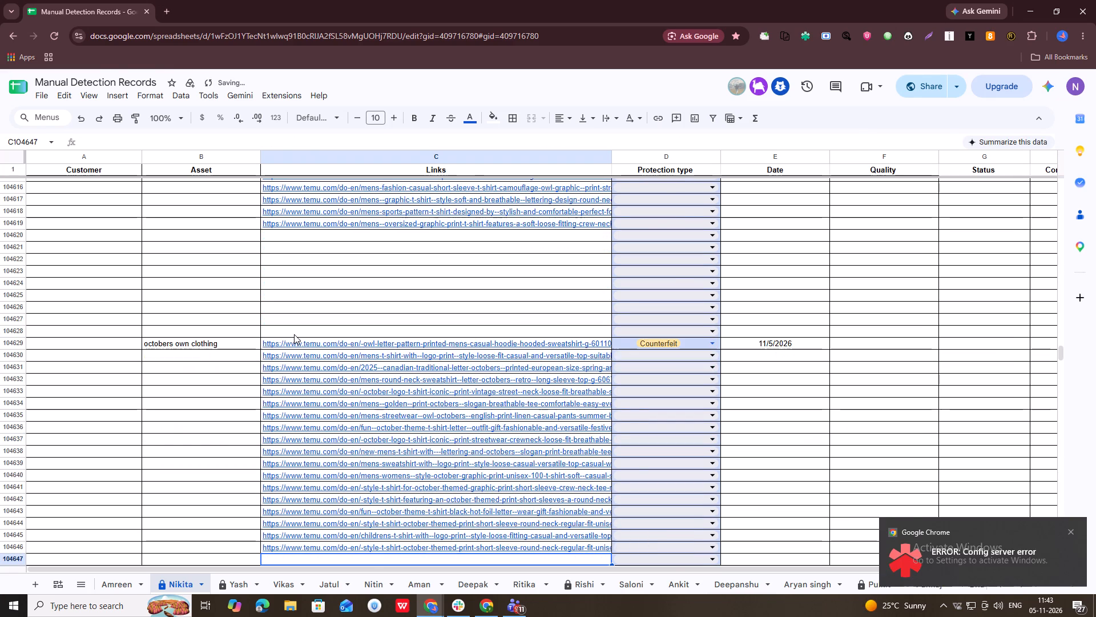
Copy the link of the Men's Blend OVO General Print T-Shirt, priced RD$744, and log it in row 104620.
{"action": "key", "text": "alt+Tab"}
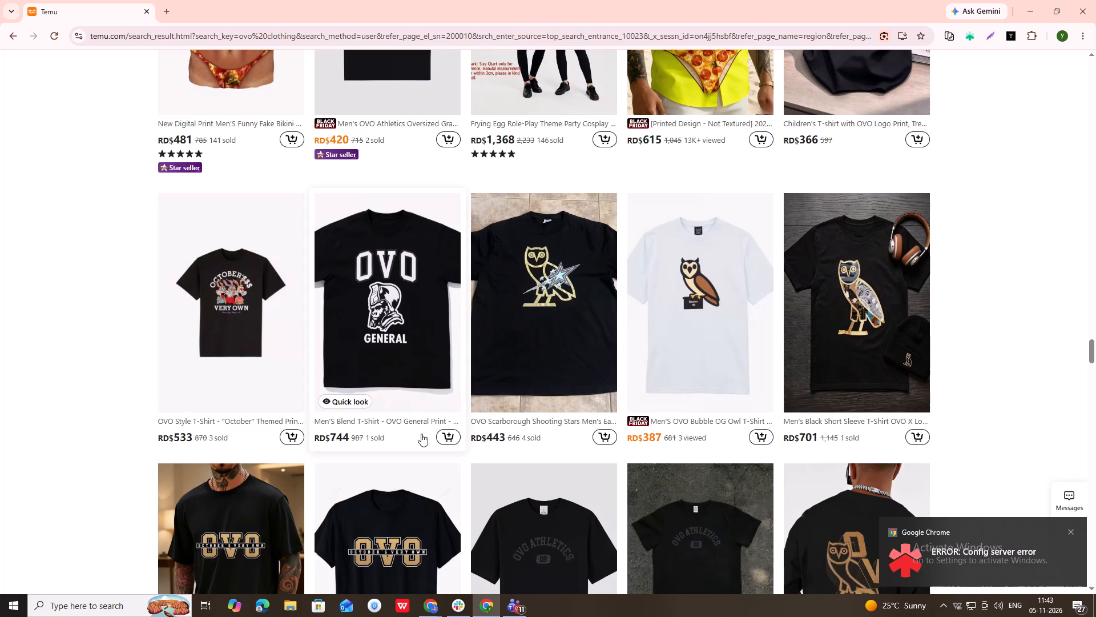
{"action": "right_click", "coordinate": [403, 424]}
{"action": "left_click", "coordinate": [456, 356]}
{"action": "key", "text": "alt+Tab"}
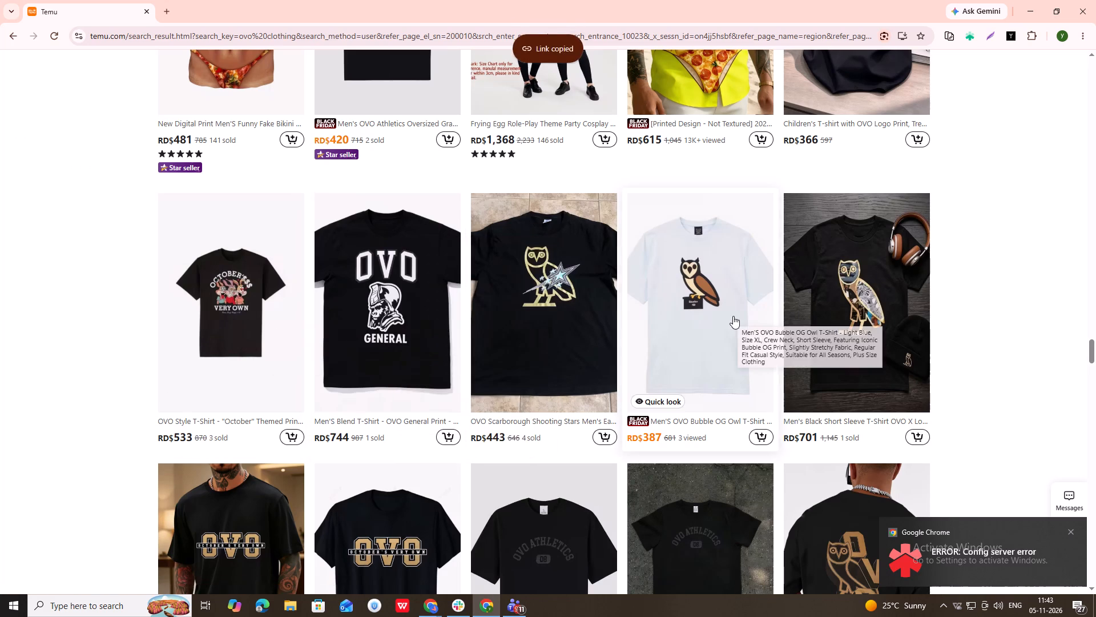
{"action": "left_click", "coordinate": [519, 238]}
{"action": "key", "text": "ctrl+v"}
{"action": "left_click", "coordinate": [514, 250]}
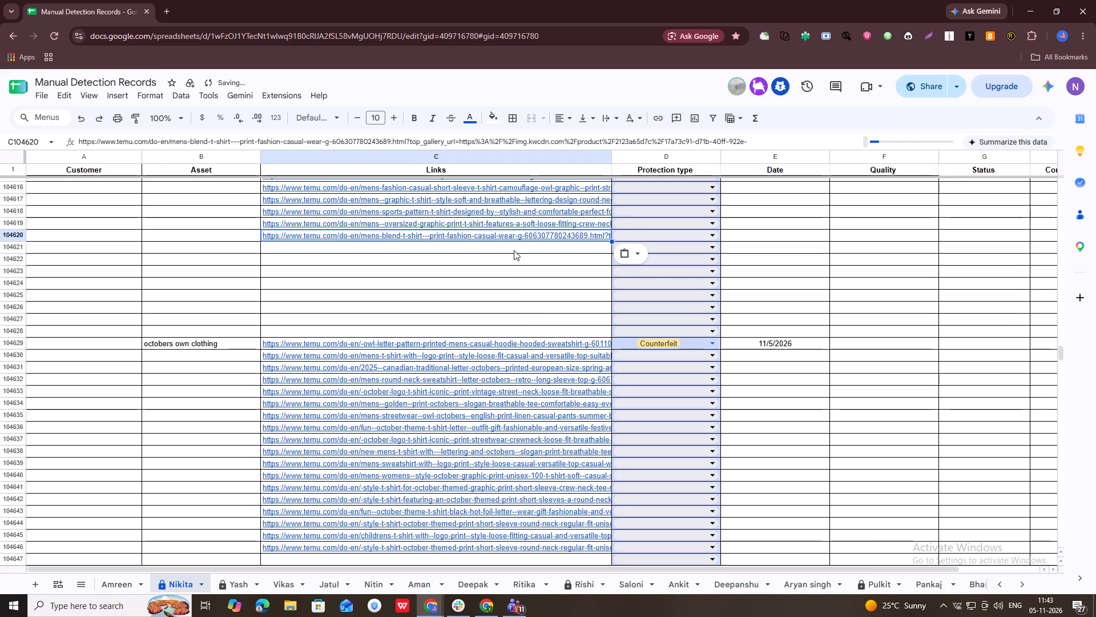
Copy the link of the OVO Scarborough Shooting Stars Men's Eagle Headband T-Shirt, priced RD$443, and log it in row 104621.
{"action": "key", "text": "alt+Tab"}
{"action": "right_click", "coordinate": [577, 419]}
{"action": "left_click", "coordinate": [624, 354]}
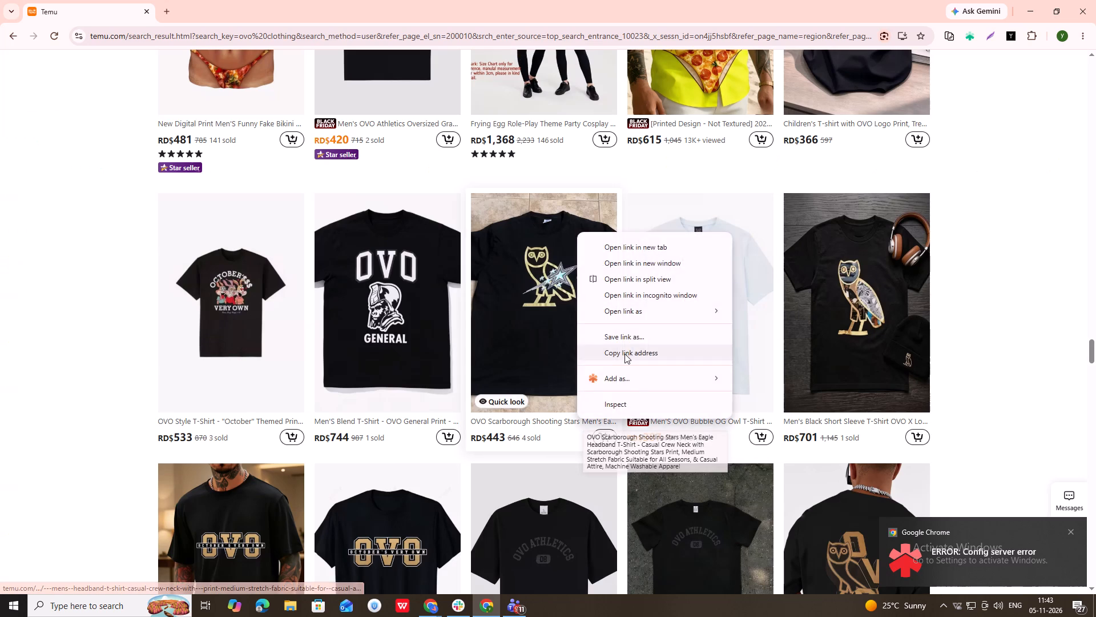
{"action": "key", "text": "alt+Tab"}
{"action": "key", "text": "ctrl+v"}
{"action": "left_click", "coordinate": [541, 266]}
Copy the link of the Men's Black Short Sleeve OVO X Logo T-Shirt, priced RD$701, and log it in row 104622.
{"action": "key", "text": "alt+Tab"}
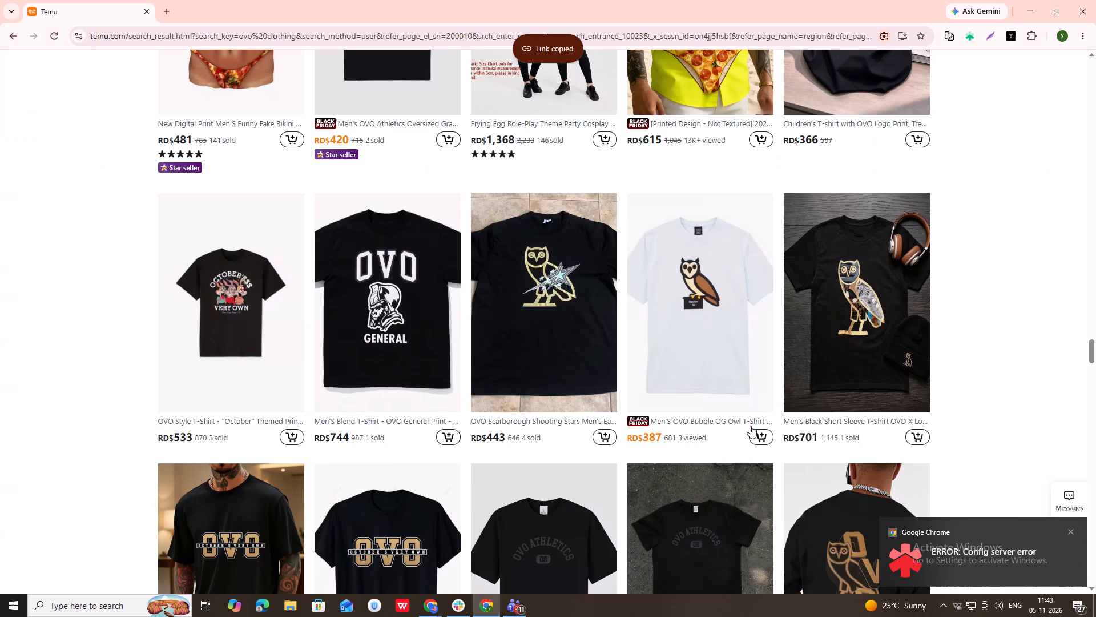
{"action": "right_click", "coordinate": [872, 422]}
{"action": "left_click", "coordinate": [904, 350]}
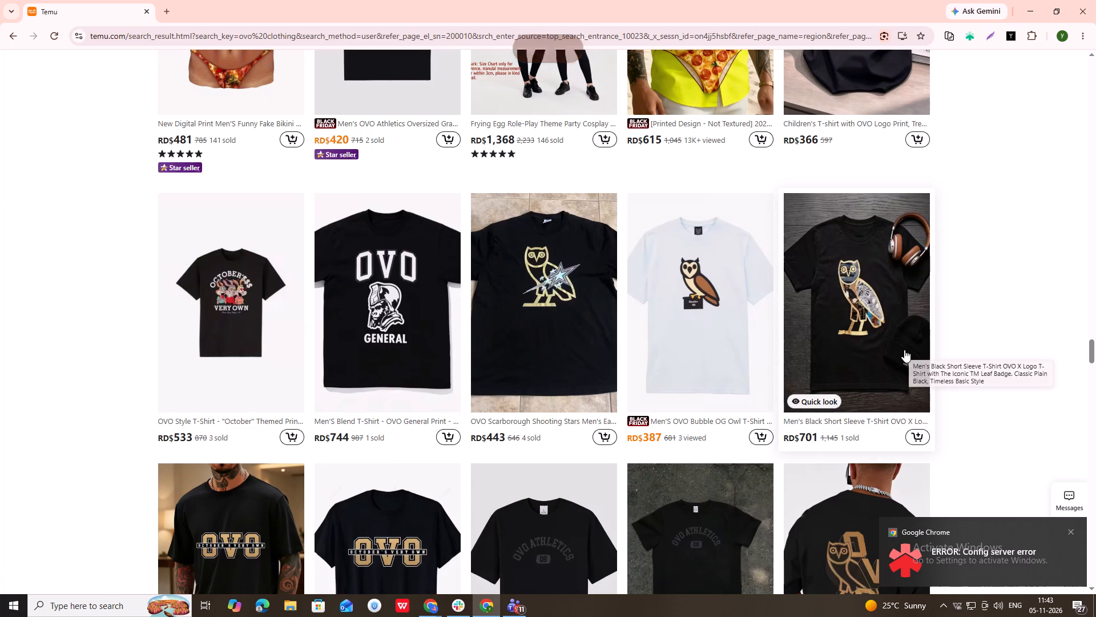
{"action": "key", "text": "alt+Tab"}
{"action": "left_click", "coordinate": [527, 262]}
{"action": "key", "text": "ctrl+v"}
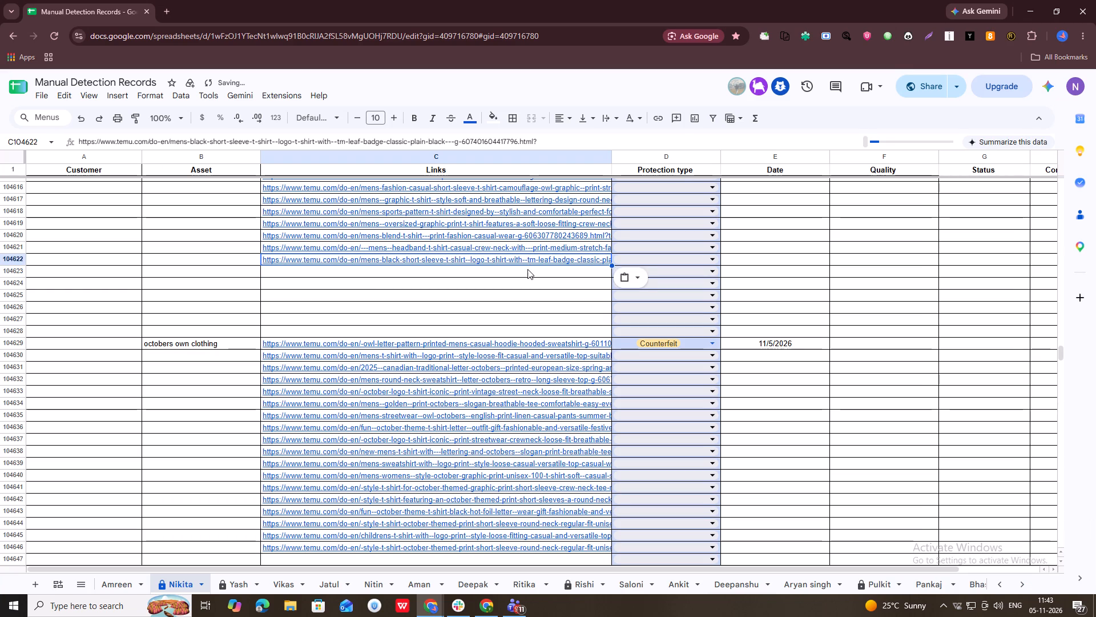
{"action": "left_click", "coordinate": [527, 277]}
Copy the link of the OVO October Logo T-Shirt, priced RD$410, and log it in row 104647.
{"action": "key", "text": "alt+Tab"}
{"action": "scroll", "coordinate": [752, 390], "scroll_direction": "down", "scroll_amount": 5}
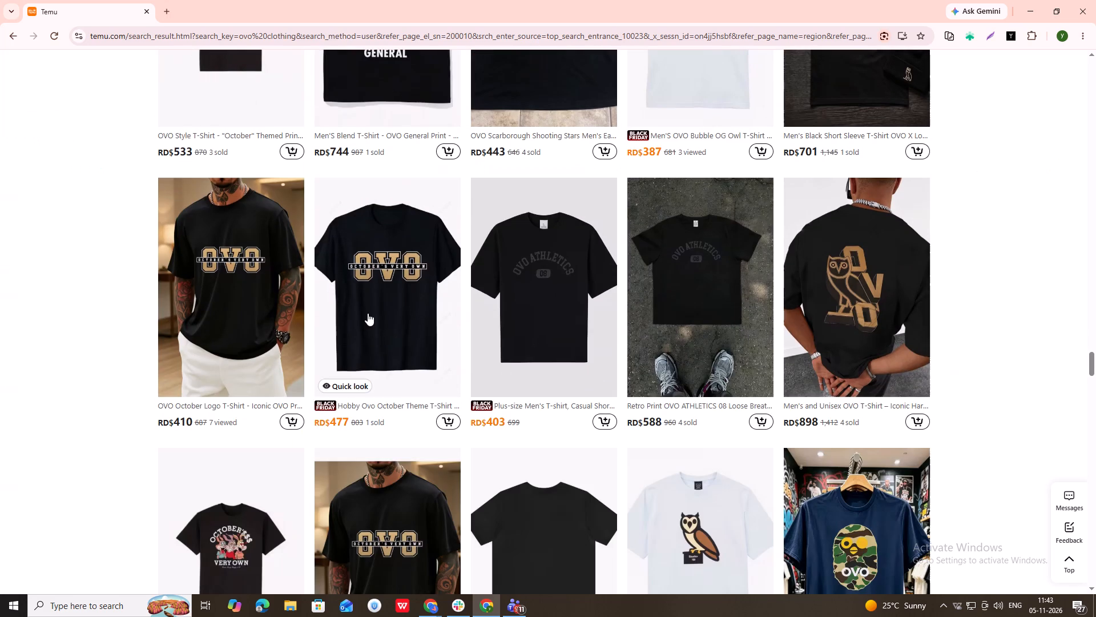
{"action": "right_click", "coordinate": [256, 404]}
{"action": "left_click", "coordinate": [300, 520]}
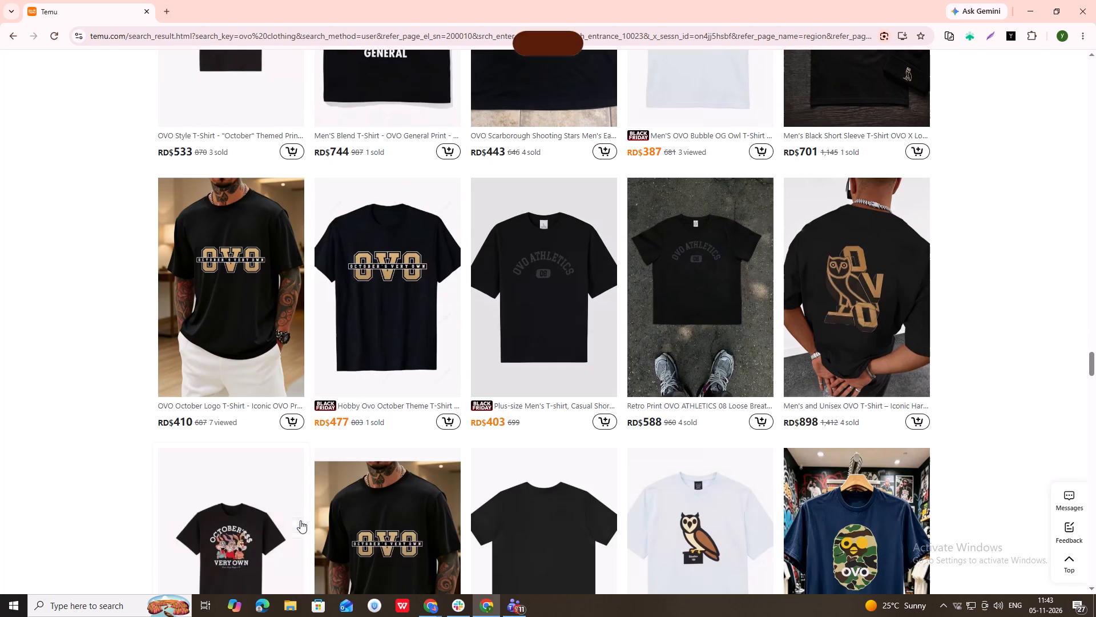
{"action": "key", "text": "alt+Tab"}
{"action": "scroll", "coordinate": [448, 504], "scroll_direction": "down", "scroll_amount": 1}
{"action": "left_click", "coordinate": [468, 508]}
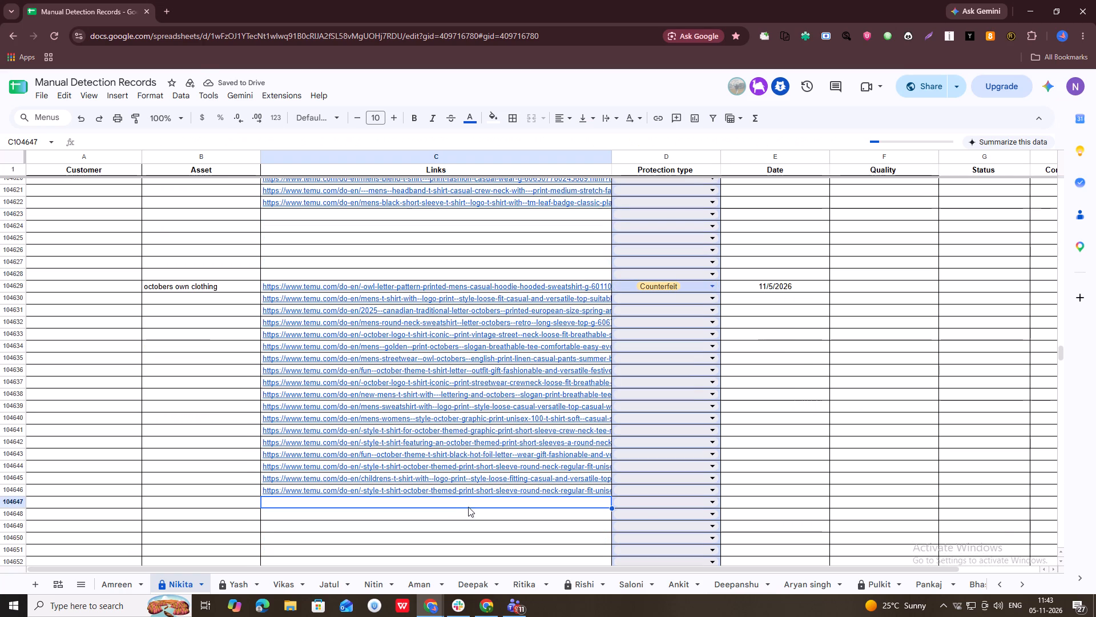
{"action": "key", "text": "ctrl+v"}
{"action": "left_click", "coordinate": [470, 506]}
{"action": "left_click", "coordinate": [473, 514]}
{"action": "key", "text": "alt+Tab"}
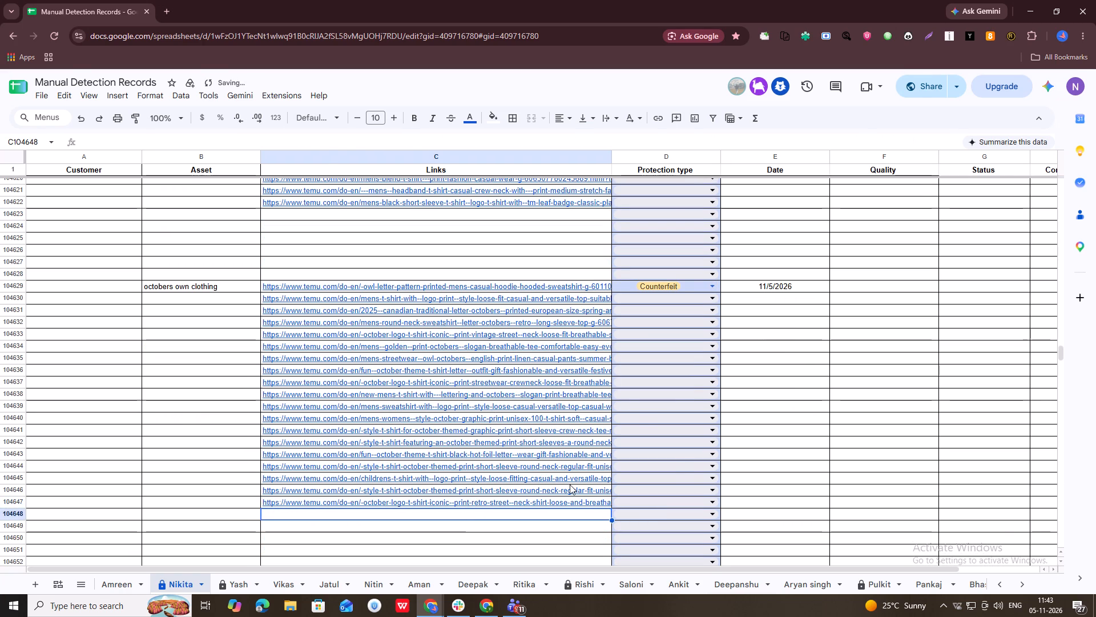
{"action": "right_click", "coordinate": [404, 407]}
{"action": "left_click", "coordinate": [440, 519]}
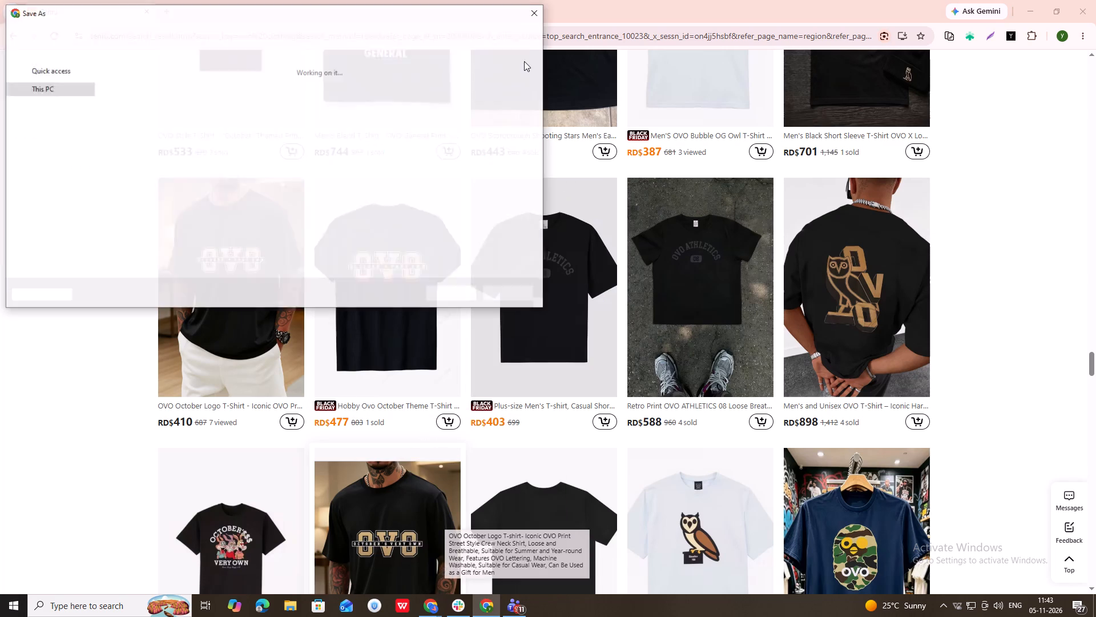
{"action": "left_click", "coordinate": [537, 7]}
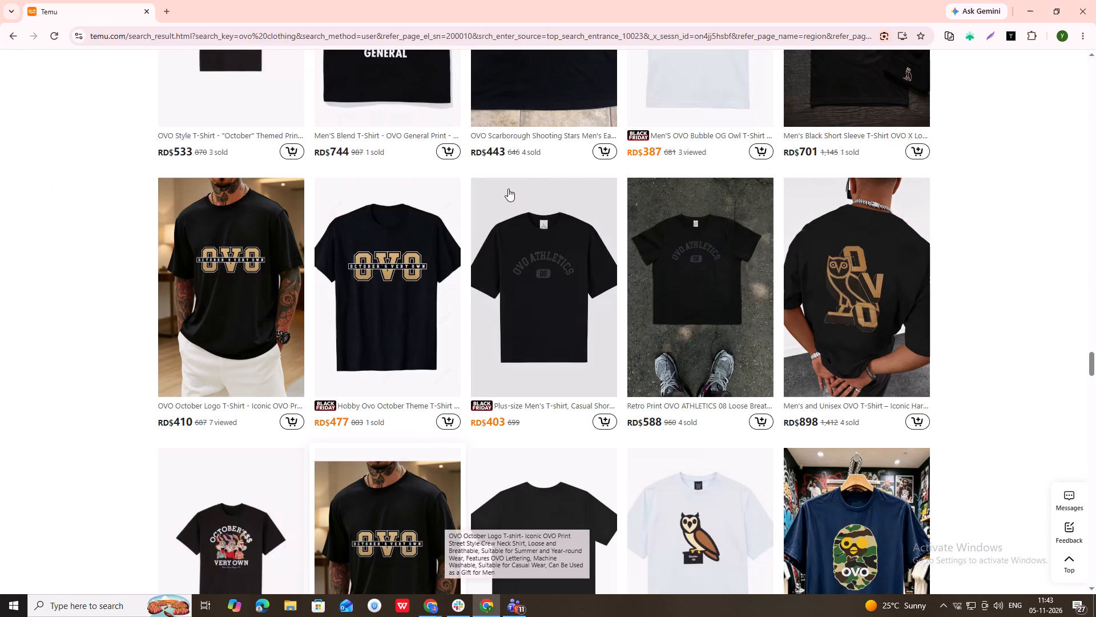
Copy the link of the Hobby Ovo October Theme T-Shirt, priced RD$477, and log it in row 104648.
{"action": "right_click", "coordinate": [399, 407]}
{"action": "left_click", "coordinate": [428, 524]}
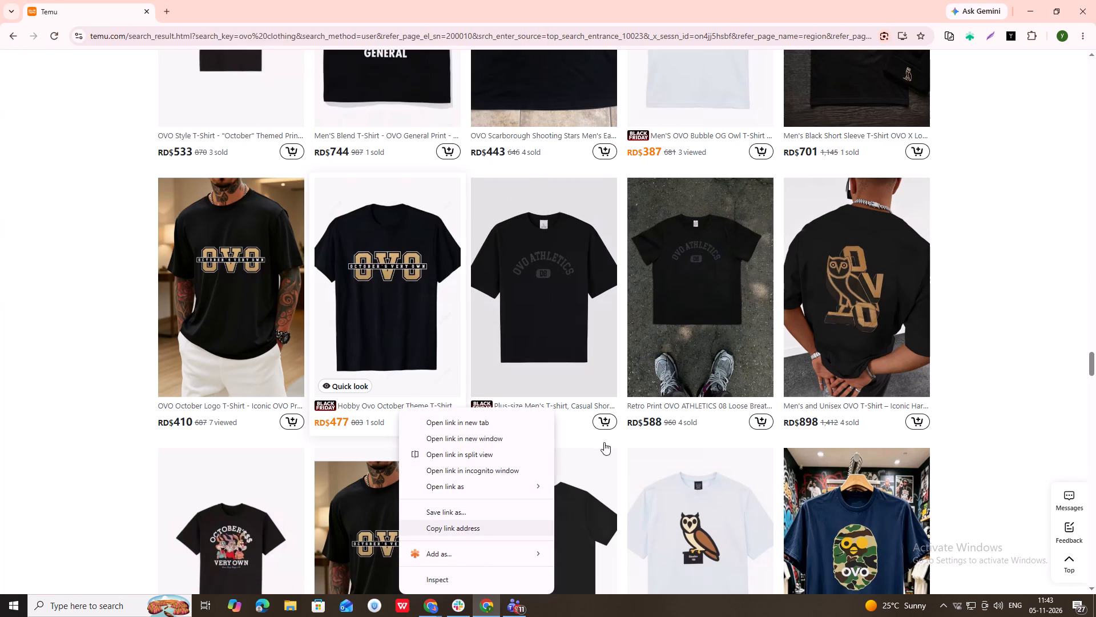
{"action": "key", "text": "alt+Tab"}
{"action": "key", "text": "ctrl+v"}
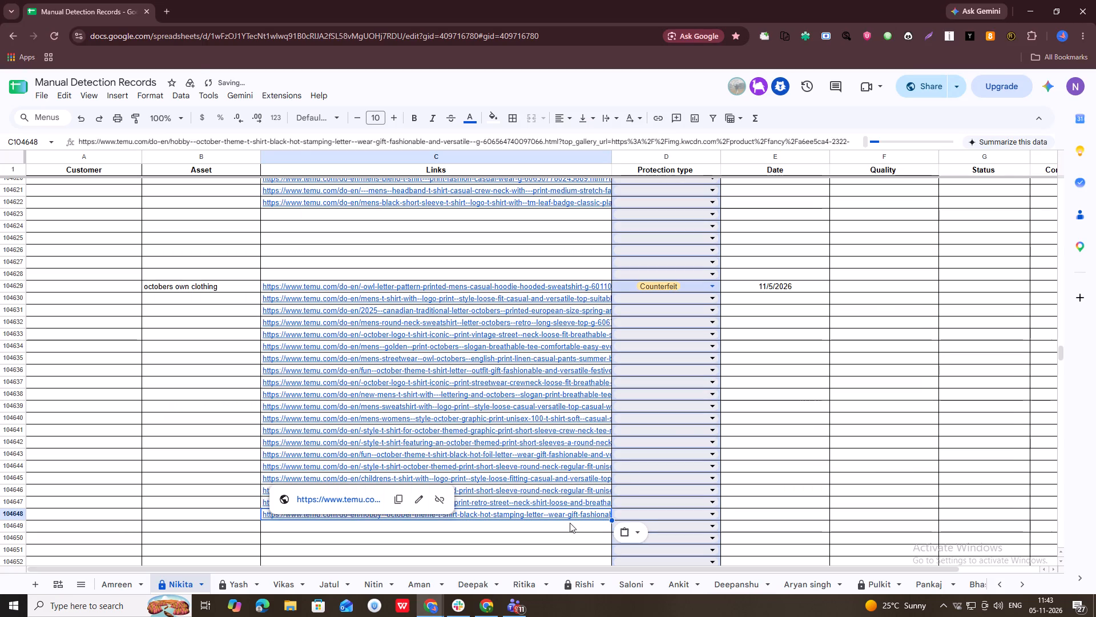
{"action": "left_click", "coordinate": [570, 523]}
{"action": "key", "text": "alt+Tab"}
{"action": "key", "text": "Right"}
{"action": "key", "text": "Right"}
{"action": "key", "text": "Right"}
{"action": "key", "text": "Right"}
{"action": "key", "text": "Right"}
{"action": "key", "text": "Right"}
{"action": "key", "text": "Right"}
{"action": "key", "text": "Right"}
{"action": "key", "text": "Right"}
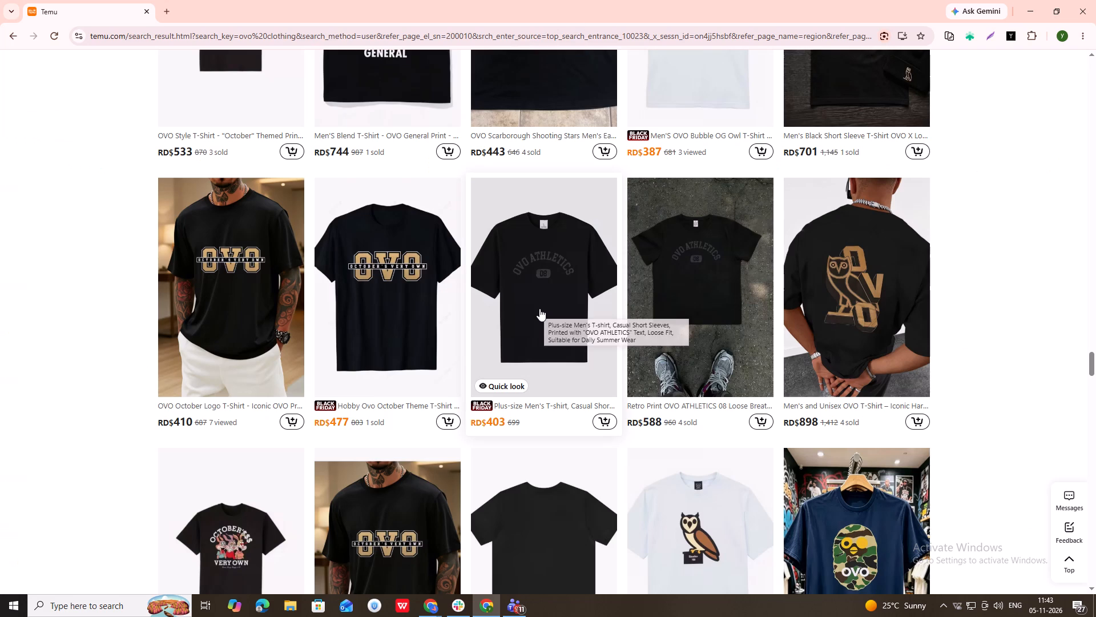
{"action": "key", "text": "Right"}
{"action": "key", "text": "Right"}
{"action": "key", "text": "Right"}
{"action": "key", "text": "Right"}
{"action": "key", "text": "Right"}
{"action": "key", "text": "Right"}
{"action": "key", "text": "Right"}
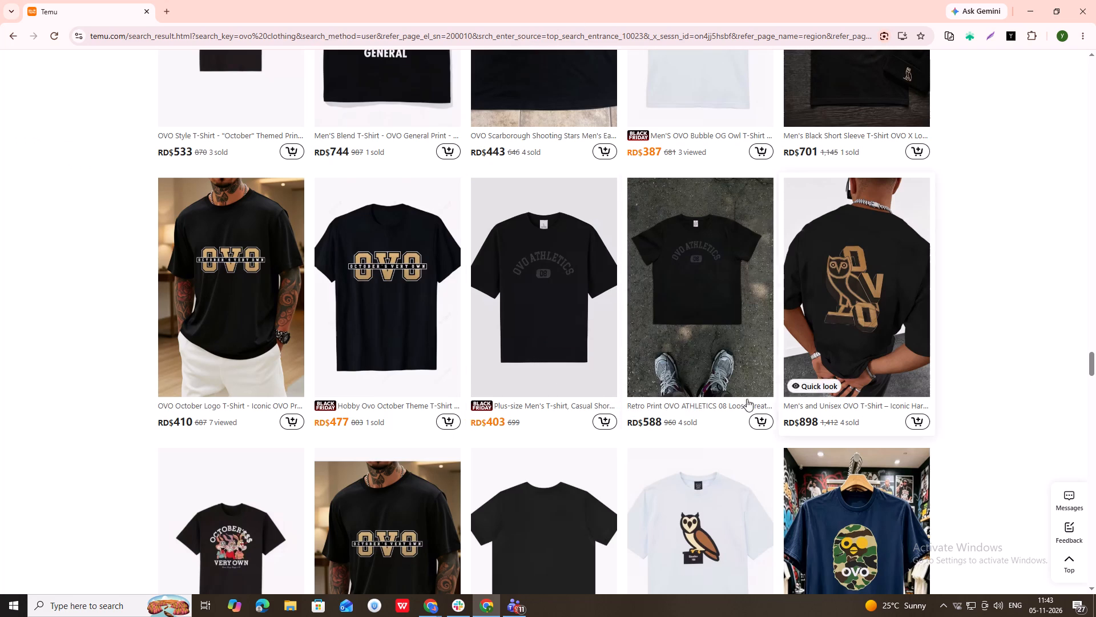
Copy the link of the OVO October Logo T-Shirt, priced RD$430, and log it in row 104649.
{"action": "key", "text": "Right"}
{"action": "key", "text": "Right"}
{"action": "key", "text": "Right"}
{"action": "key", "text": "Right"}
{"action": "key", "text": "Right"}
{"action": "key", "text": "Right"}
{"action": "key", "text": "Right"}
{"action": "scroll", "coordinate": [489, 423], "scroll_direction": "down", "scroll_amount": 2}
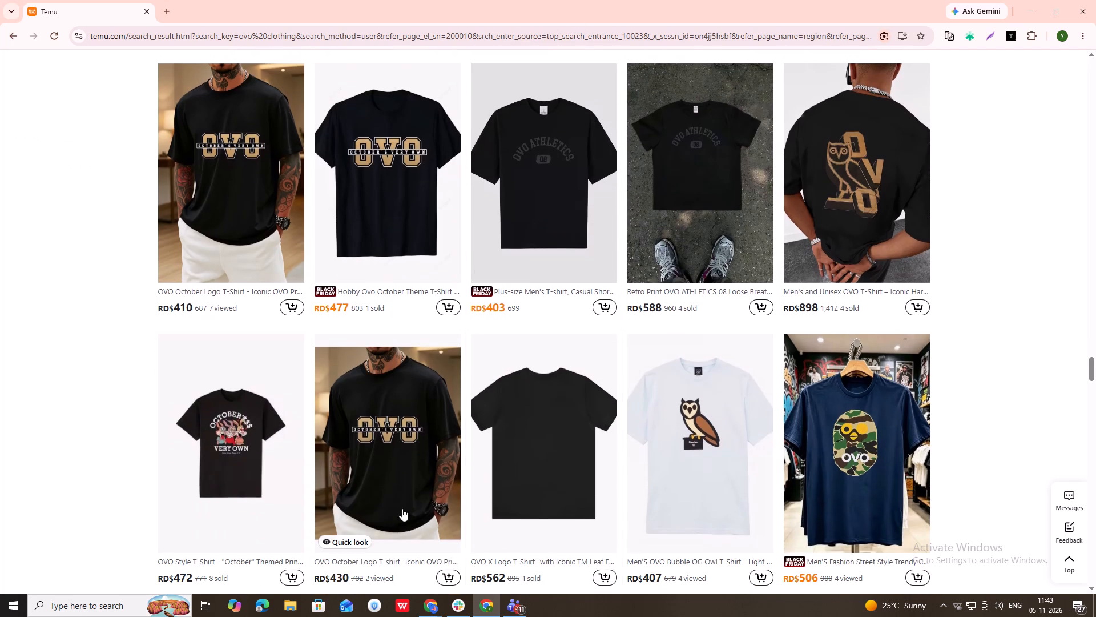
{"action": "right_click", "coordinate": [384, 563]}
{"action": "left_click", "coordinate": [429, 500]}
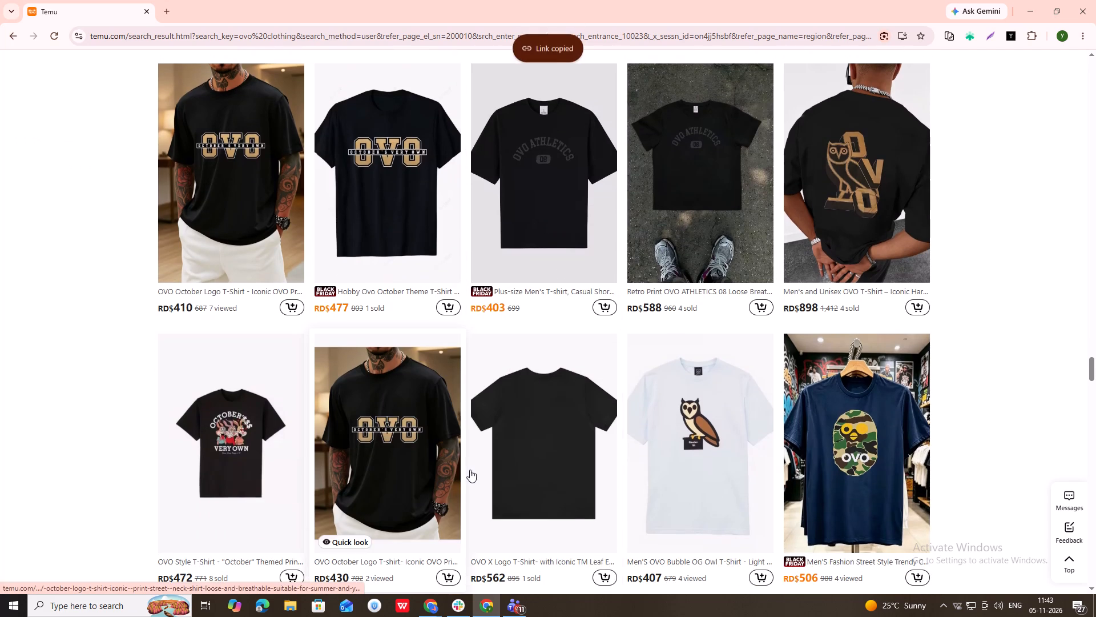
{"action": "key", "text": "alt+Tab"}
{"action": "key", "text": "ctrl+v"}
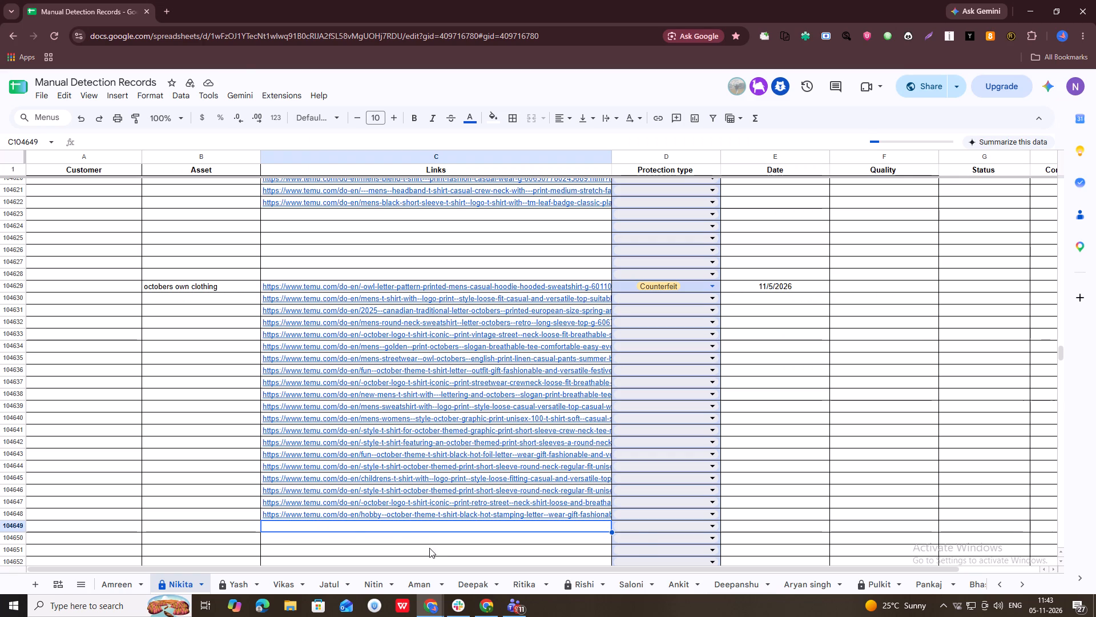
Copy the link of the OVO Style "October" Themed T-Shirt, priced RD$472, and log it in row 104650.
{"action": "left_click", "coordinate": [425, 541]}
{"action": "key", "text": "alt+Tab"}
{"action": "right_click", "coordinate": [237, 562]}
{"action": "right_click", "coordinate": [237, 562]}
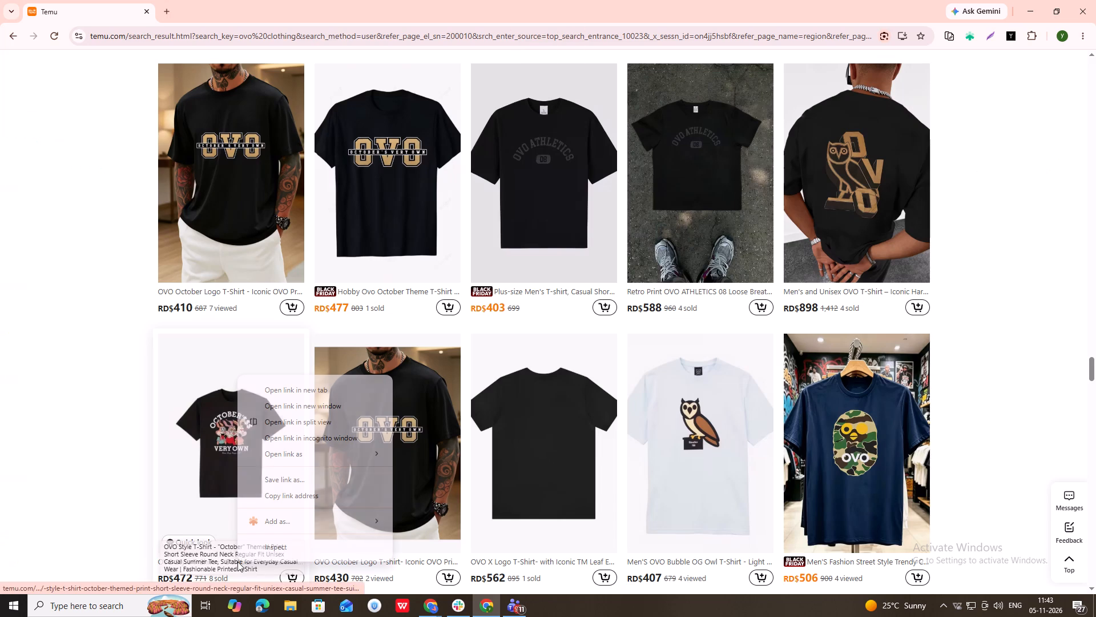
{"action": "left_click", "coordinate": [288, 499]}
{"action": "key", "text": "alt+Tab"}
{"action": "key", "text": "ctrl+v"}
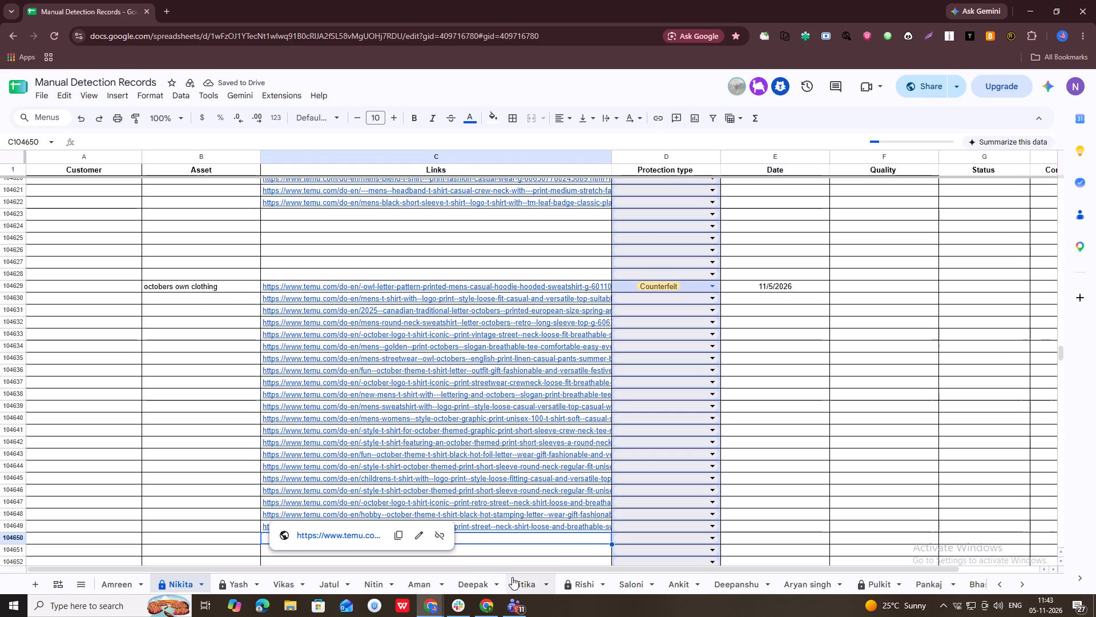
Copy the link of the Plus-size Men's OVO Athletics T-shirt, priced RD$403, and log it in row 104623.
{"action": "key", "text": "alt+Tab"}
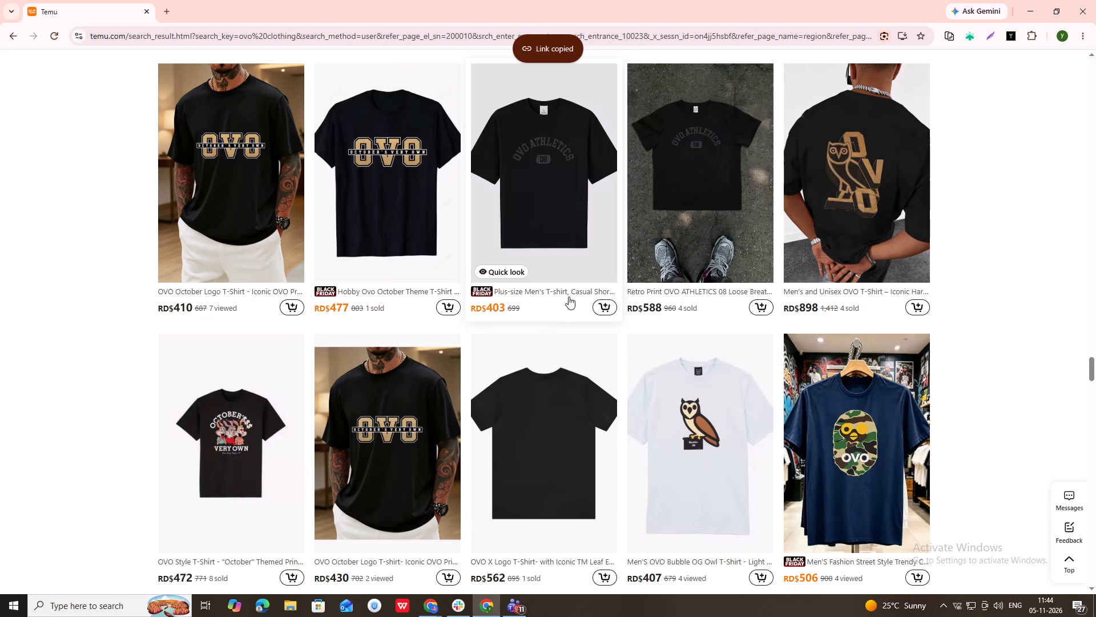
{"action": "right_click", "coordinate": [567, 295]}
{"action": "left_click", "coordinate": [591, 418]}
{"action": "key", "text": "alt+Tab"}
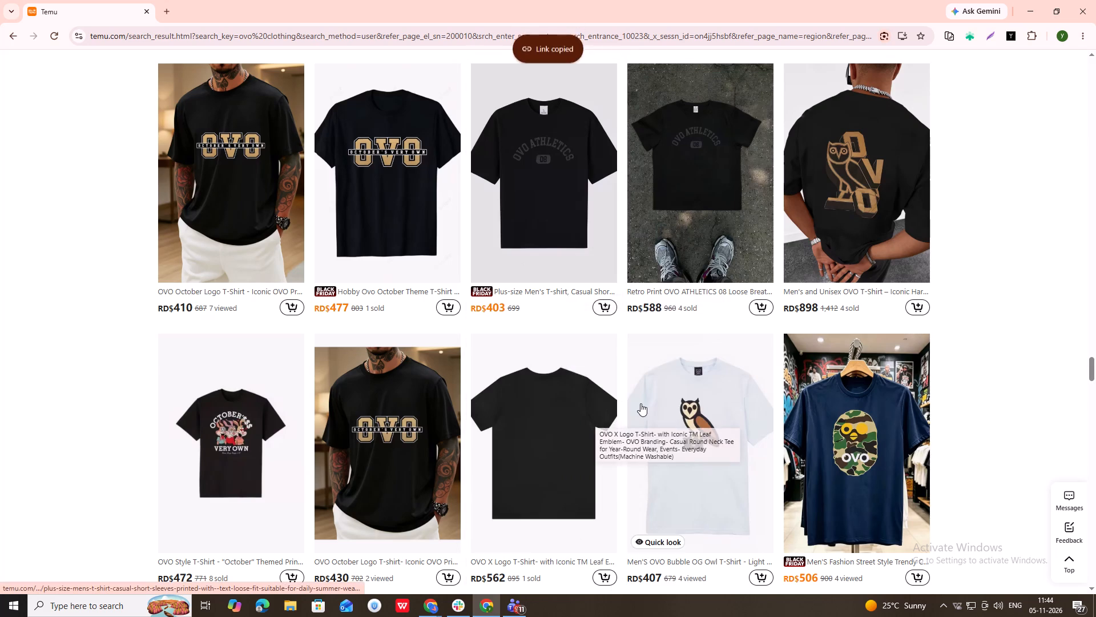
{"action": "left_click", "coordinate": [477, 216]}
{"action": "key", "text": "ctrl+v"}
Copy the link of the Retro Print OVO ATHLETICS 08 T-shirt, priced RD$588, and log it in row 104624.
{"action": "left_click", "coordinate": [478, 230]}
{"action": "key", "text": "alt+Tab"}
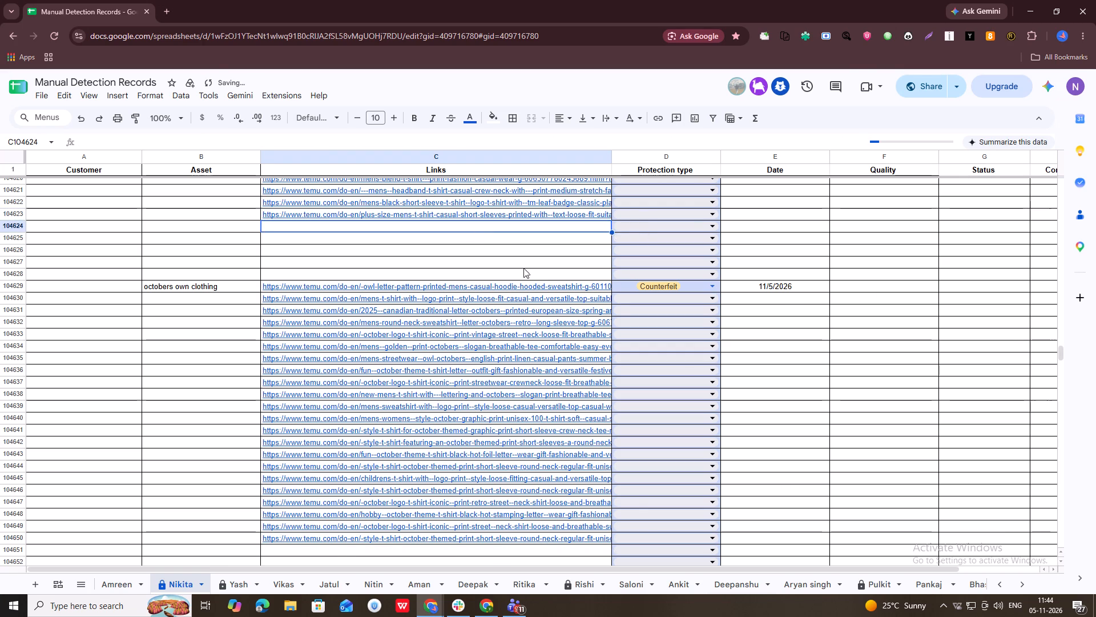
{"action": "right_click", "coordinate": [692, 296]}
{"action": "left_click", "coordinate": [716, 413]}
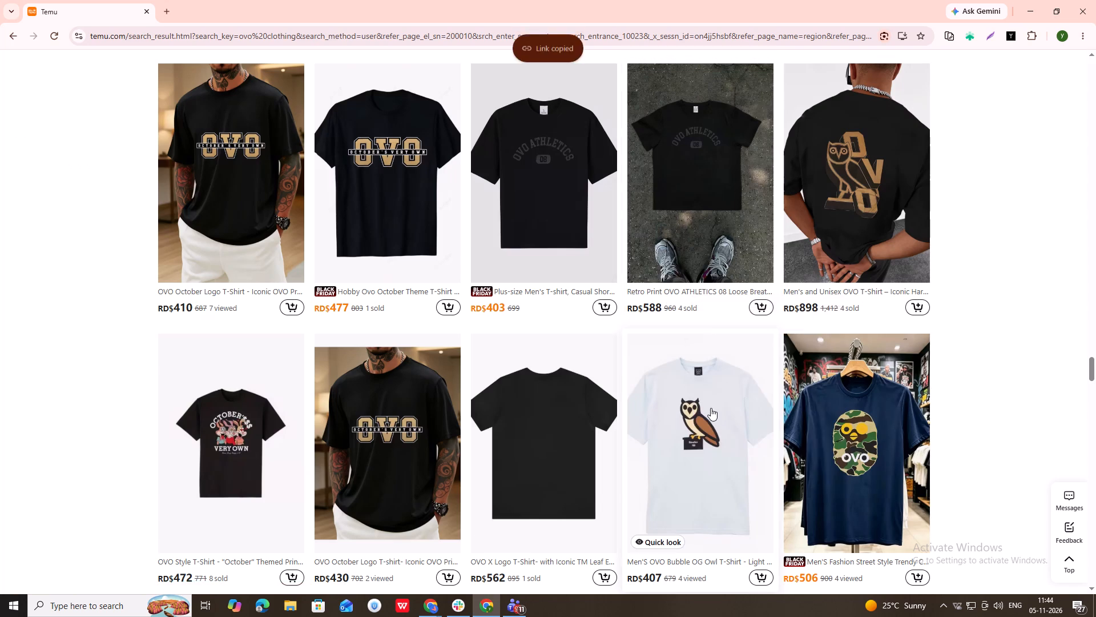
{"action": "key", "text": "alt+Tab"}
{"action": "key", "text": "ctrl+v"}
Copy the link of the Men's and Unisex OVO T-Shirt, priced RD$898, and log it in row 104625.
{"action": "left_click", "coordinate": [559, 237]}
{"action": "key", "text": "alt+Tab"}
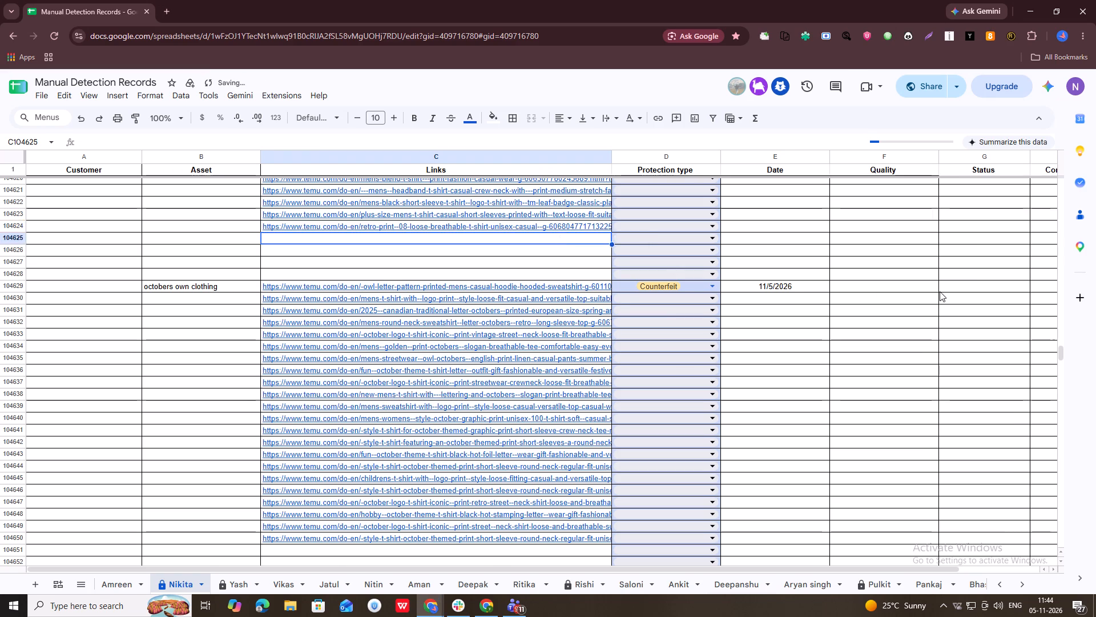
{"action": "right_click", "coordinate": [869, 290]}
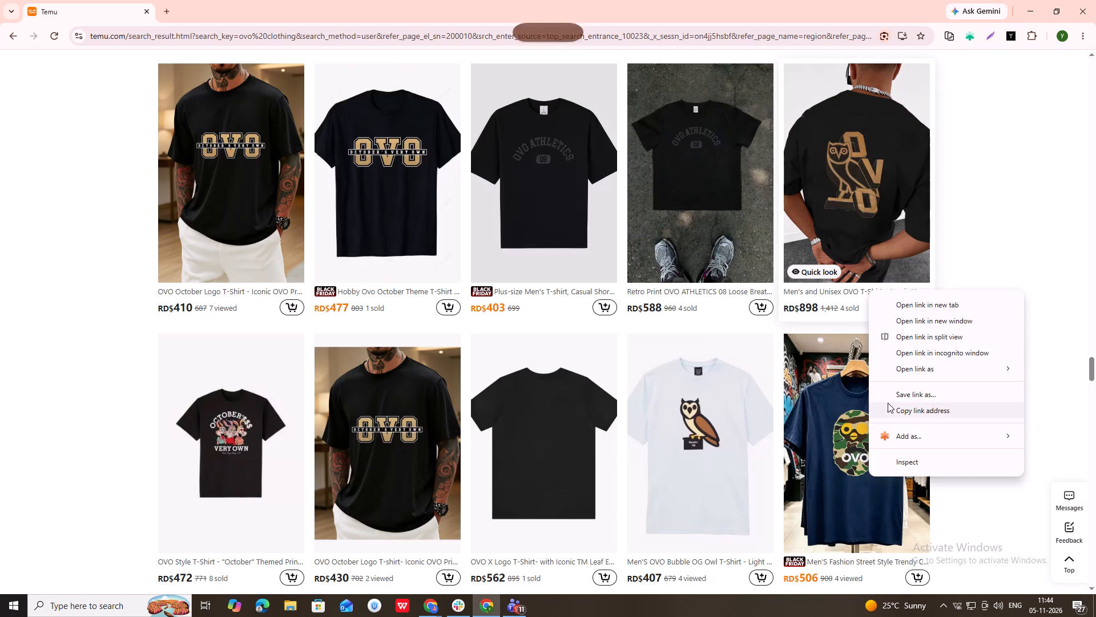
{"action": "left_click", "coordinate": [888, 403]}
{"action": "key", "text": "alt+Tab"}
{"action": "key", "text": "ctrl+v"}
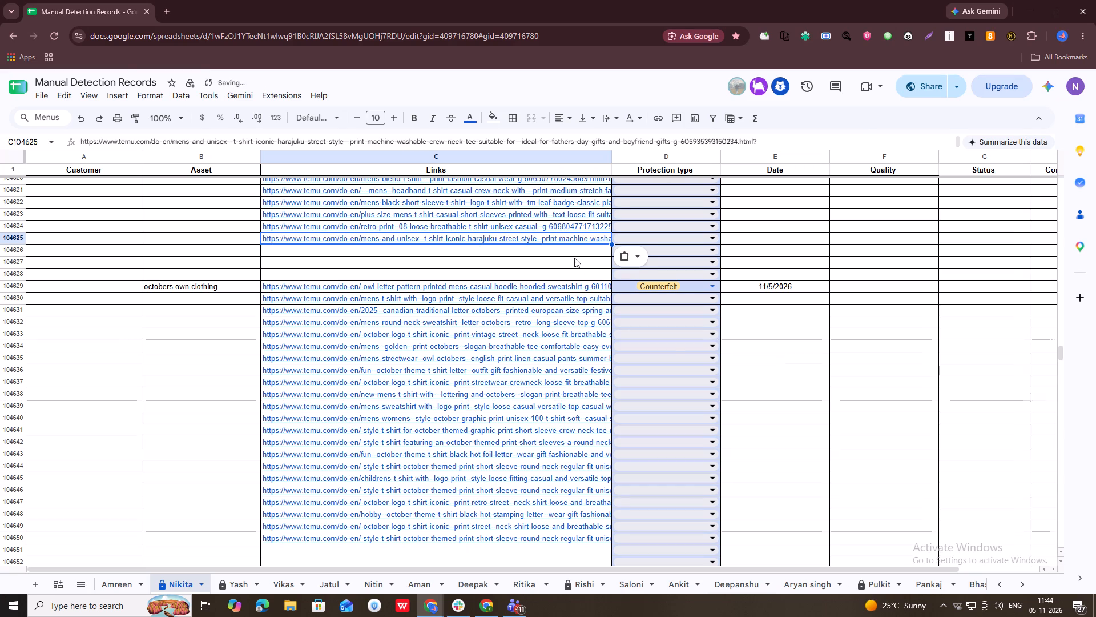
Copy the link of the Men's Fashion Street Style camouflage owl T-shirt, priced RD$506, and log it in row 104626.
{"action": "left_click", "coordinate": [574, 256]}
{"action": "key", "text": "alt+Tab"}
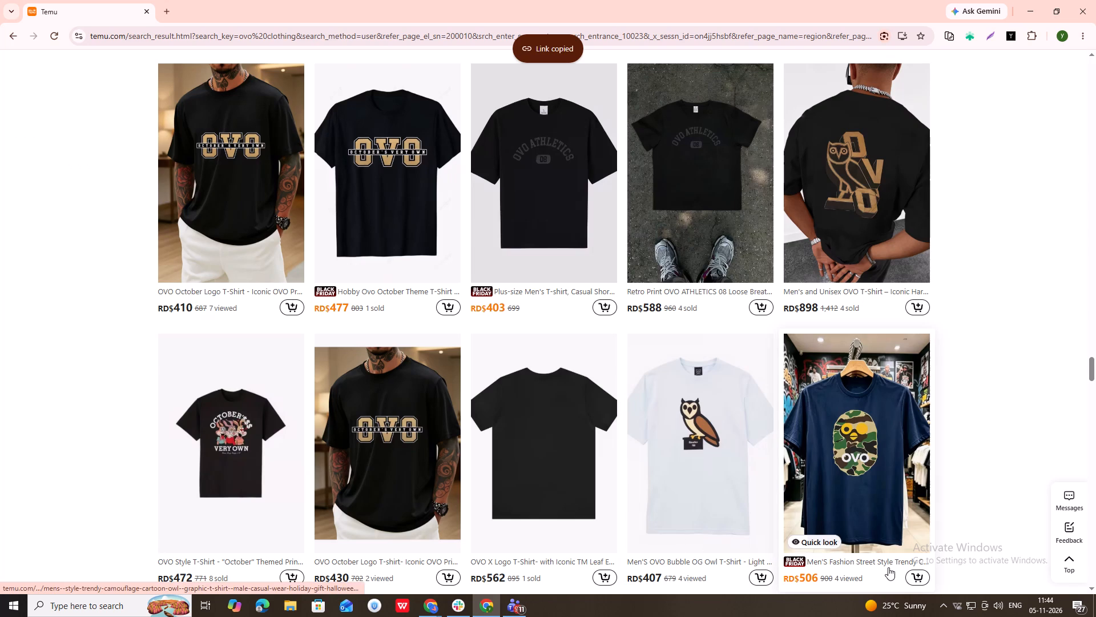
{"action": "right_click", "coordinate": [873, 565]}
{"action": "left_click", "coordinate": [925, 492]}
{"action": "key", "text": "alt+Tab"}
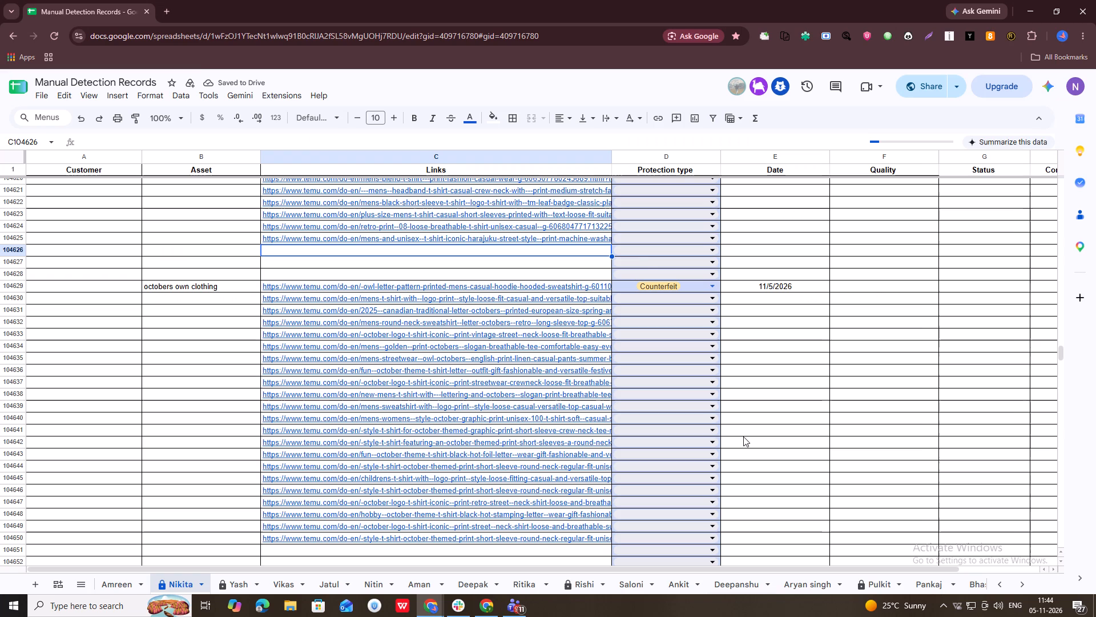
{"action": "key", "text": "ctrl+v"}
Copy the link of the Men's and Unisex OVO T-Shirt, priced RD$979, and log it in row 104627.
{"action": "key", "text": "alt+Tab"}
{"action": "scroll", "coordinate": [606, 441], "scroll_direction": "down", "scroll_amount": 5}
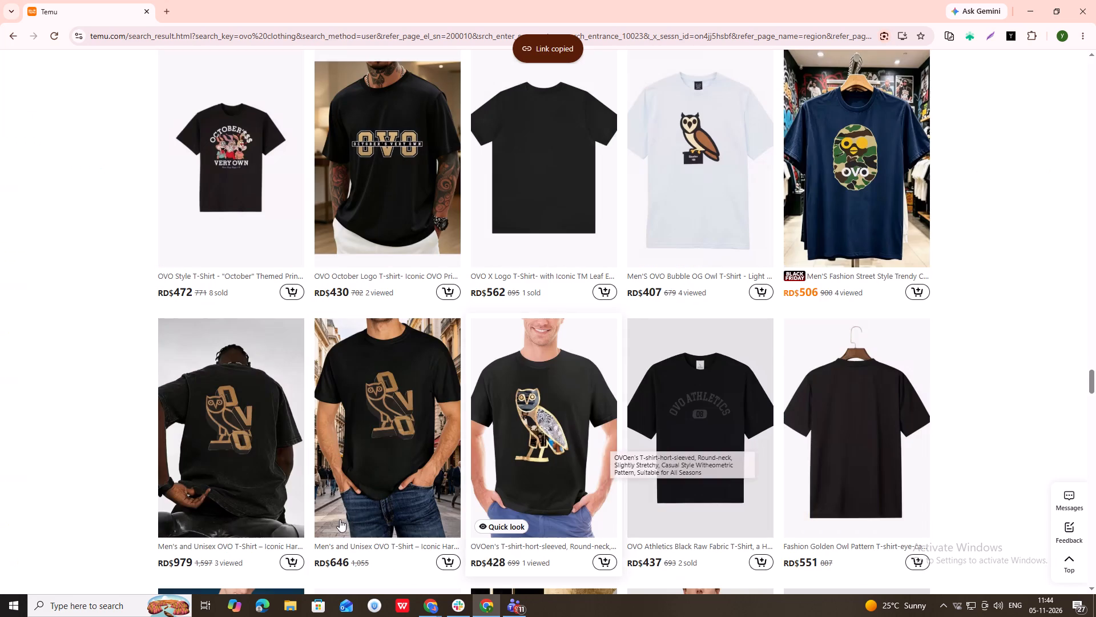
{"action": "right_click", "coordinate": [252, 550]}
{"action": "left_click", "coordinate": [323, 483]}
{"action": "key", "text": "alt+Tab"}
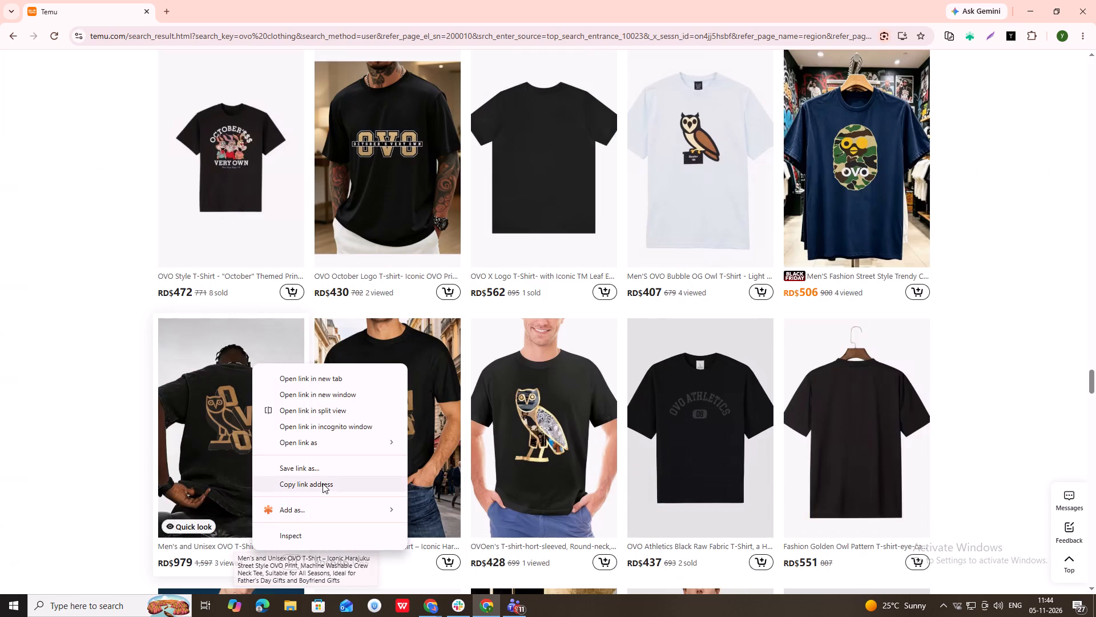
{"action": "left_click", "coordinate": [568, 263]}
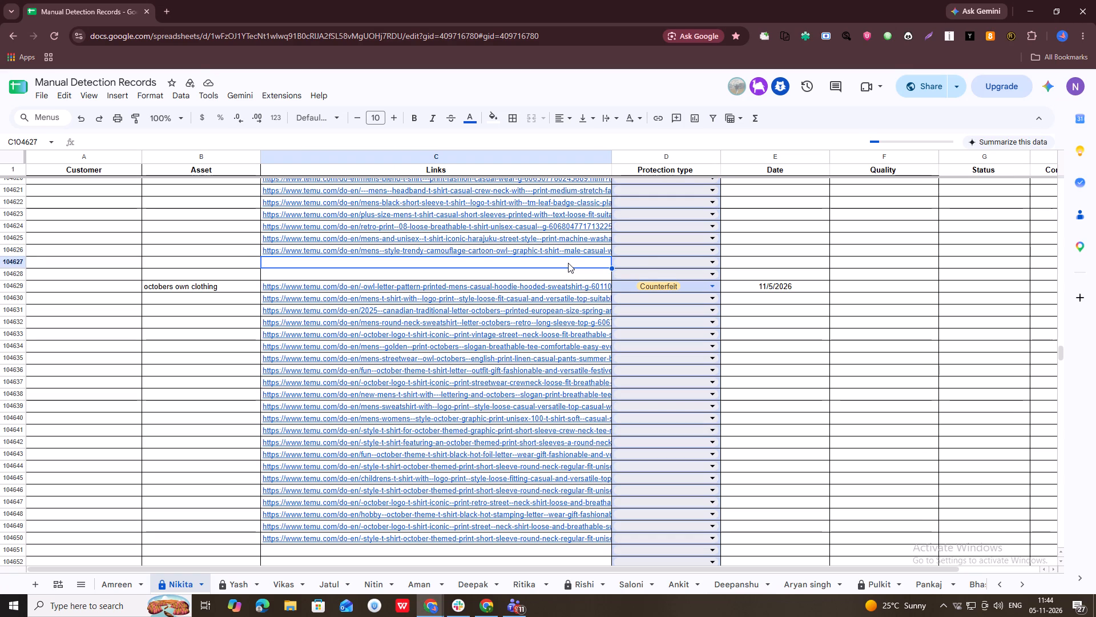
{"action": "key", "text": "ctrl+v"}
Insert ten blank rows at row 104628, above the octobers own clothing block.
{"action": "left_click", "coordinate": [6, 278]}
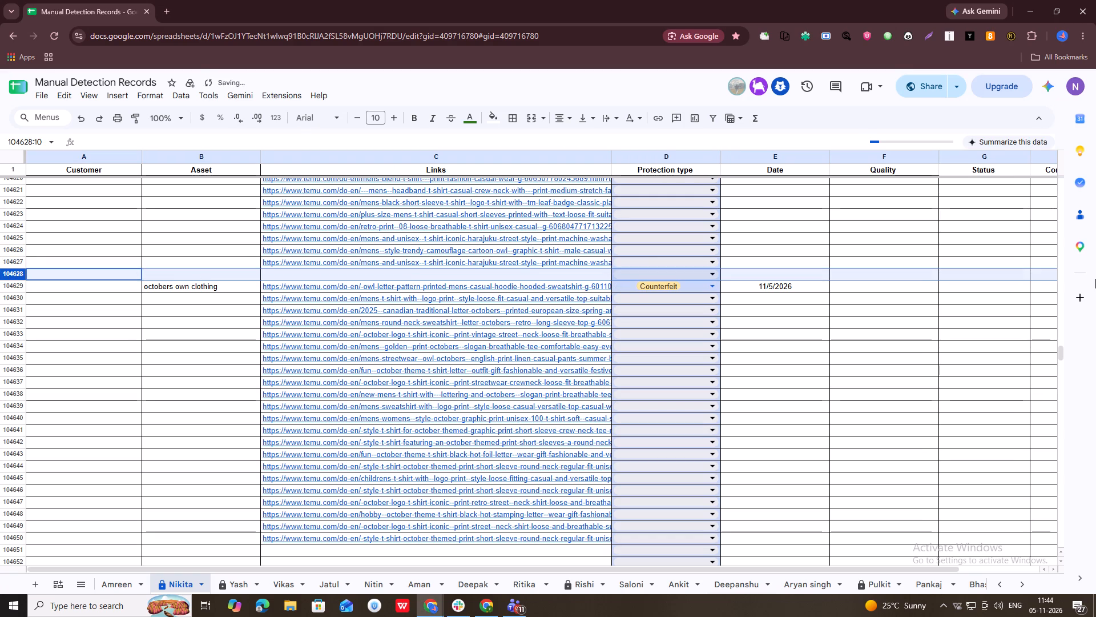
{"action": "key", "text": "ctrl+alt+equal"}
{"action": "key", "text": "ctrl+alt+equal"}
{"action": "key", "text": "ctrl+alt+equal"}
{"action": "key", "text": "ctrl+alt+equal"}
{"action": "key", "text": "ctrl+alt+equal"}
{"action": "key", "text": "ctrl+alt+equal"}
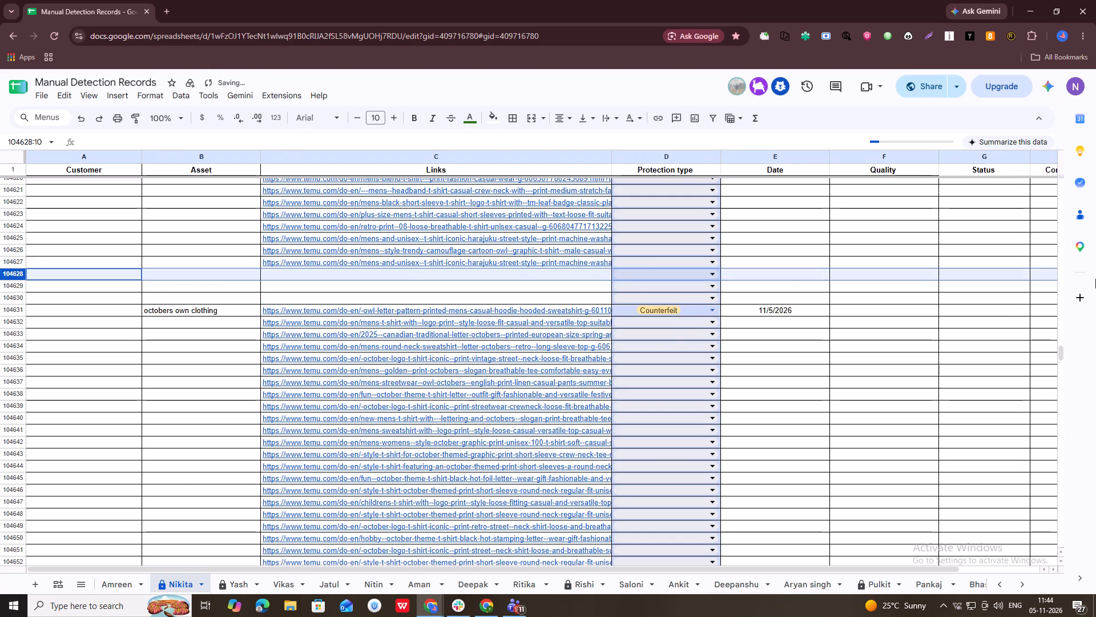
{"action": "key", "text": "ctrl+alt+equal"}
{"action": "key", "text": "ctrl+alt+equal"}
{"action": "key", "text": "ctrl+alt+equal"}
{"action": "key", "text": "ctrl+alt+equal"}
Copy the link of the Men's and Unisex OVO T-Shirt – Iconic Harajuku, priced RD$646, and log it in row 104628.
{"action": "key", "text": "Right"}
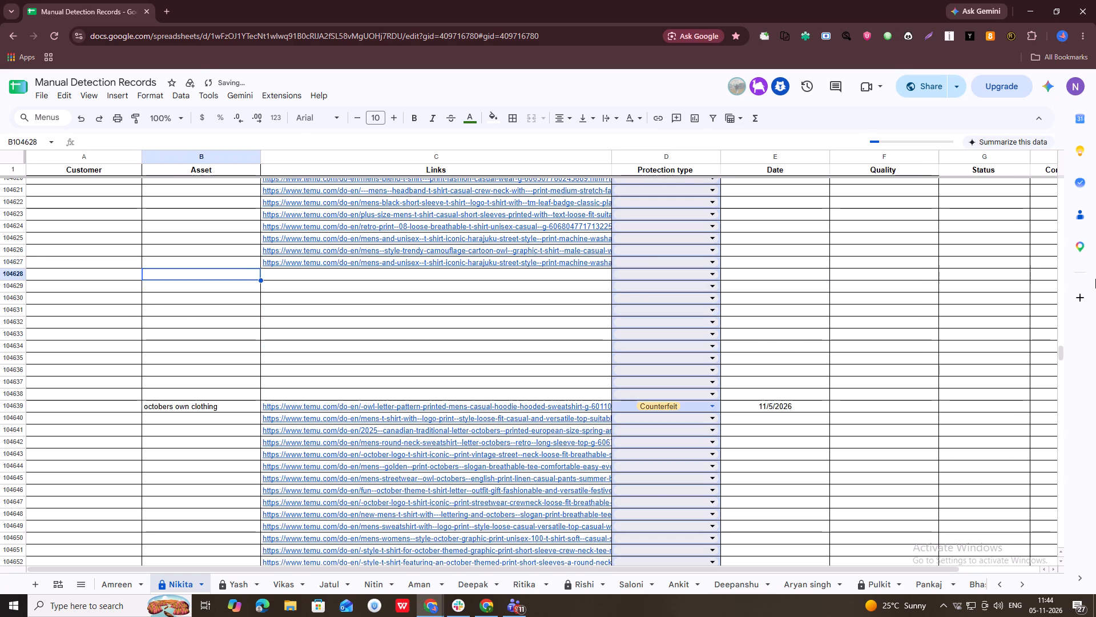
{"action": "key", "text": "Right"}
{"action": "key", "text": "alt+Tab"}
{"action": "key", "text": "Right"}
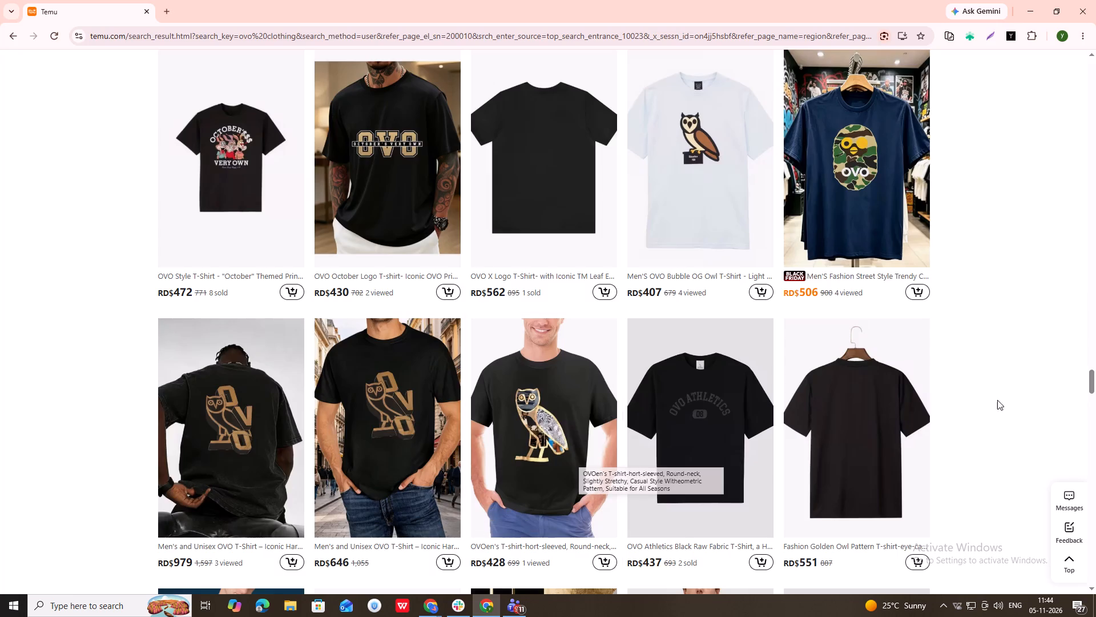
{"action": "right_click", "coordinate": [400, 548]}
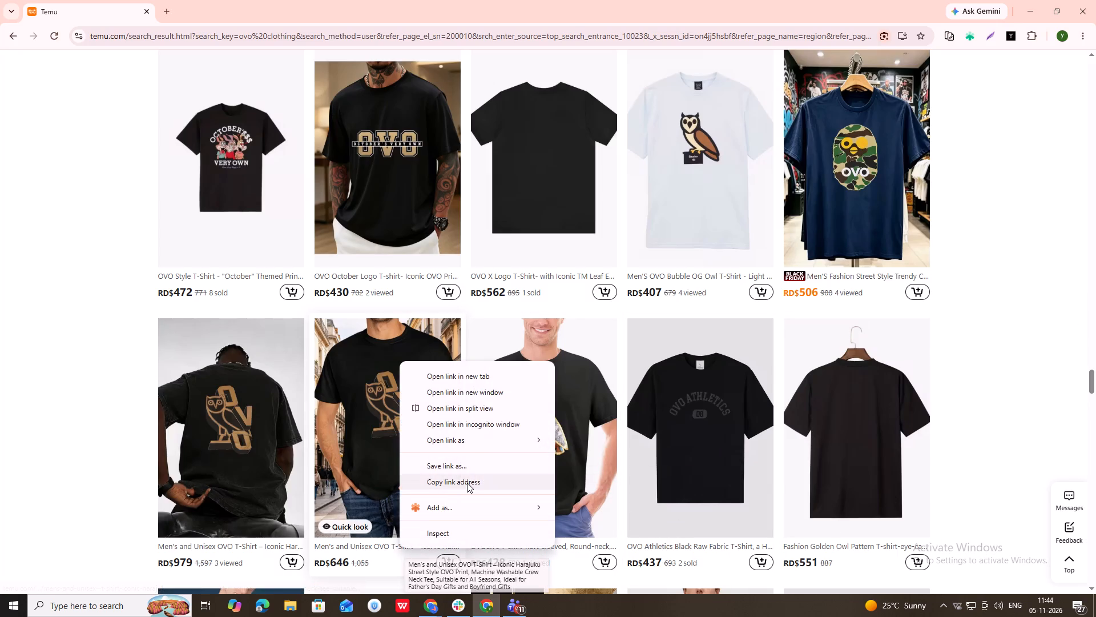
{"action": "left_click", "coordinate": [467, 483]}
{"action": "key", "text": "alt+Tab"}
{"action": "key", "text": "ctrl+v"}
Copy the link of the OVOen's short-sleeved round-neck owl T-shirt, priced RD$428, and log it in row 104629.
{"action": "left_click", "coordinate": [553, 279]}
{"action": "key", "text": "alt+Tab"}
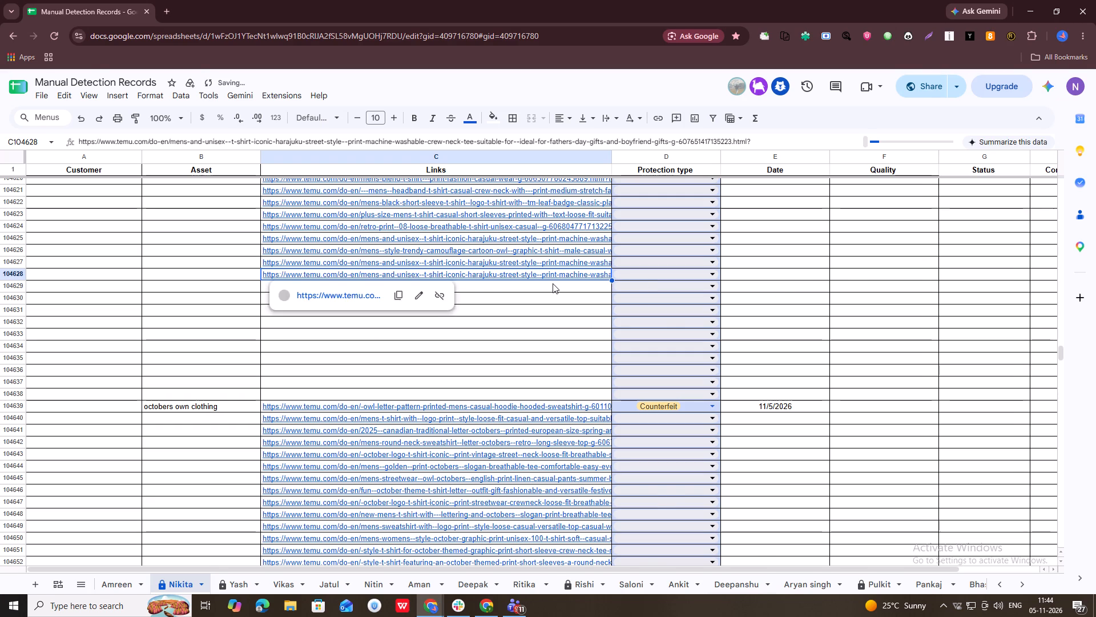
{"action": "right_click", "coordinate": [522, 548]}
{"action": "left_click", "coordinate": [566, 480]}
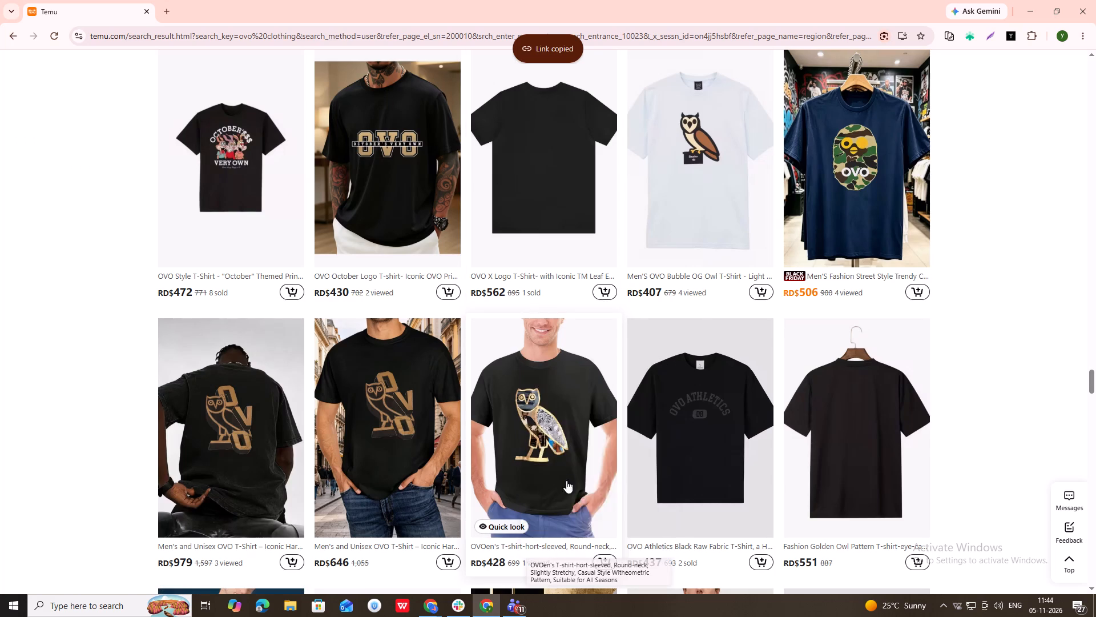
{"action": "key", "text": "alt+Tab"}
{"action": "left_click", "coordinate": [512, 287]}
{"action": "key", "text": "ctrl+v"}
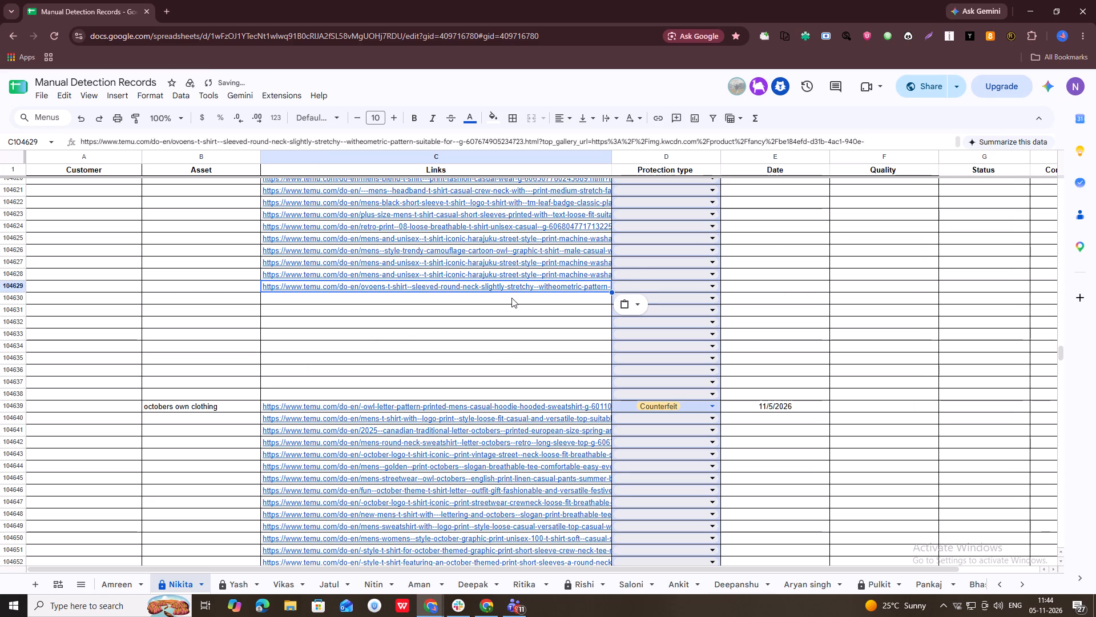
Copy the link of the OVO Athletics Black Raw Fabric T-Shirt, priced RD$437, and log it in row 104630.
{"action": "left_click", "coordinate": [511, 298]}
{"action": "key", "text": "alt+Tab"}
{"action": "right_click", "coordinate": [715, 544]}
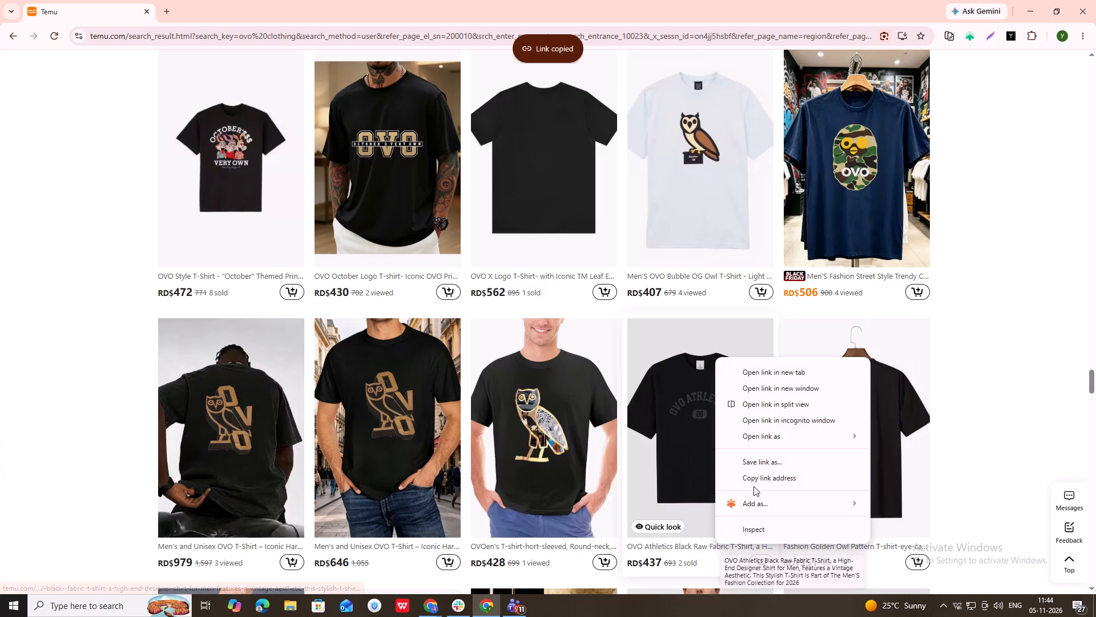
{"action": "left_click", "coordinate": [755, 483]}
{"action": "key", "text": "alt+Tab"}
{"action": "key", "text": "ctrl+v"}
Copy the link of the Men's and Unisex OVO T-Shirt - Harajuku with seven views, priced RD$646, and log it in row 104631.
{"action": "left_click", "coordinate": [584, 313]}
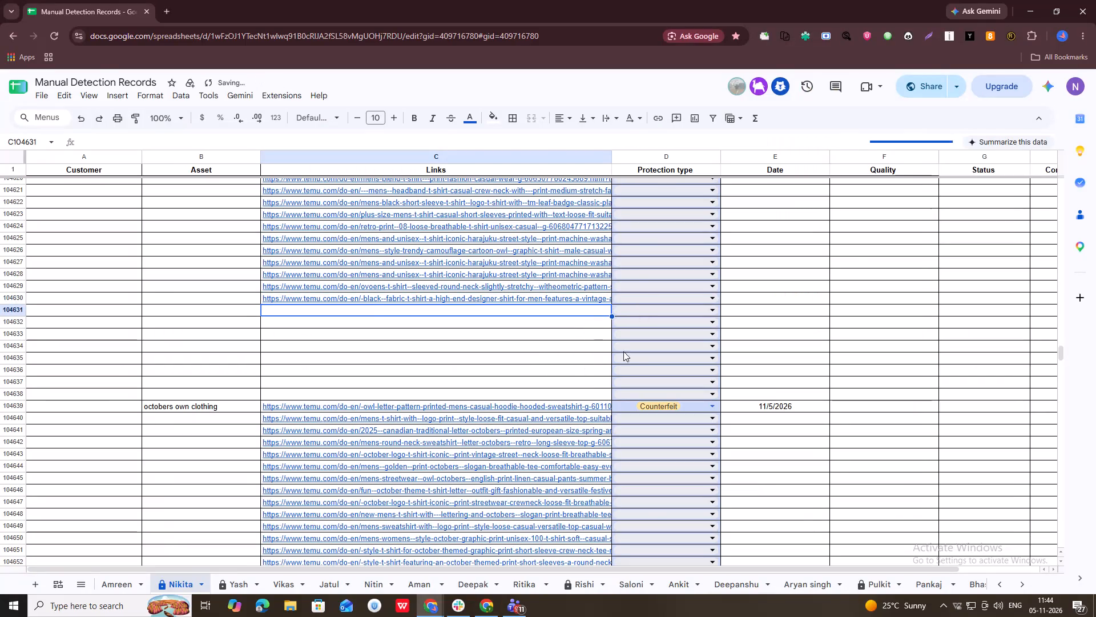
{"action": "key", "text": "alt+Tab"}
{"action": "scroll", "coordinate": [949, 462], "scroll_direction": "down", "scroll_amount": 7}
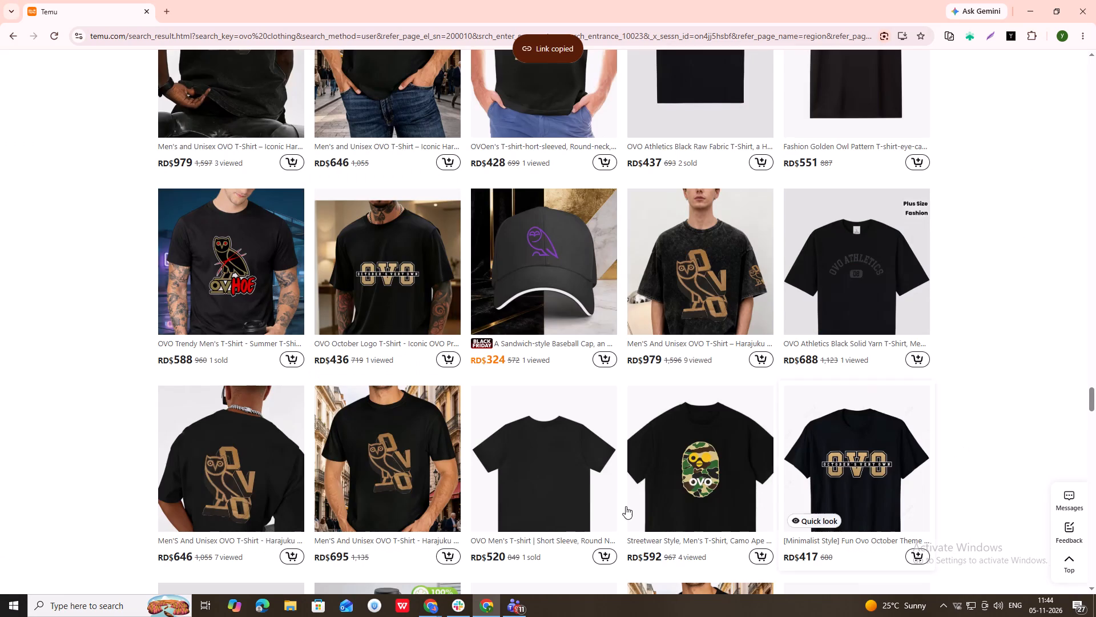
{"action": "scroll", "coordinate": [626, 506], "scroll_direction": "down", "scroll_amount": 4}
{"action": "scroll", "coordinate": [633, 466], "scroll_direction": "up", "scroll_amount": 2}
{"action": "scroll", "coordinate": [633, 466], "scroll_direction": "down", "scroll_amount": 2}
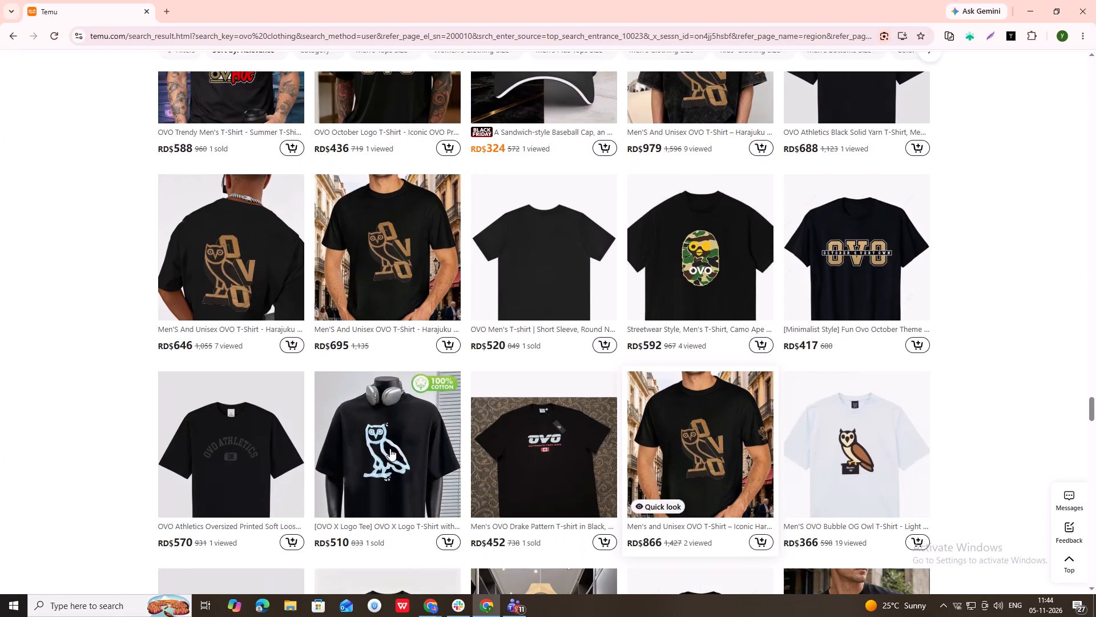
{"action": "right_click", "coordinate": [231, 311]}
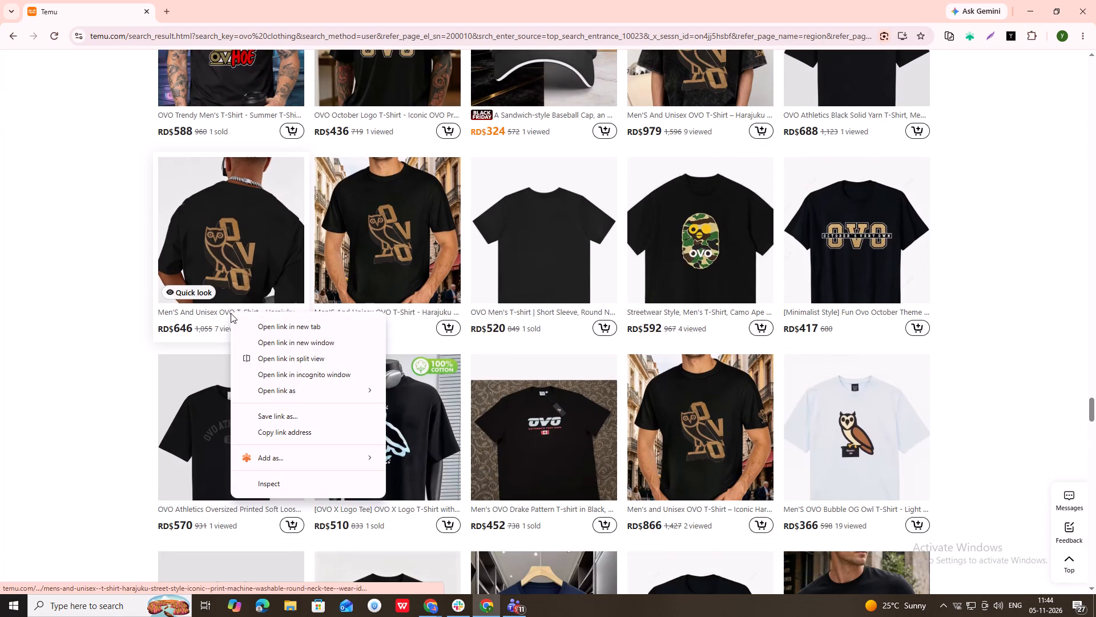
{"action": "left_click", "coordinate": [274, 432]}
{"action": "key", "text": "alt+Tab"}
{"action": "key", "text": "ctrl+v"}
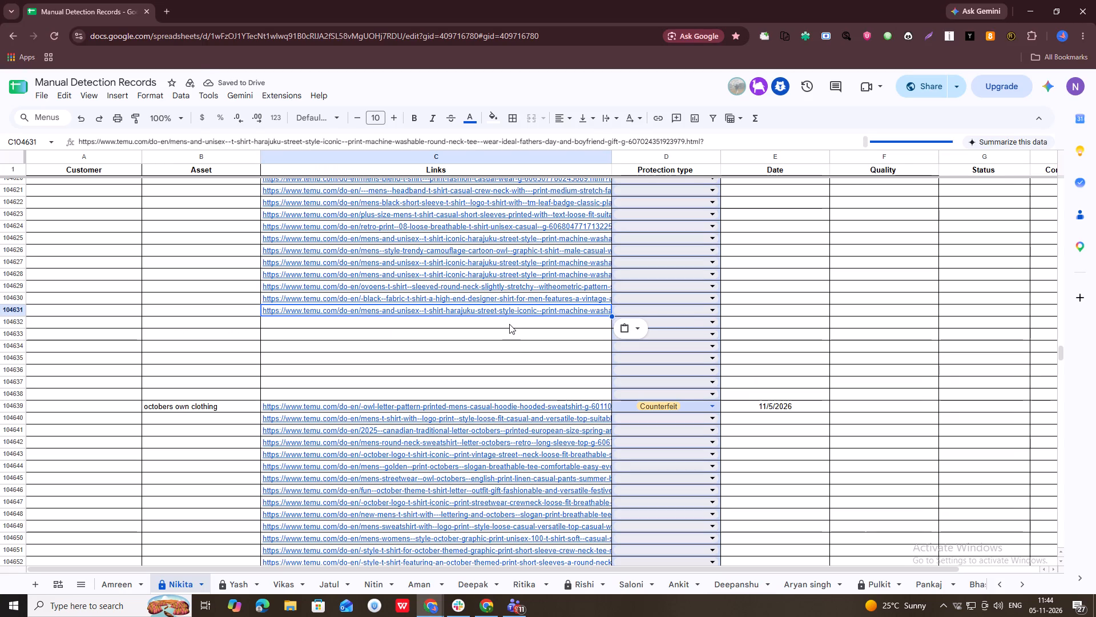
Copy the link of the Men's and Unisex OVO T-Shirt - Harajuku, priced RD$695, and log it in row 104632.
{"action": "left_click", "coordinate": [509, 324]}
{"action": "key", "text": "alt+Tab"}
{"action": "right_click", "coordinate": [390, 312]}
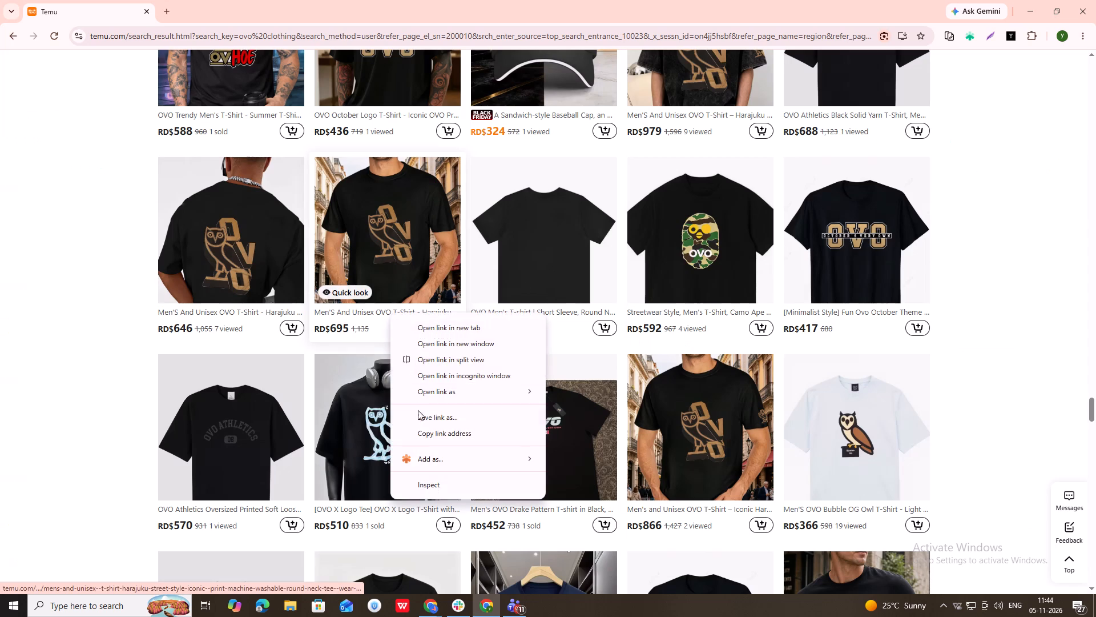
{"action": "left_click", "coordinate": [426, 434]}
{"action": "key", "text": "alt+Tab"}
{"action": "key", "text": "ctrl+v"}
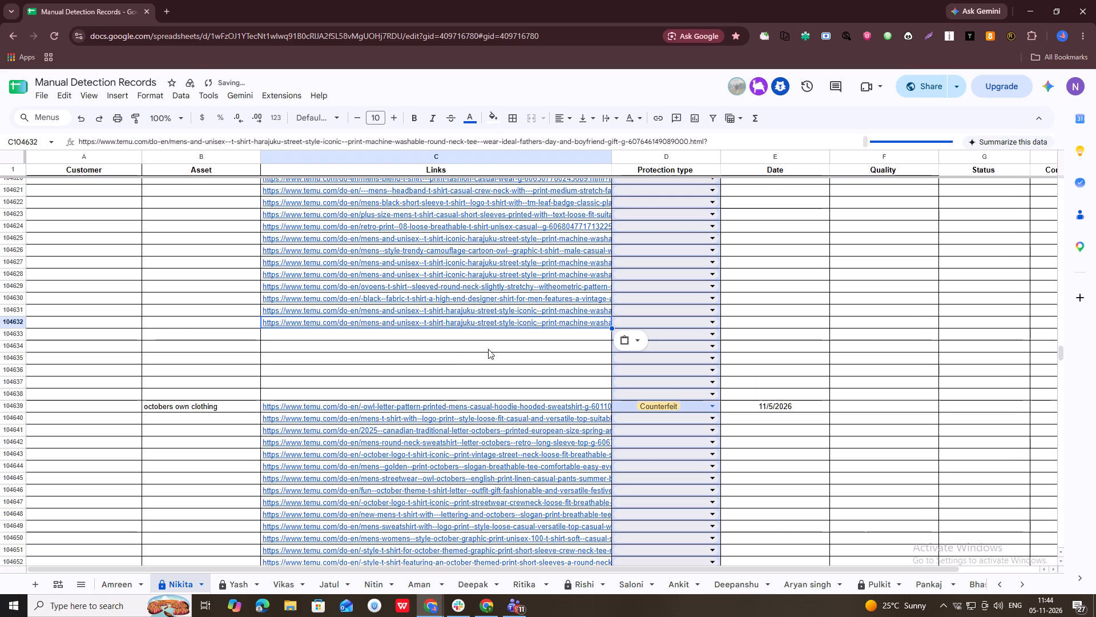
Copy the link of the Streetwear Style Men's Camo Ape Head OVO T-Shirt, priced RD$592, and log it in row 104633.
{"action": "left_click", "coordinate": [497, 337]}
{"action": "key", "text": "alt+Tab"}
{"action": "right_click", "coordinate": [718, 314]}
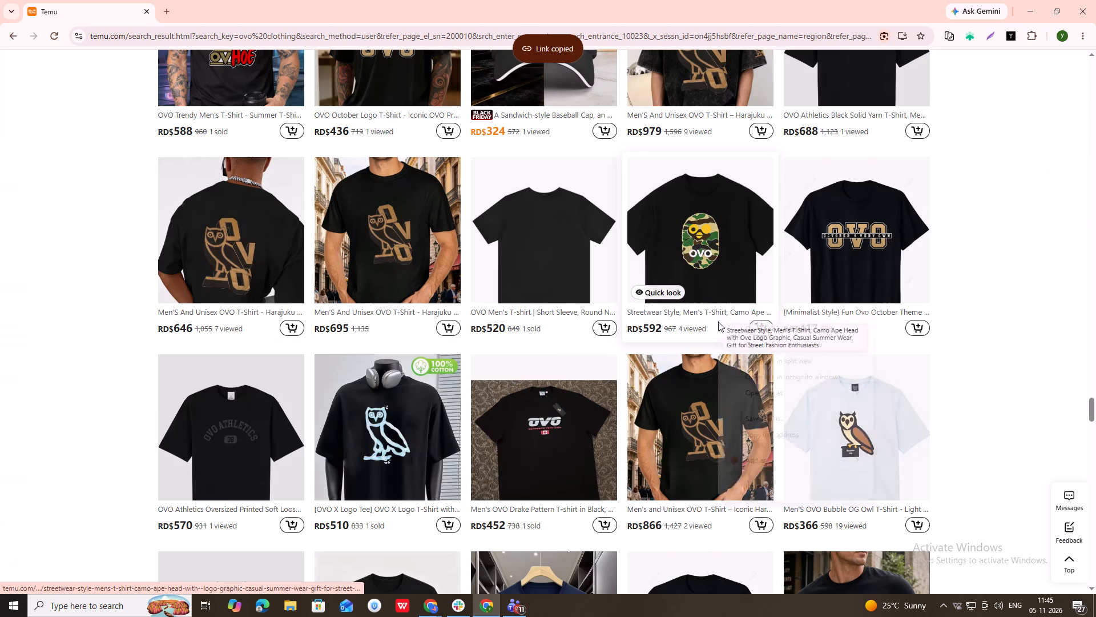
{"action": "left_click", "coordinate": [755, 436]}
{"action": "key", "text": "alt+Tab"}
{"action": "key", "text": "ctrl+v"}
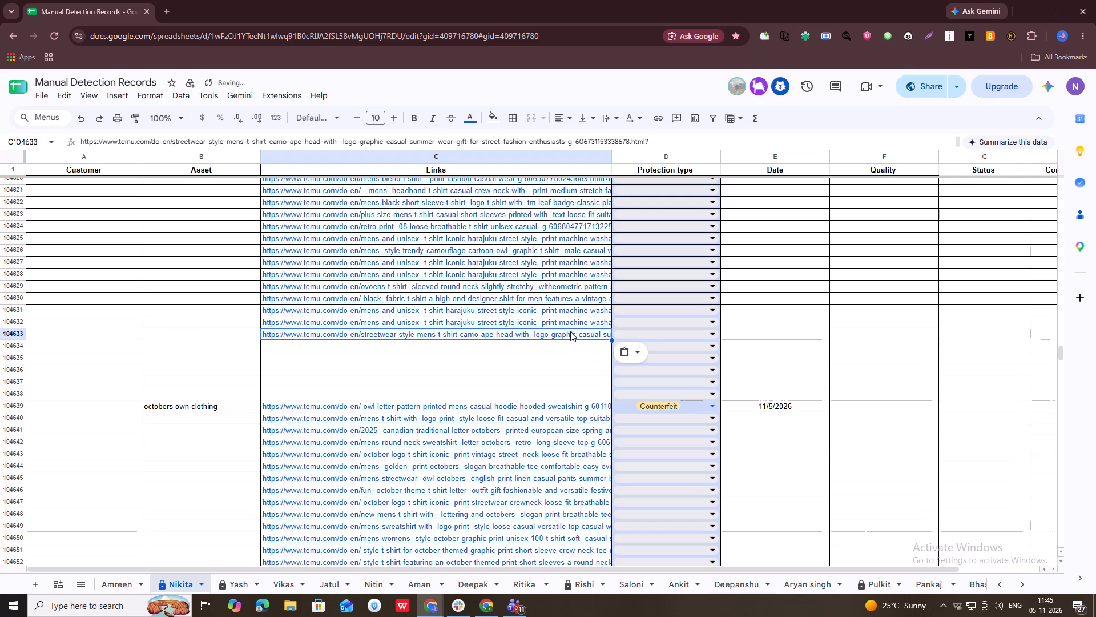
Copy the link of the Minimalist Style Fun Ovo October Theme T-Shirt, priced RD$417, and log it in row 104661.
{"action": "left_click", "coordinate": [569, 346]}
{"action": "key", "text": "alt+Tab"}
{"action": "right_click", "coordinate": [868, 317]}
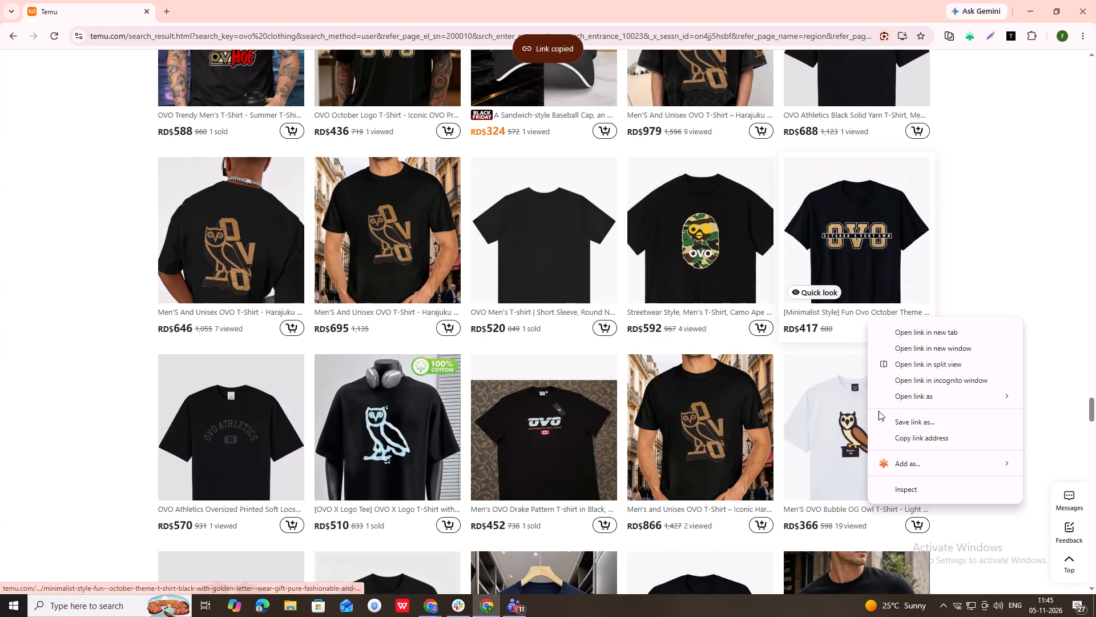
{"action": "left_click", "coordinate": [893, 433]}
{"action": "key", "text": "alt+Tab"}
{"action": "scroll", "coordinate": [586, 416], "scroll_direction": "down", "scroll_amount": 5}
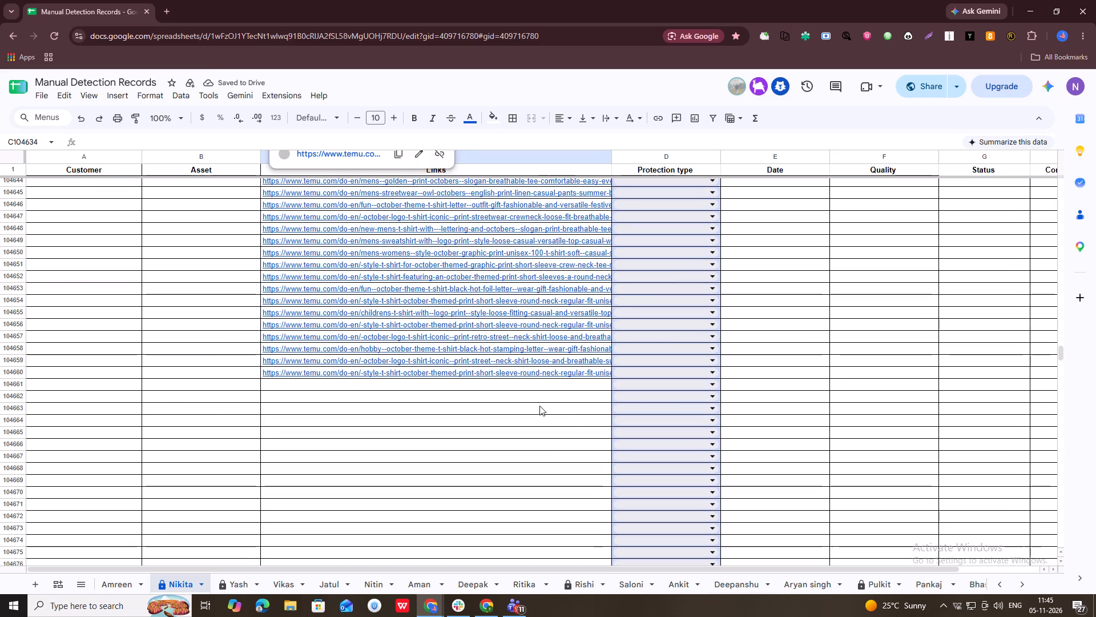
{"action": "left_click", "coordinate": [545, 387]}
{"action": "key", "text": "ctrl+v"}
{"action": "left_click", "coordinate": [543, 394]}
{"action": "key", "text": "alt+Tab"}
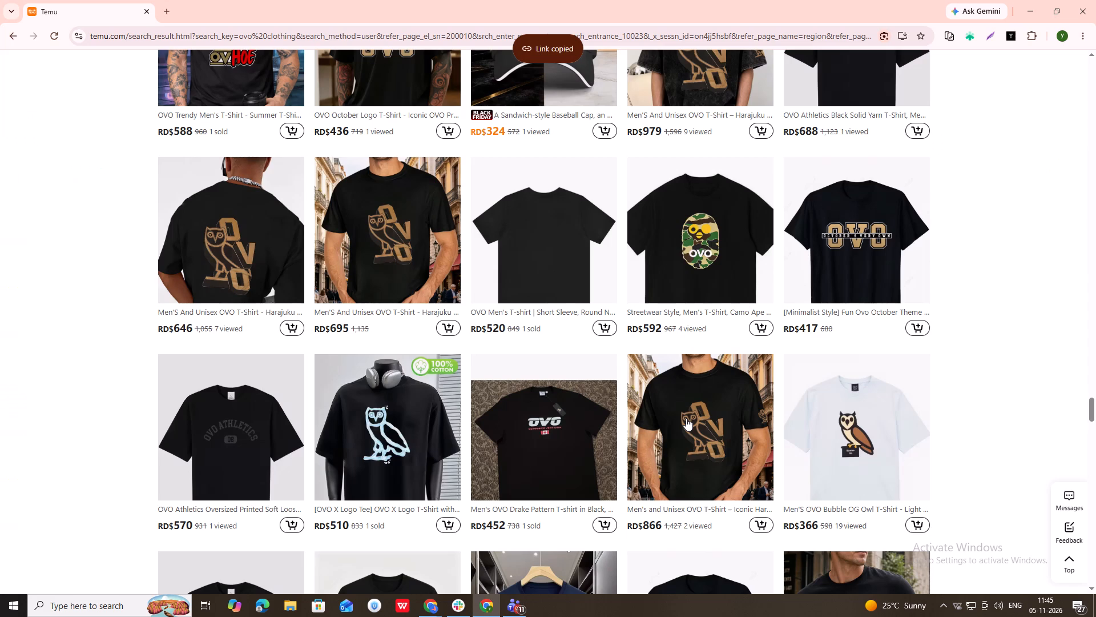
Copy the link of the OVO Athletics Oversized Printed Soft Loose T-Shirt, priced RD$570, and log it in row 104634.
{"action": "scroll", "coordinate": [686, 418], "scroll_direction": "up", "scroll_amount": 1}
{"action": "scroll", "coordinate": [465, 492], "scroll_direction": "down", "scroll_amount": 3}
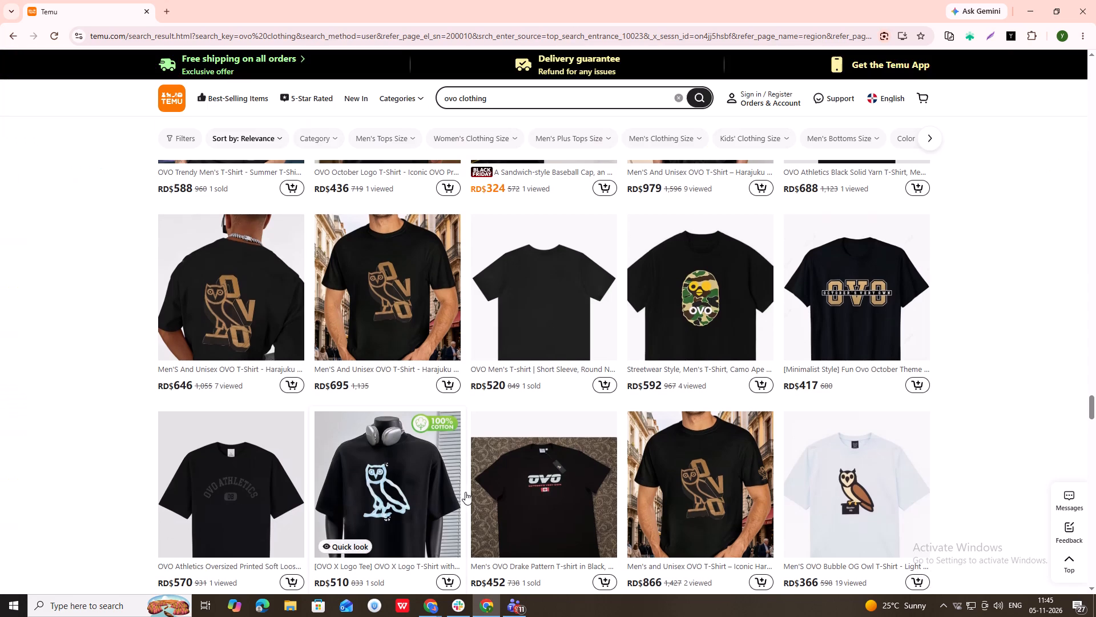
{"action": "right_click", "coordinate": [263, 400]}
{"action": "left_click", "coordinate": [294, 525]}
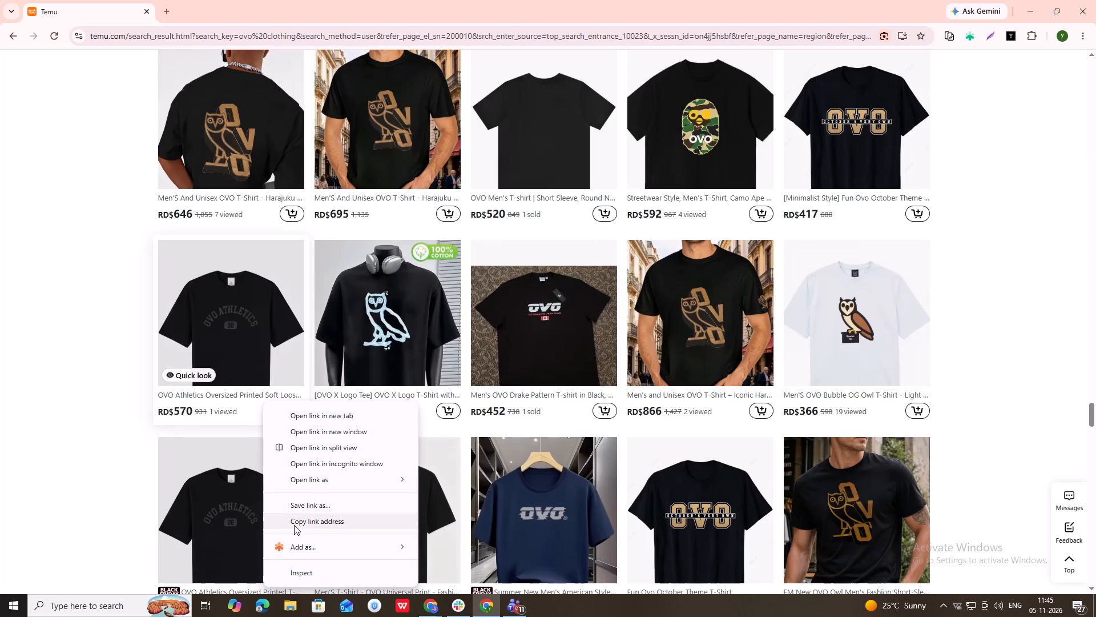
{"action": "key", "text": "alt+Tab"}
{"action": "scroll", "coordinate": [478, 405], "scroll_direction": "up", "scroll_amount": 6}
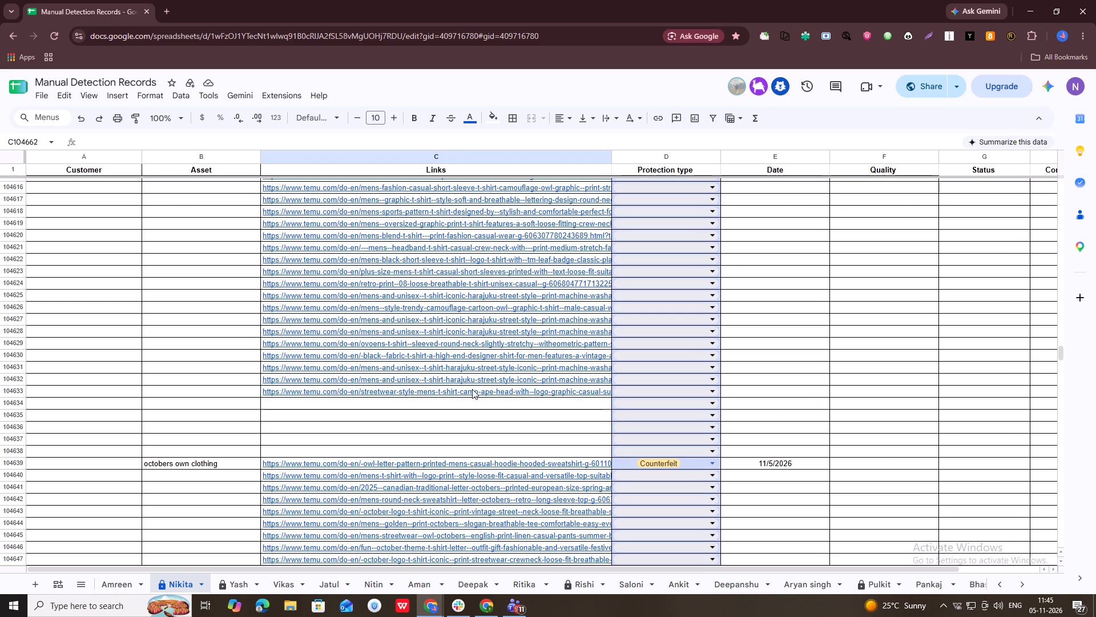
{"action": "left_click", "coordinate": [475, 399]}
{"action": "key", "text": "ctrl+v"}
{"action": "left_click", "coordinate": [475, 417]}
{"action": "key", "text": "alt+Tab"}
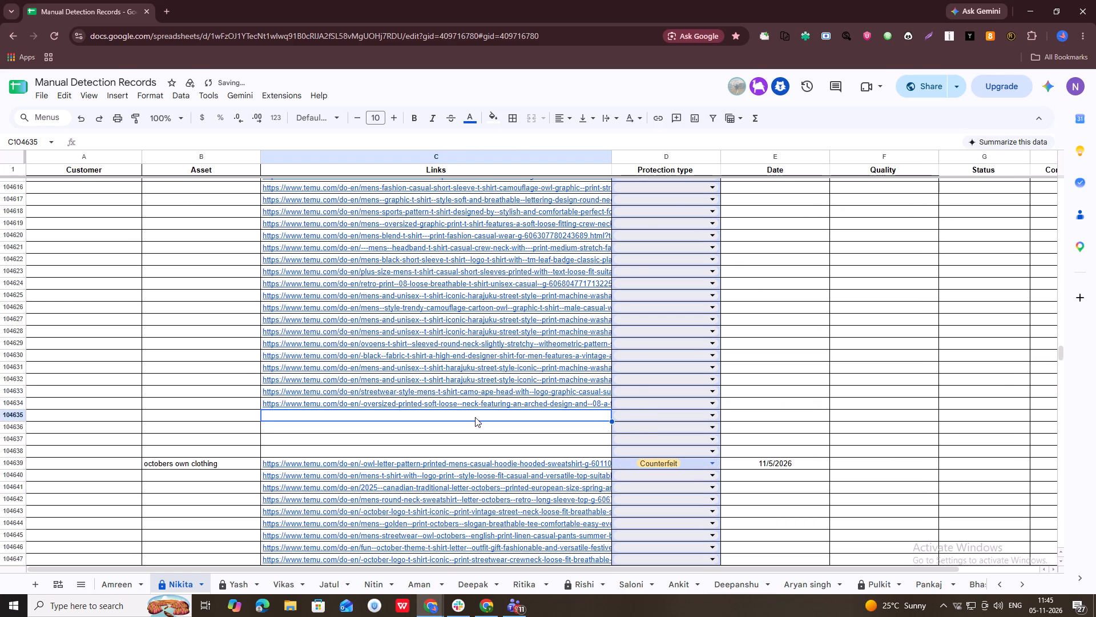
Copy the link of the OVO X Logo Tee, priced RD$510, and log it in row 104635.
{"action": "right_click", "coordinate": [404, 401]}
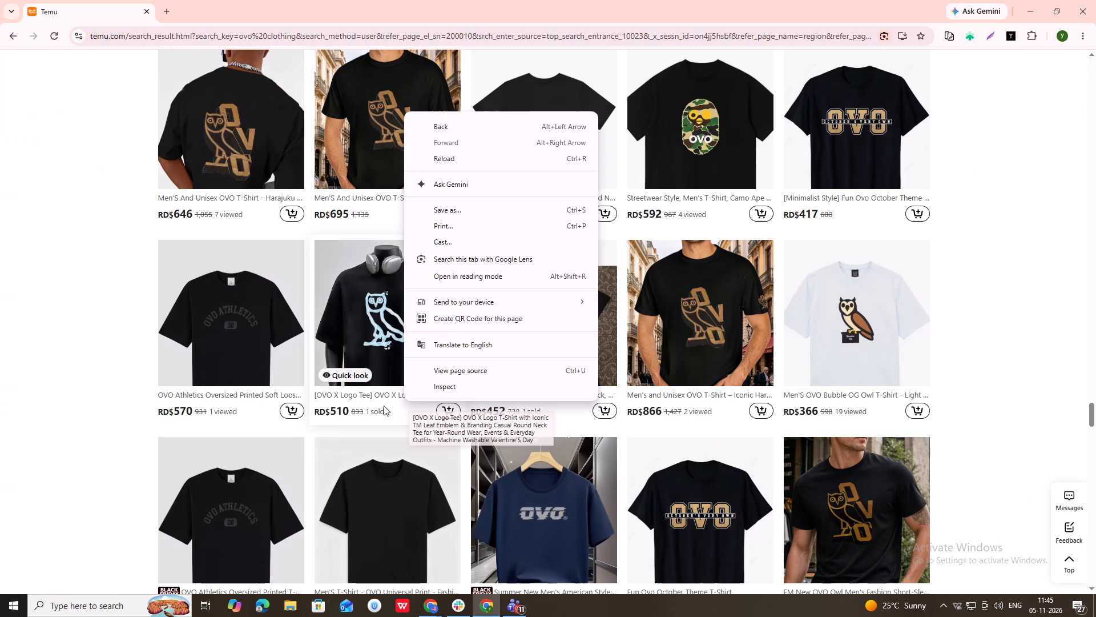
{"action": "right_click", "coordinate": [385, 397]}
{"action": "left_click", "coordinate": [409, 520]}
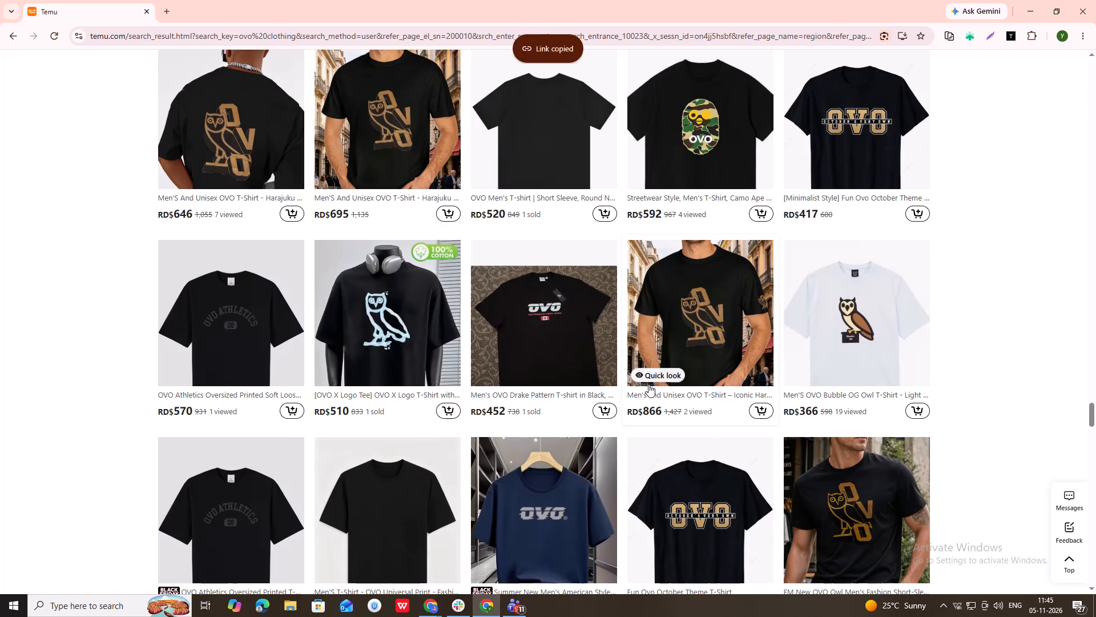
{"action": "key", "text": "alt+Tab"}
{"action": "key", "text": "ctrl+v"}
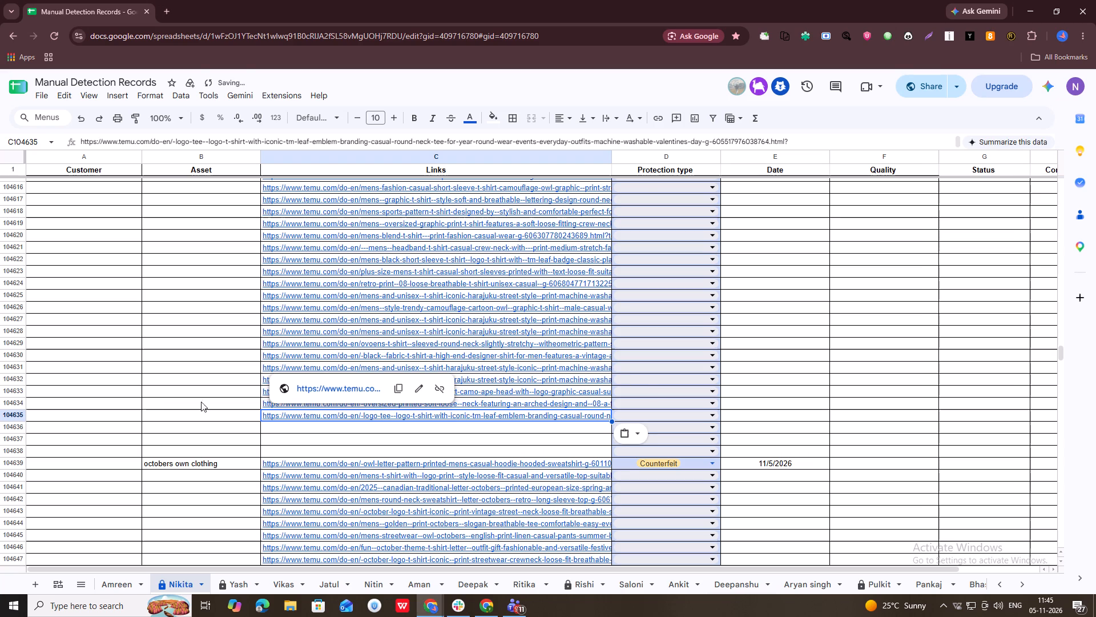
Insert six blank rows at row 104636, above the octobers own clothing block.
{"action": "left_click", "coordinate": [0, 433]}
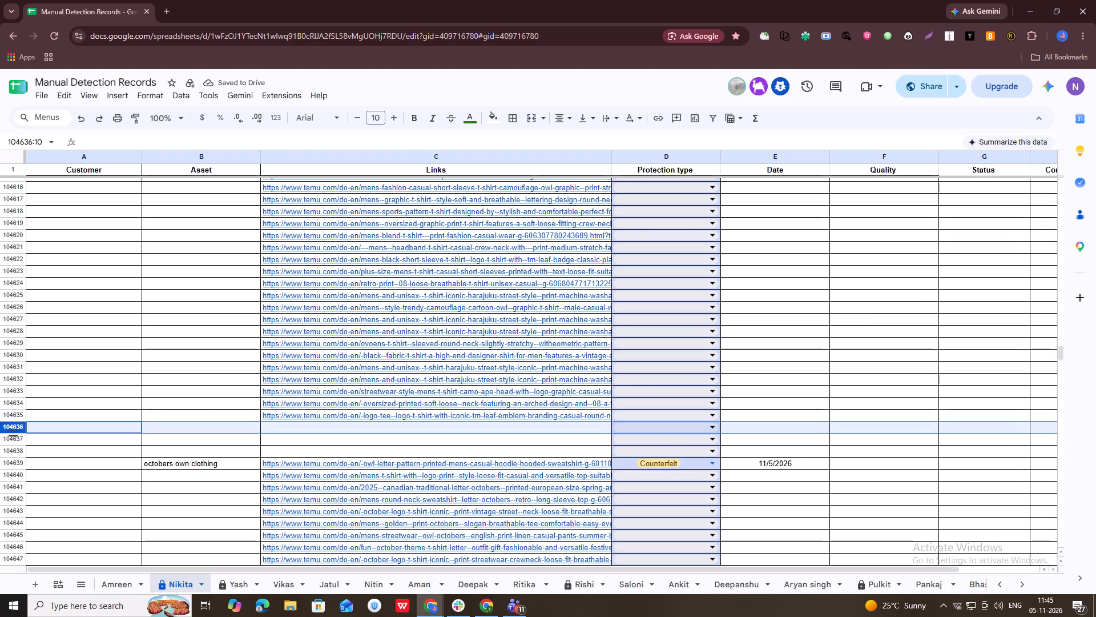
{"action": "key", "text": "ctrl+alt+equal"}
{"action": "key", "text": "ctrl+alt+equal"}
{"action": "key", "text": "ctrl+alt+equal"}
{"action": "key", "text": "ctrl+alt+equal"}
{"action": "key", "text": "ctrl+alt+equal"}
{"action": "key", "text": "ctrl+alt+equal"}
{"action": "key", "text": "ctrl+alt+equal"}
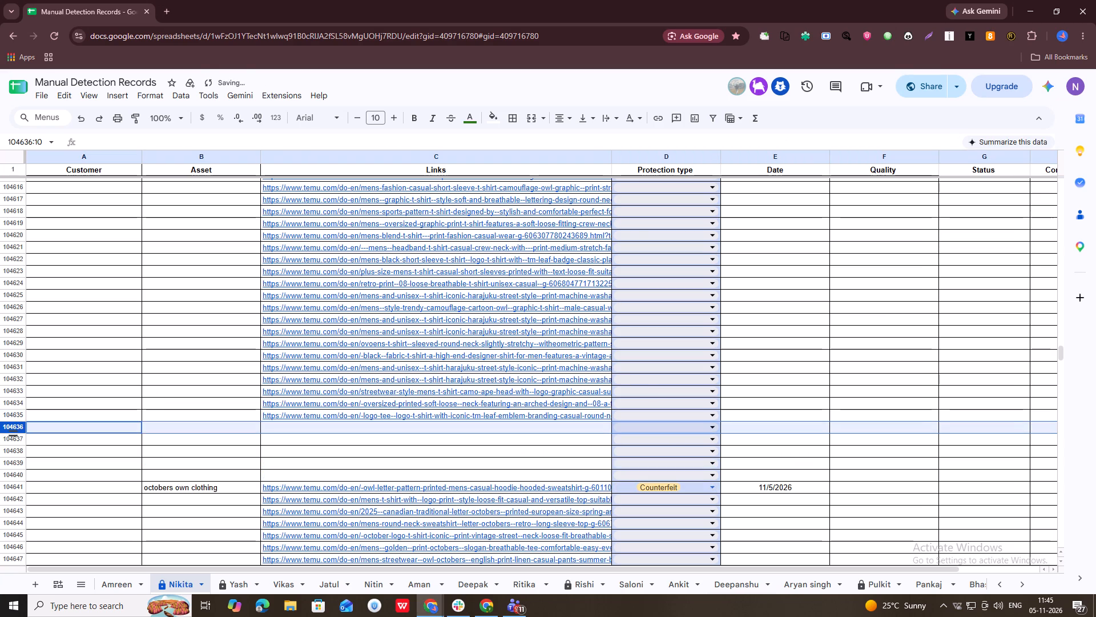
Copy the link of the Men's and Unisex OVO T-Shirt – Iconic Harajuku, priced RD$866, and log it in row 104636.
{"action": "key", "text": "Right"}
{"action": "key", "text": "Right"}
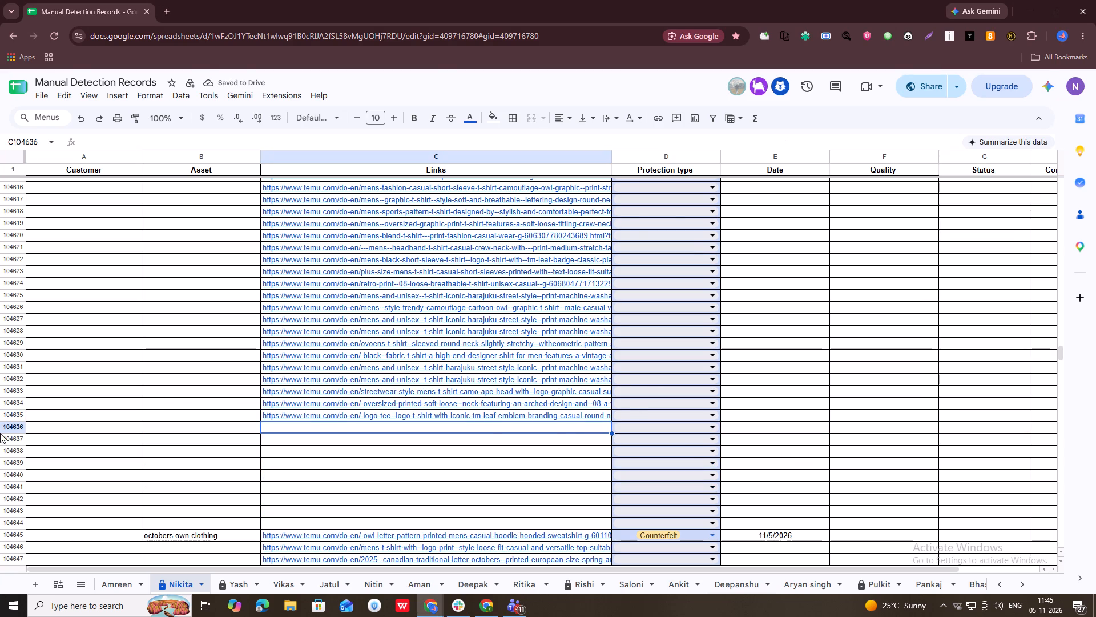
{"action": "key", "text": "alt+Tab"}
{"action": "key", "text": "Right"}
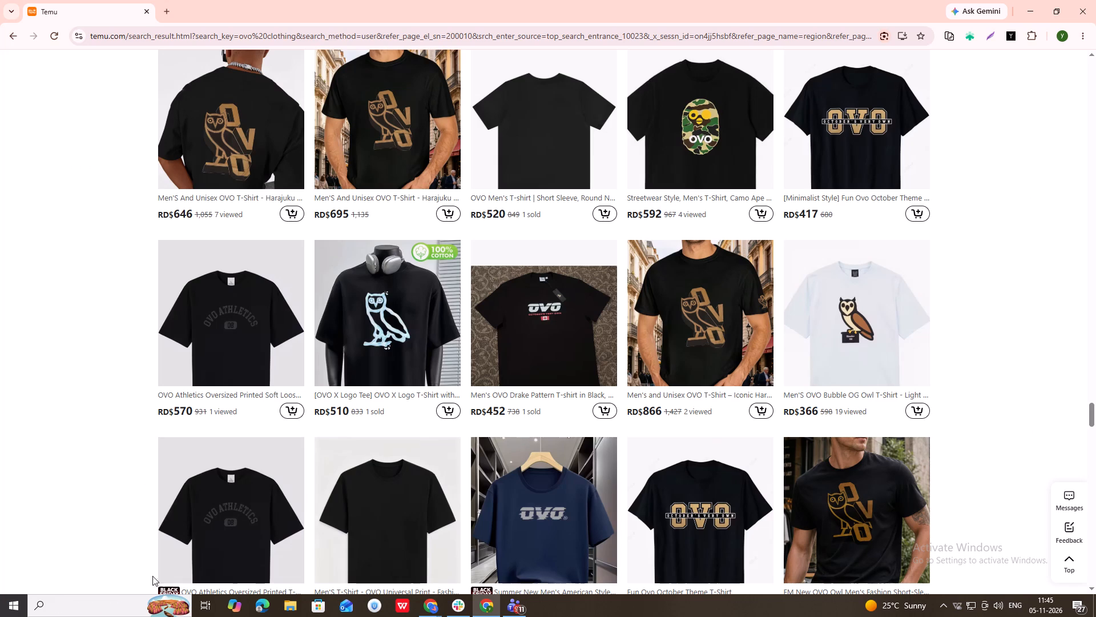
{"action": "right_click", "coordinate": [726, 395]}
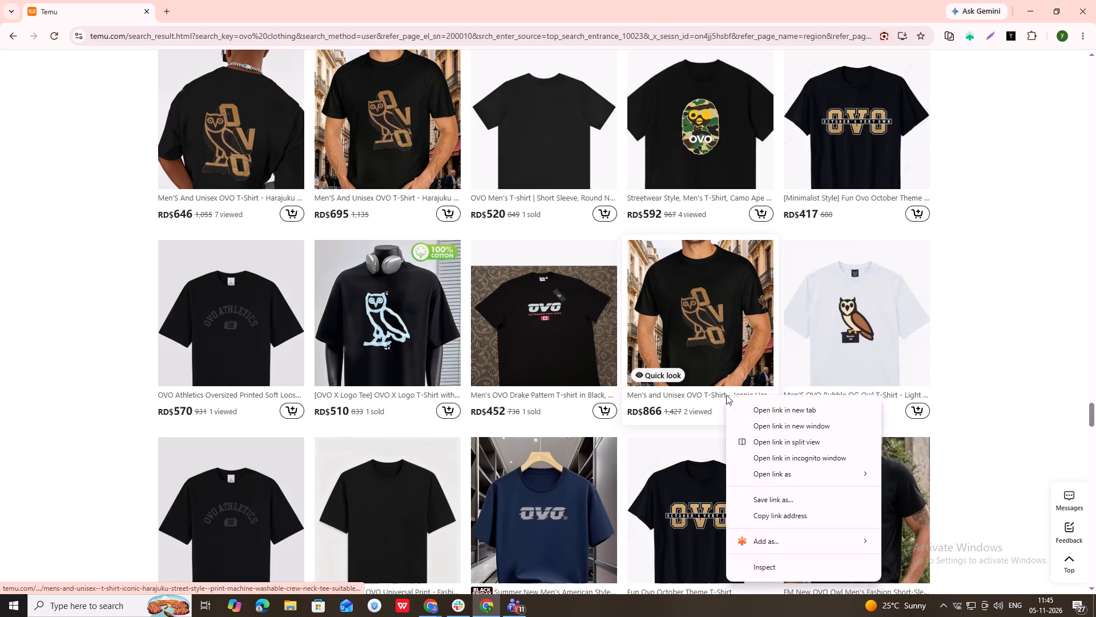
{"action": "left_click", "coordinate": [755, 511]}
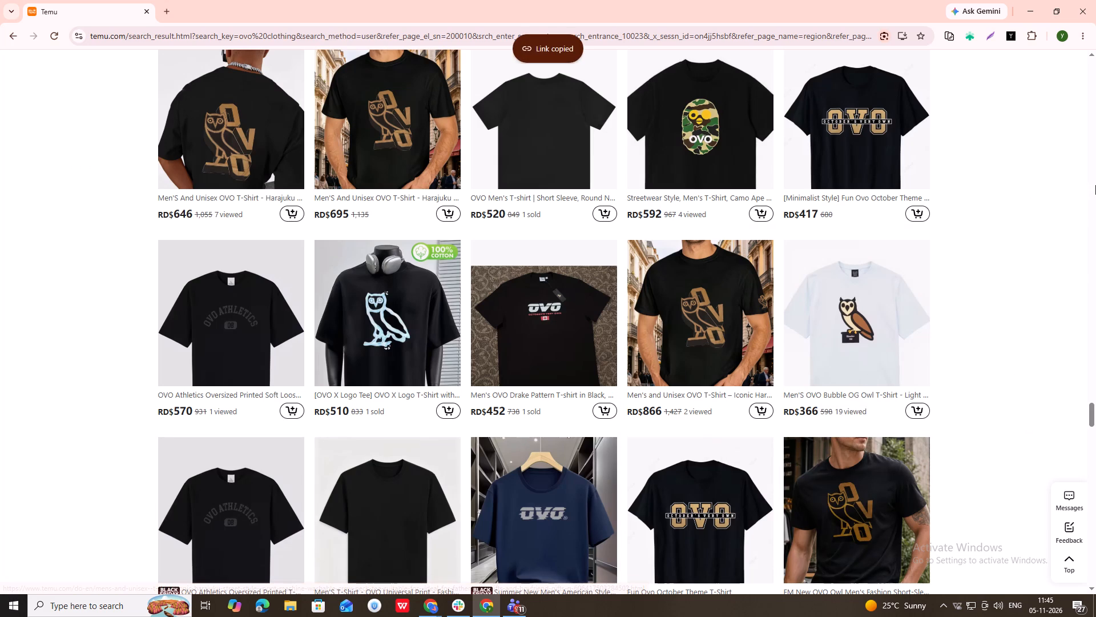
{"action": "key", "text": "alt+Tab"}
{"action": "key", "text": "ctrl+v"}
{"action": "key", "text": "Down"}
{"action": "key", "text": "alt+Tab"}
{"action": "key", "text": "Down"}
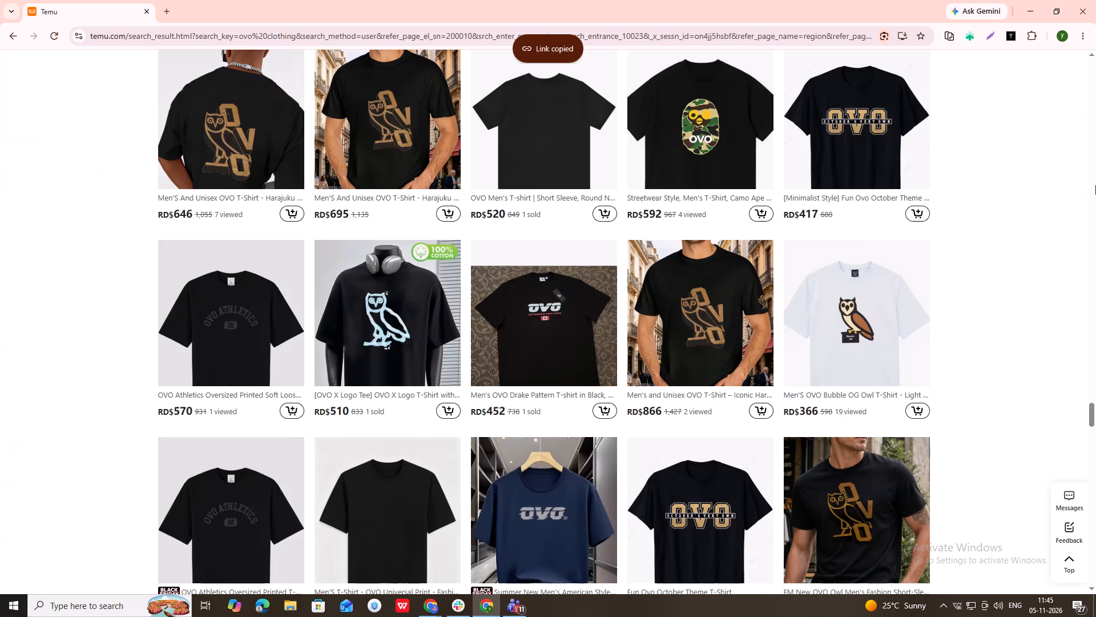
Copy the link of the OVO Athletics Oversized Printed T-Shirt, priced RD$381, and log it in row 104637.
{"action": "scroll", "coordinate": [583, 273], "scroll_direction": "down", "scroll_amount": 3}
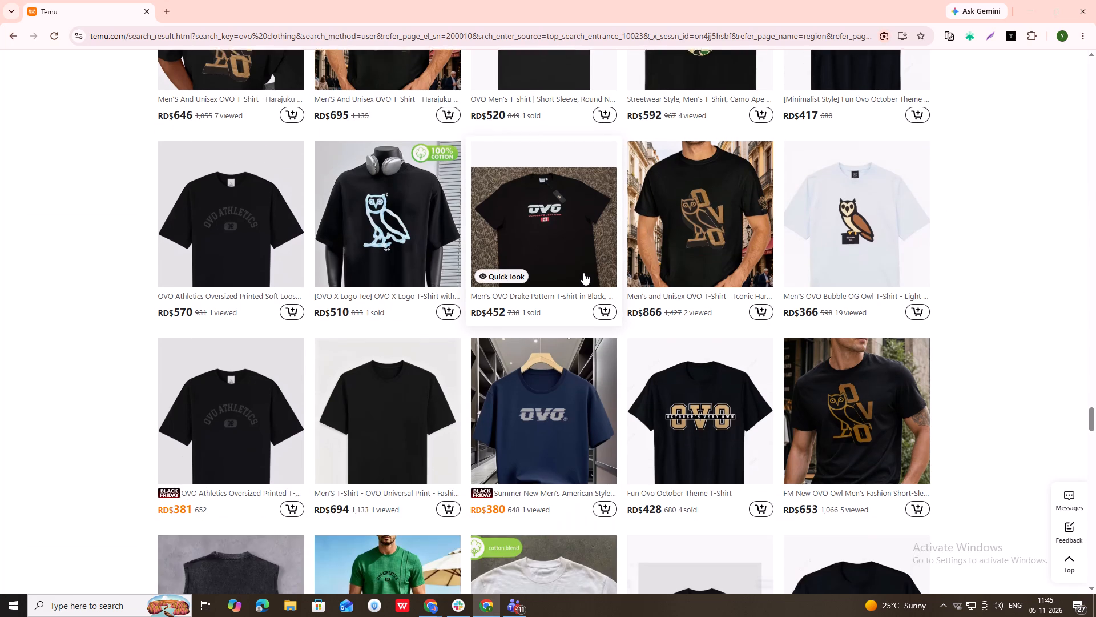
{"action": "scroll", "coordinate": [620, 310], "scroll_direction": "down", "scroll_amount": 3}
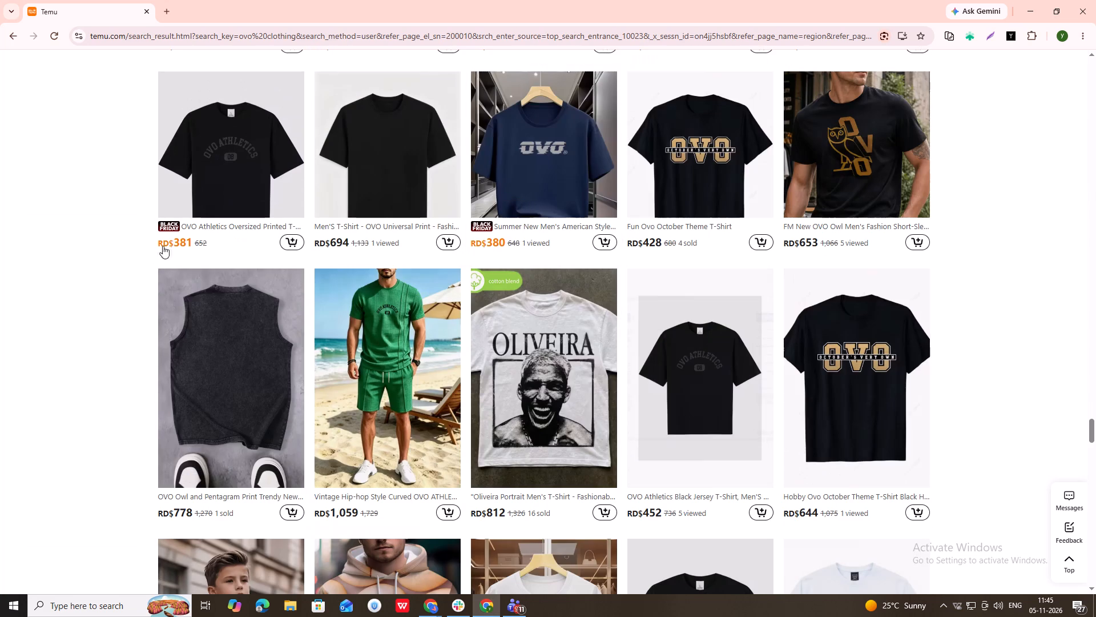
{"action": "right_click", "coordinate": [243, 228]}
{"action": "left_click", "coordinate": [266, 347]}
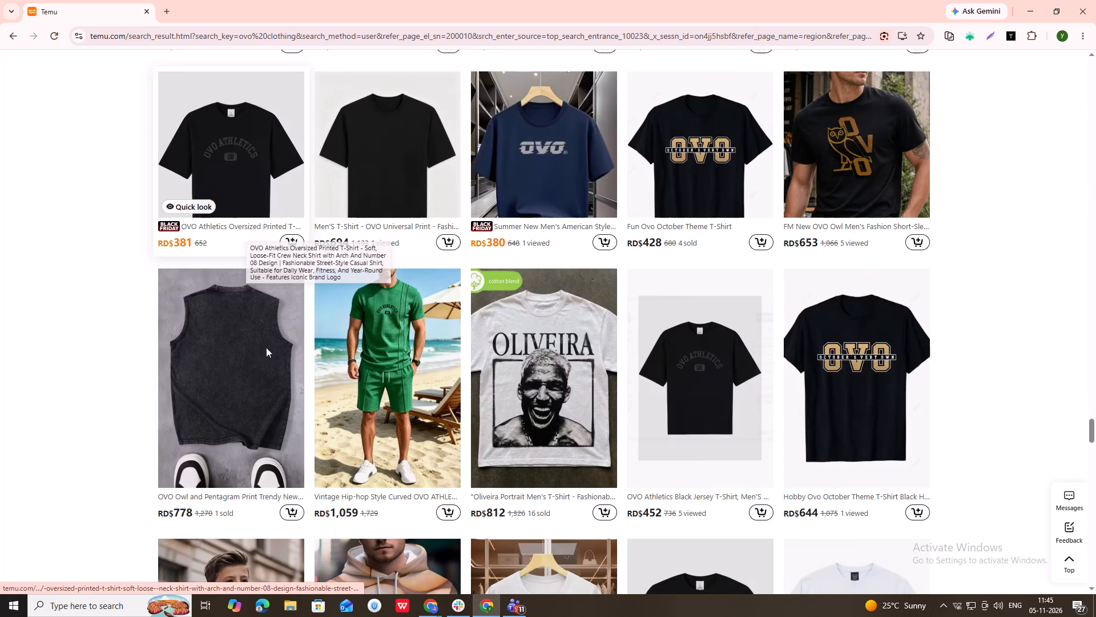
{"action": "key", "text": "alt+Tab"}
{"action": "key", "text": "ctrl+v"}
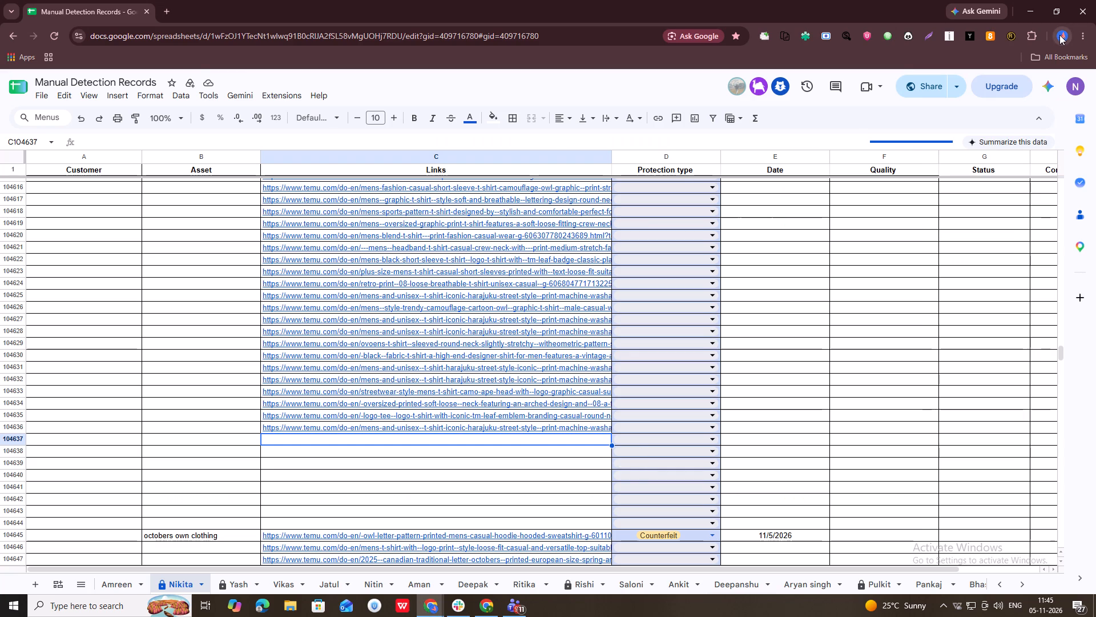
{"action": "key", "text": "Down"}
{"action": "key", "text": "alt+Tab"}
{"action": "key", "text": "Right"}
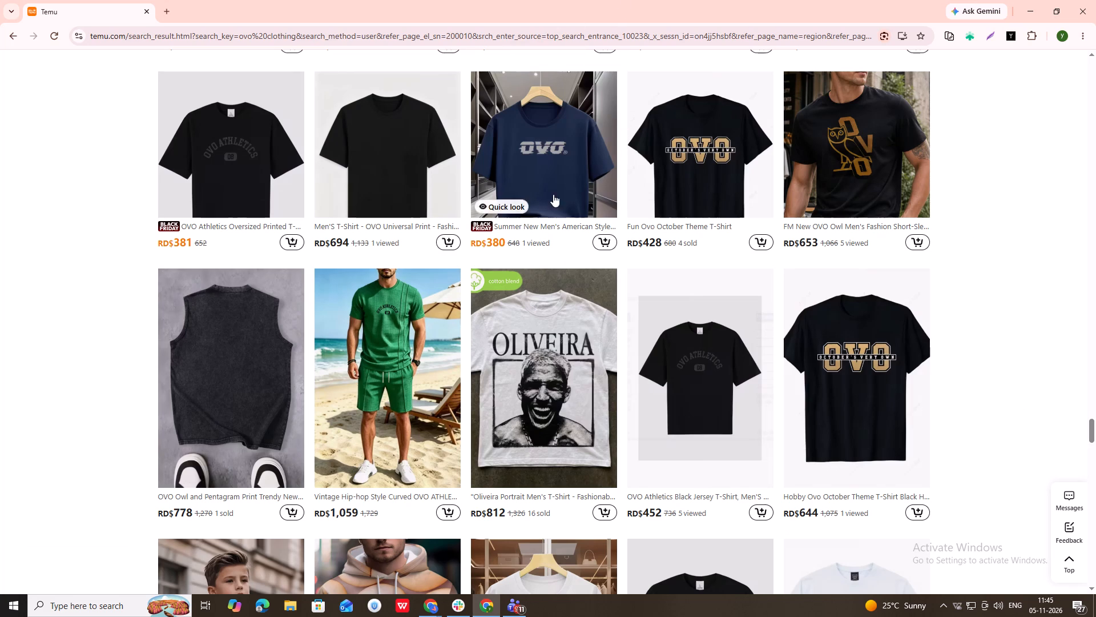
Copy the link of the Summer New Men's American Style OVO Letter Print shirt, priced RD$380, and log it in row 104638.
{"action": "right_click", "coordinate": [539, 223]}
{"action": "left_click", "coordinate": [568, 340]}
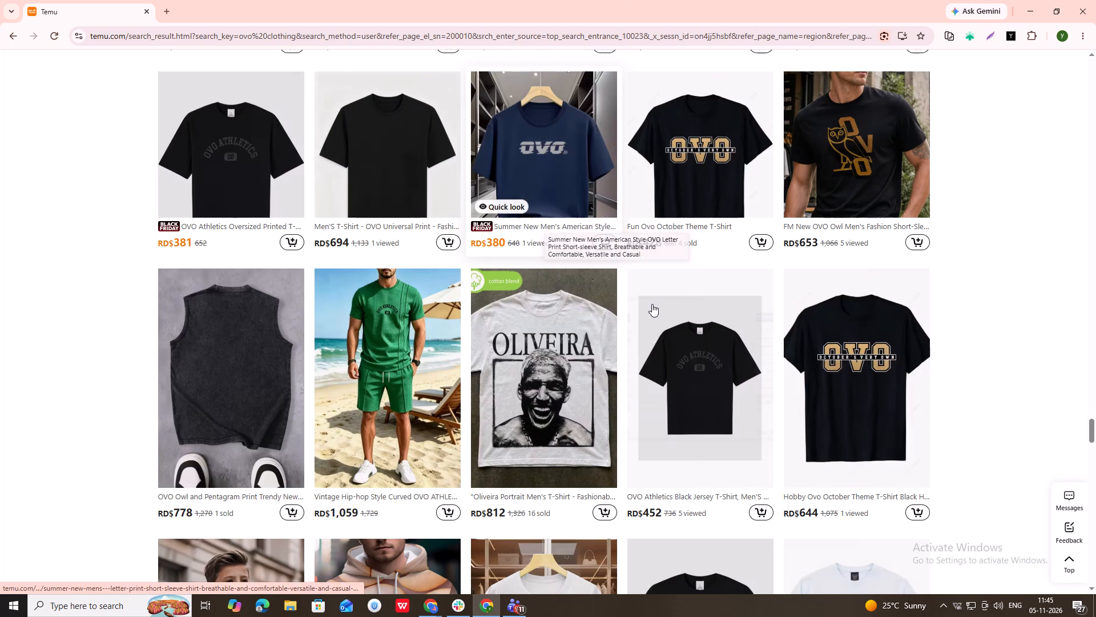
{"action": "key", "text": "alt+Tab"}
{"action": "key", "text": "ctrl+v"}
{"action": "key", "text": "Down"}
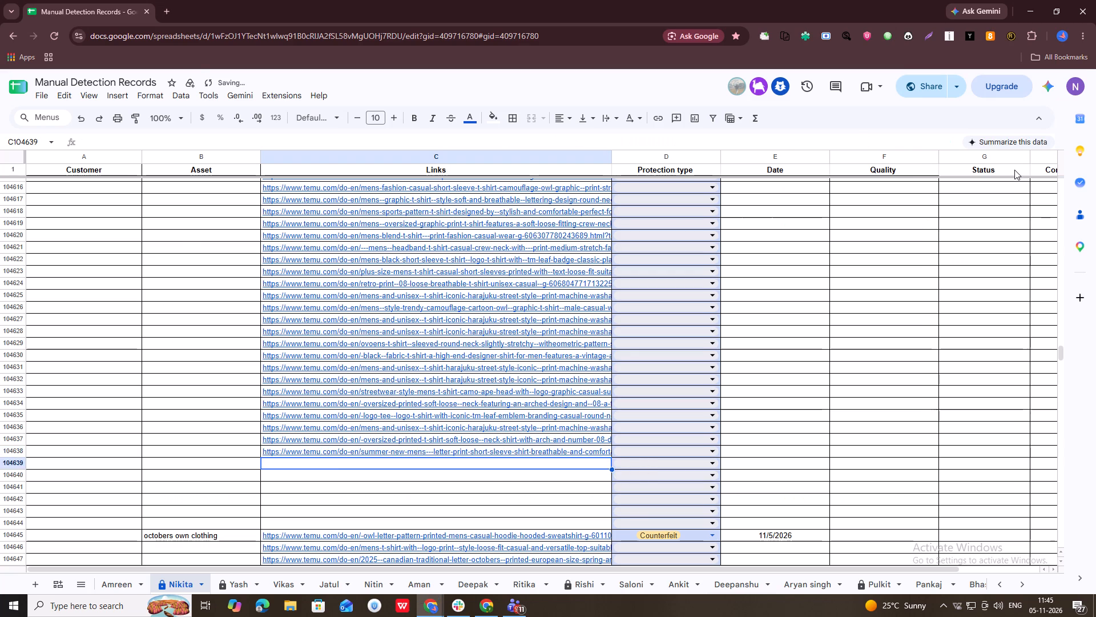
{"action": "key", "text": "alt+Tab"}
{"action": "key", "text": "Right"}
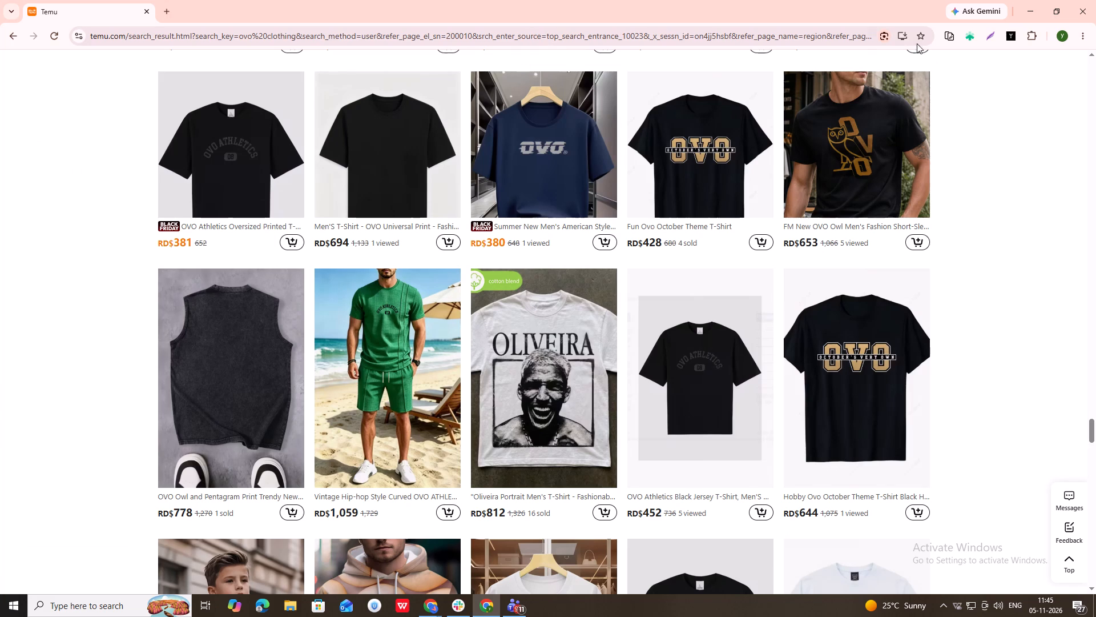
Copy the link of the FM New OVO Owl Men's Fashion Short-Sleeve T-Shirt, priced RD$653, and log it in row 104639.
{"action": "right_click", "coordinate": [843, 233]}
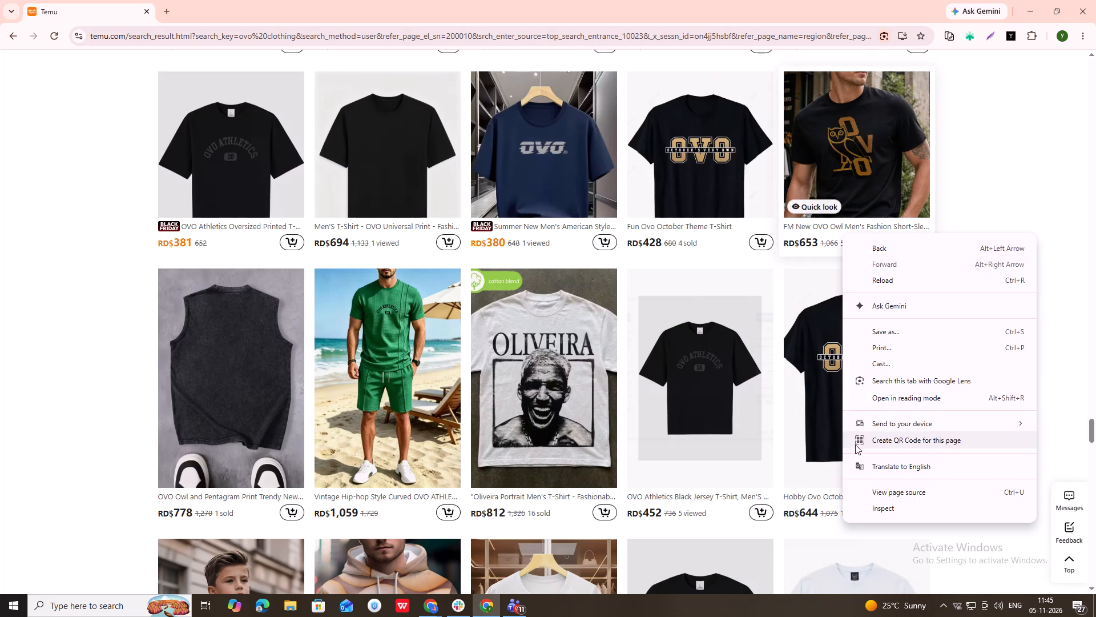
{"action": "right_click", "coordinate": [844, 229]}
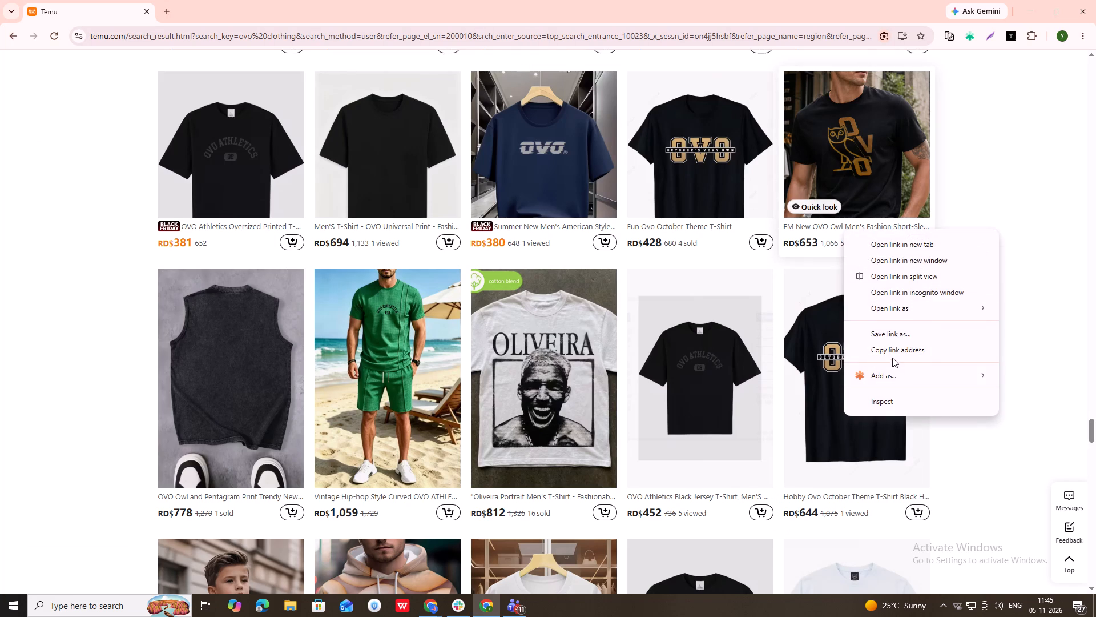
{"action": "left_click", "coordinate": [891, 348]}
{"action": "key", "text": "alt+Tab"}
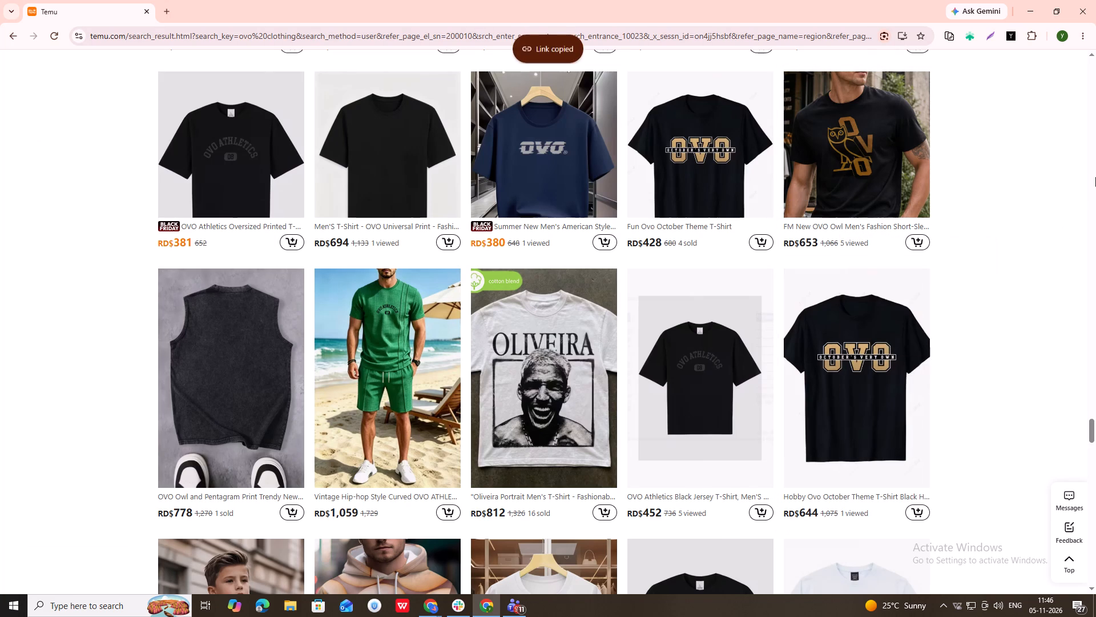
{"action": "key", "text": "ctrl+v"}
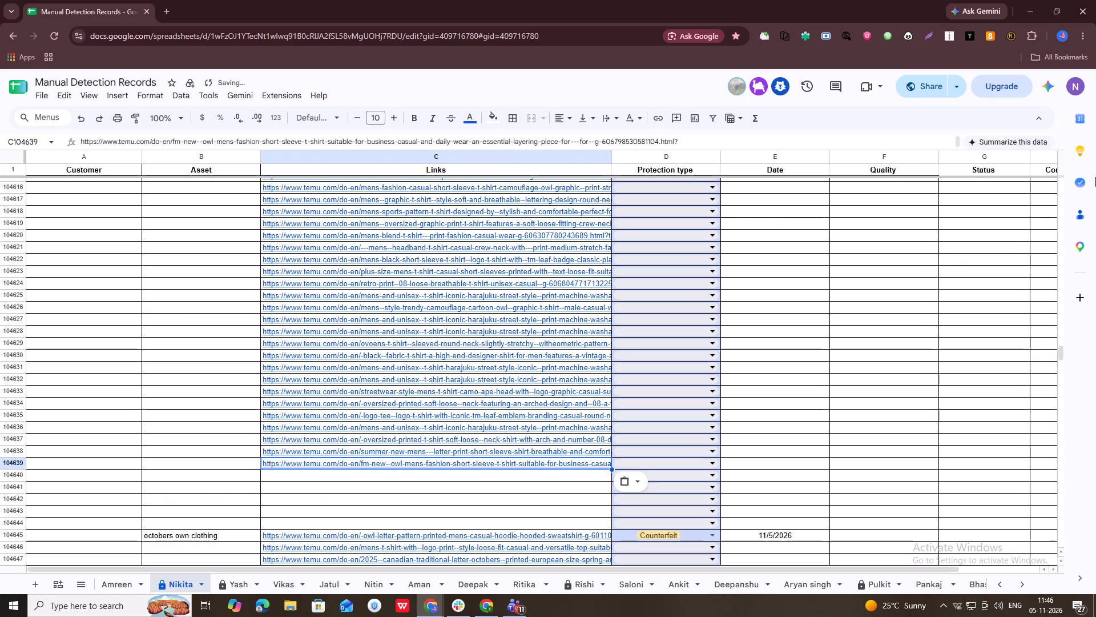
{"action": "key", "text": "Down"}
{"action": "key", "text": "alt+Tab"}
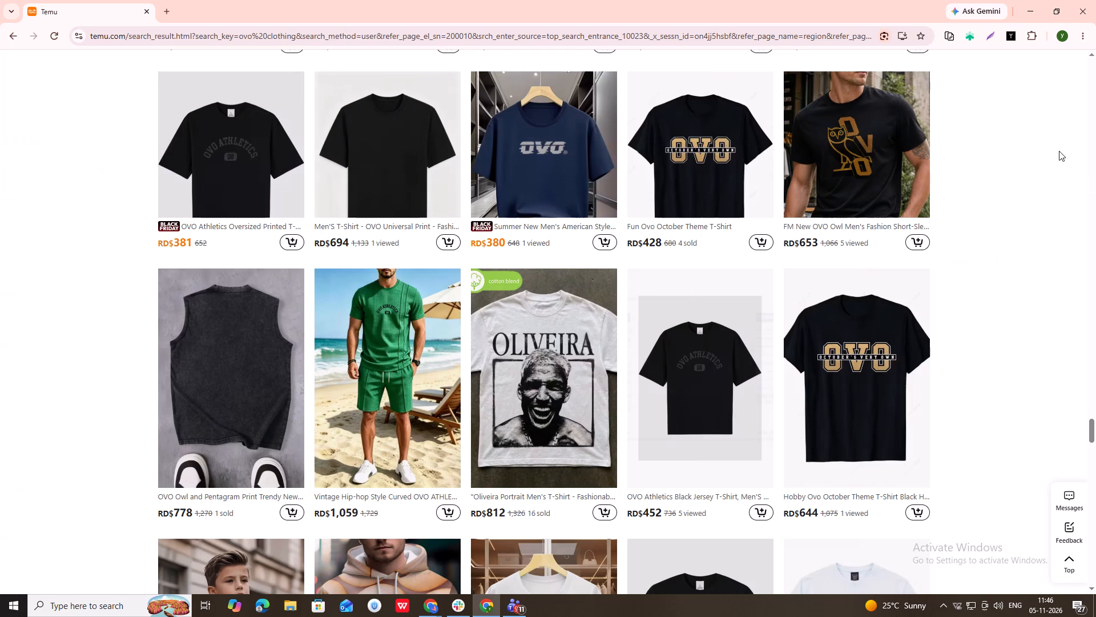
Copy the link of the Fun Ovo October Theme T-Shirt, priced RD$428, and log it in row 104668.
{"action": "right_click", "coordinate": [710, 229]}
{"action": "left_click", "coordinate": [777, 344]}
{"action": "key", "text": "alt+Tab"}
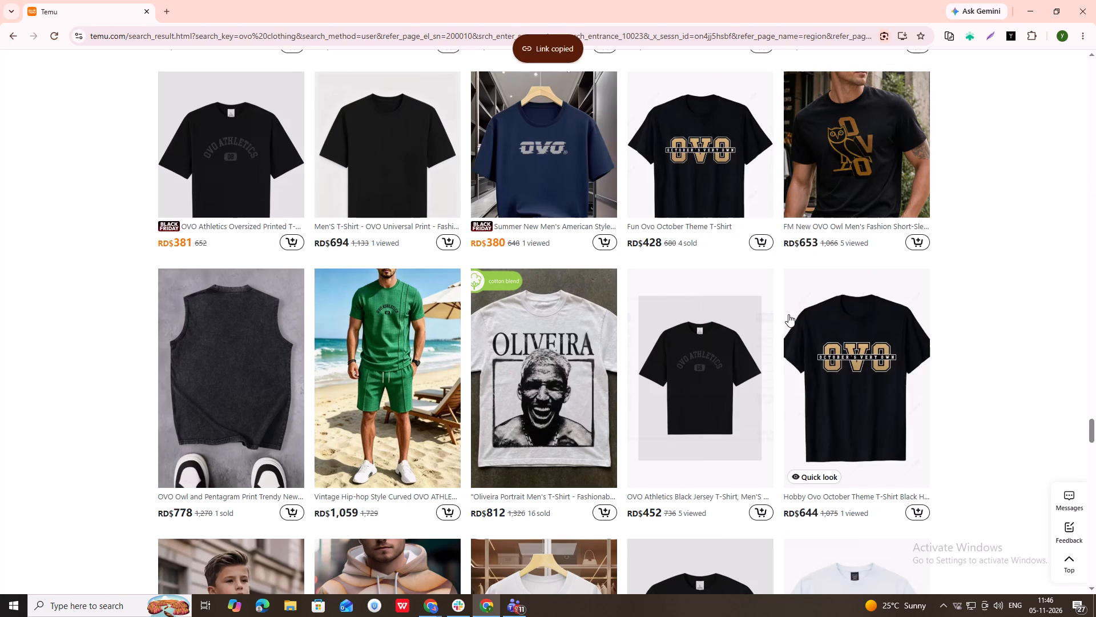
{"action": "scroll", "coordinate": [521, 335], "scroll_direction": "down", "scroll_amount": 6}
{"action": "left_click", "coordinate": [510, 462]}
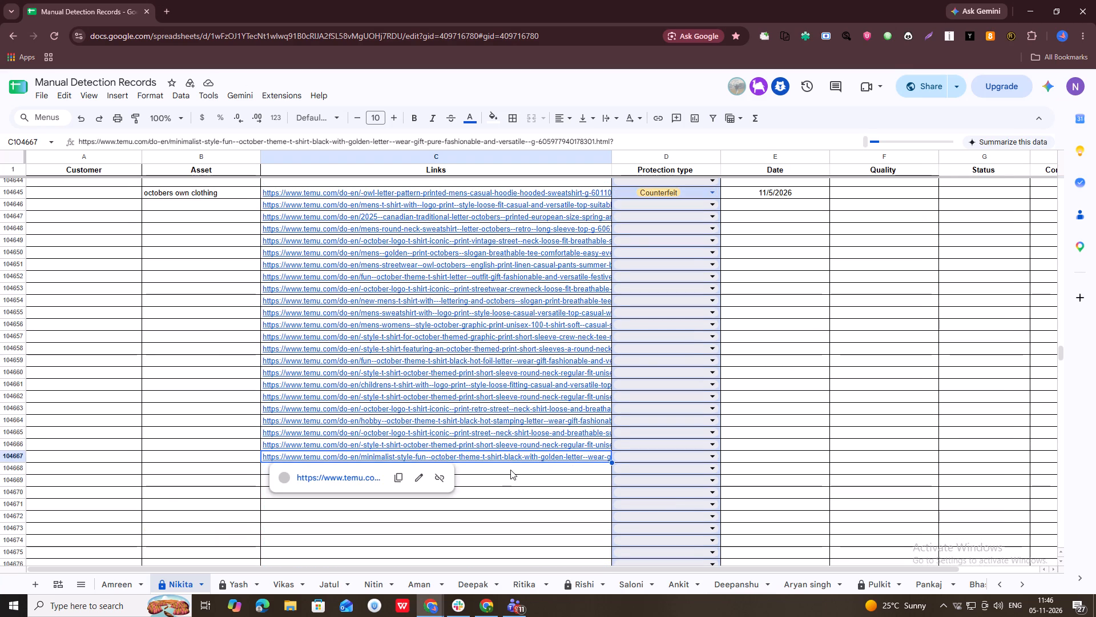
{"action": "left_click", "coordinate": [510, 470]}
{"action": "key", "text": "ctrl+v"}
{"action": "left_click", "coordinate": [510, 483]}
{"action": "key", "text": "alt+Tab"}
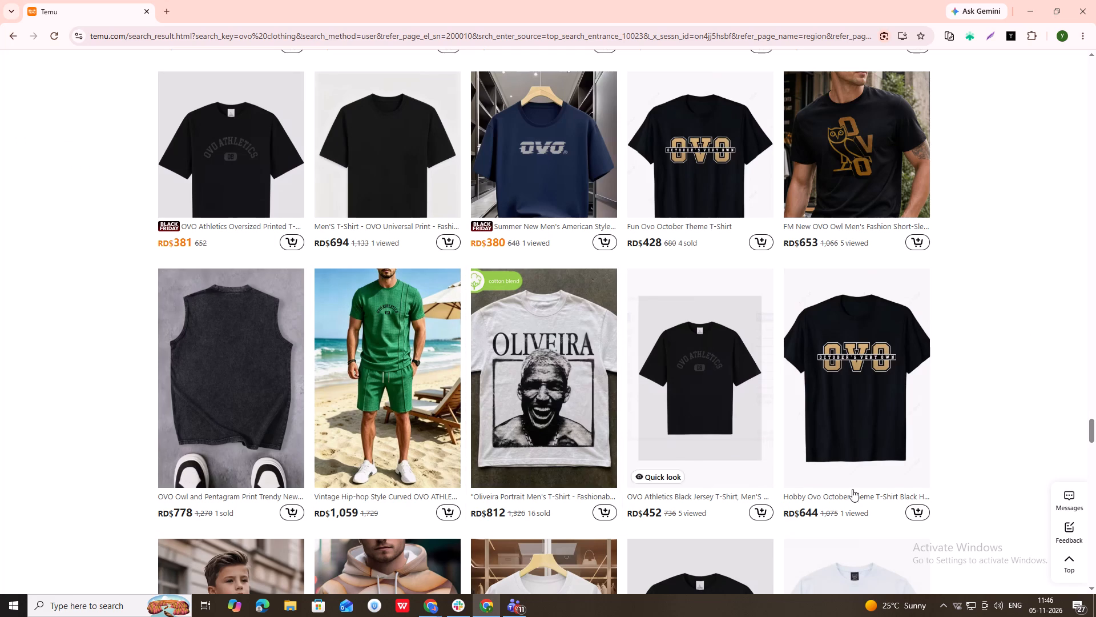
Copy the link of the Hobby Ovo October Theme T-Shirt, priced RD$644, and log it in row 104669.
{"action": "right_click", "coordinate": [718, 496]}
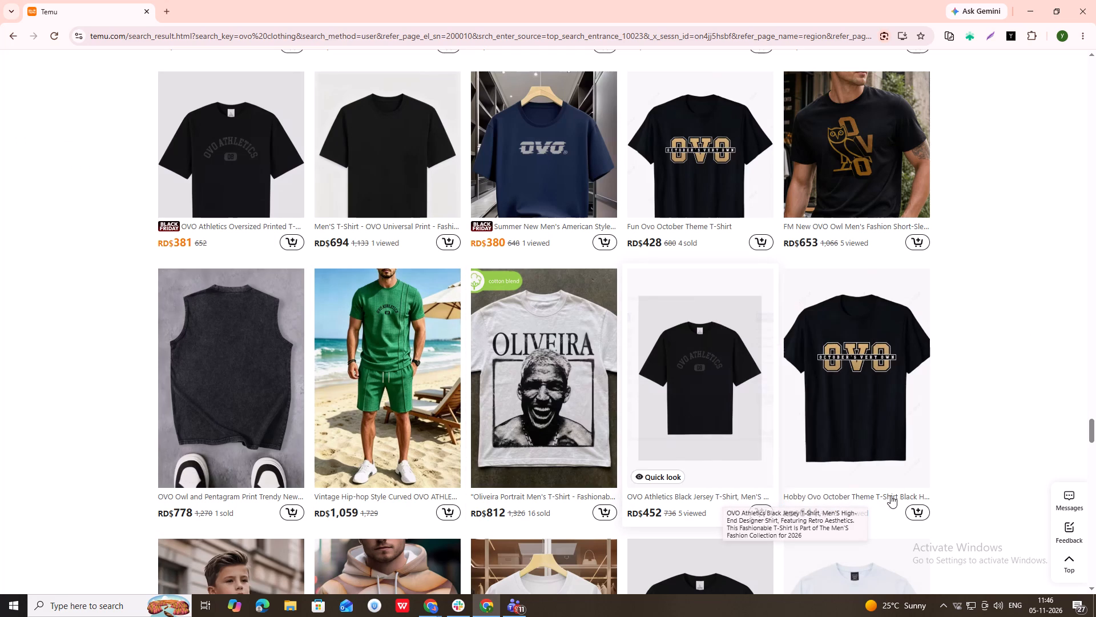
{"action": "right_click", "coordinate": [890, 495]}
{"action": "left_click", "coordinate": [922, 433]}
{"action": "key", "text": "alt+Tab"}
{"action": "key", "text": "ctrl+v"}
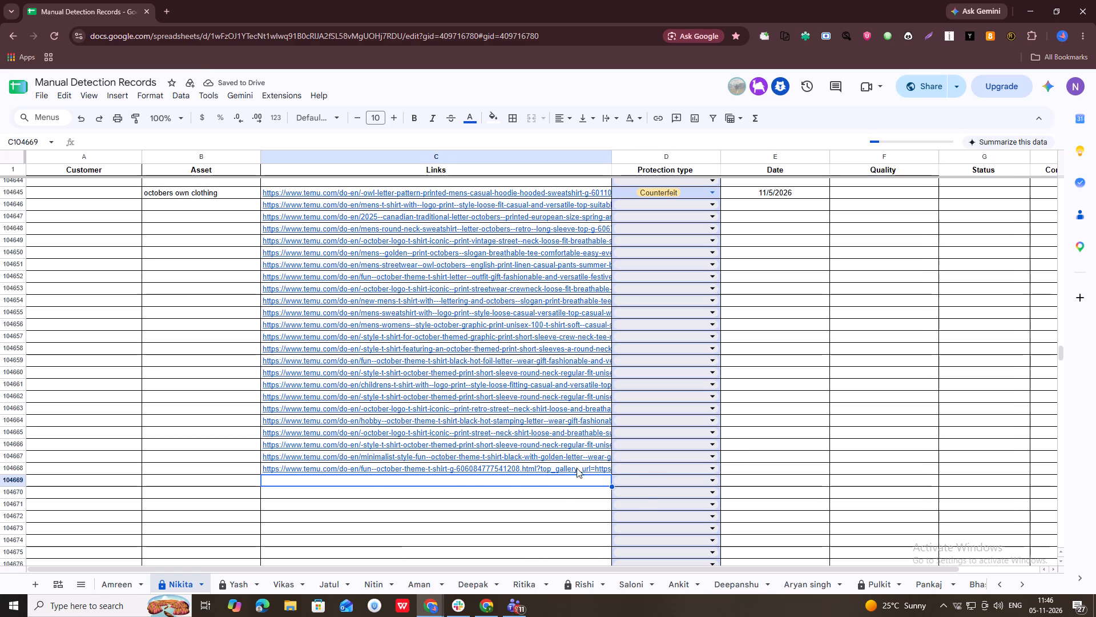
Copy the link of the OVO Athletics Black Jersey T-Shirt, priced RD$452, and log it in row 104640.
{"action": "left_click", "coordinate": [559, 495]}
{"action": "key", "text": "alt+Tab"}
{"action": "right_click", "coordinate": [716, 496]}
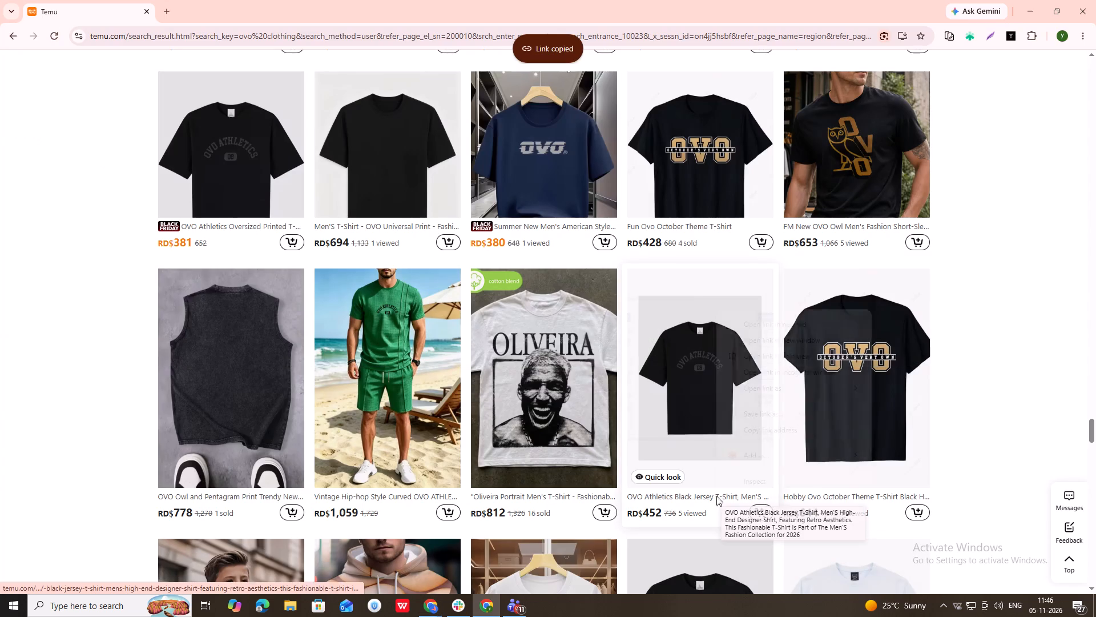
{"action": "left_click", "coordinate": [787, 433]}
{"action": "key", "text": "alt+Tab"}
{"action": "scroll", "coordinate": [748, 307], "scroll_direction": "up", "scroll_amount": 4}
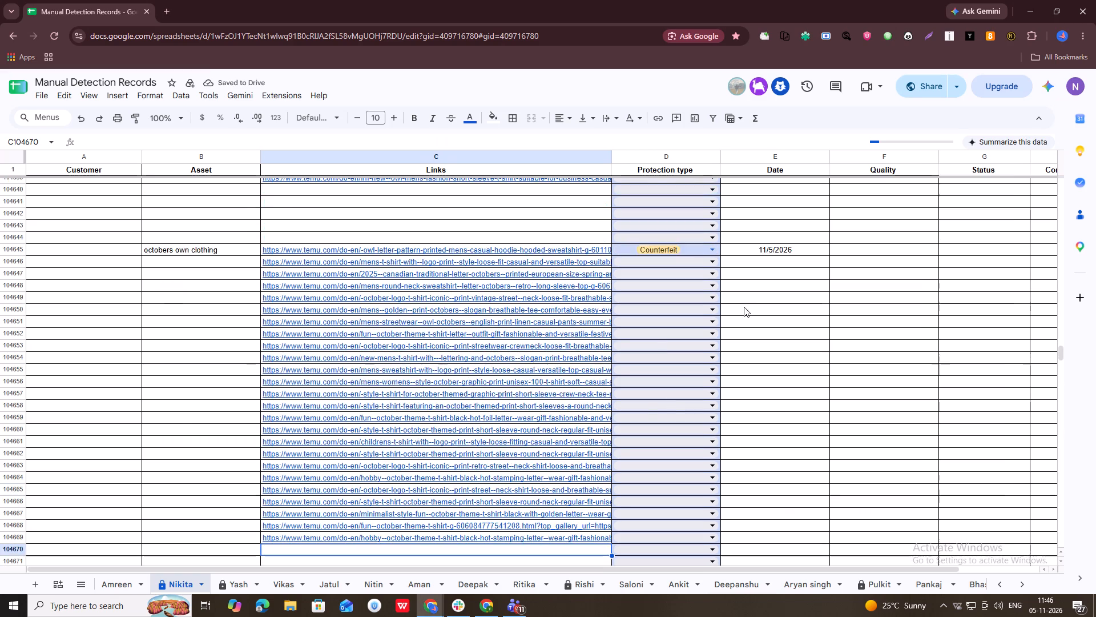
{"action": "left_click", "coordinate": [487, 363]}
{"action": "key", "text": "ctrl+v"}
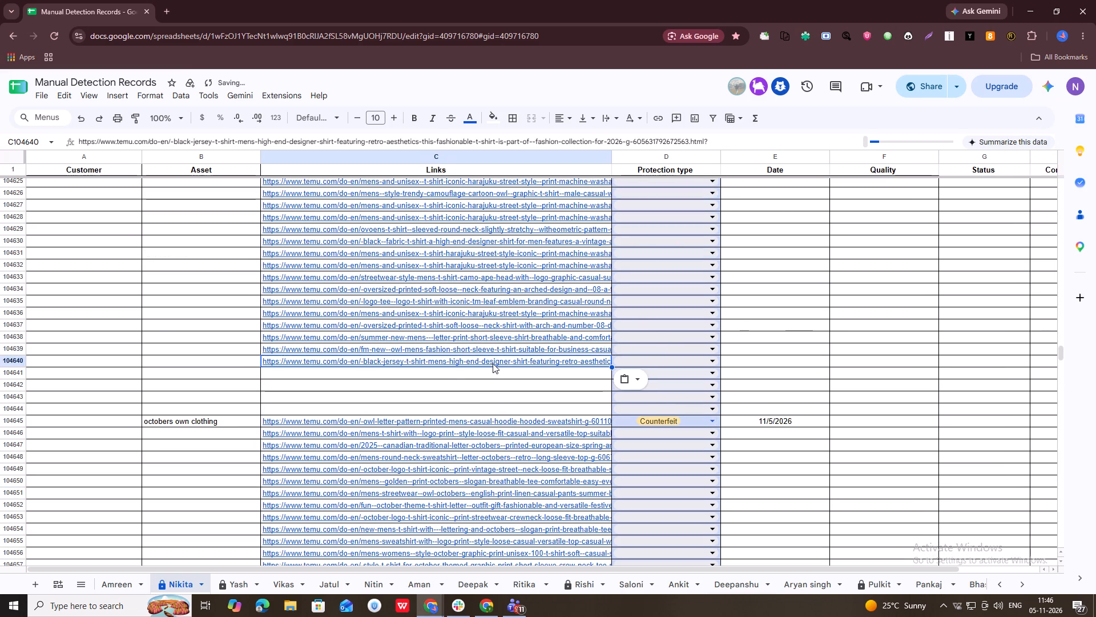
Select the logged links from row 104531 through row 104669 to check how many are recorded.
{"action": "key", "text": "ctrl+Up"}
{"action": "key", "text": "ctrl+shift+Down"}
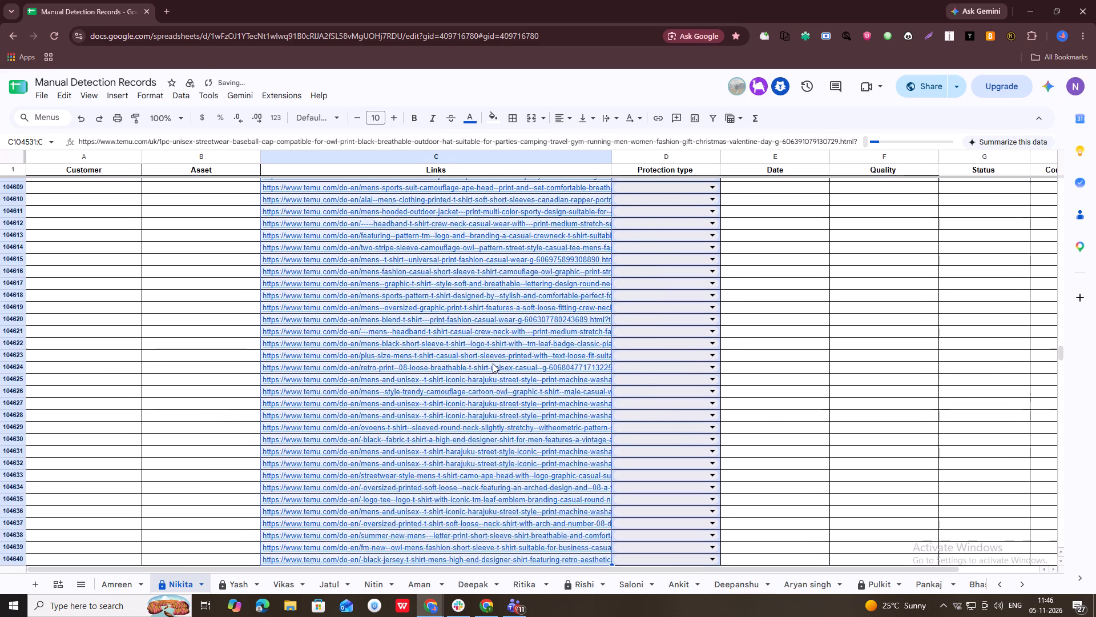
{"action": "key", "text": "ctrl+shift+Down"}
{"action": "key", "text": "ctrl+shift+Down"}
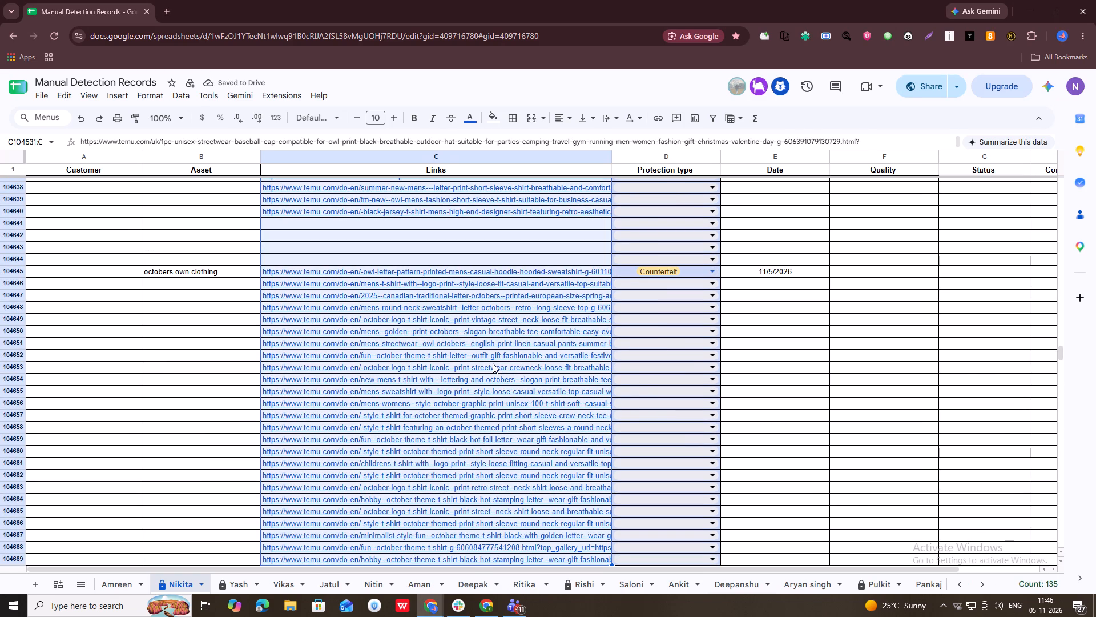
{"action": "left_click", "coordinate": [514, 231]}
Copy the link of the Hooded Sweatshirt OVO Owl IP, priced RD$682, and log it in row 104670.
{"action": "key", "text": "alt+Tab"}
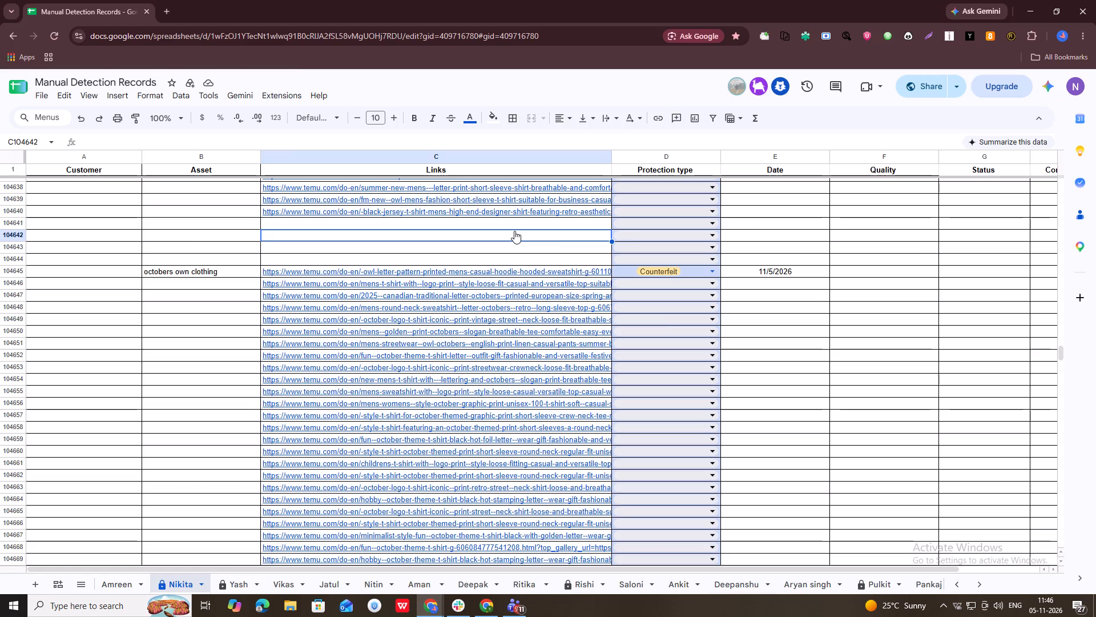
{"action": "scroll", "coordinate": [693, 387], "scroll_direction": "down", "scroll_amount": 5}
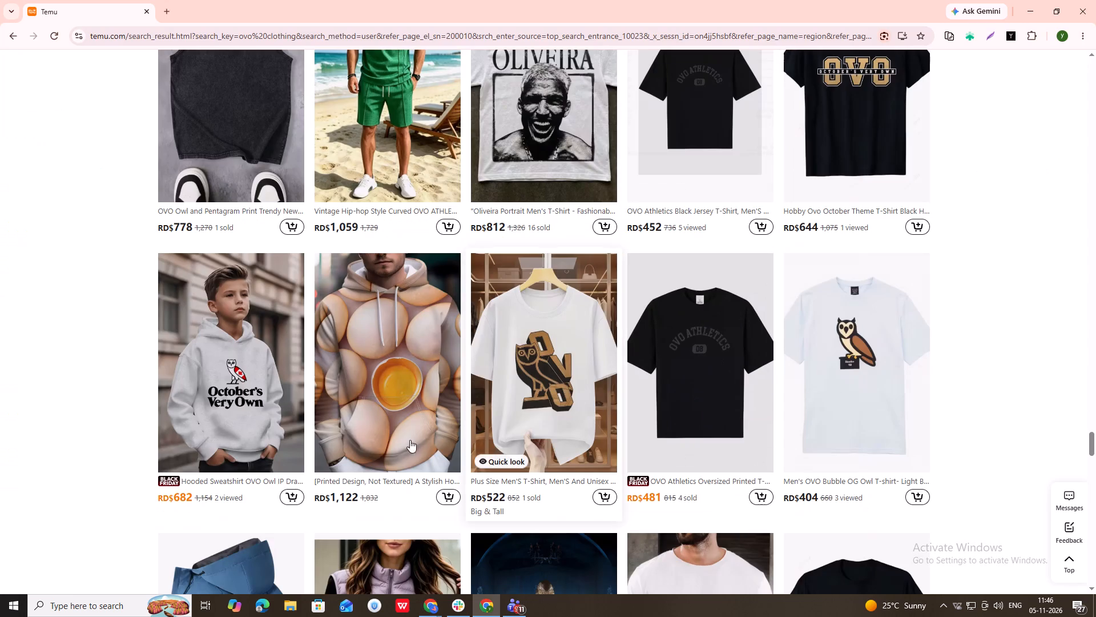
{"action": "scroll", "coordinate": [386, 430], "scroll_direction": "down", "scroll_amount": 3}
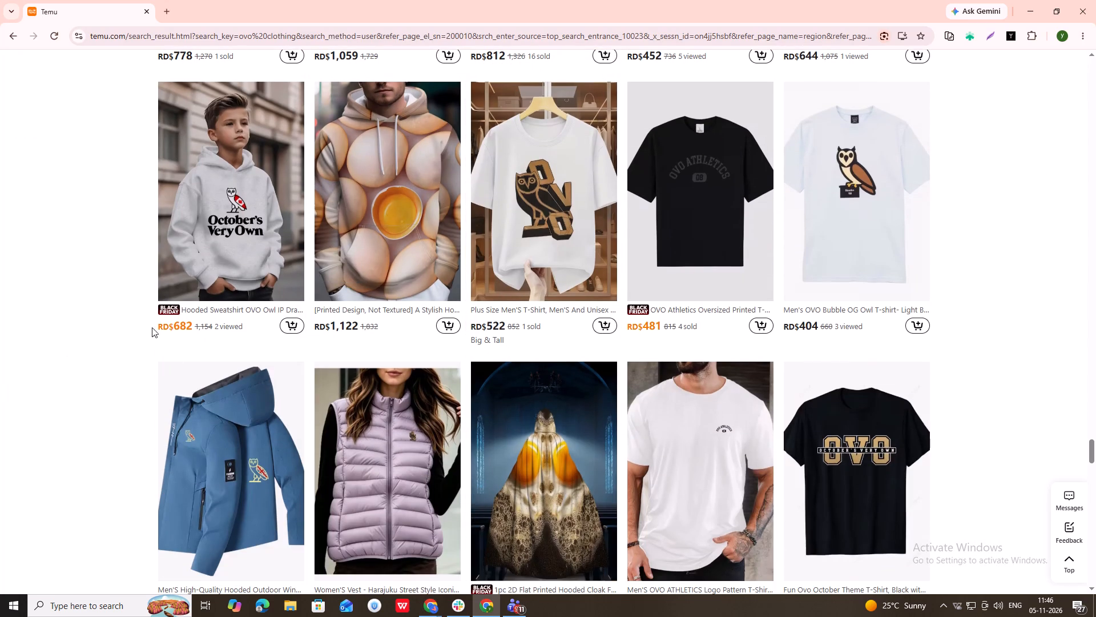
{"action": "right_click", "coordinate": [231, 311]}
{"action": "left_click", "coordinate": [276, 432]}
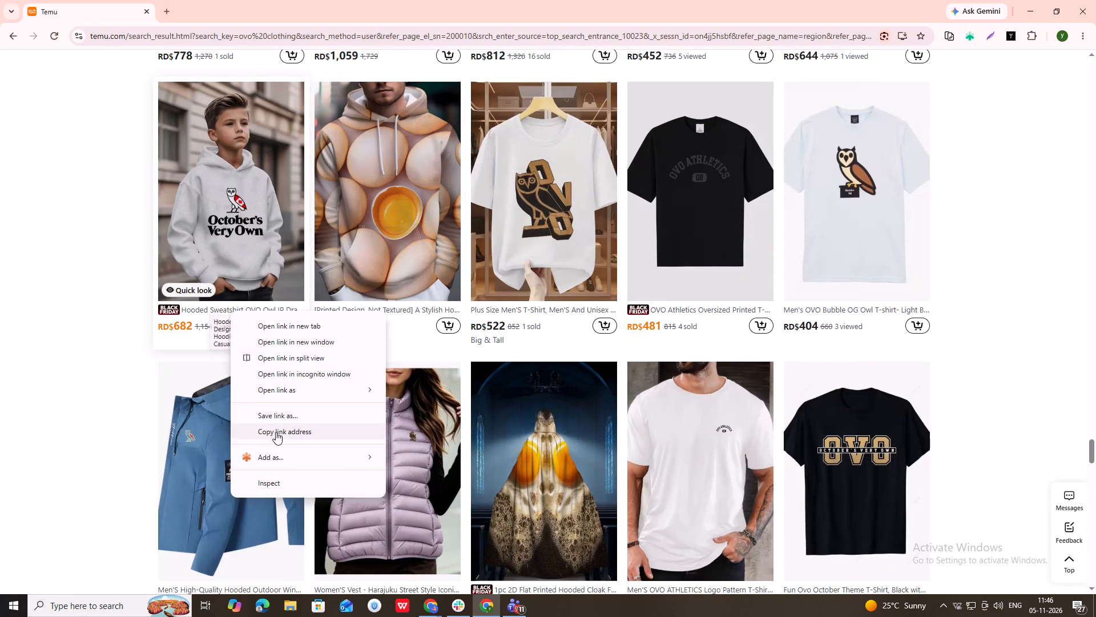
{"action": "key", "text": "alt+Tab"}
{"action": "scroll", "coordinate": [449, 467], "scroll_direction": "down", "scroll_amount": 4}
{"action": "left_click", "coordinate": [472, 347]}
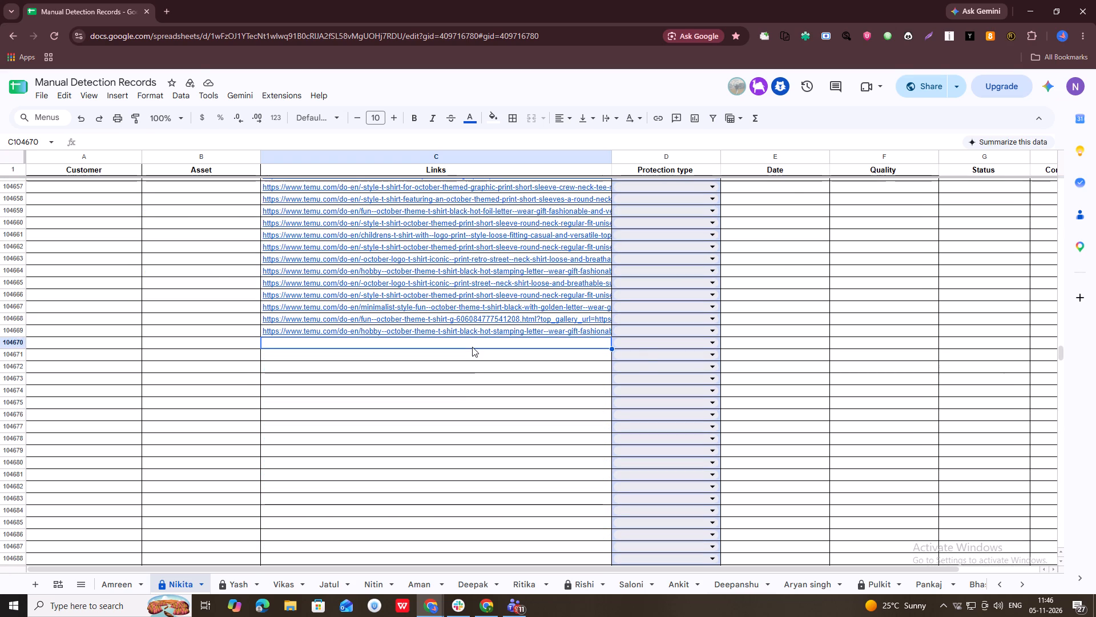
{"action": "key", "text": "ctrl+v"}
Copy the link of the black Fun Ovo October Theme T-Shirt, priced RD$417, and log it in row 104671.
{"action": "left_click", "coordinate": [473, 352]}
{"action": "key", "text": "alt+Tab"}
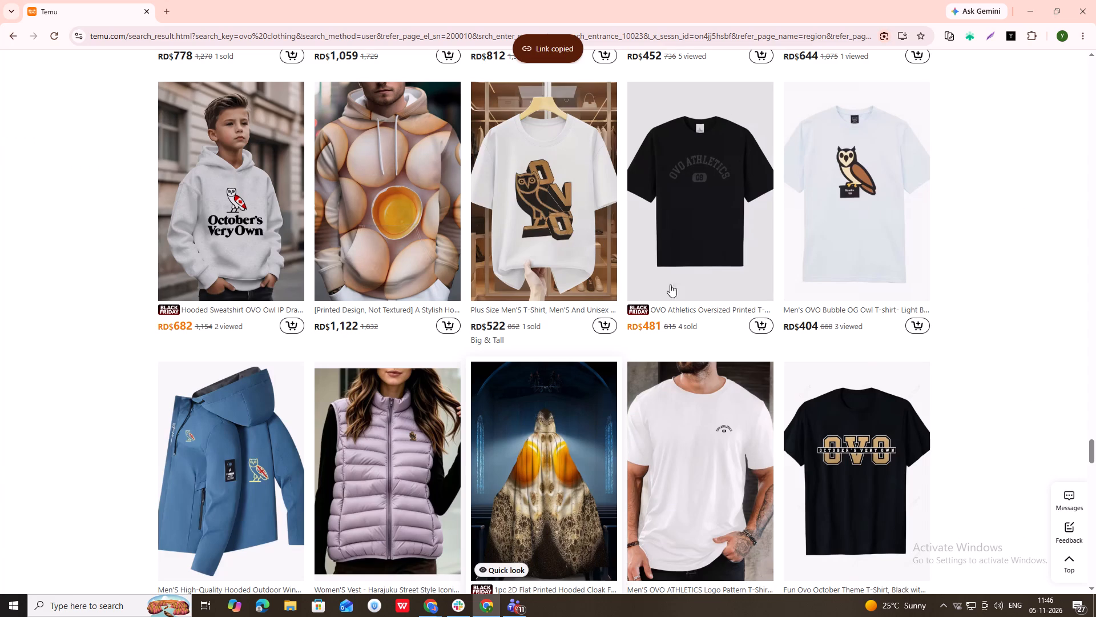
{"action": "right_click", "coordinate": [864, 582]}
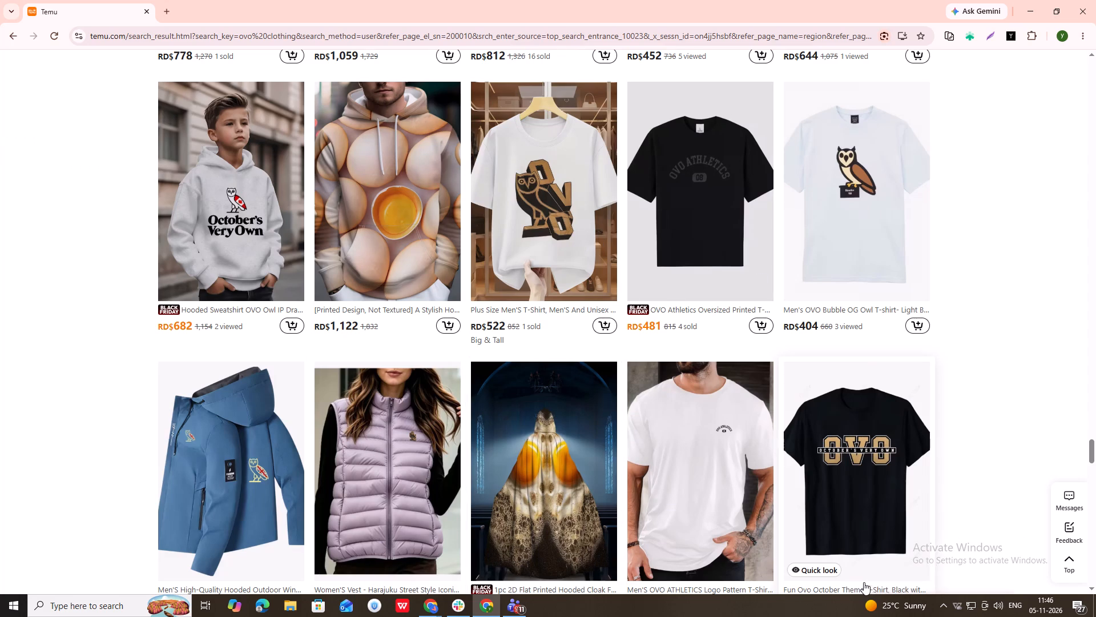
{"action": "right_click", "coordinate": [849, 588]}
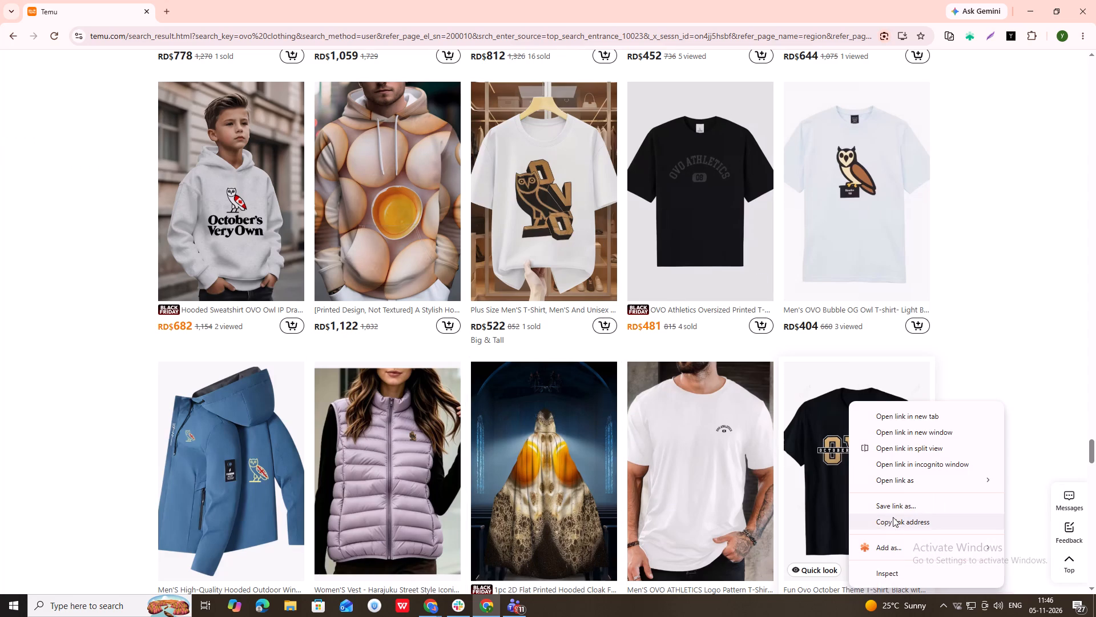
{"action": "left_click", "coordinate": [893, 516]}
{"action": "key", "text": "alt+Tab"}
{"action": "key", "text": "ctrl+v"}
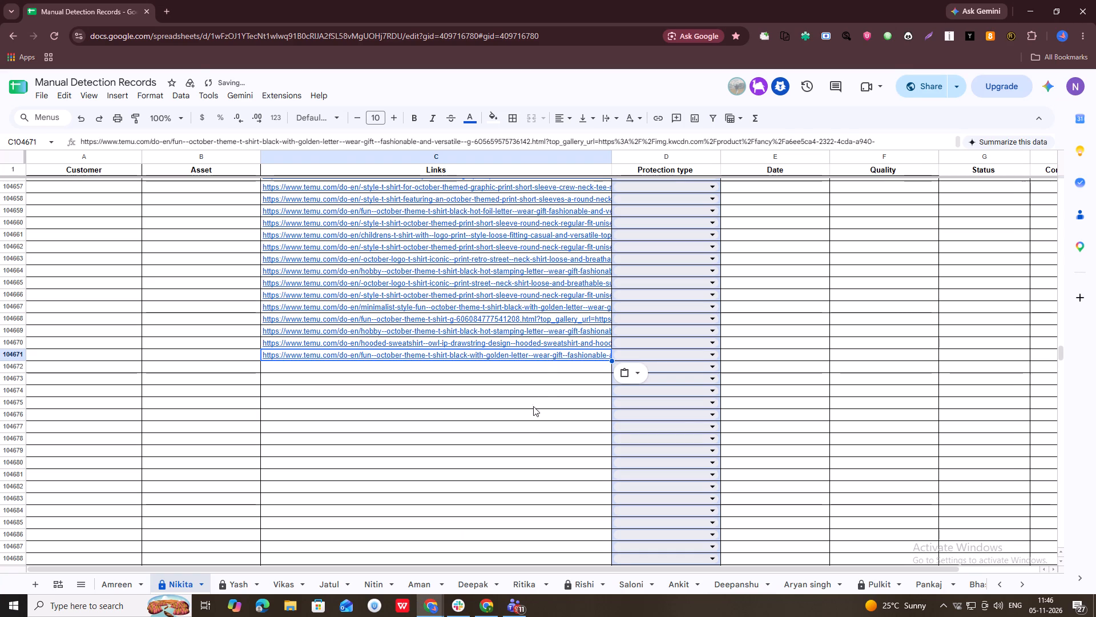
Copy the link of the Plus Size Men's T-Shirt with the OVO owl print, priced RD$522, and log it in row 104641.
{"action": "left_click", "coordinate": [541, 367]}
{"action": "key", "text": "alt+Tab"}
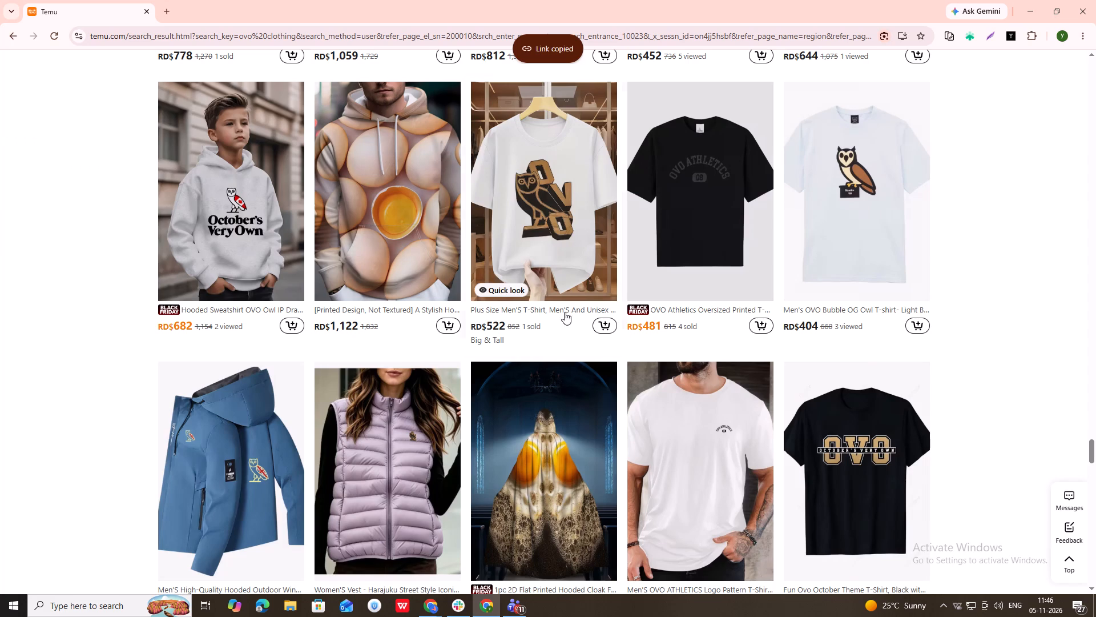
{"action": "right_click", "coordinate": [566, 306]}
{"action": "left_click", "coordinate": [574, 431]}
{"action": "key", "text": "alt+Tab"}
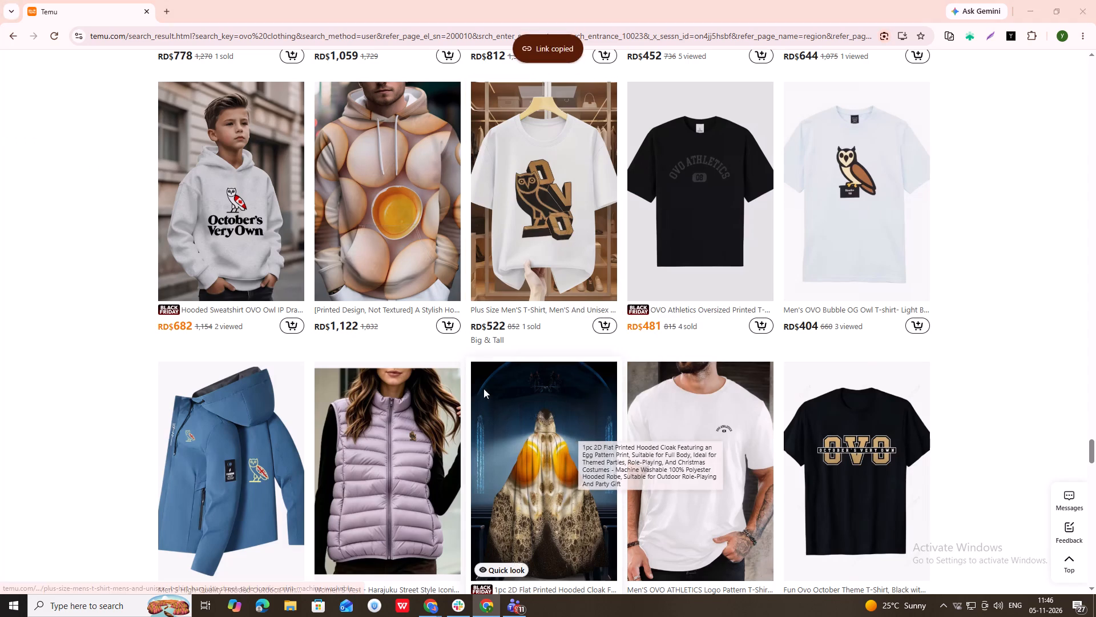
{"action": "scroll", "coordinate": [483, 387], "scroll_direction": "up", "scroll_amount": 5}
{"action": "left_click", "coordinate": [518, 277]}
{"action": "key", "text": "ctrl+v"}
Copy the link of the OVO Athletics Oversized Printed T-Shirt, priced RD$481, and log it in row 104642.
{"action": "left_click", "coordinate": [519, 289]}
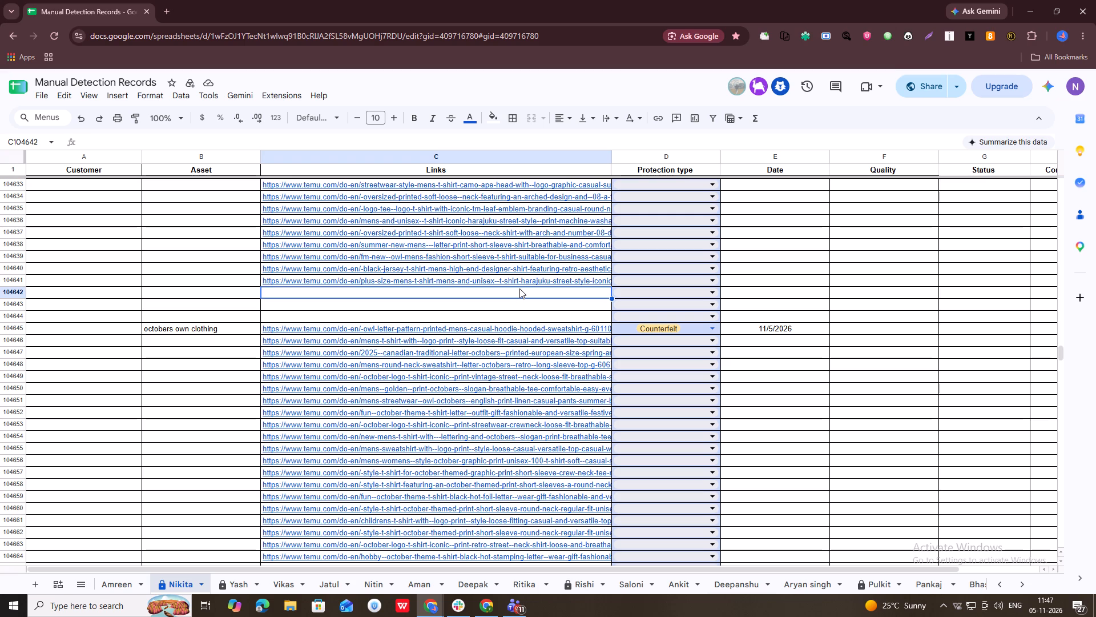
{"action": "key", "text": "alt+Tab"}
{"action": "key", "text": "Right"}
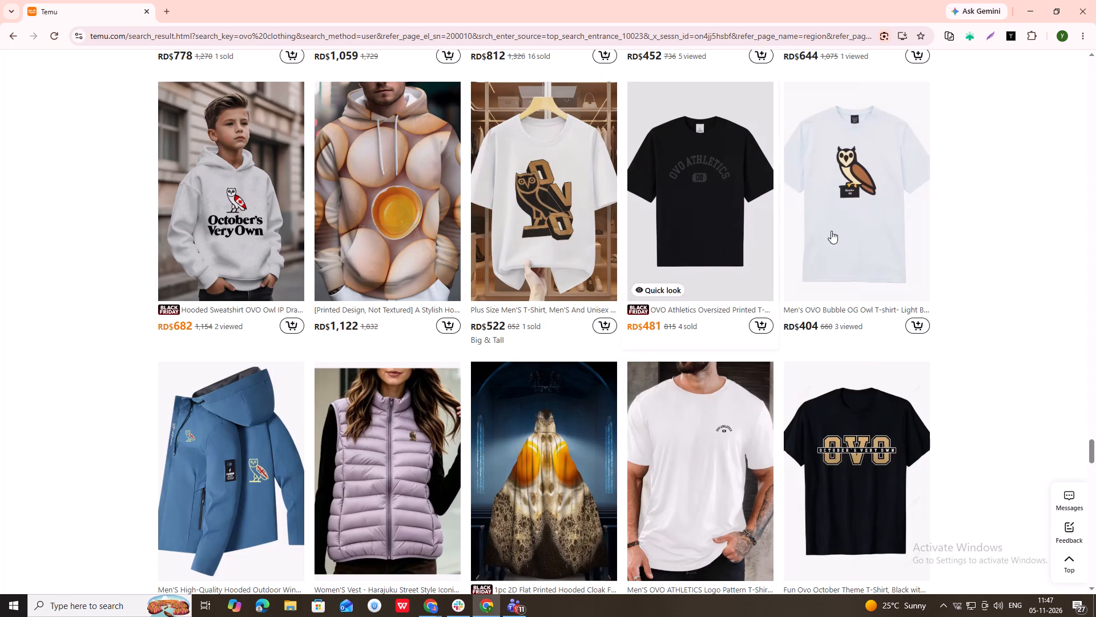
{"action": "right_click", "coordinate": [701, 308]}
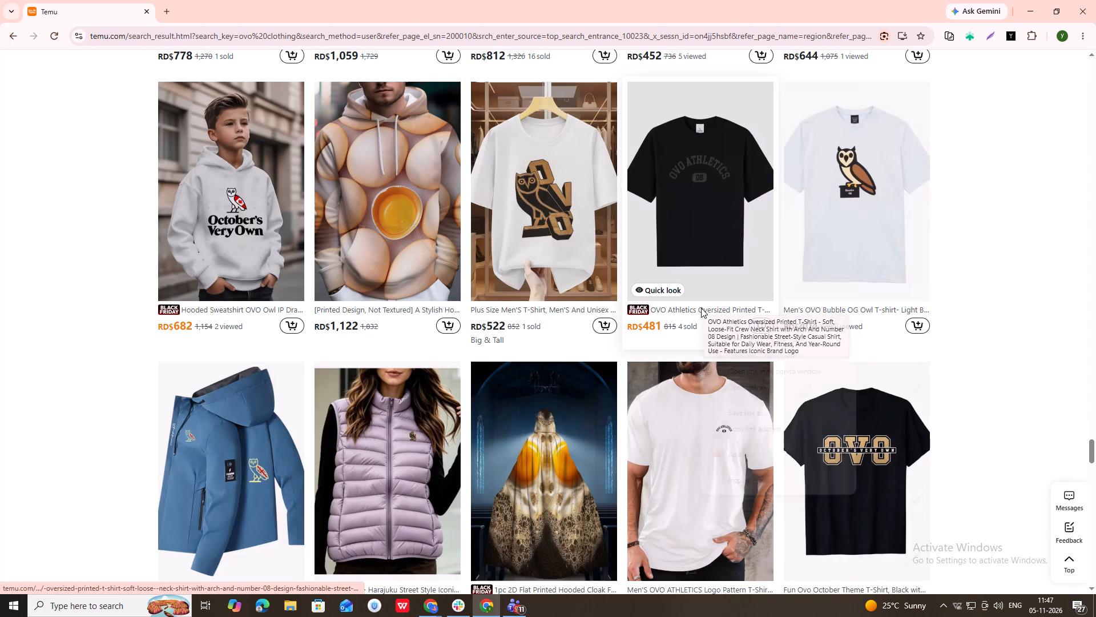
{"action": "left_click", "coordinate": [724, 424]}
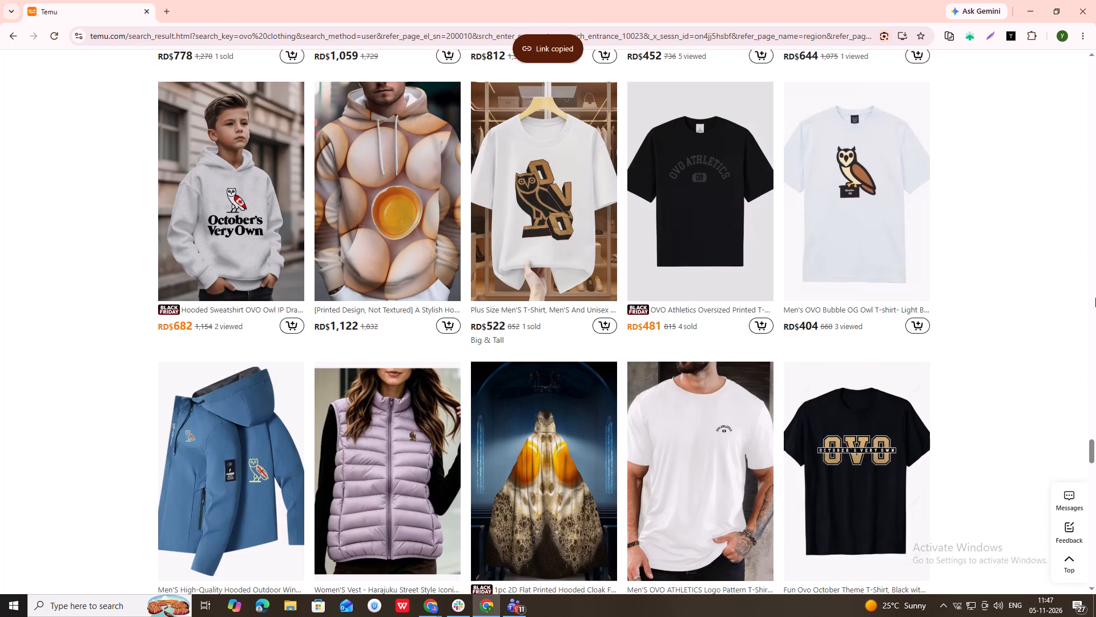
{"action": "key", "text": "alt+Tab"}
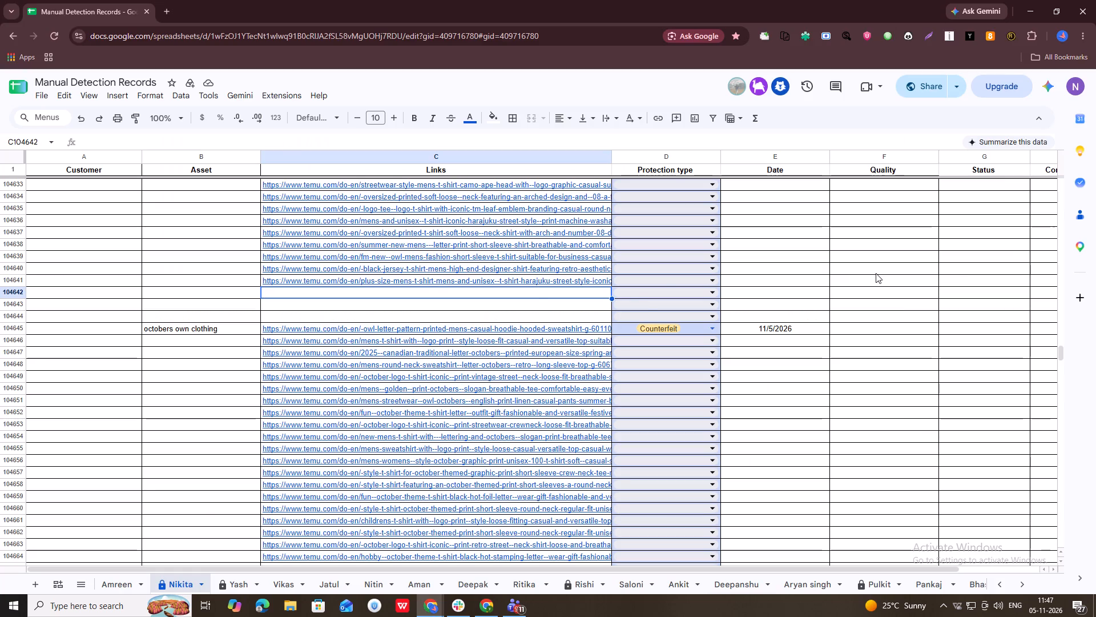
{"action": "key", "text": "ctrl+v"}
Copy the link of the Men's High-Quality Hooded Outdoor Windbreaker, priced RD$1,355, and log it in row 104643.
{"action": "left_click", "coordinate": [533, 303]}
{"action": "key", "text": "alt+Tab"}
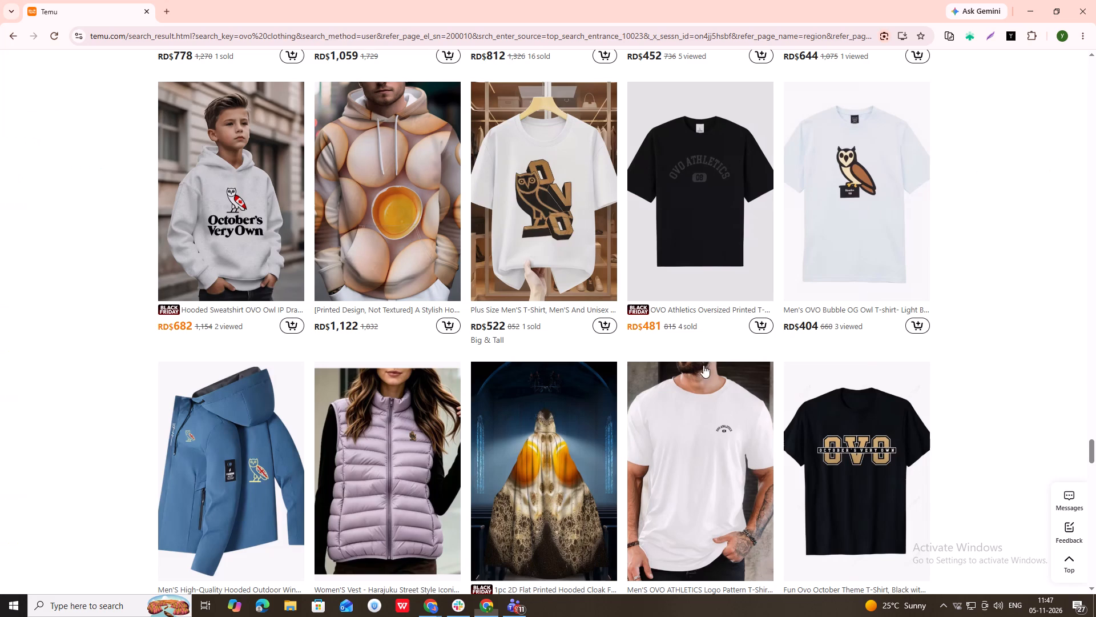
{"action": "scroll", "coordinate": [566, 538], "scroll_direction": "down", "scroll_amount": 3}
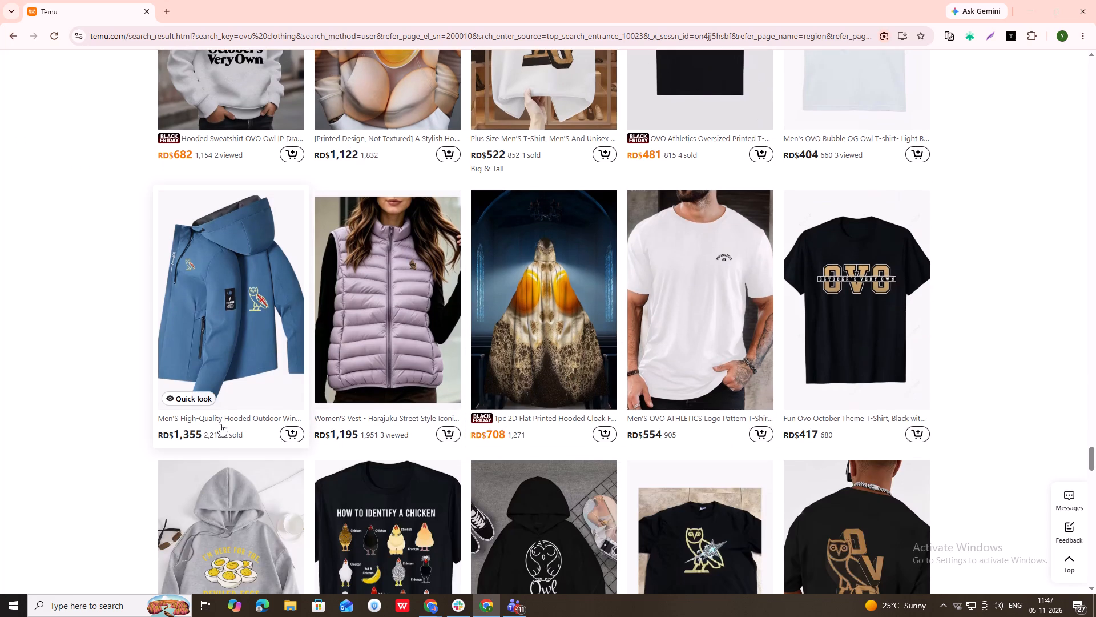
{"action": "right_click", "coordinate": [220, 418]}
{"action": "left_click", "coordinate": [281, 352]}
{"action": "key", "text": "alt+Tab"}
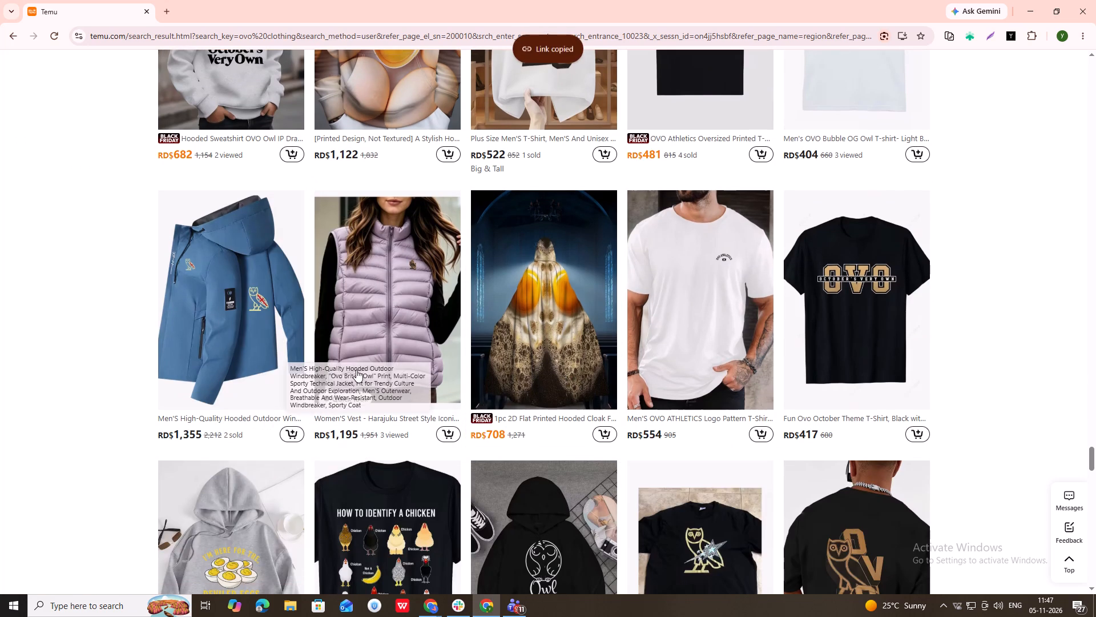
{"action": "key", "text": "ctrl+v"}
Insert three blank rows at row 104644, above the octobers own clothing block.
{"action": "left_click", "coordinate": [0, 315]}
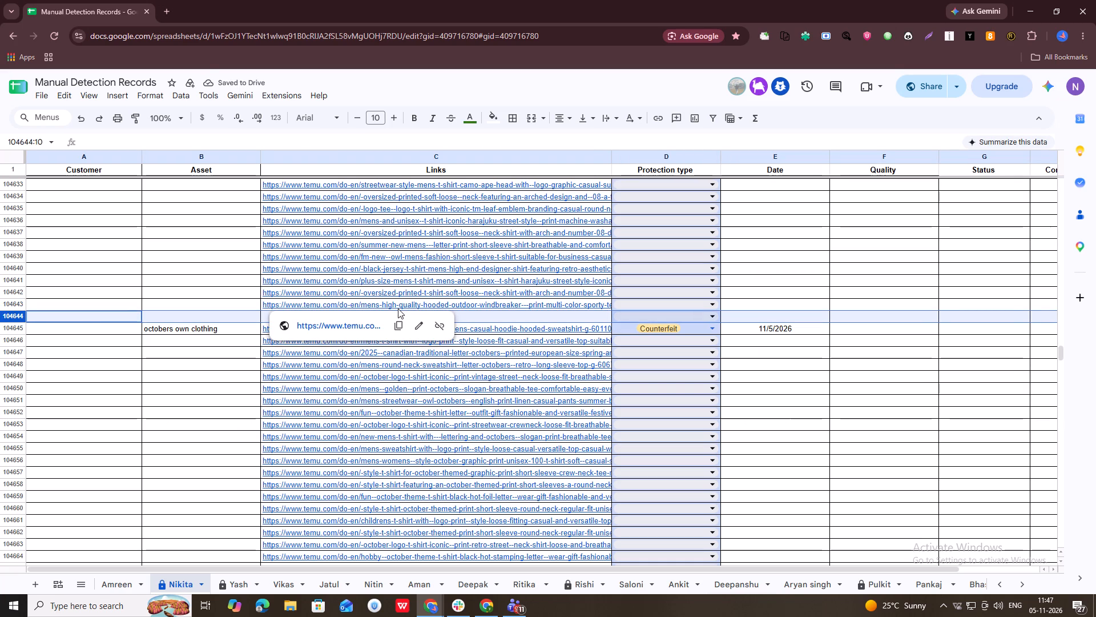
{"action": "key", "text": "ctrl+alt+equal"}
{"action": "key", "text": "ctrl+alt+equal"}
{"action": "key", "text": "ctrl+alt+equal"}
Copy the link of the Women's Vest with Harajuku street style OVO print, priced RD$1,195, and log it in row 104644.
{"action": "key", "text": "Right"}
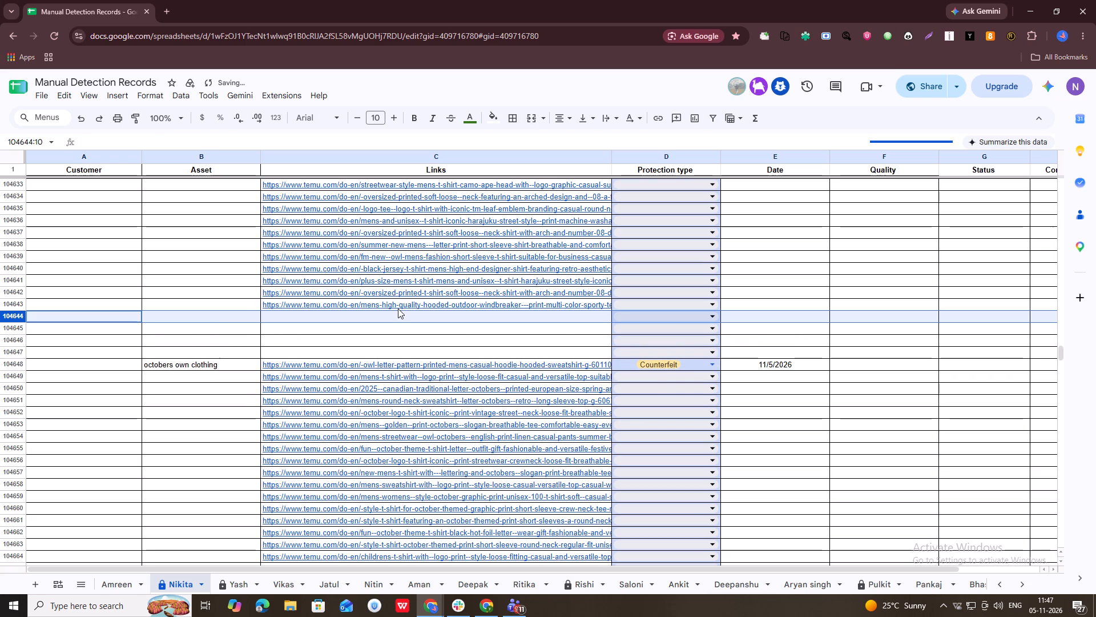
{"action": "key", "text": "Right"}
{"action": "key", "text": "alt+Tab"}
{"action": "key", "text": "Right"}
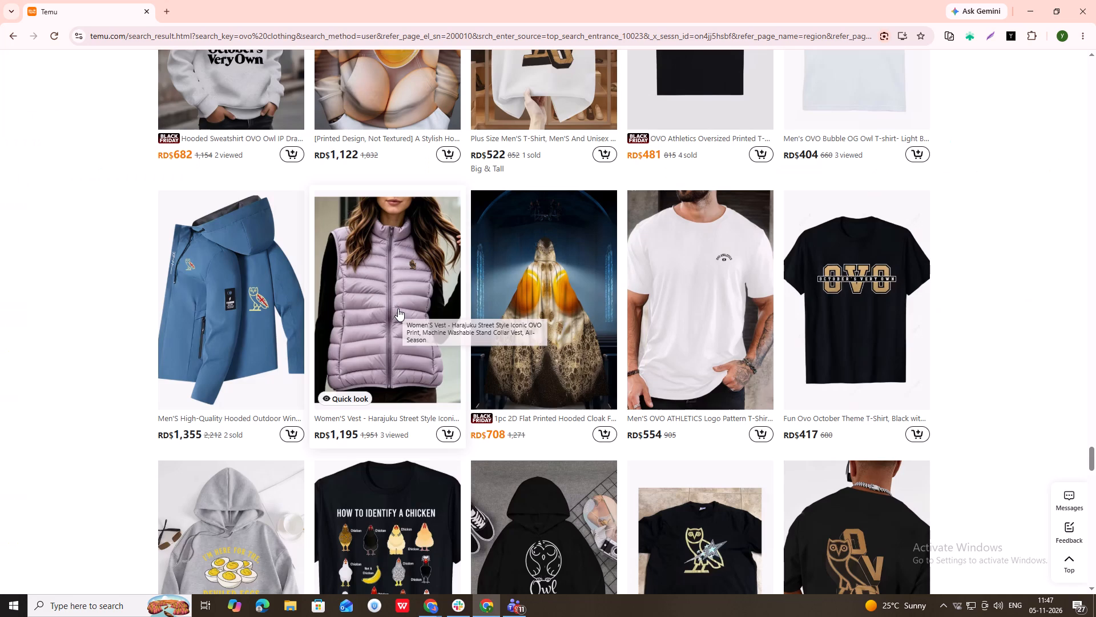
{"action": "right_click", "coordinate": [401, 419]}
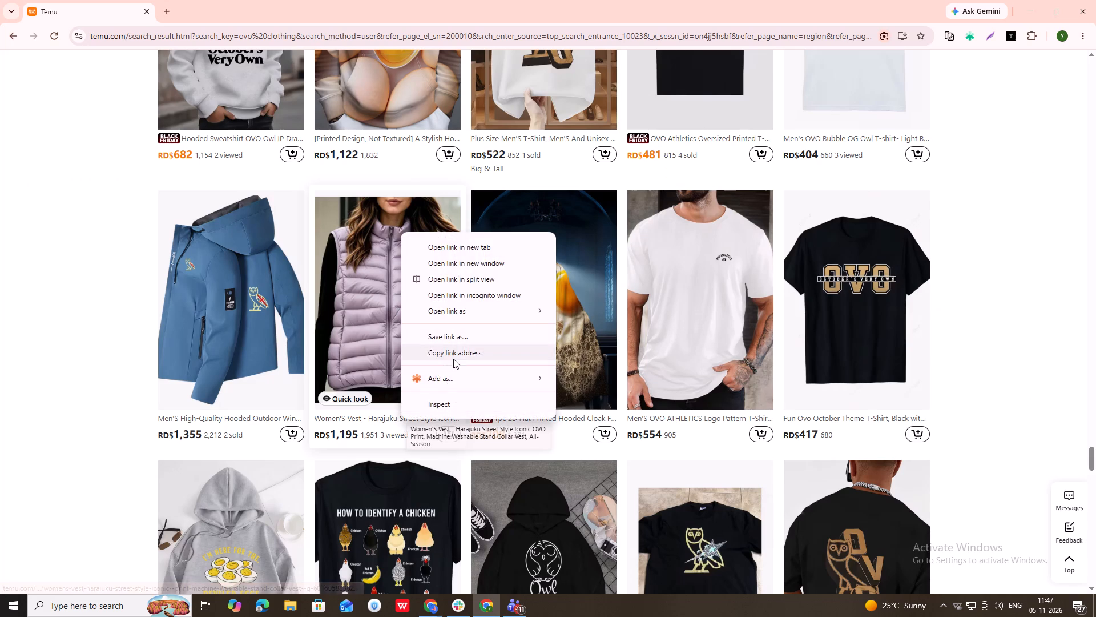
{"action": "left_click", "coordinate": [455, 352]}
{"action": "key", "text": "alt+Tab"}
{"action": "key", "text": "ctrl+v"}
Copy the link of the OVO Scarborough Shooting Stars T-Shirt, priced RD$404, and log it in row 104645.
{"action": "left_click", "coordinate": [518, 332]}
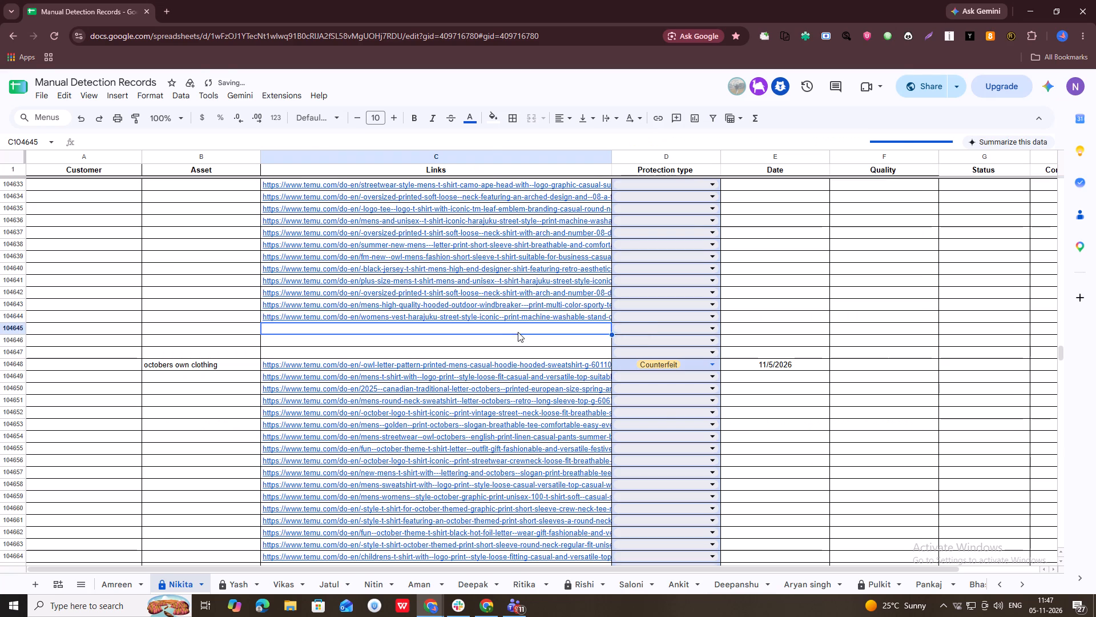
{"action": "key", "text": "alt+Tab"}
{"action": "scroll", "coordinate": [541, 421], "scroll_direction": "down", "scroll_amount": 5}
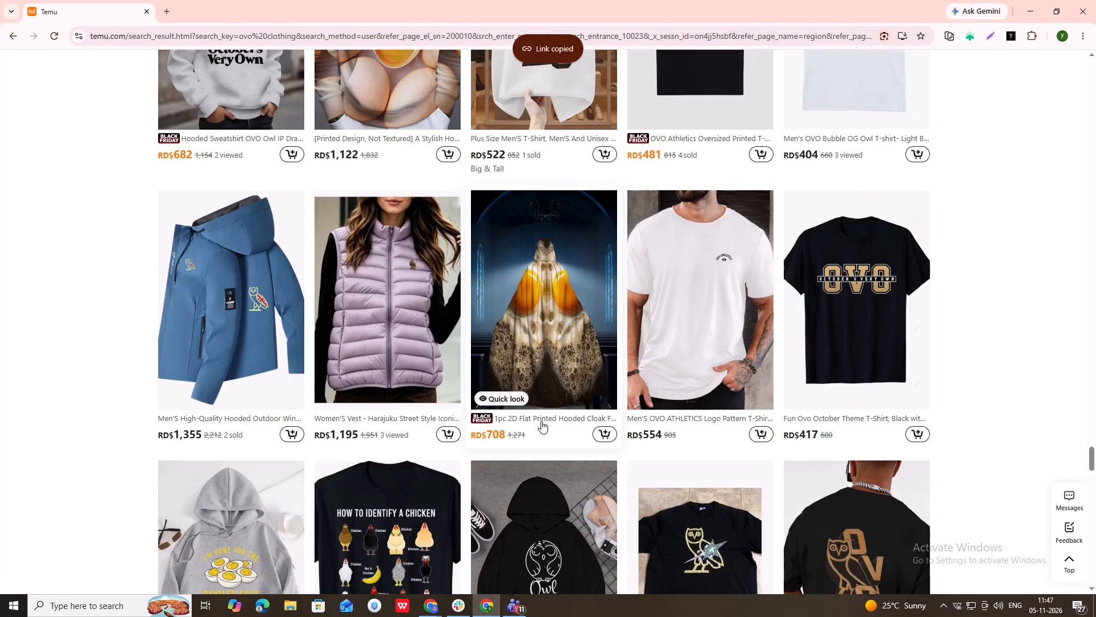
{"action": "right_click", "coordinate": [696, 402]}
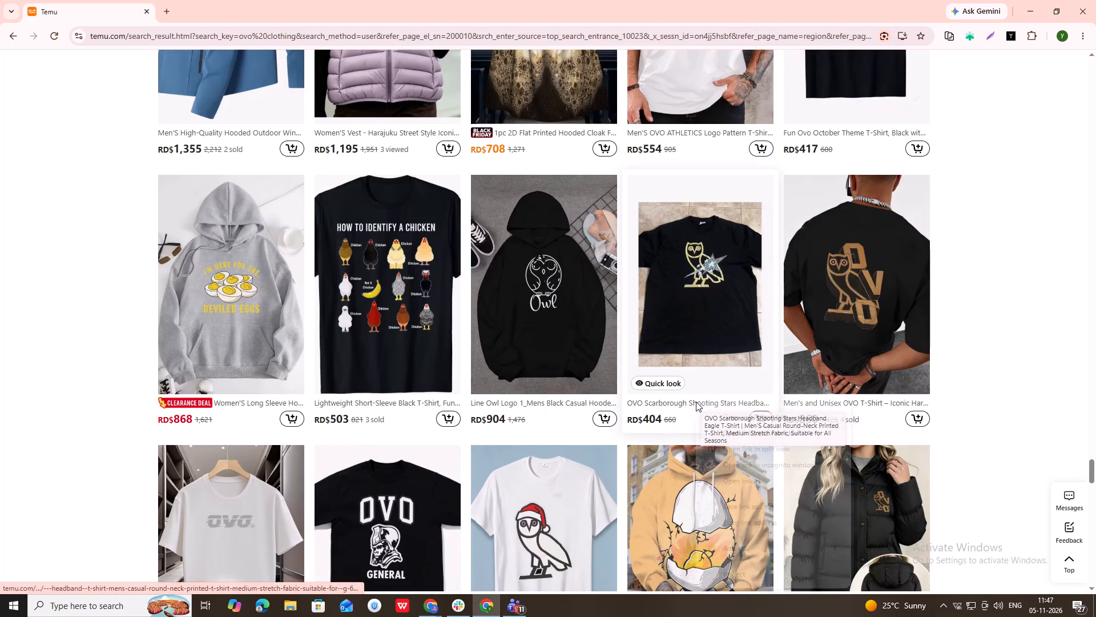
{"action": "left_click", "coordinate": [736, 521]}
{"action": "key", "text": "alt+Tab"}
{"action": "key", "text": "ctrl+v"}
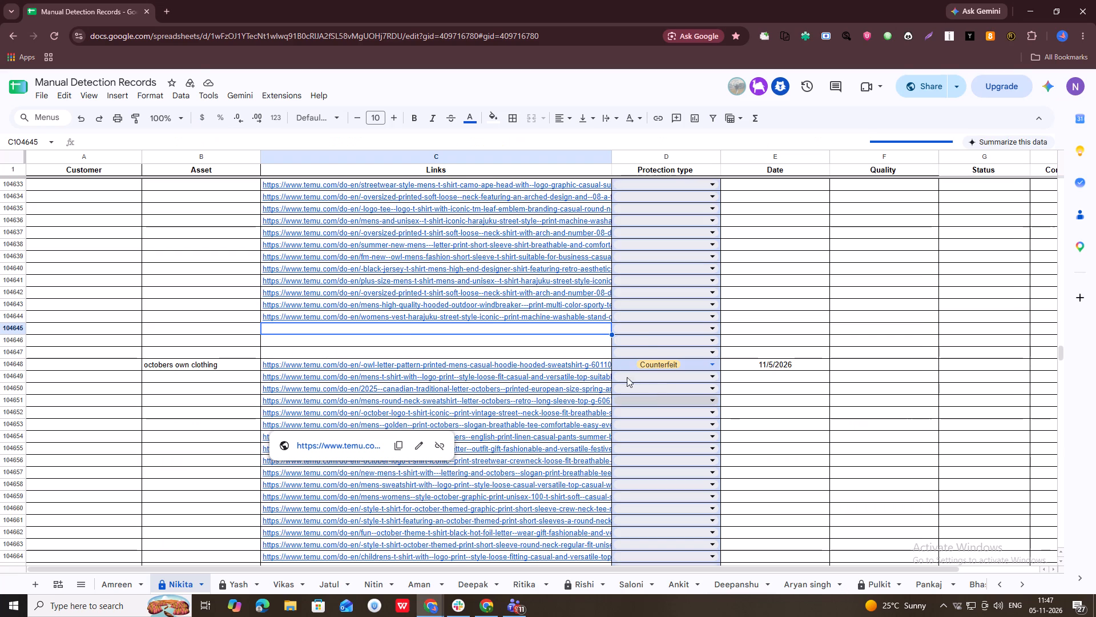
Copy the link of the Men's and Unisex OVO T-Shirt, priced RD$860, and log it in row 104646.
{"action": "left_click", "coordinate": [585, 345]}
{"action": "key", "text": "alt+Tab"}
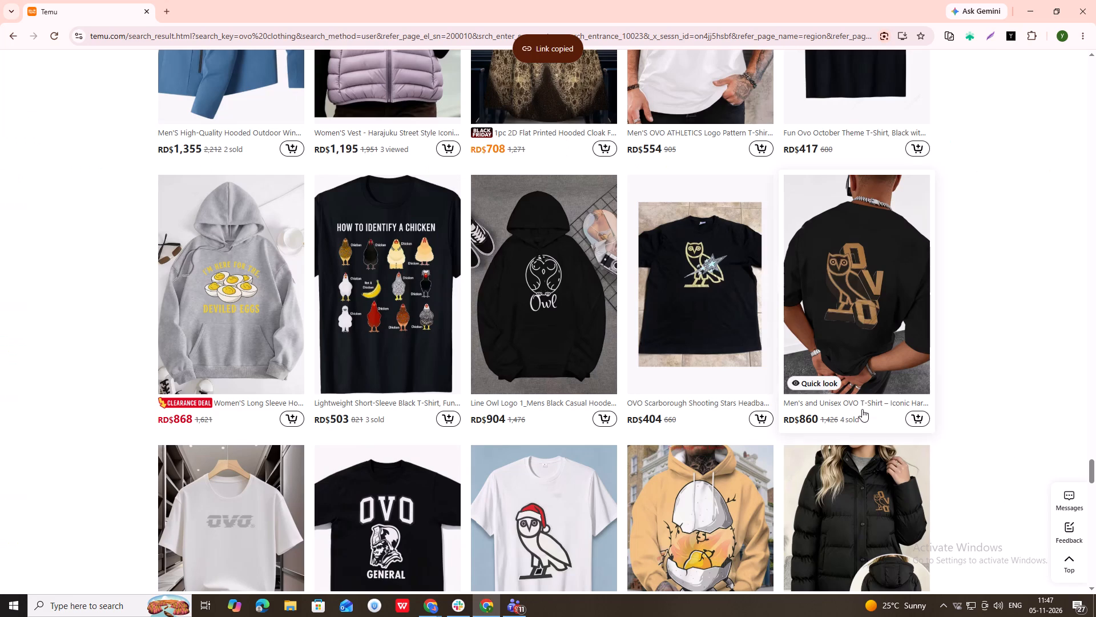
{"action": "right_click", "coordinate": [862, 404]}
{"action": "left_click", "coordinate": [896, 528]}
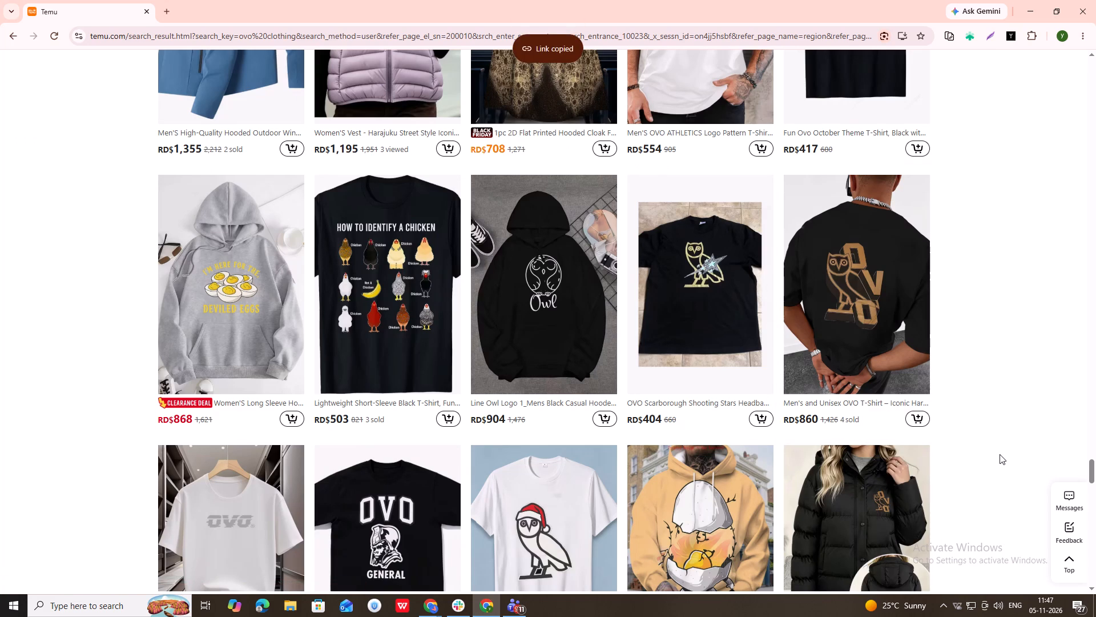
{"action": "key", "text": "alt+Tab"}
{"action": "key", "text": "ctrl+v"}
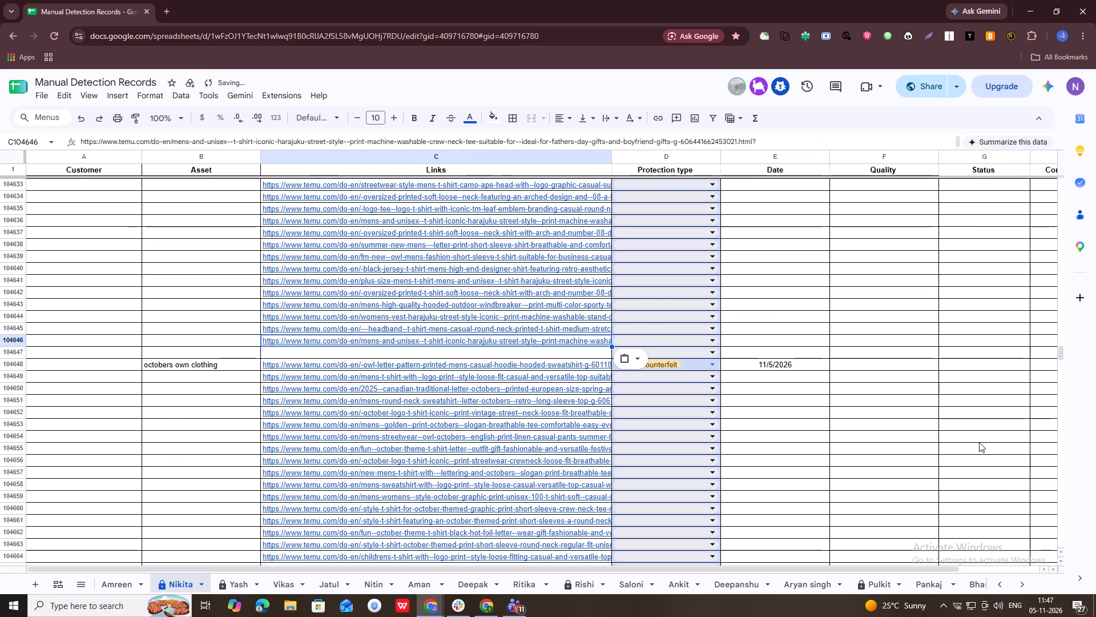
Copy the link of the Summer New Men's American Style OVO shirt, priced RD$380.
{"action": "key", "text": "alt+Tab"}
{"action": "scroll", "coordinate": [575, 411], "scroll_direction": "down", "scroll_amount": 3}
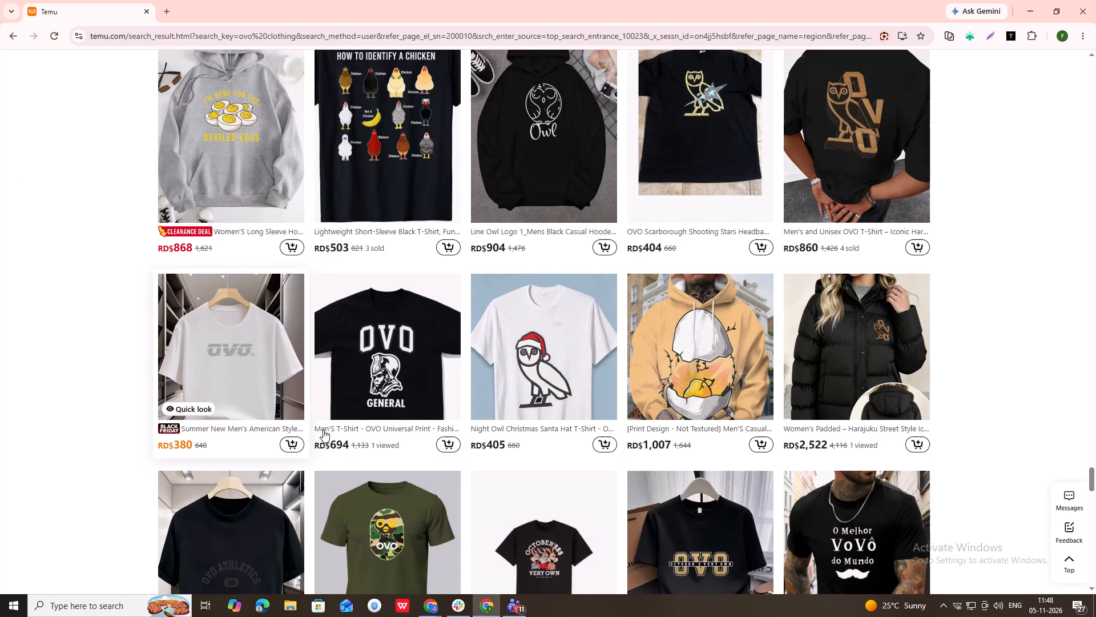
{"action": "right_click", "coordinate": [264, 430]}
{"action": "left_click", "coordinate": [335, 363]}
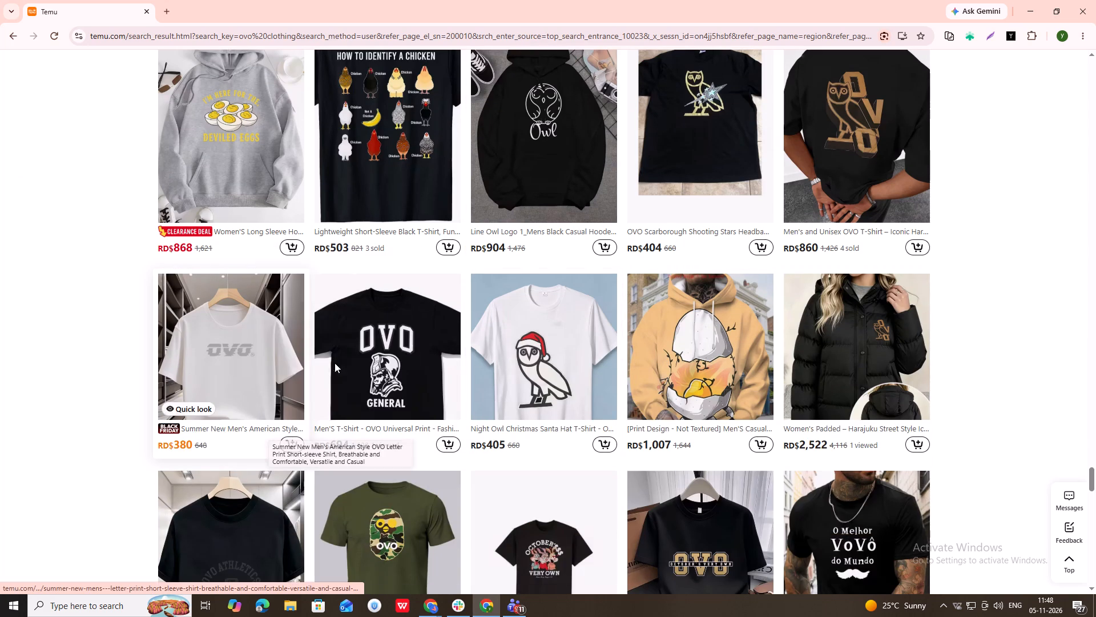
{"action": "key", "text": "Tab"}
Insert thirteen blank rows at row 104647, above the octobers own clothing block.
{"action": "key", "text": "alt+Tab"}
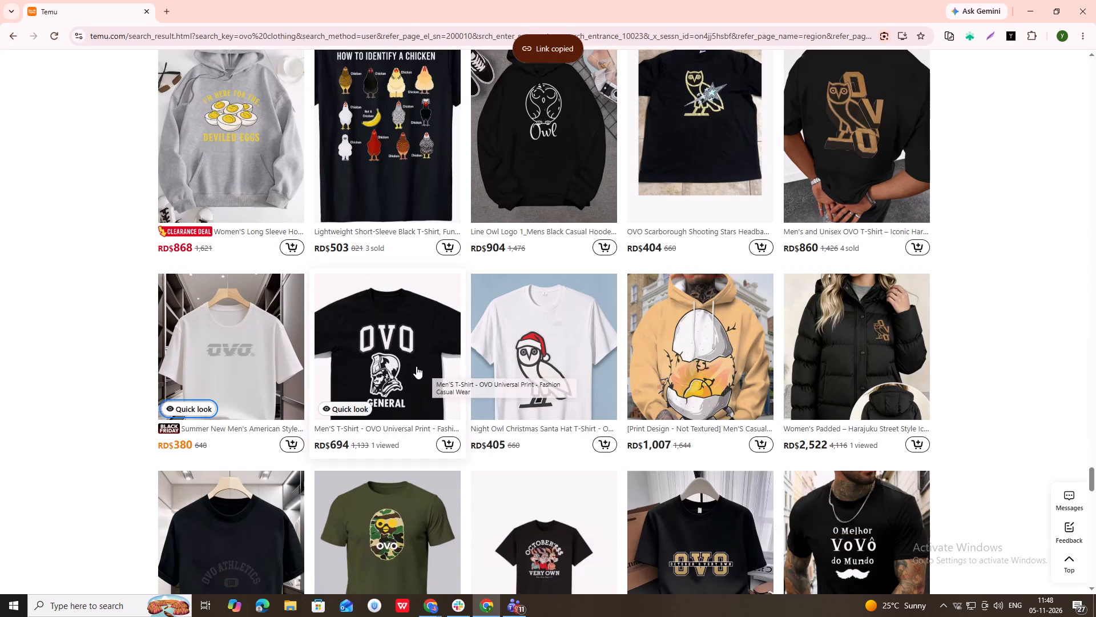
{"action": "left_click", "coordinate": [0, 356]}
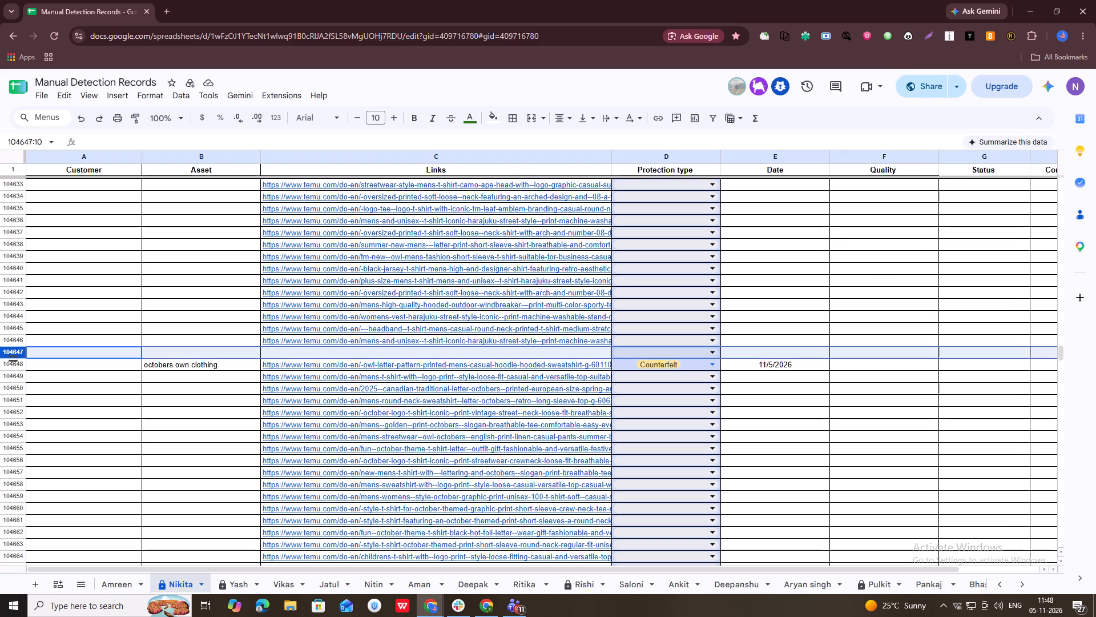
{"action": "key", "text": "ctrl+alt+equal"}
{"action": "key", "text": "ctrl+alt+equal"}
{"action": "key", "text": "ctrl+alt+equal"}
{"action": "key", "text": "ctrl+alt+equal"}
{"action": "key", "text": "ctrl+alt+equal"}
{"action": "key", "text": "ctrl+alt+equal"}
{"action": "key", "text": "ctrl+alt+equal"}
{"action": "key", "text": "ctrl+alt+equal"}
{"action": "key", "text": "ctrl+alt+equal"}
{"action": "key", "text": "ctrl+alt+equal"}
{"action": "key", "text": "ctrl+alt+equal"}
{"action": "key", "text": "ctrl+alt+equal"}
{"action": "key", "text": "ctrl+alt+equal"}
{"action": "key", "text": "Right"}
{"action": "key", "text": "Right"}
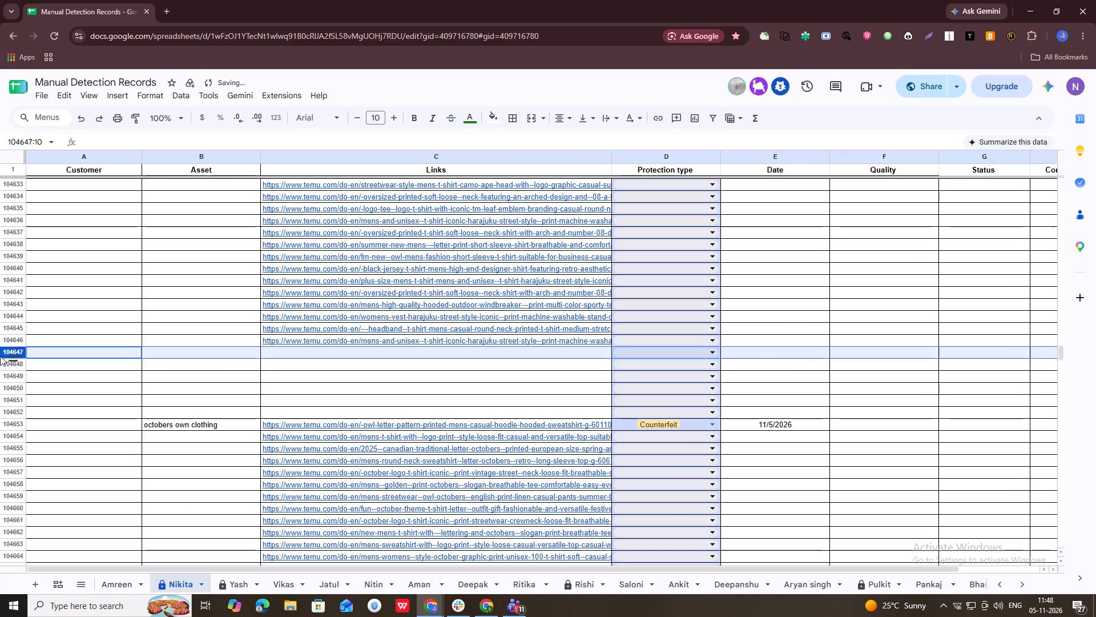
{"action": "key", "text": "Right"}
{"action": "key", "text": "Left"}
Copy the link of the Summer New Men's American Style OVO shirt, priced RD$380, and log it in row 104647.
{"action": "key", "text": "alt+Tab"}
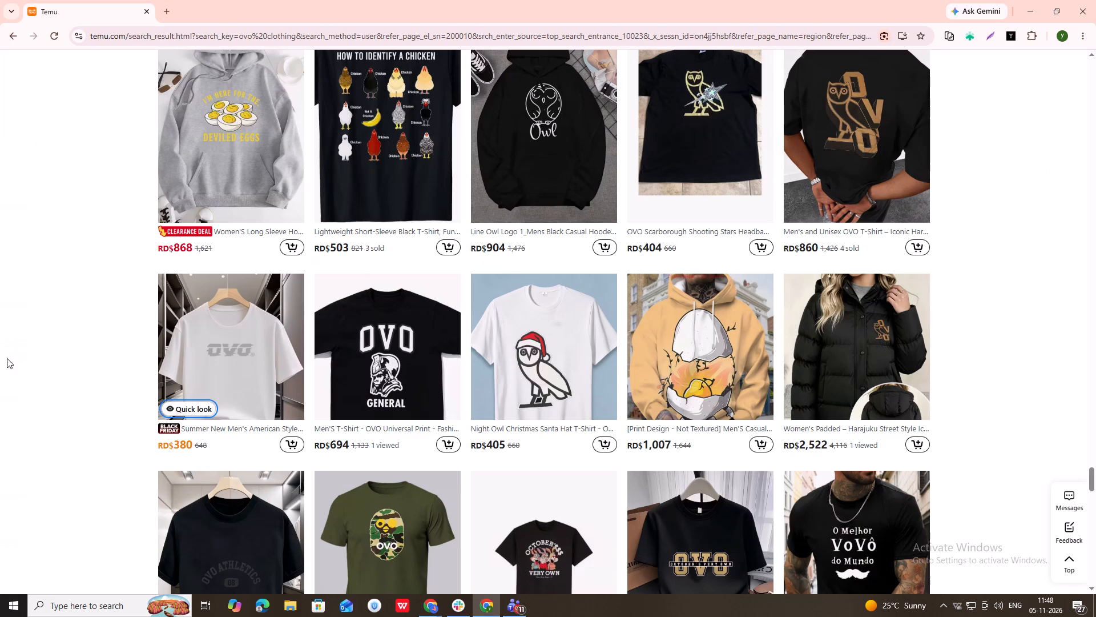
{"action": "right_click", "coordinate": [272, 432]}
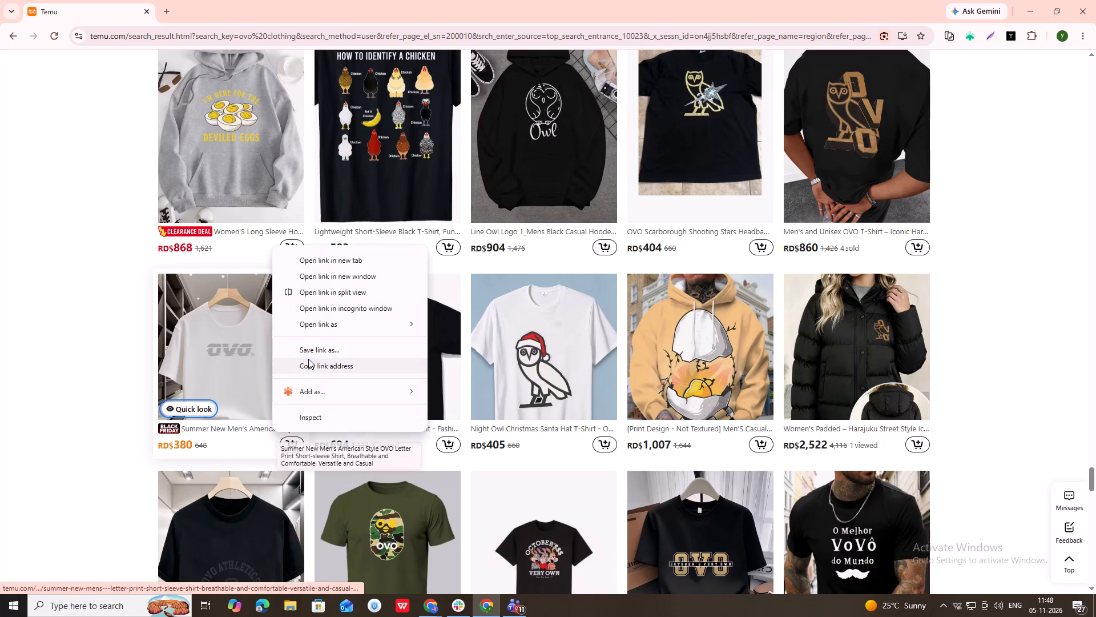
{"action": "left_click", "coordinate": [308, 359]}
{"action": "key", "text": "alt+Tab"}
{"action": "key", "text": "ctrl+v"}
{"action": "key", "text": "ctrl+c"}
Copy the link of the Men's T-Shirt with OVO Universal Print, priced RD$694, and log it in row 104648.
{"action": "left_click", "coordinate": [410, 362]}
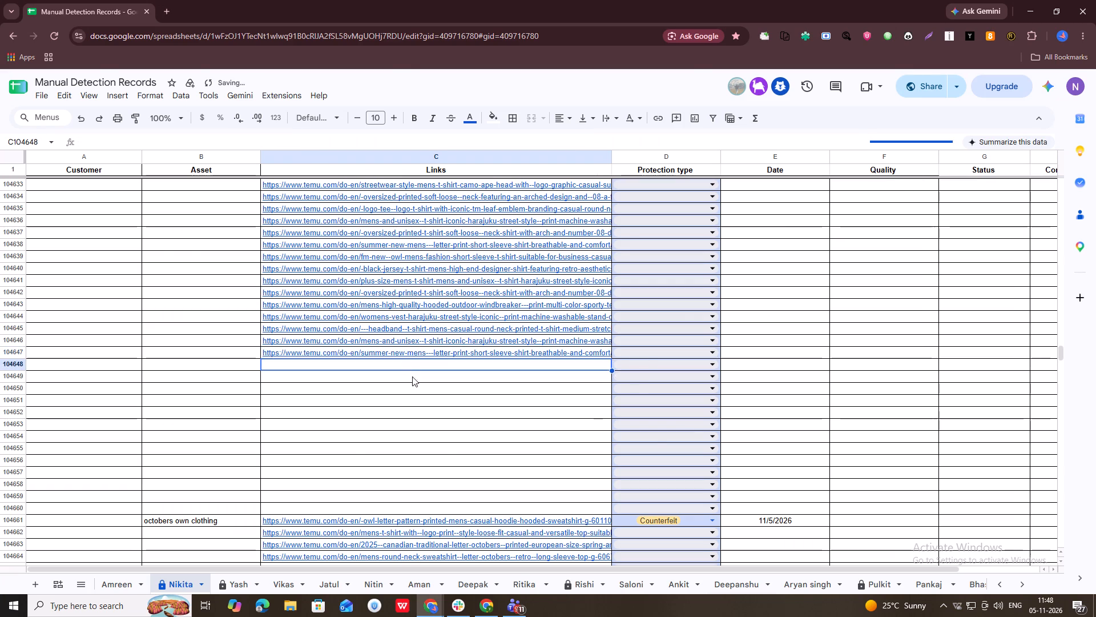
{"action": "key", "text": "alt+Tab"}
{"action": "right_click", "coordinate": [393, 429]}
{"action": "left_click", "coordinate": [428, 363]}
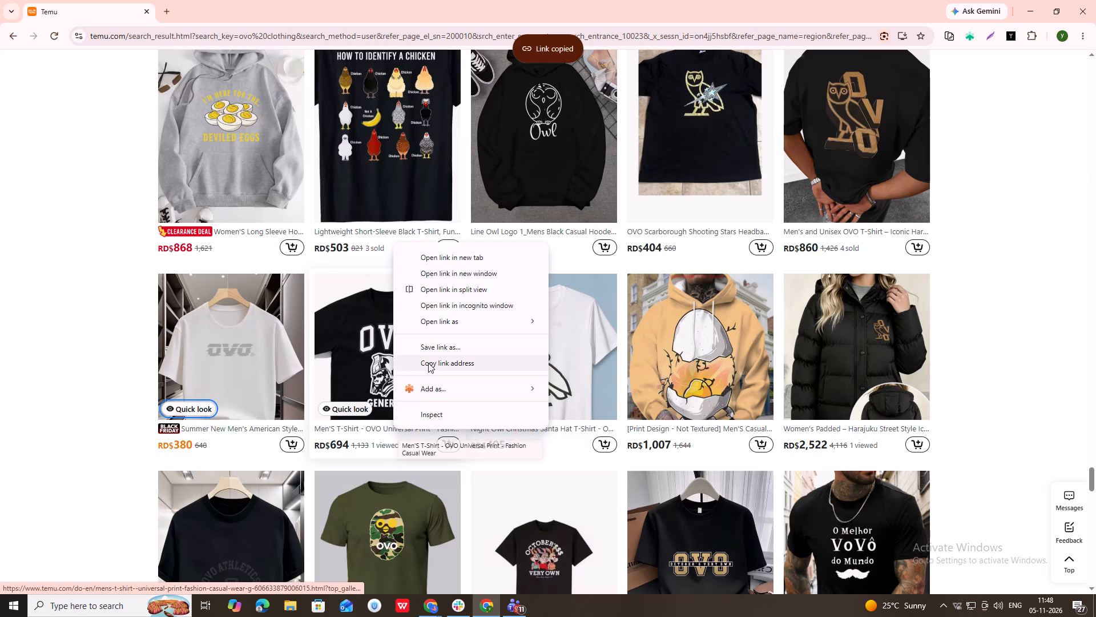
{"action": "key", "text": "alt+Tab"}
{"action": "key", "text": "ctrl+v"}
Copy the link of the Night Owl Christmas Santa Hat T-Shirt, priced RD$405, and log it in row 104649.
{"action": "left_click", "coordinate": [478, 385]}
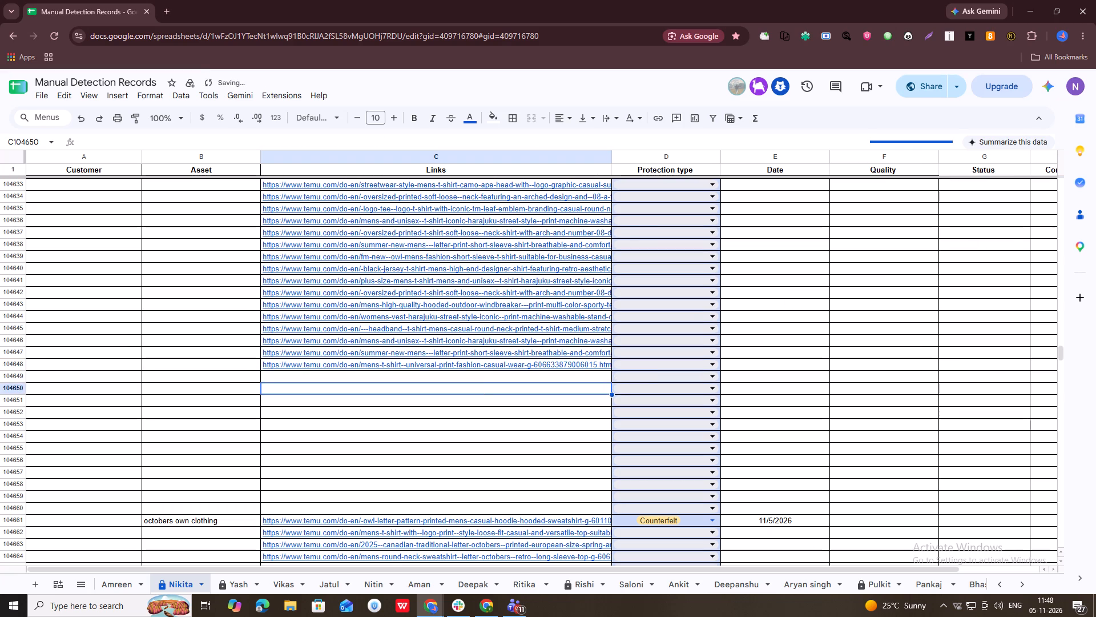
{"action": "left_click", "coordinate": [482, 380]}
{"action": "key", "text": "alt+Tab"}
{"action": "right_click", "coordinate": [541, 423]}
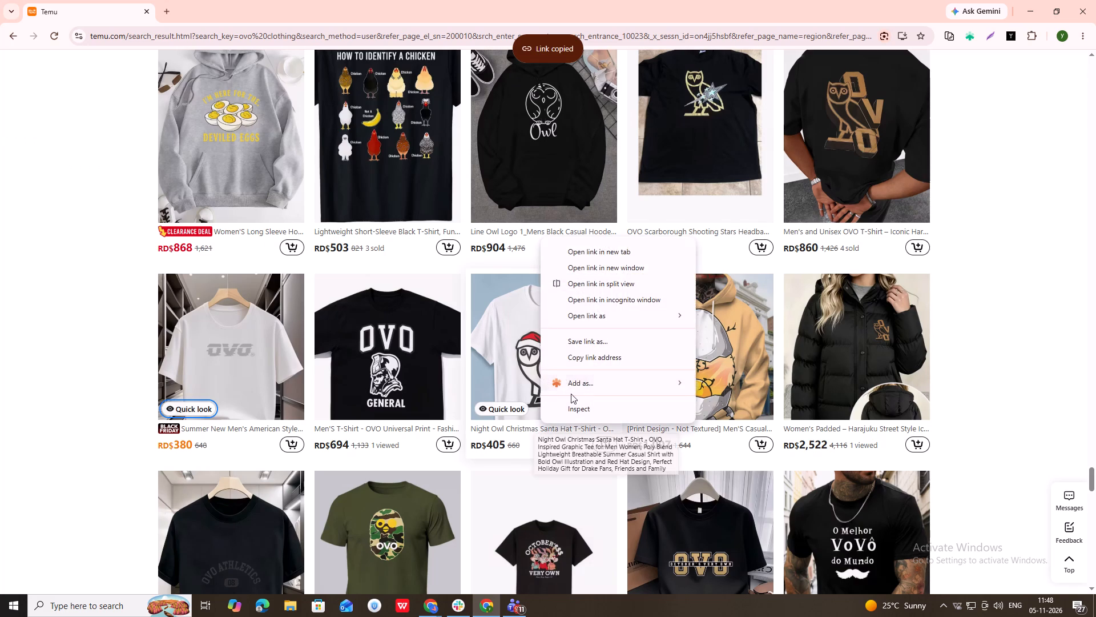
{"action": "left_click", "coordinate": [585, 358]}
{"action": "key", "text": "alt+Tab"}
{"action": "key", "text": "ctrl+c"}
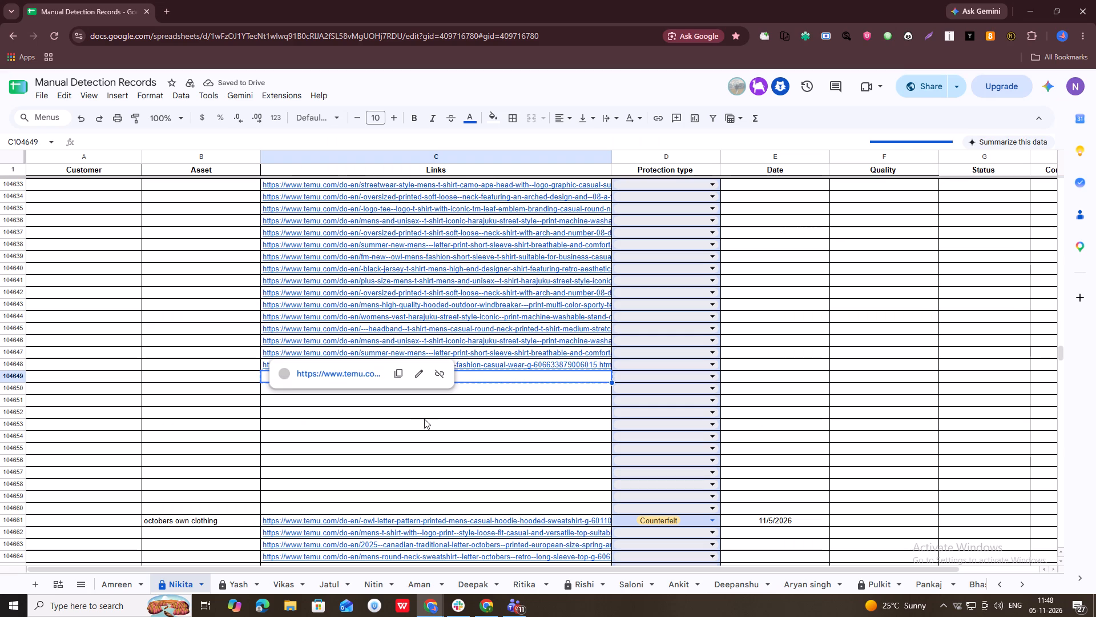
{"action": "key", "text": "alt+Tab"}
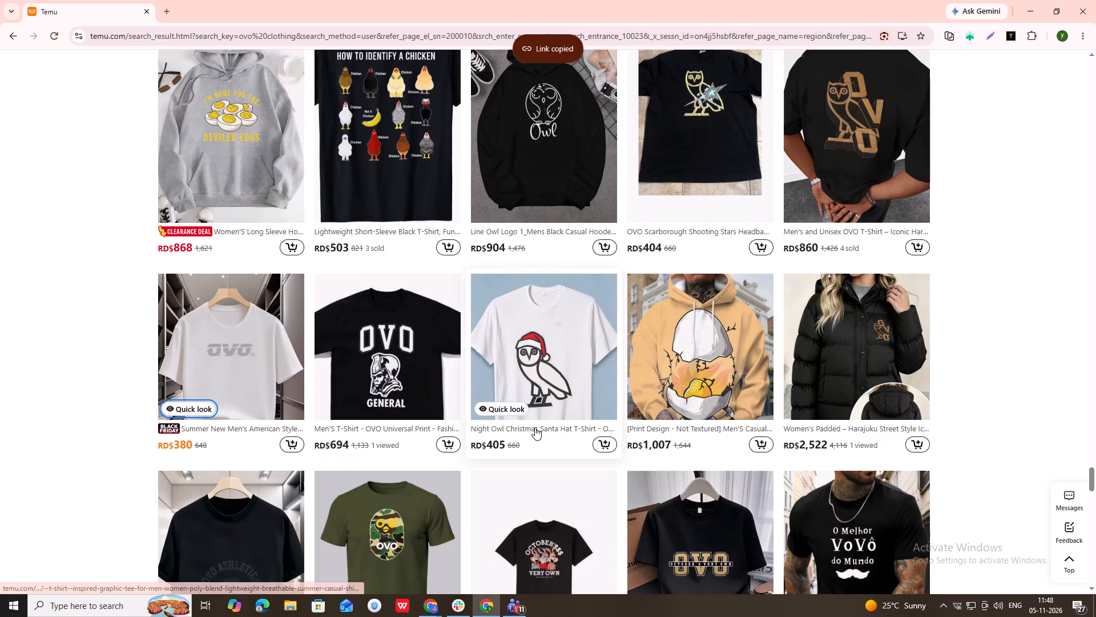
{"action": "right_click", "coordinate": [535, 427]}
{"action": "left_click", "coordinate": [579, 361]}
{"action": "key", "text": "alt+Tab"}
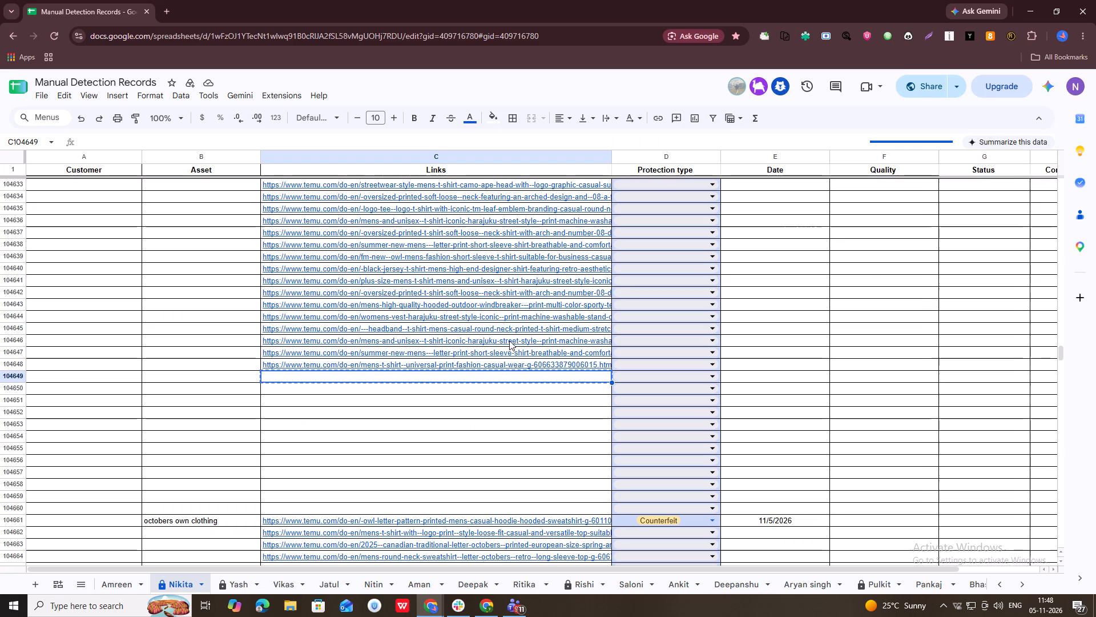
{"action": "left_click", "coordinate": [513, 374]}
{"action": "key", "text": "ctrl+v"}
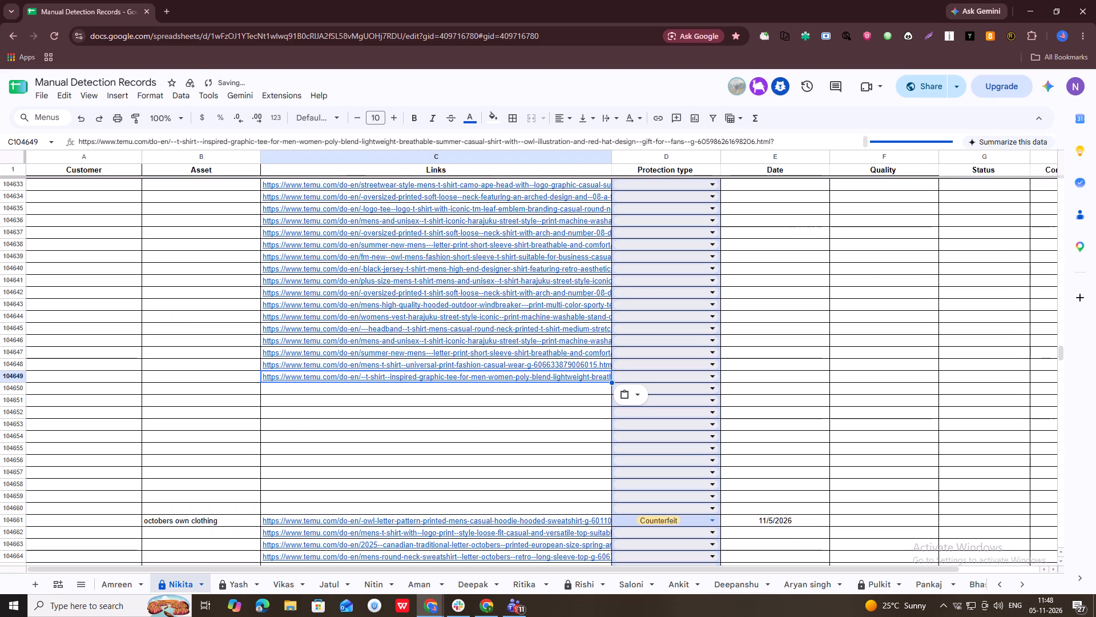
Copy the link of the Women's Padded Harajuku street style OVO jacket, priced RD$2,522, and log it in row 104650.
{"action": "left_click", "coordinate": [516, 394]}
{"action": "key", "text": "alt+Tab"}
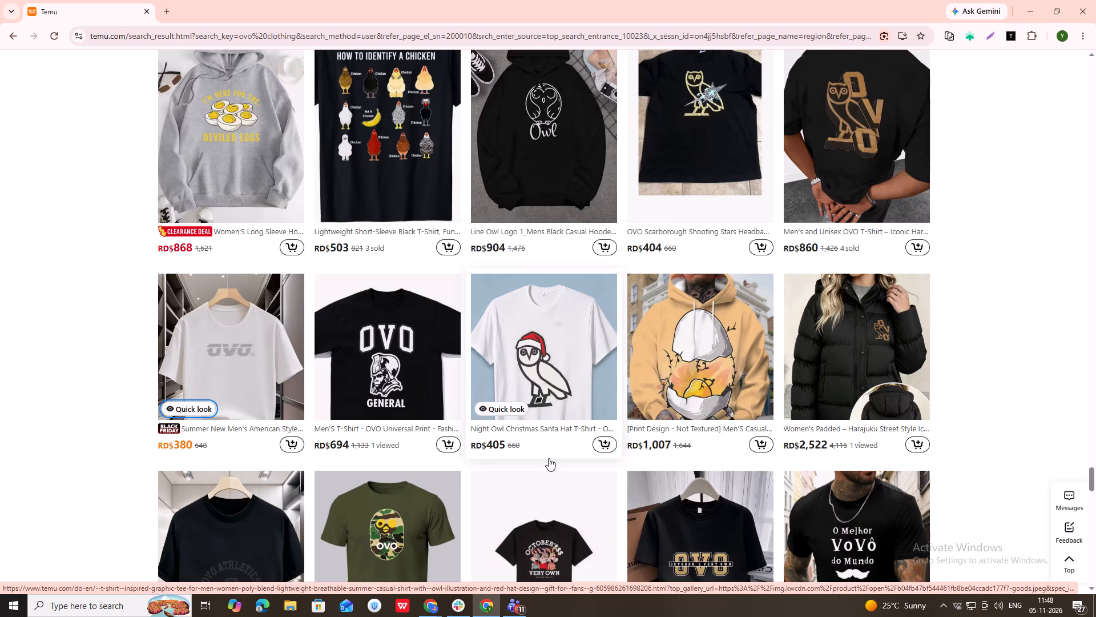
{"action": "right_click", "coordinate": [836, 427]}
{"action": "left_click", "coordinate": [883, 362]}
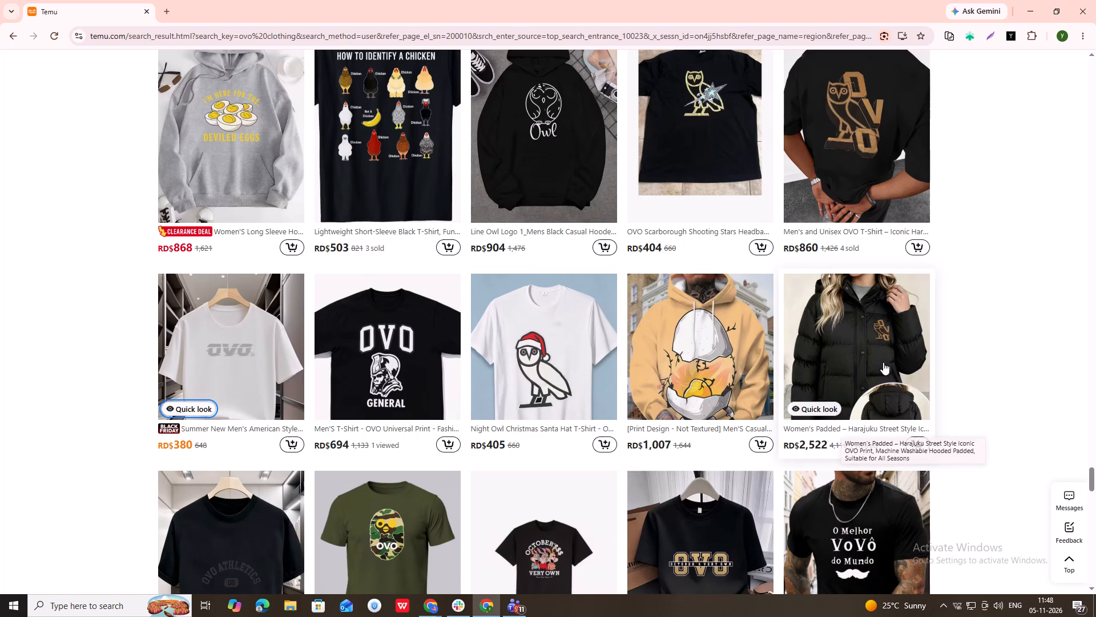
{"action": "key", "text": "alt+Tab"}
{"action": "key", "text": "ctrl+v"}
Copy the link of the OVO Athletics Oversized Printed T-shirt, priced RD$617, and log it in row 104651.
{"action": "left_click", "coordinate": [473, 400]}
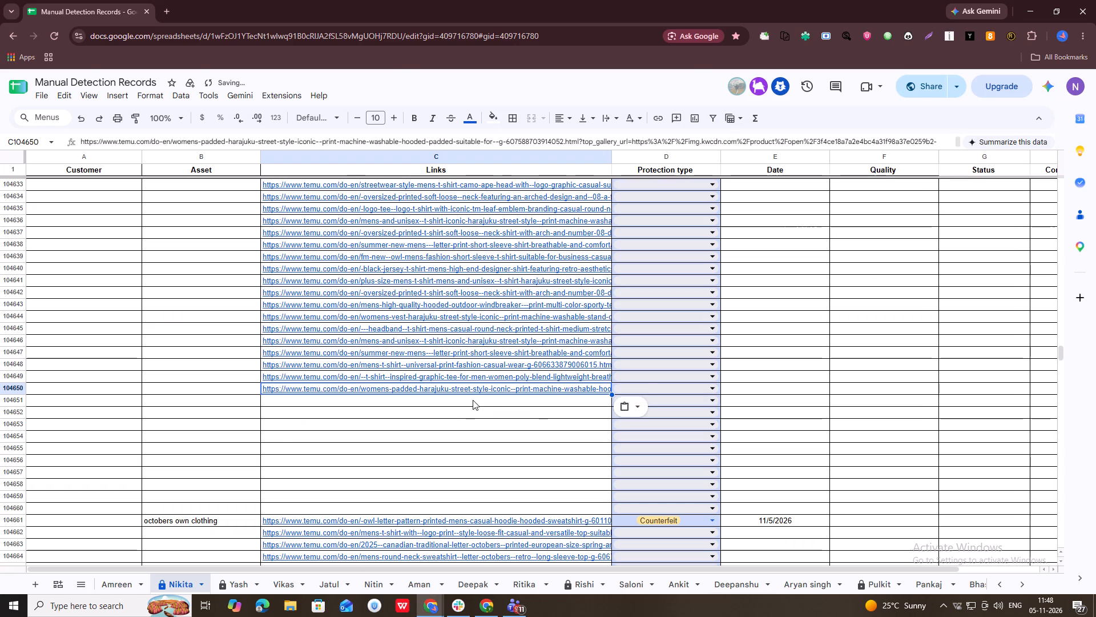
{"action": "key", "text": "alt+Tab"}
{"action": "scroll", "coordinate": [648, 426], "scroll_direction": "down", "scroll_amount": 5}
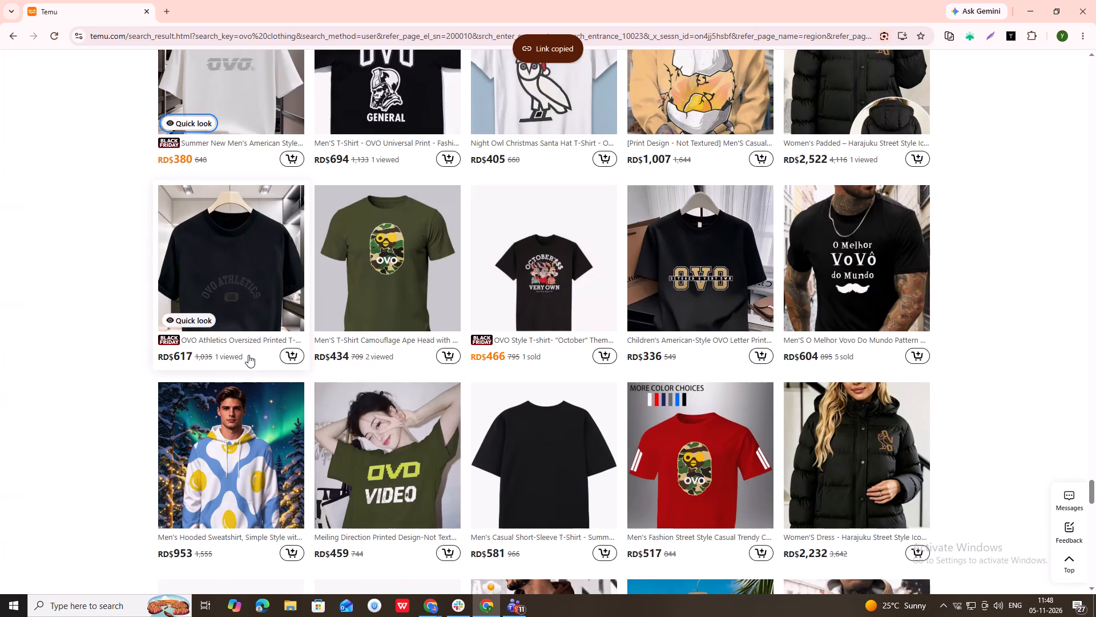
{"action": "right_click", "coordinate": [251, 340]}
{"action": "left_click", "coordinate": [284, 457]}
{"action": "key", "text": "alt+Tab"}
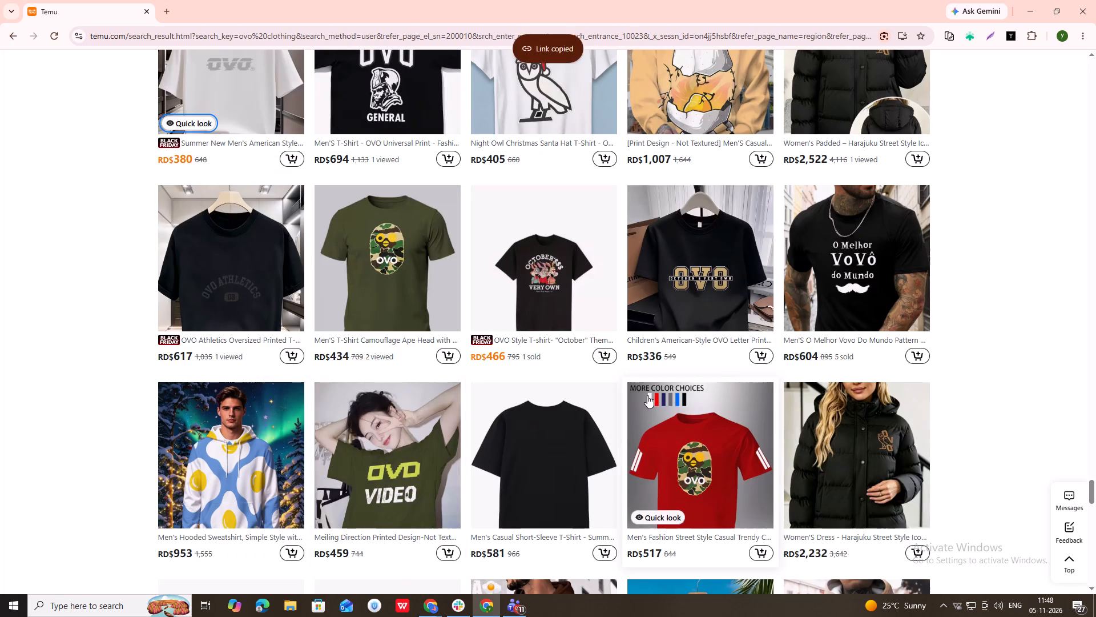
{"action": "key", "text": "ctrl+v"}
Copy the link of the Men's T-Shirt Camouflage Ape Head, priced RD$434, and log it in row 104652.
{"action": "left_click", "coordinate": [542, 412]}
{"action": "key", "text": "alt+Tab"}
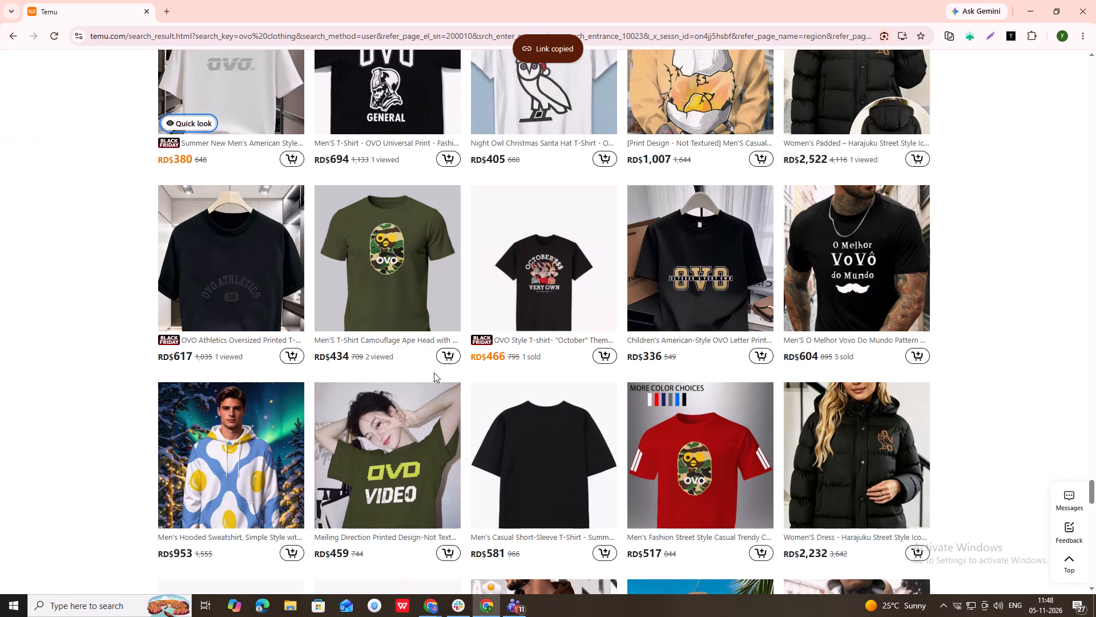
{"action": "right_click", "coordinate": [418, 340]}
{"action": "left_click", "coordinate": [448, 455]}
{"action": "key", "text": "alt+Tab"}
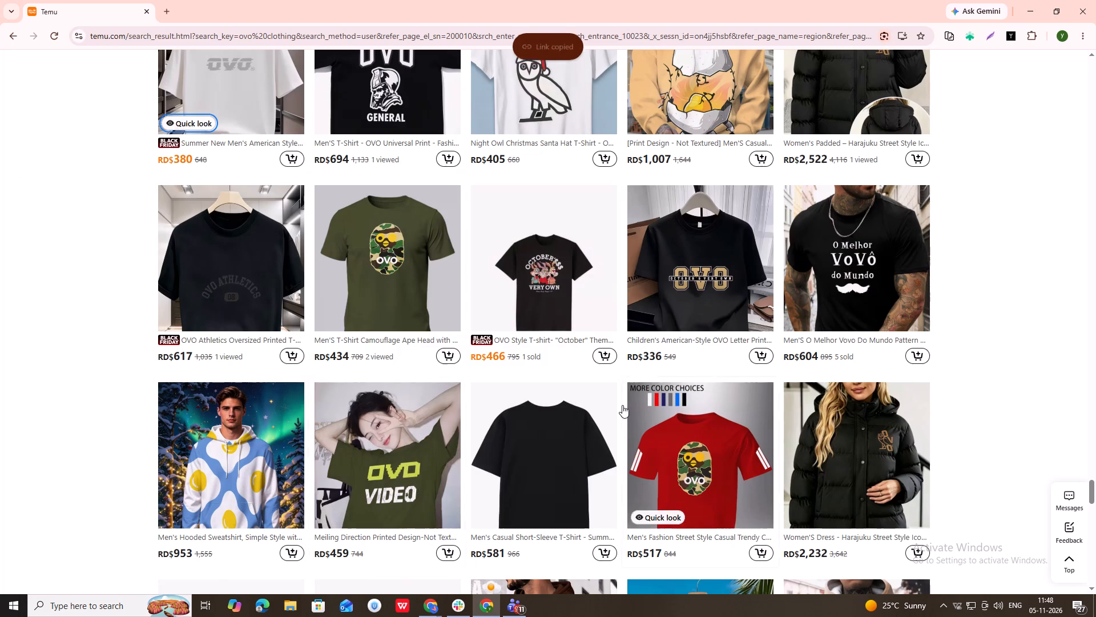
{"action": "key", "text": "ctrl+v"}
Copy the link of the OVO Style "October" T-shirt, priced RD$466, and log it in row 104688, ending the octobers own clothing block.
{"action": "left_click", "coordinate": [542, 426]}
{"action": "key", "text": "alt+Tab"}
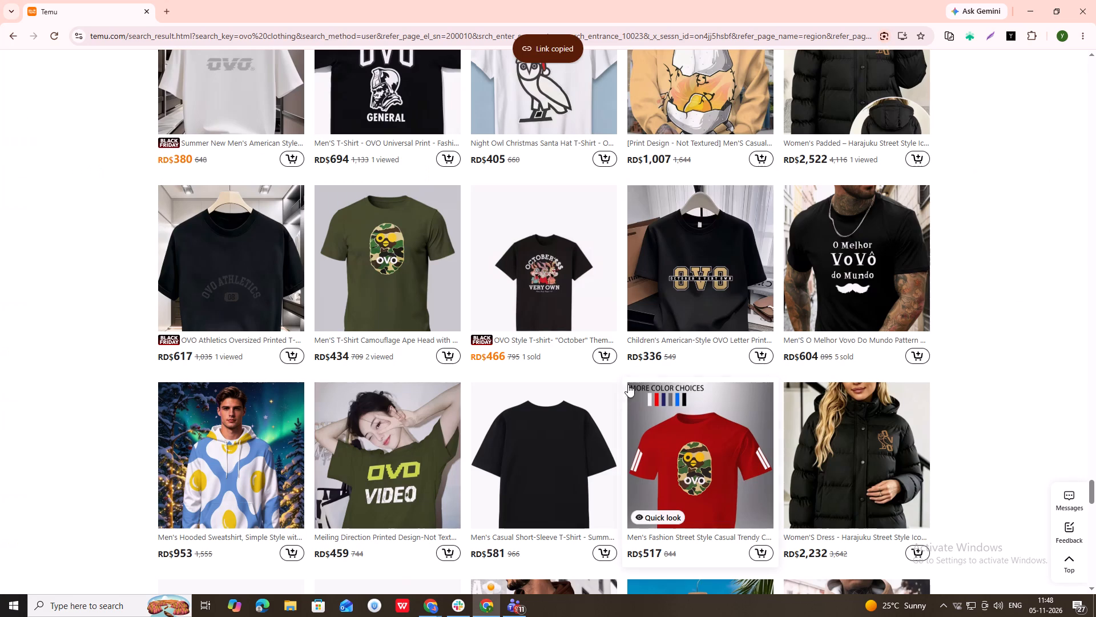
{"action": "right_click", "coordinate": [563, 343]}
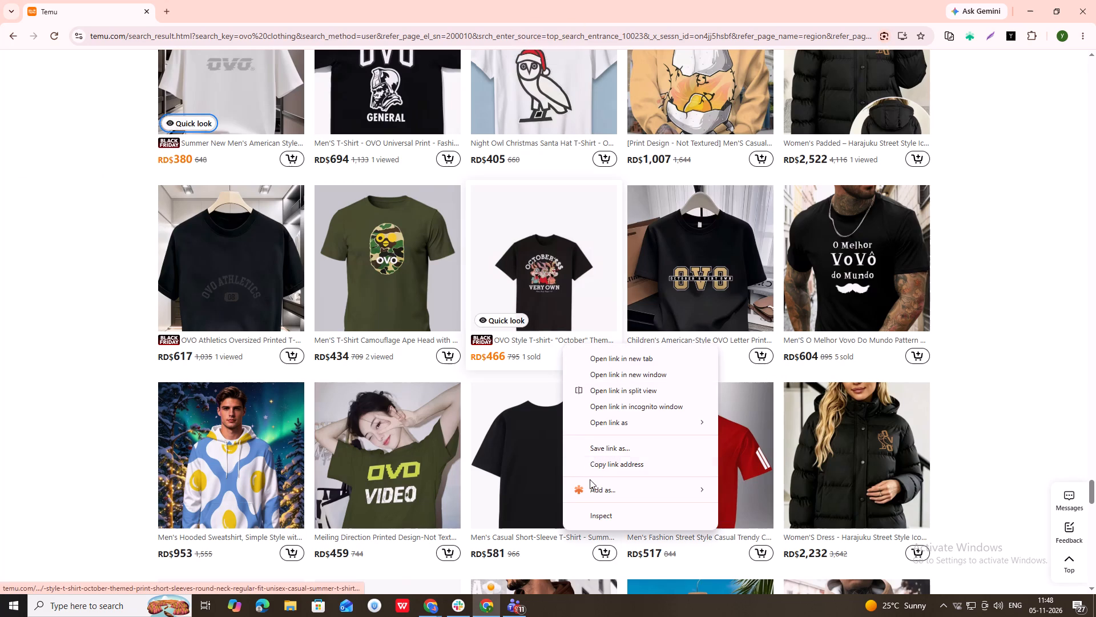
{"action": "left_click", "coordinate": [592, 462]}
{"action": "key", "text": "alt+Tab"}
{"action": "scroll", "coordinate": [602, 431], "scroll_direction": "down", "scroll_amount": 3}
{"action": "scroll", "coordinate": [539, 494], "scroll_direction": "down", "scroll_amount": 5}
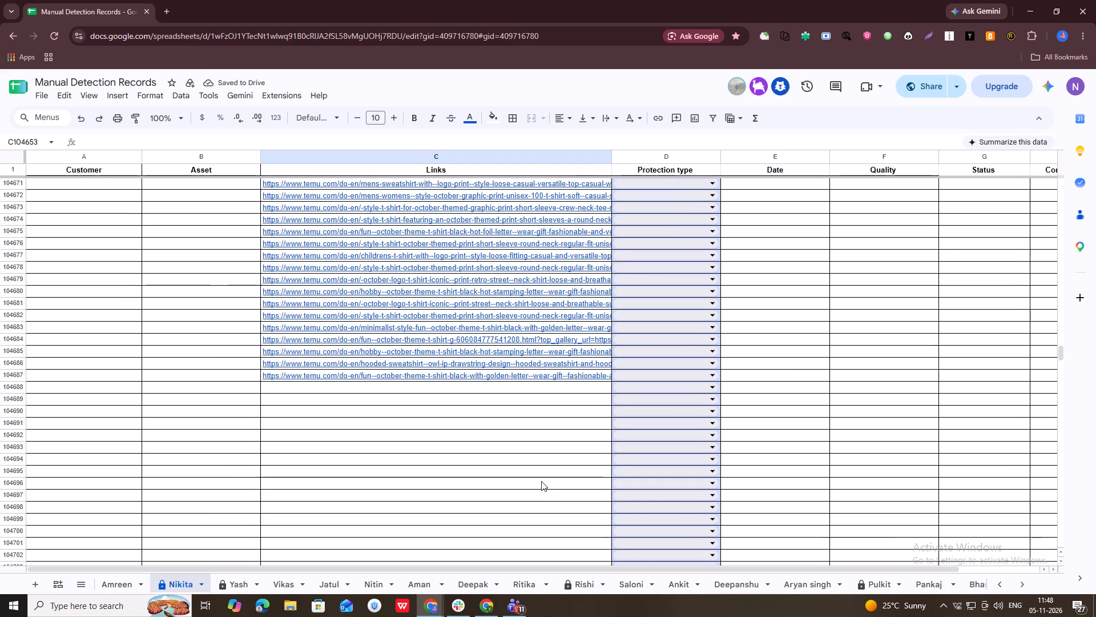
{"action": "left_click", "coordinate": [546, 393]}
{"action": "key", "text": "ctrl+v"}
Copy the link of the Children's American-Style OVO Letter Print T-shirt, priced RD$336, and log it in row 104689.
{"action": "left_click", "coordinate": [546, 403]}
{"action": "key", "text": "alt+Tab"}
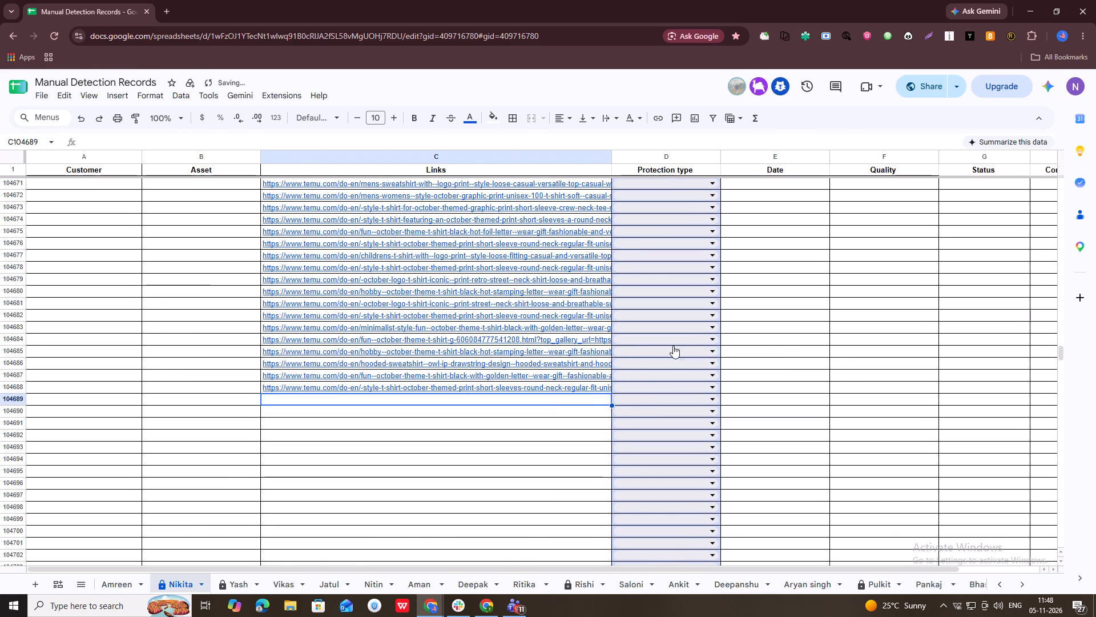
{"action": "right_click", "coordinate": [690, 340]}
{"action": "left_click", "coordinate": [723, 457]}
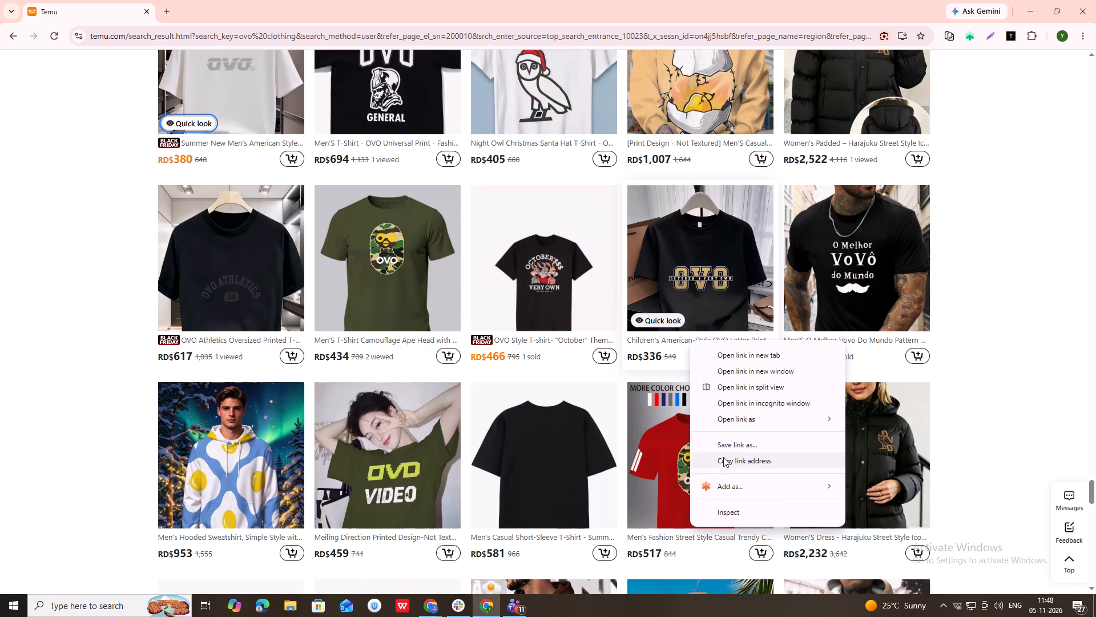
{"action": "key", "text": "alt+Tab"}
{"action": "key", "text": "ctrl+v"}
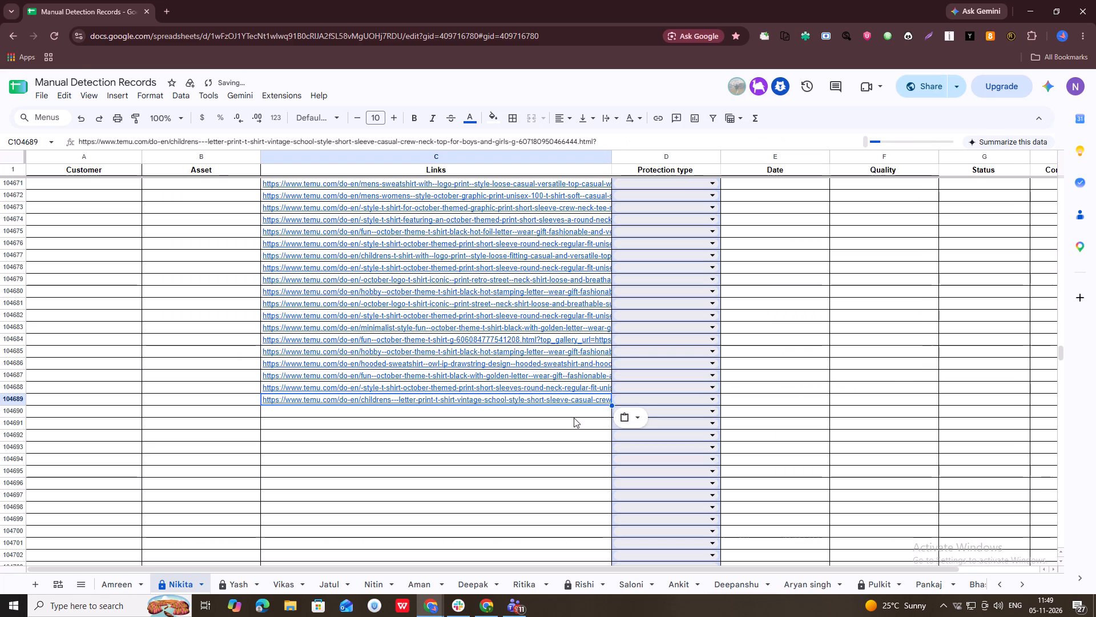
Copy the link of the Men's Fashion Street Style Casual Trendy Camouflage Cartoon Owl T-shirt, priced RD$517, and log it in row 104653.
{"action": "left_click", "coordinate": [570, 413]}
{"action": "key", "text": "alt+Tab"}
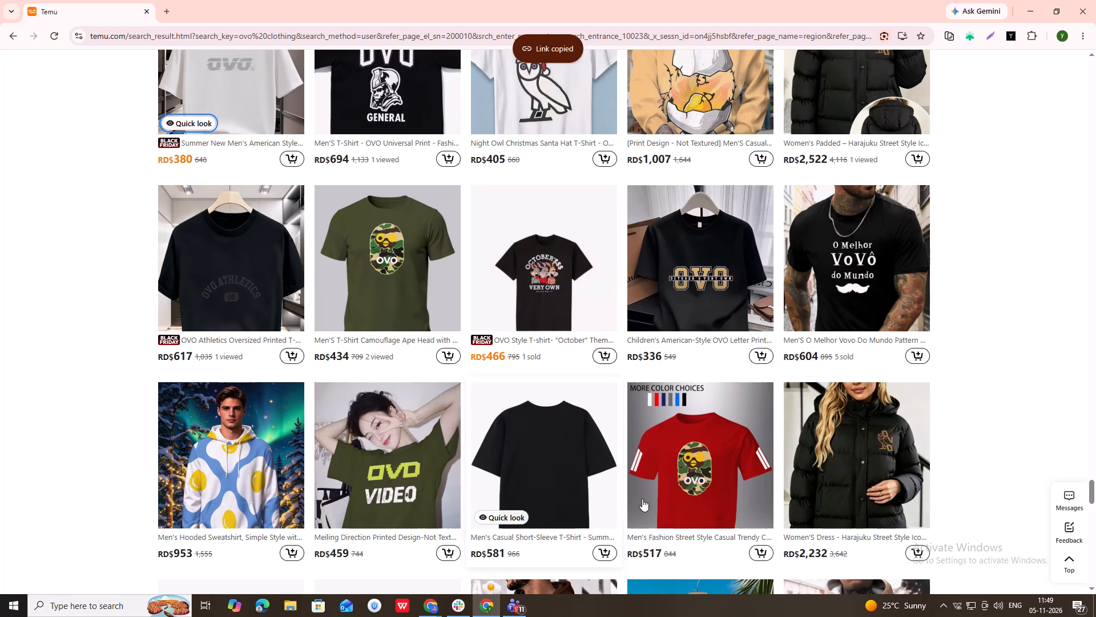
{"action": "right_click", "coordinate": [681, 530]}
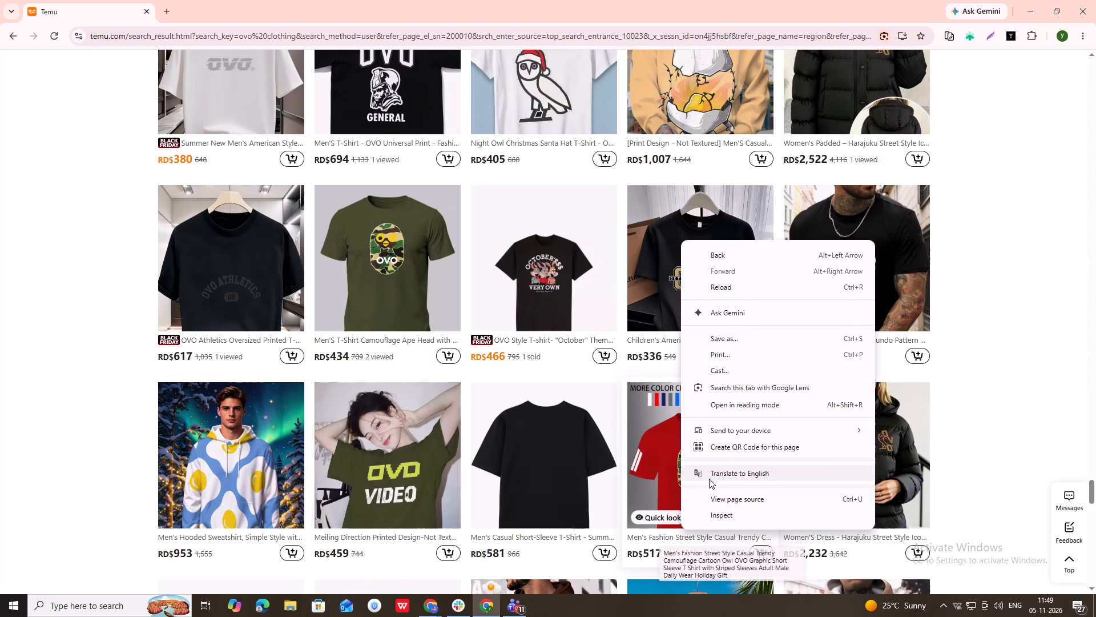
{"action": "right_click", "coordinate": [674, 536]}
{"action": "left_click", "coordinate": [711, 465]}
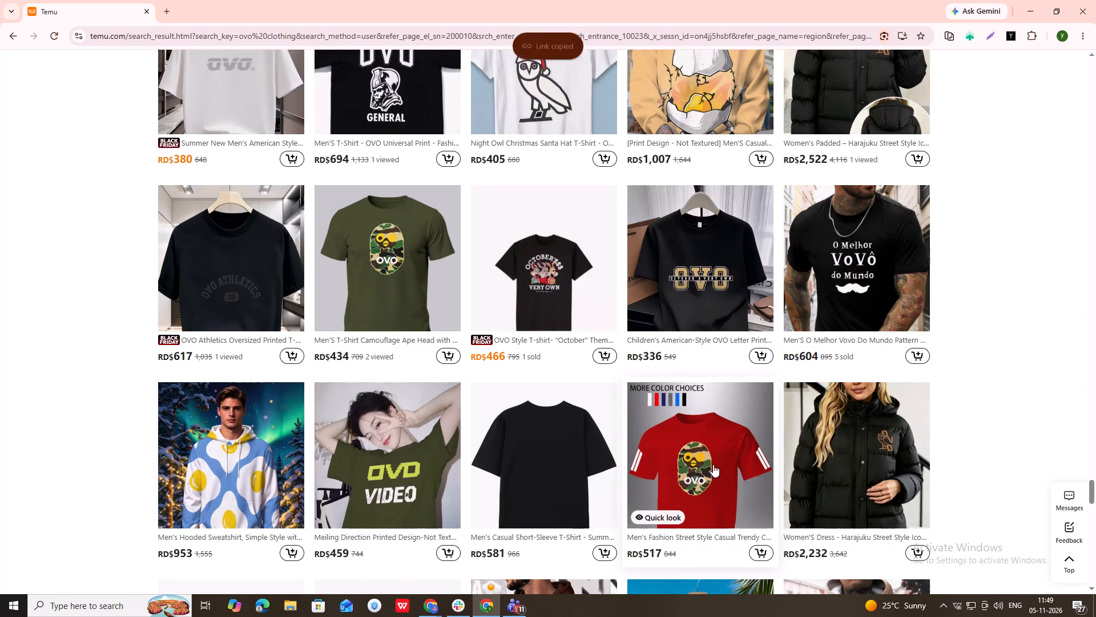
{"action": "key", "text": "alt+Tab"}
{"action": "scroll", "coordinate": [436, 402], "scroll_direction": "up", "scroll_amount": 5}
{"action": "left_click", "coordinate": [484, 256]}
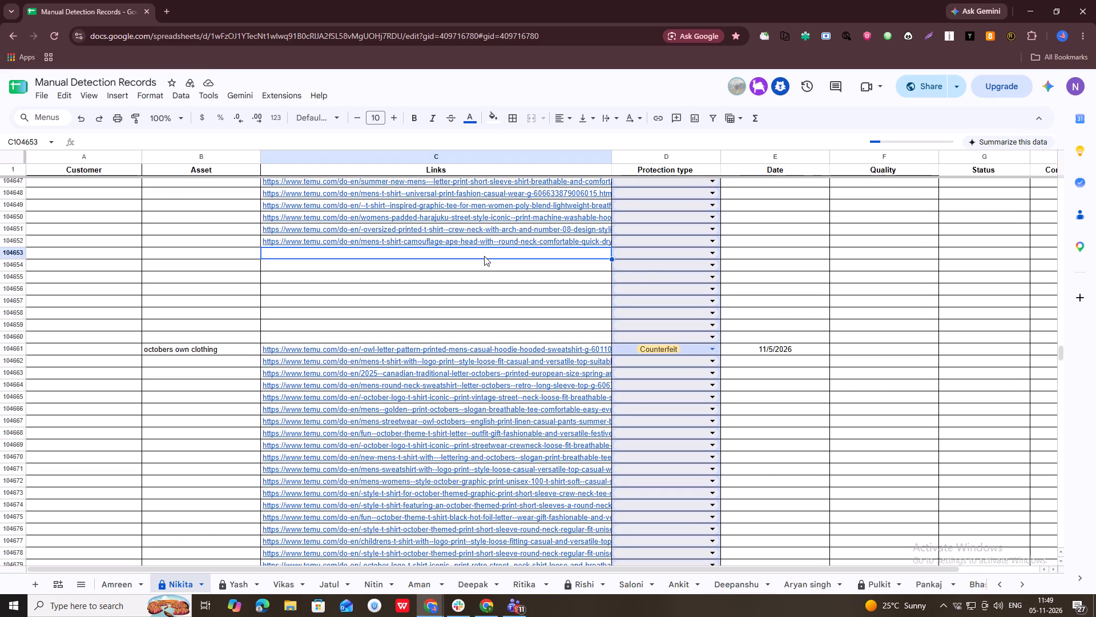
{"action": "key", "text": "ctrl+v"}
Copy the link of the Women's Dress - Harajuku Street Style Iconic jacket, priced RD$2,232, and log it in row 104654.
{"action": "left_click", "coordinate": [484, 266]}
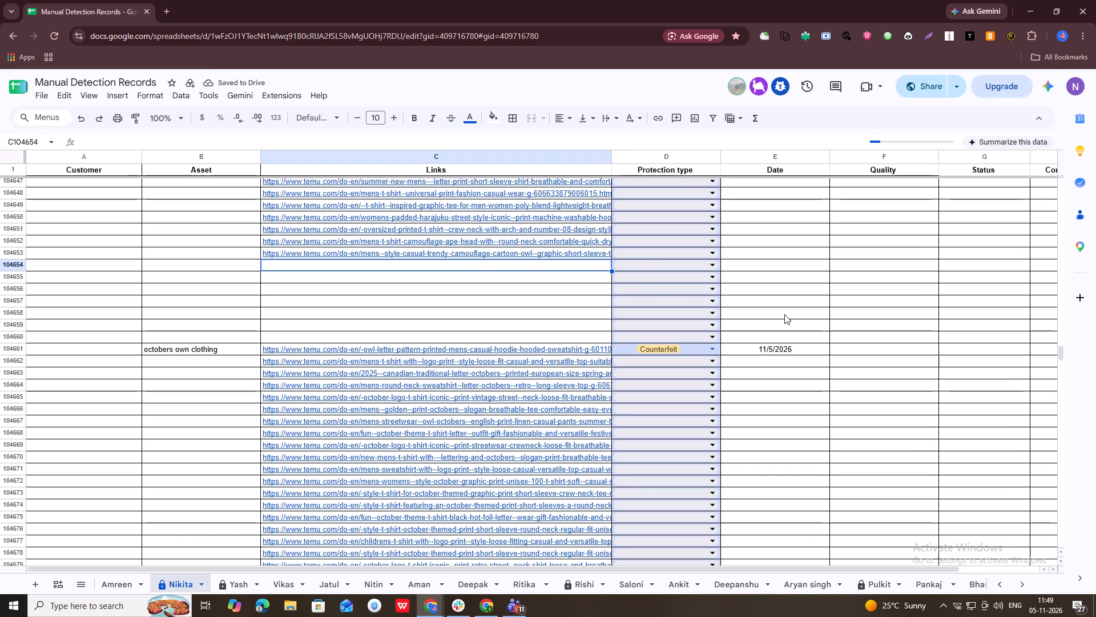
{"action": "key", "text": "alt+Tab"}
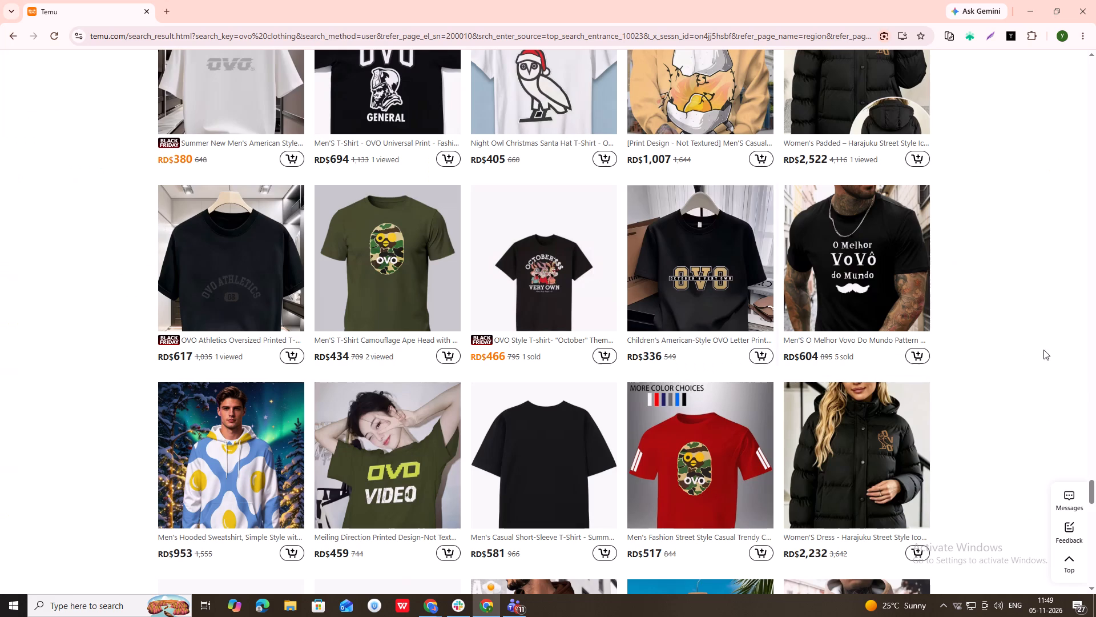
{"action": "right_click", "coordinate": [852, 540]}
{"action": "left_click", "coordinate": [902, 467]}
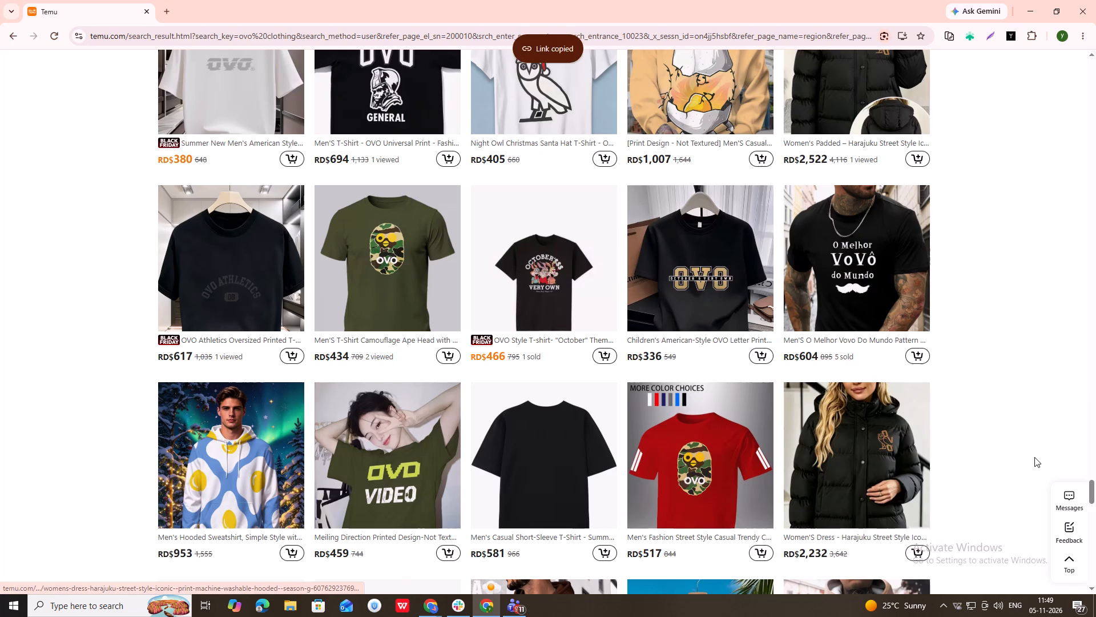
{"action": "key", "text": "alt+Tab"}
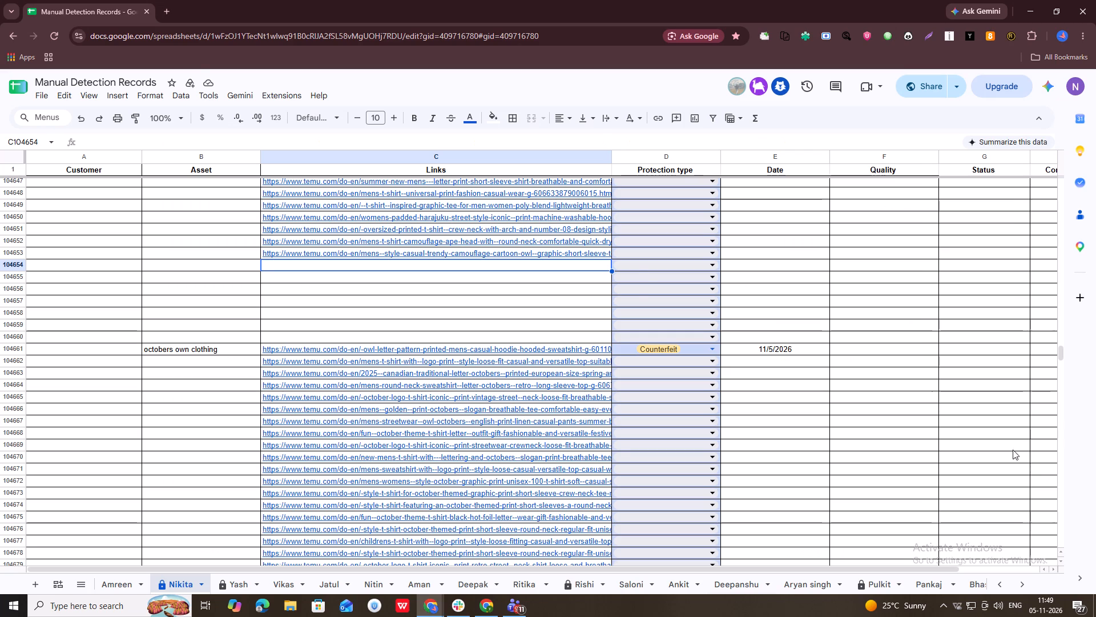
{"action": "key", "text": "ctrl+v"}
Copy the link of the Fun Ovo October Theme T-shirt, priced RD$440, and log it in row 104690 of the octobers own clothing block.
{"action": "left_click", "coordinate": [539, 276]}
{"action": "key", "text": "alt+Tab"}
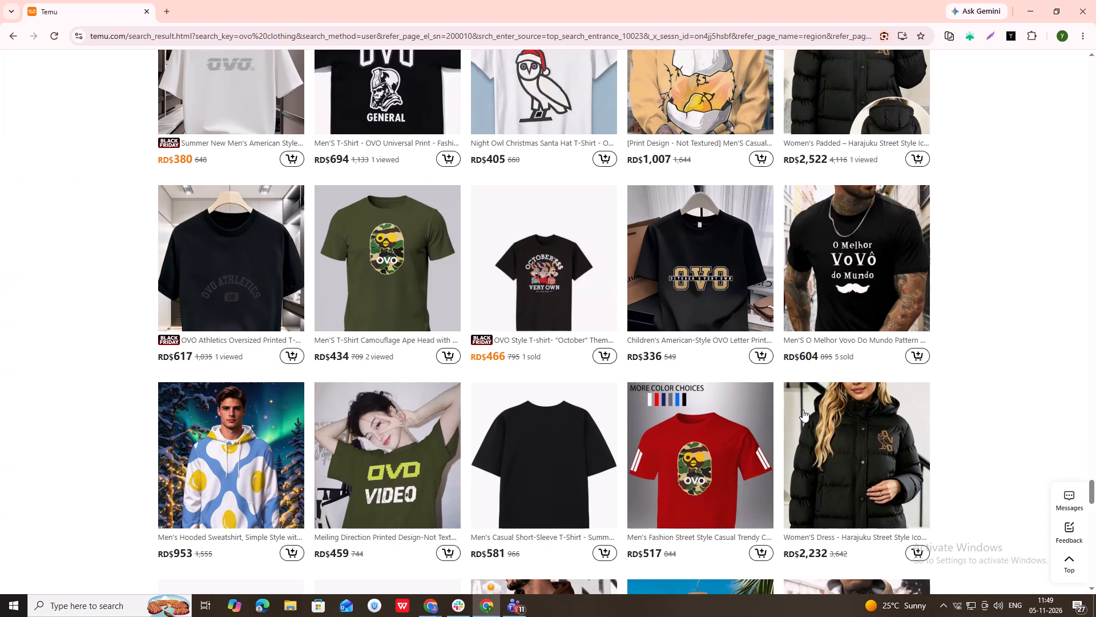
{"action": "scroll", "coordinate": [803, 410], "scroll_direction": "down", "scroll_amount": 4}
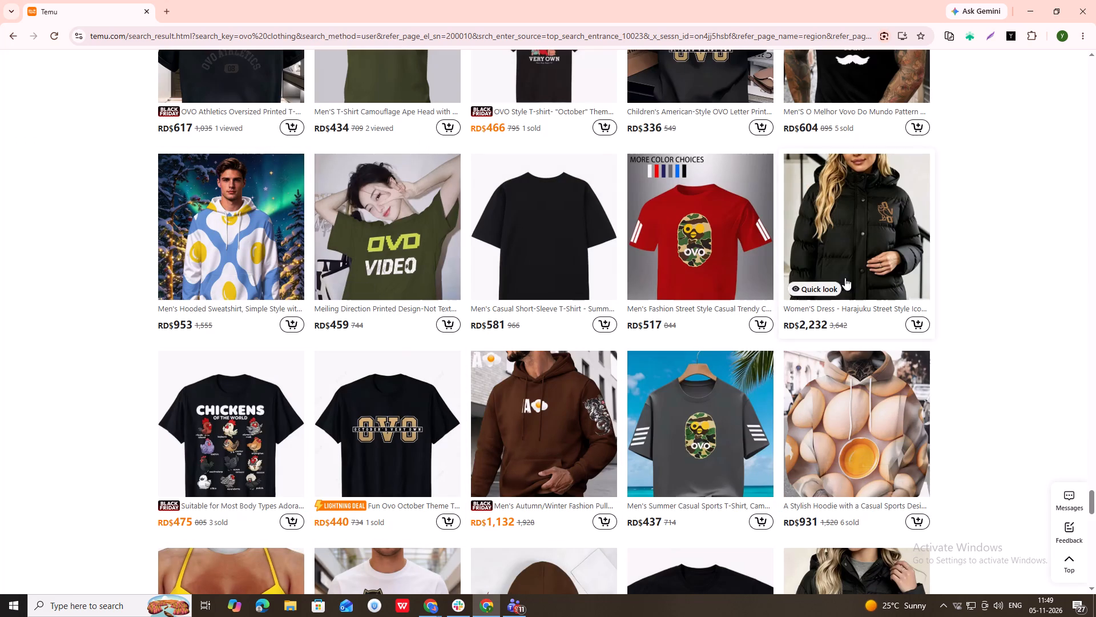
{"action": "right_click", "coordinate": [420, 503]}
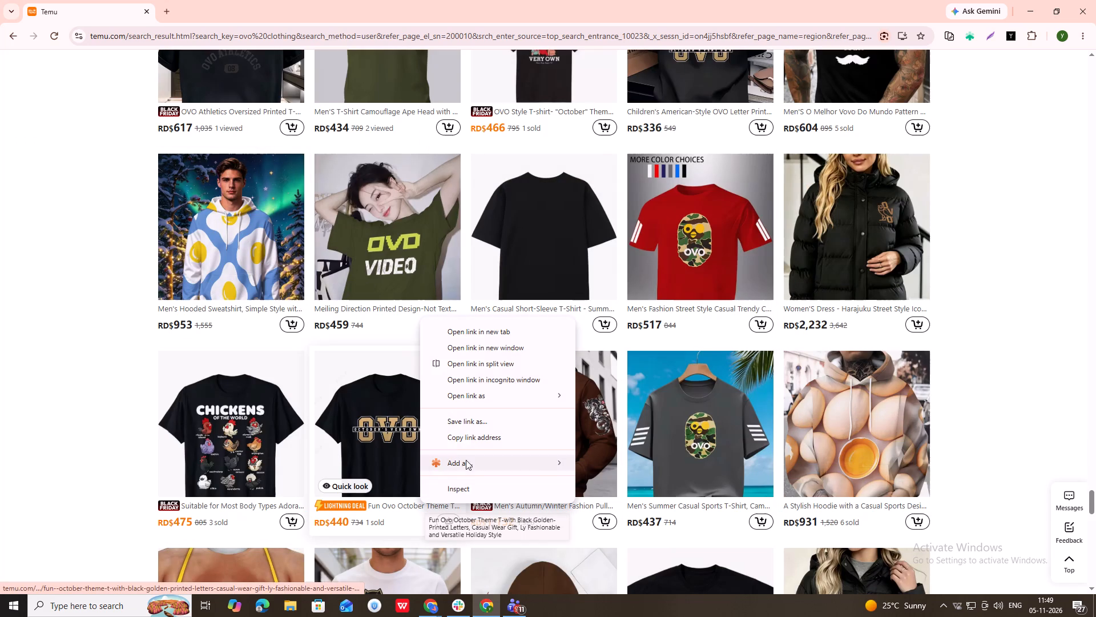
{"action": "left_click", "coordinate": [472, 439]}
{"action": "key", "text": "alt+Tab"}
{"action": "scroll", "coordinate": [524, 461], "scroll_direction": "down", "scroll_amount": 3}
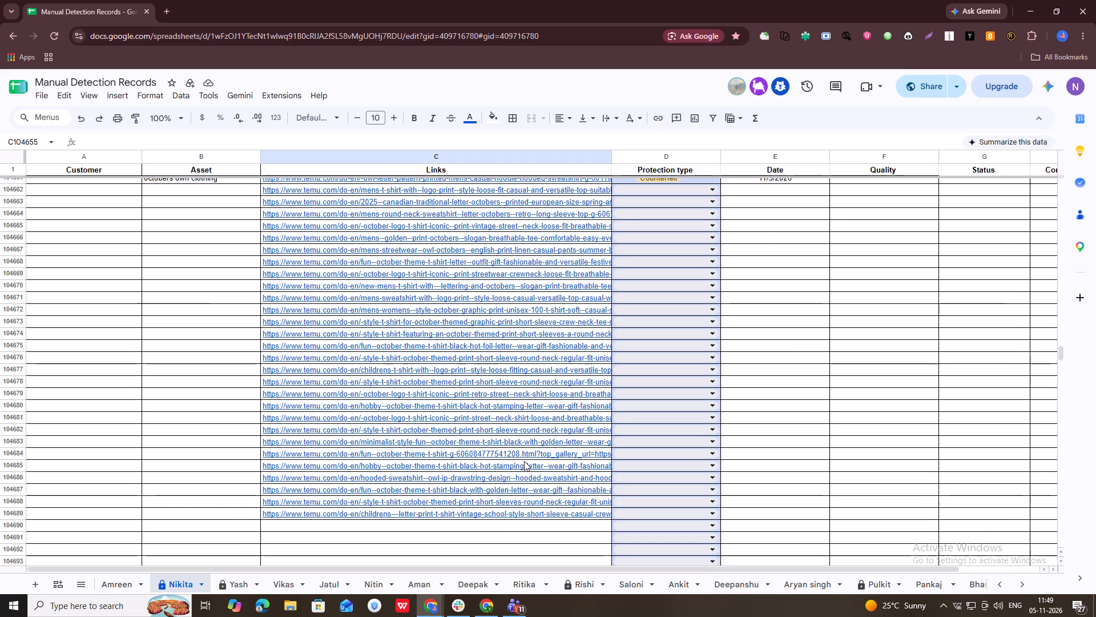
{"action": "left_click", "coordinate": [501, 528]}
{"action": "key", "text": "ctrl+v"}
Copy the link of the Men's Summer Casual Sports T-Shirt, Camouflage Ape Head, priced RD$437, and log it in row 104655.
{"action": "left_click", "coordinate": [503, 541]}
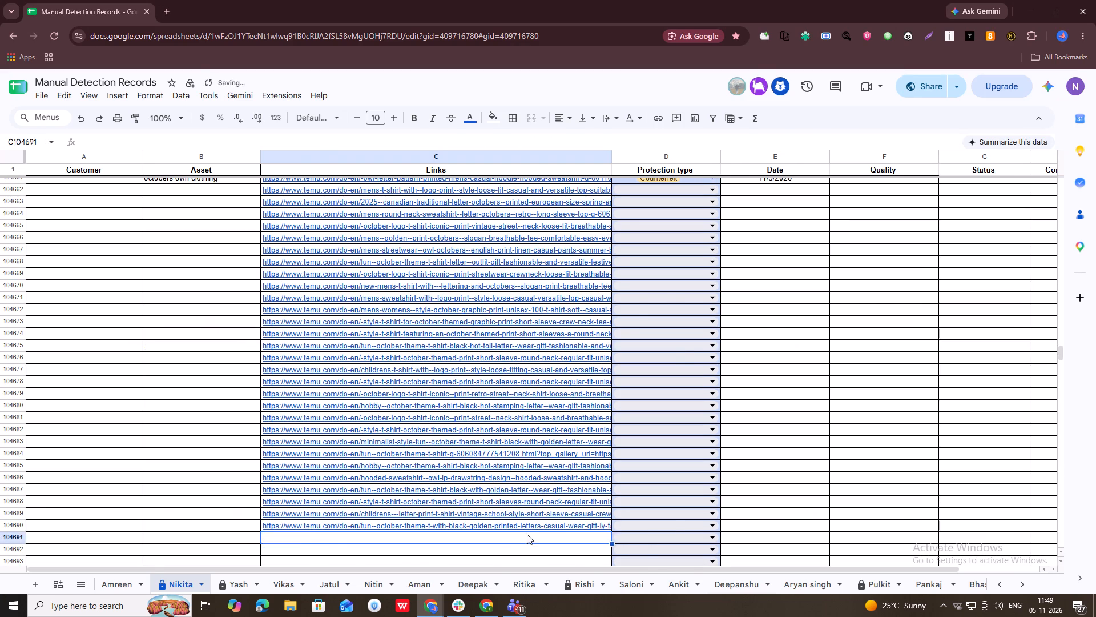
{"action": "key", "text": "alt+Tab"}
{"action": "right_click", "coordinate": [714, 506]}
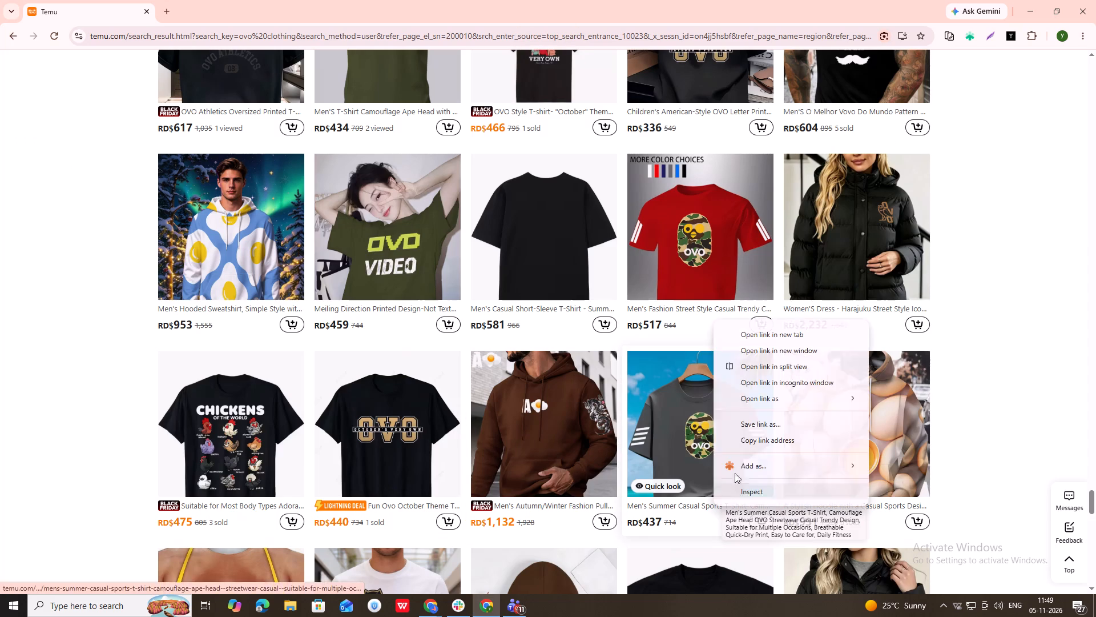
{"action": "left_click", "coordinate": [760, 440]}
{"action": "key", "text": "alt+Tab"}
{"action": "scroll", "coordinate": [577, 407], "scroll_direction": "up", "scroll_amount": 5}
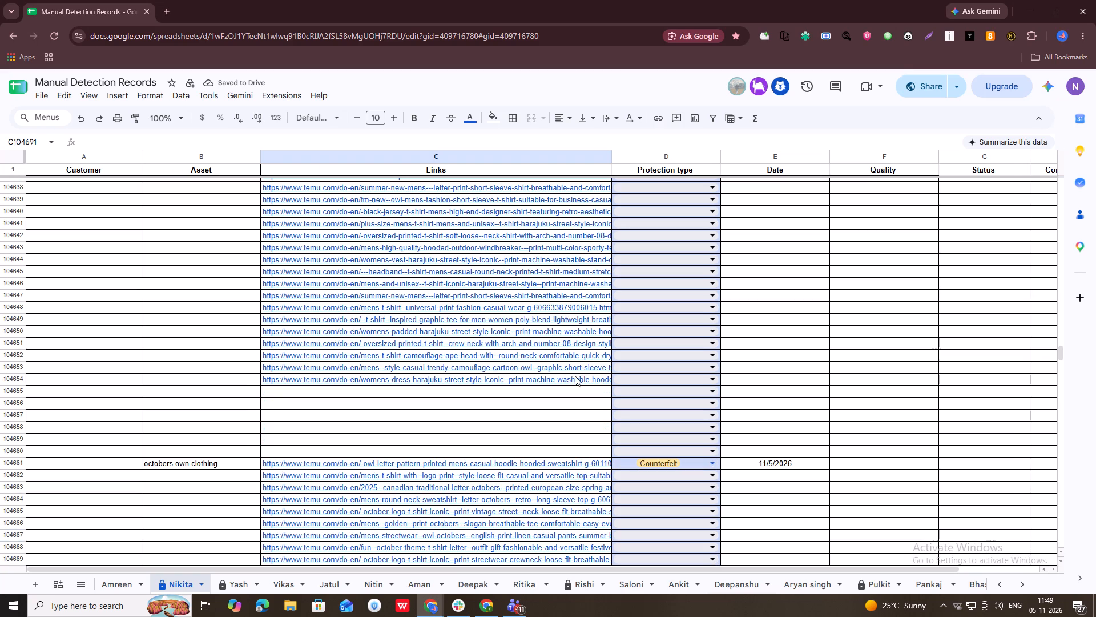
{"action": "left_click", "coordinate": [563, 387]}
{"action": "key", "text": "ctrl+v"}
Copy the link of the Men's T-Shirt - OVO Universal Print, priced RD$691, and log it in row 104656.
{"action": "left_click", "coordinate": [564, 400]}
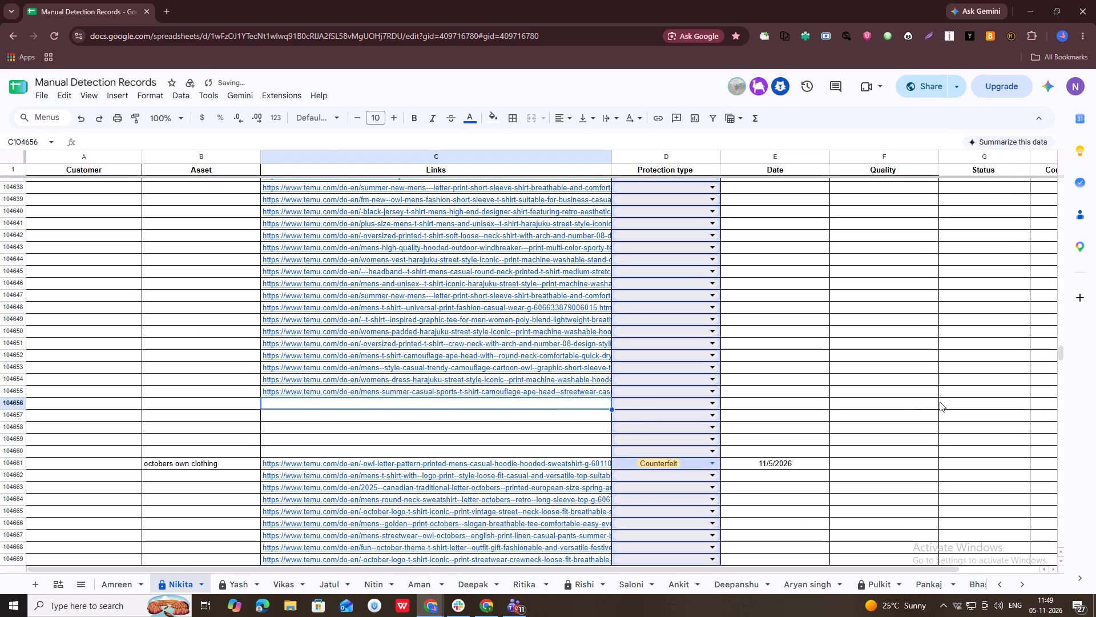
{"action": "key", "text": "alt+Tab"}
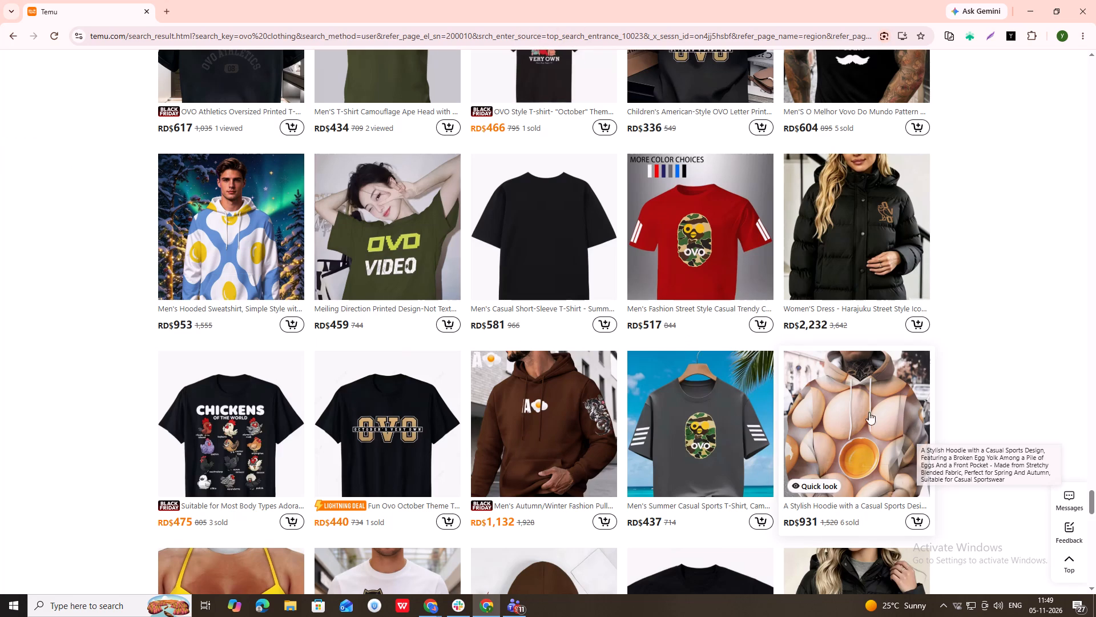
{"action": "scroll", "coordinate": [830, 399], "scroll_direction": "down", "scroll_amount": 5}
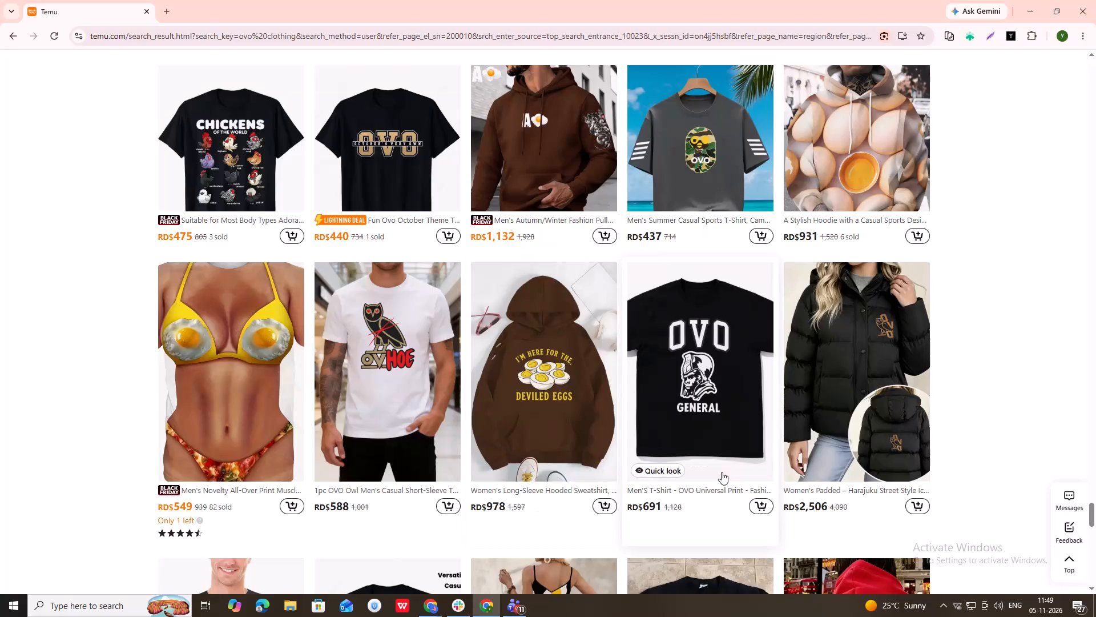
{"action": "right_click", "coordinate": [712, 488]}
{"action": "left_click", "coordinate": [757, 422]}
{"action": "key", "text": "alt+Tab"}
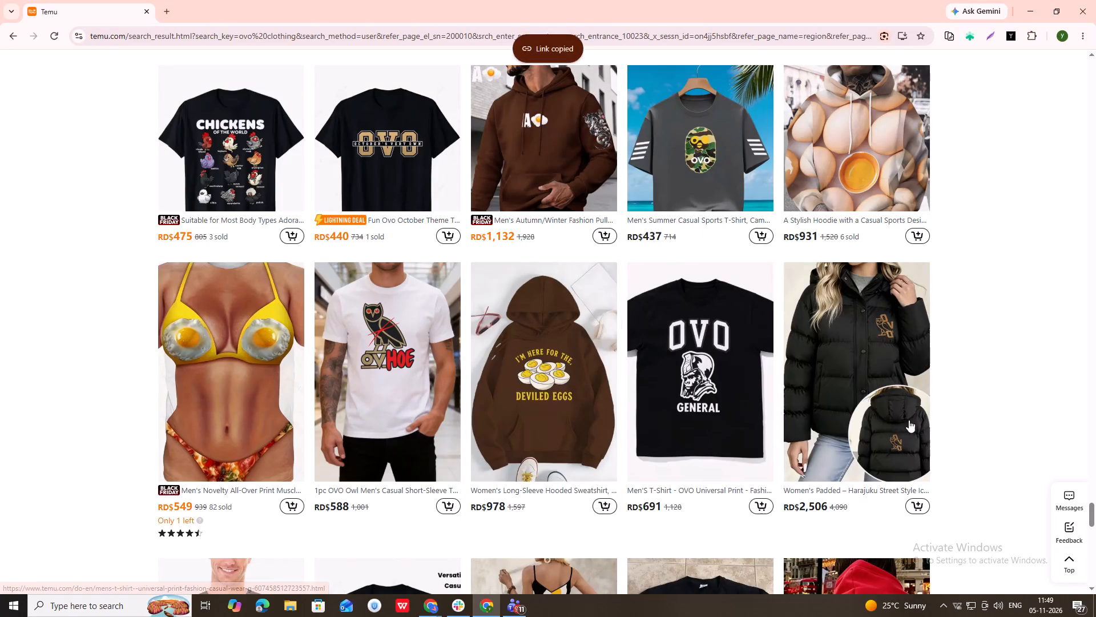
{"action": "key", "text": "ctrl+v"}
Copy the link of the Women's Padded Harajuku Street Style jacket, priced RD$2,506, and log it in row 104657.
{"action": "left_click", "coordinate": [562, 415]}
{"action": "key", "text": "alt+Tab"}
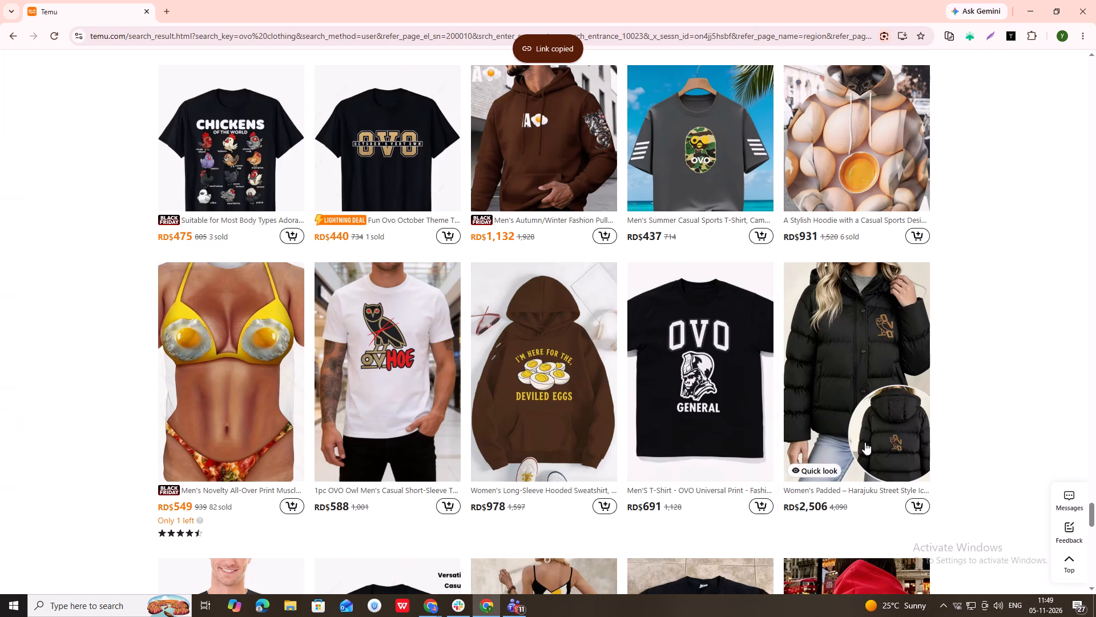
{"action": "right_click", "coordinate": [869, 494]}
{"action": "left_click", "coordinate": [909, 427]}
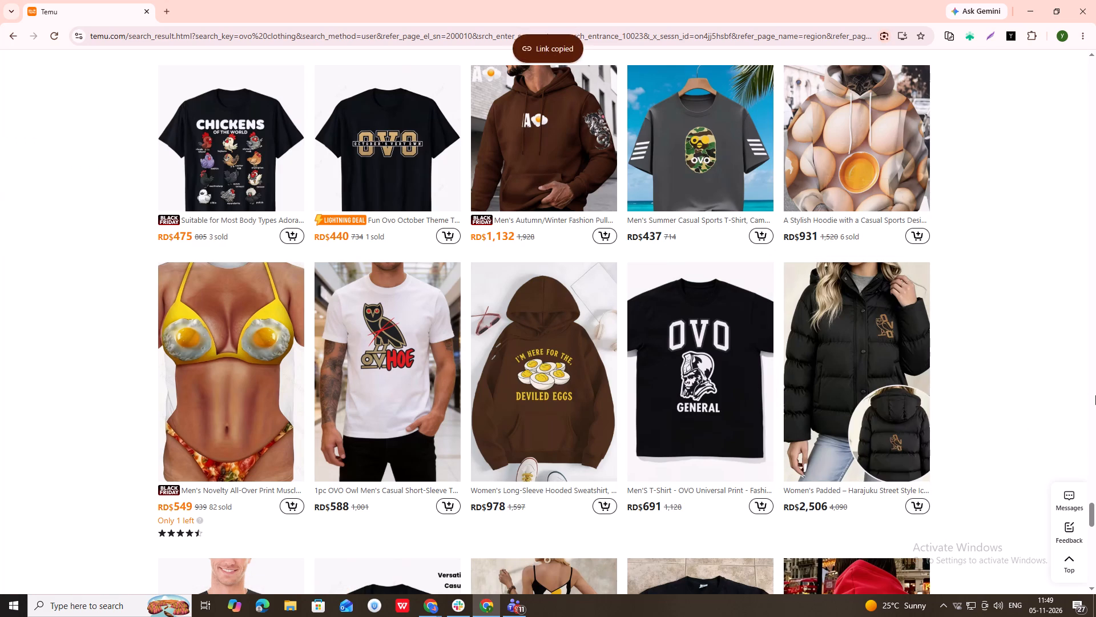
{"action": "key", "text": "alt+Tab"}
{"action": "key", "text": "ctrl+v"}
Copy the link of the short-sleeve, round-neck OVO Men's T-Shirt with the owl, priced RD$565, and log it in row 104658.
{"action": "left_click", "coordinate": [586, 426]}
{"action": "key", "text": "alt+Tab"}
{"action": "scroll", "coordinate": [808, 425], "scroll_direction": "down", "scroll_amount": 5}
{"action": "right_click", "coordinate": [244, 500]}
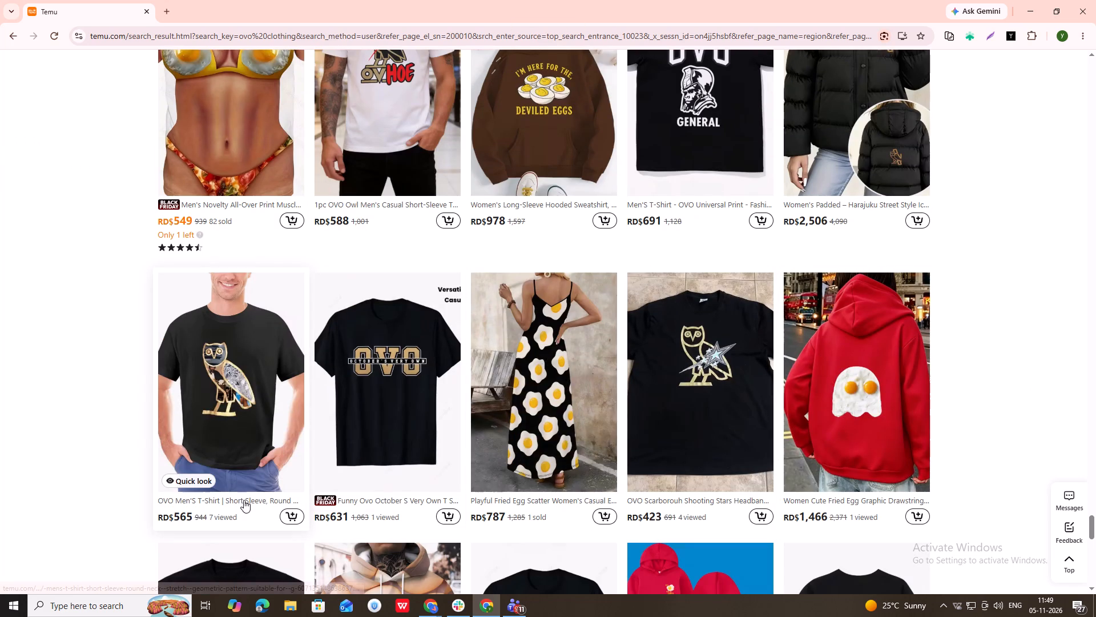
{"action": "left_click", "coordinate": [295, 432]}
{"action": "key", "text": "alt+Tab"}
{"action": "key", "text": "ctrl+v"}
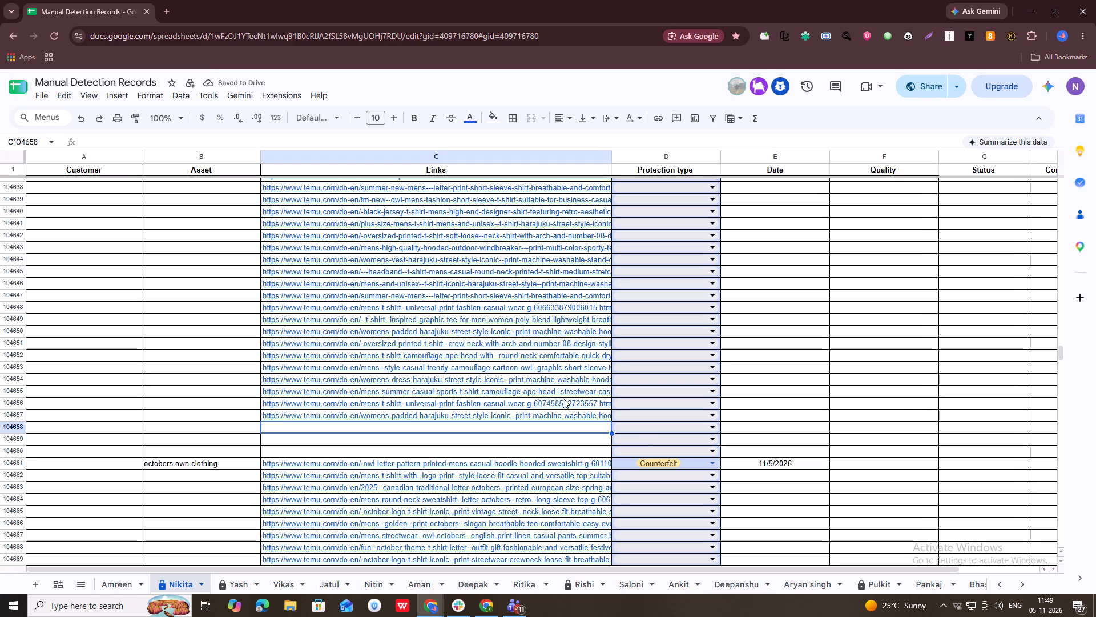
Copy the link of the OVO Scarborouh Shooting Stars Headband T-shirt, priced RD$423, and log it in row 104659.
{"action": "left_click", "coordinate": [534, 444]}
{"action": "key", "text": "alt+Tab"}
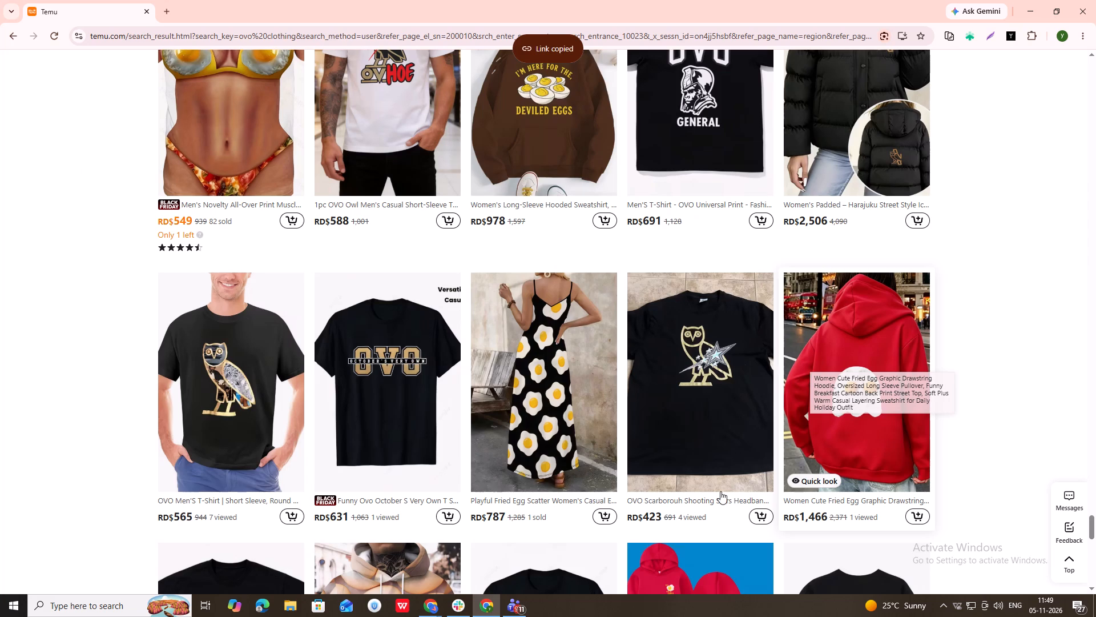
{"action": "right_click", "coordinate": [707, 502]}
{"action": "left_click", "coordinate": [756, 436]}
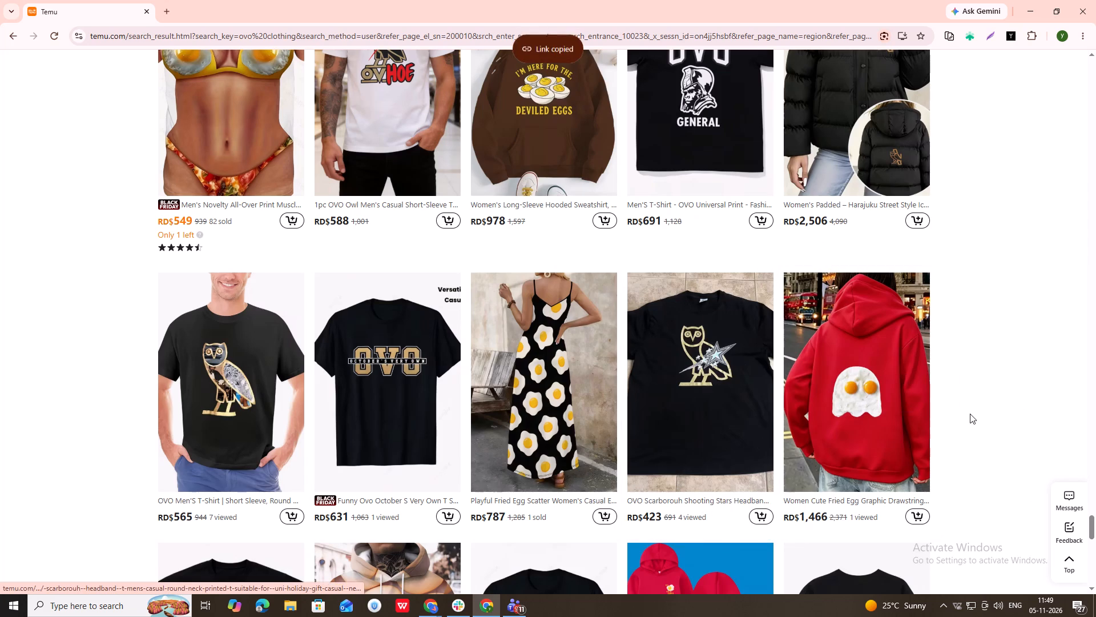
{"action": "key", "text": "alt+Tab"}
{"action": "key", "text": "ctrl+v"}
Copy the link of the Funny Ovo October S Very Own T-shirt, priced RD$631, and log it in row 104691.
{"action": "key", "text": "alt+Tab"}
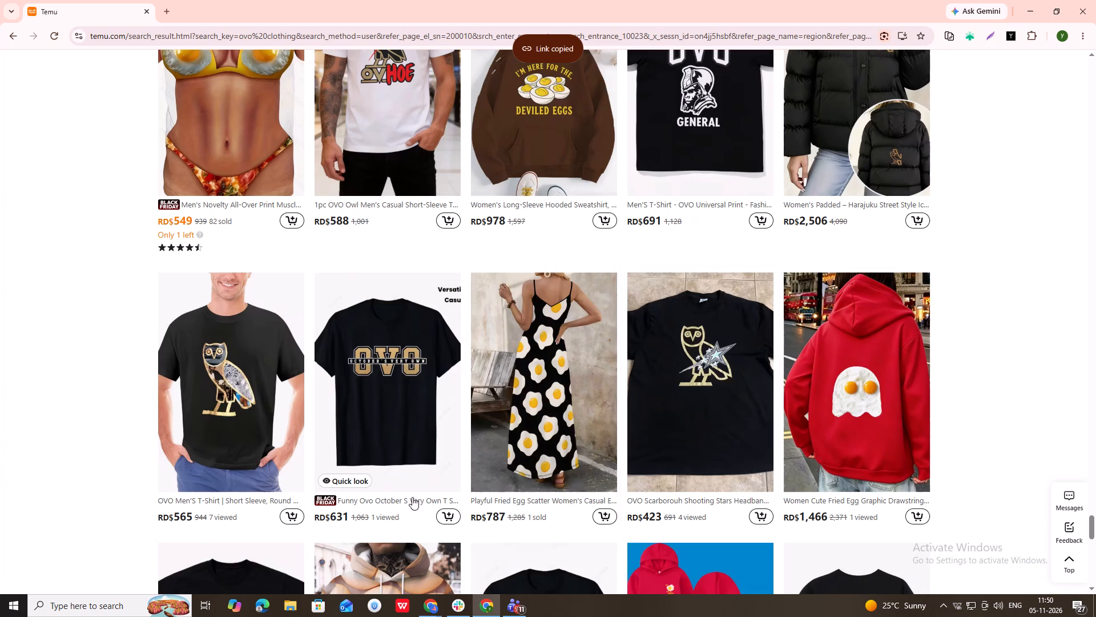
{"action": "right_click", "coordinate": [406, 500]}
{"action": "left_click", "coordinate": [467, 434]}
{"action": "key", "text": "alt+Tab"}
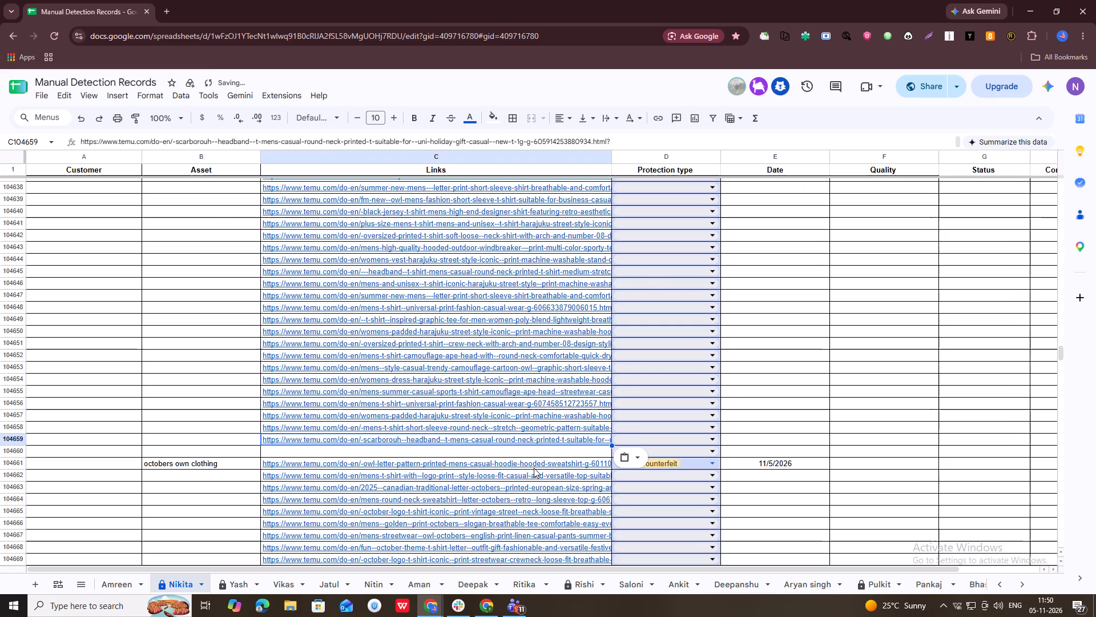
{"action": "scroll", "coordinate": [526, 466], "scroll_direction": "down", "scroll_amount": 5}
{"action": "left_click", "coordinate": [562, 539]}
{"action": "key", "text": "ctrl+v"}
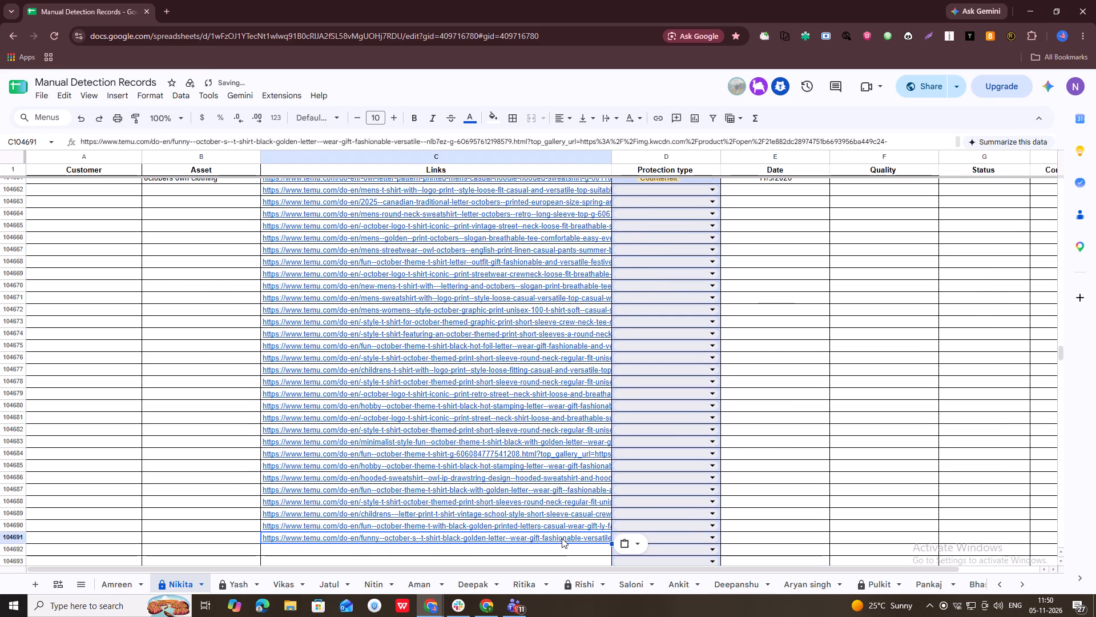
Copy the link of the Fun Ovo October Theme T-shirt, priced RD$414, and log it in row 104692.
{"action": "key", "text": "alt+Tab"}
{"action": "scroll", "coordinate": [709, 478], "scroll_direction": "down", "scroll_amount": 6}
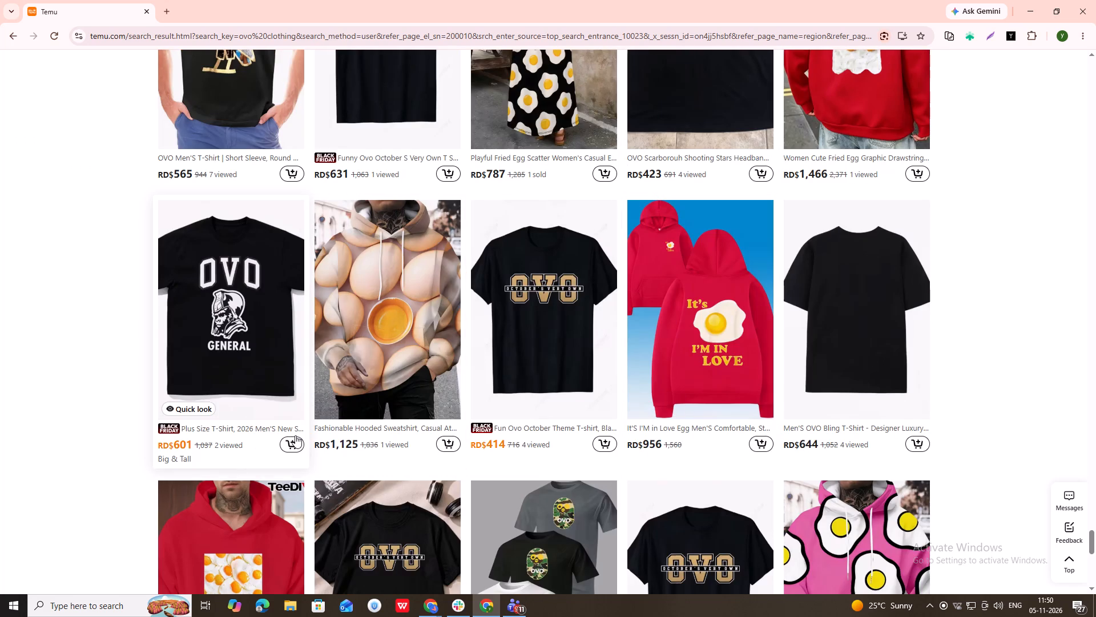
{"action": "right_click", "coordinate": [542, 430]}
{"action": "left_click", "coordinate": [606, 367]}
{"action": "key", "text": "alt+Tab"}
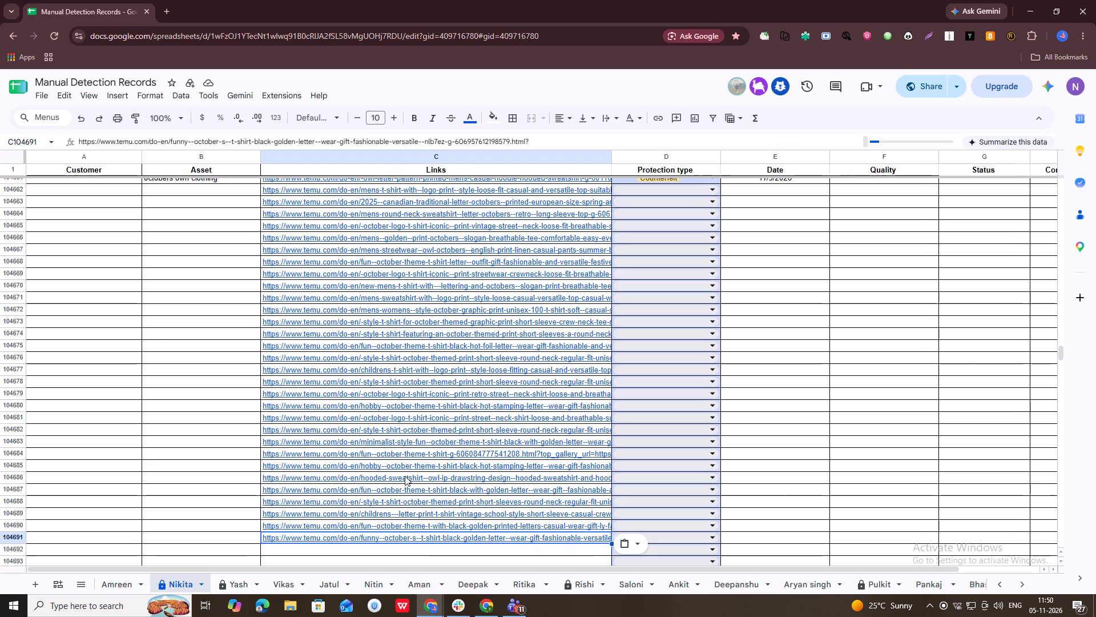
{"action": "left_click", "coordinate": [440, 550]}
{"action": "key", "text": "ctrl+b"}
{"action": "key", "text": "ctrl+v"}
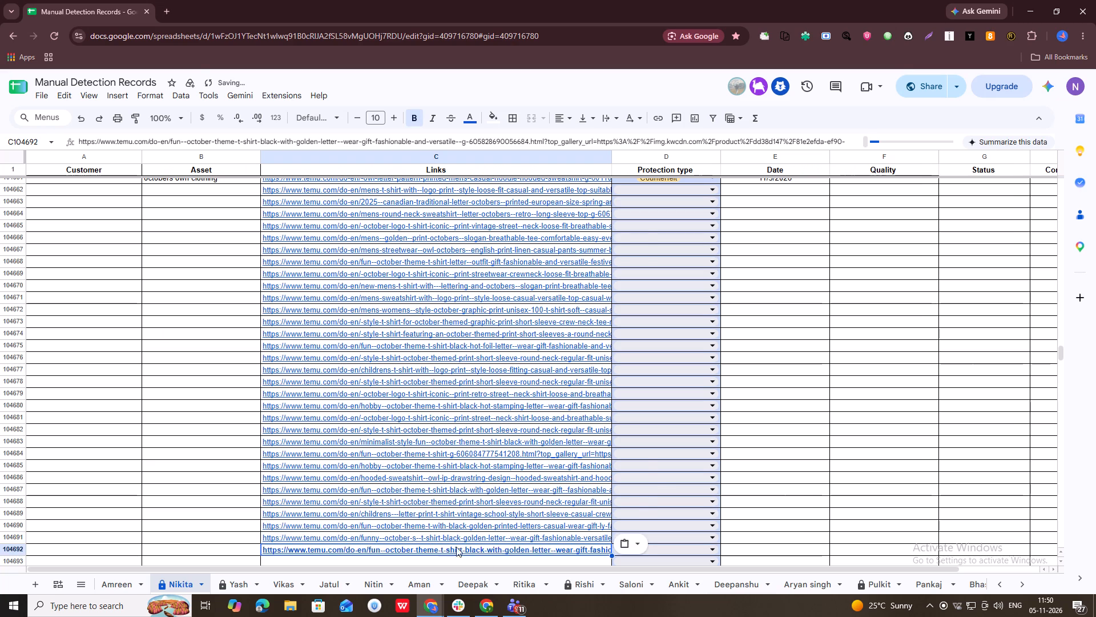
Copy the link of the Boys' New Fashion T-Shirt with 3D golden OVO print, priced RD$383, and log it in row 104693.
{"action": "scroll", "coordinate": [485, 511], "scroll_direction": "down", "scroll_amount": 4}
{"action": "left_click", "coordinate": [505, 330]}
{"action": "key", "text": "alt+Tab"}
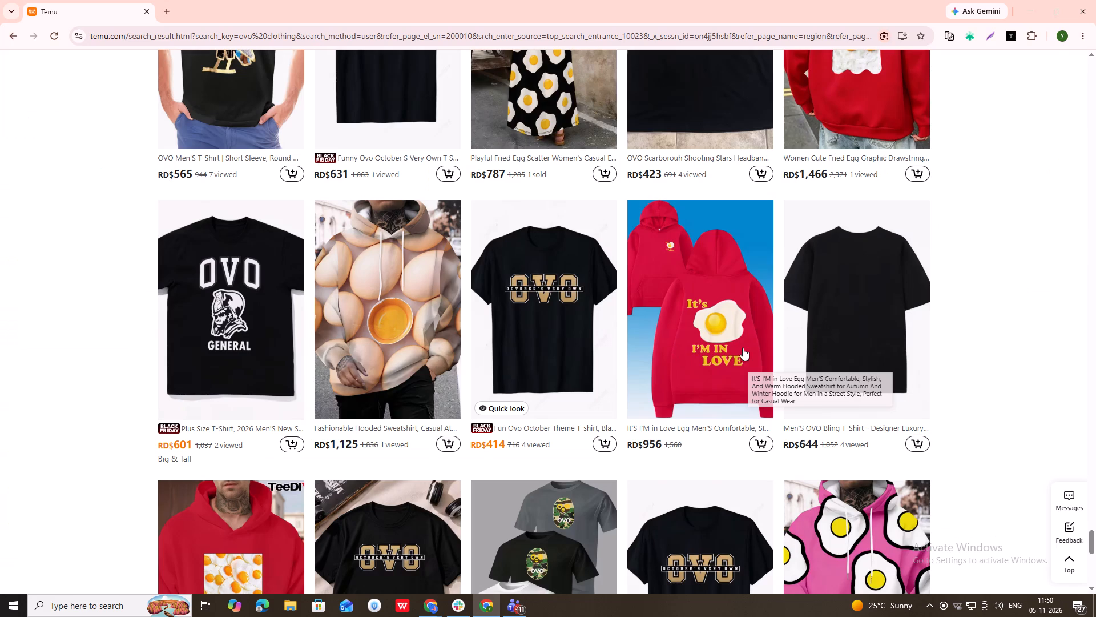
{"action": "scroll", "coordinate": [505, 442], "scroll_direction": "down", "scroll_amount": 3}
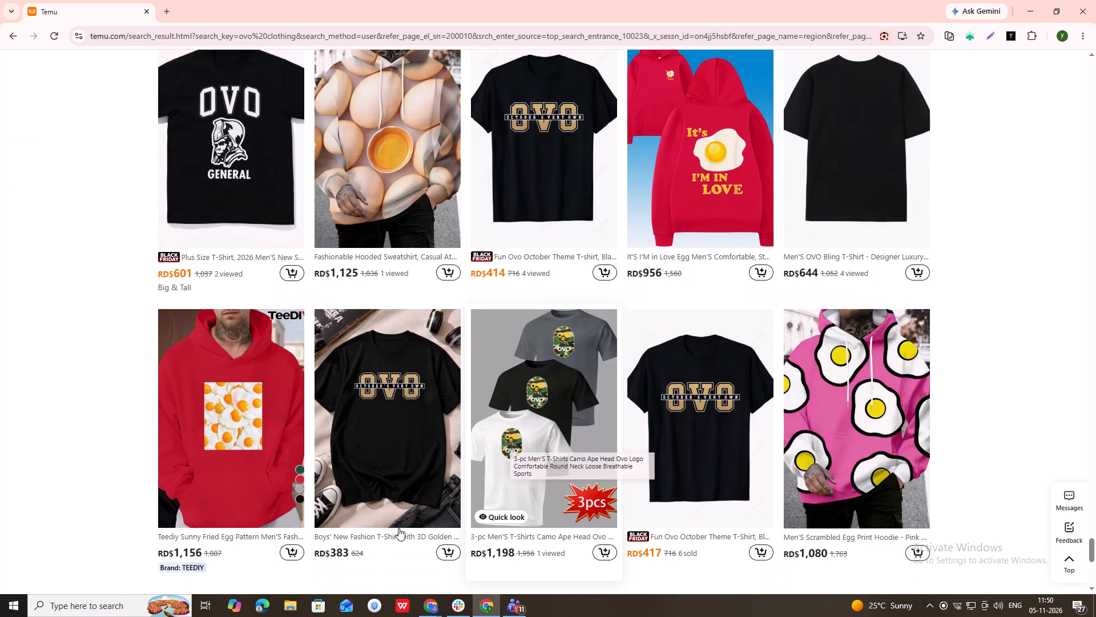
{"action": "right_click", "coordinate": [397, 537]}
{"action": "left_click", "coordinate": [454, 470]}
{"action": "key", "text": "alt+Tab"}
{"action": "key", "text": "ctrl+v"}
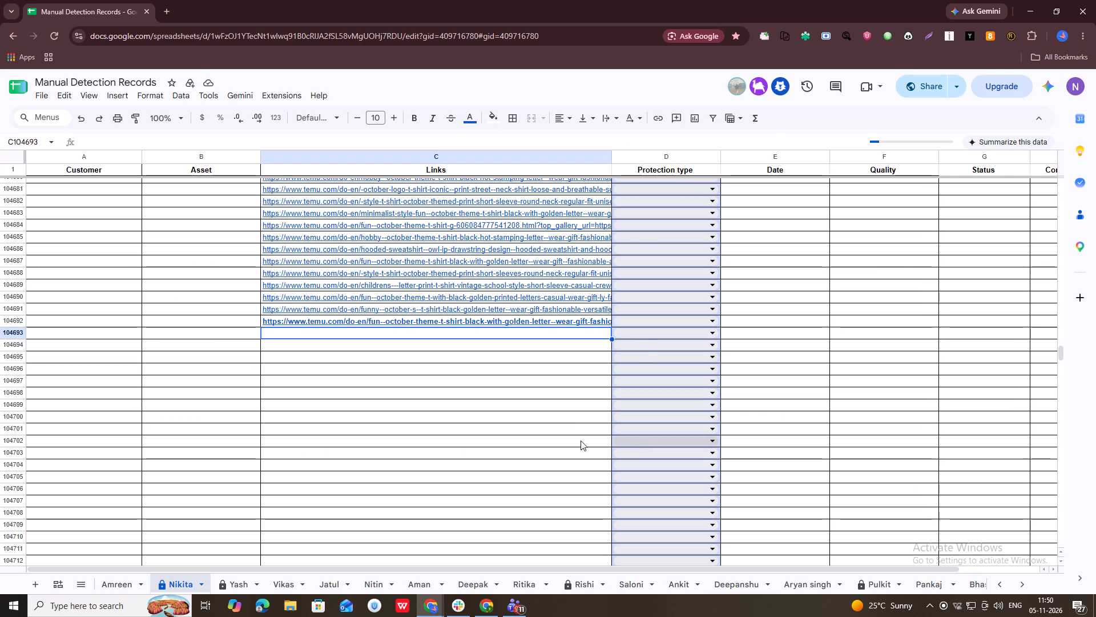
Copy the link of the Fun Ovo October Theme T-Shirt, priced RD$417, and log it in row 104694.
{"action": "left_click", "coordinate": [537, 349]}
{"action": "key", "text": "alt+Tab"}
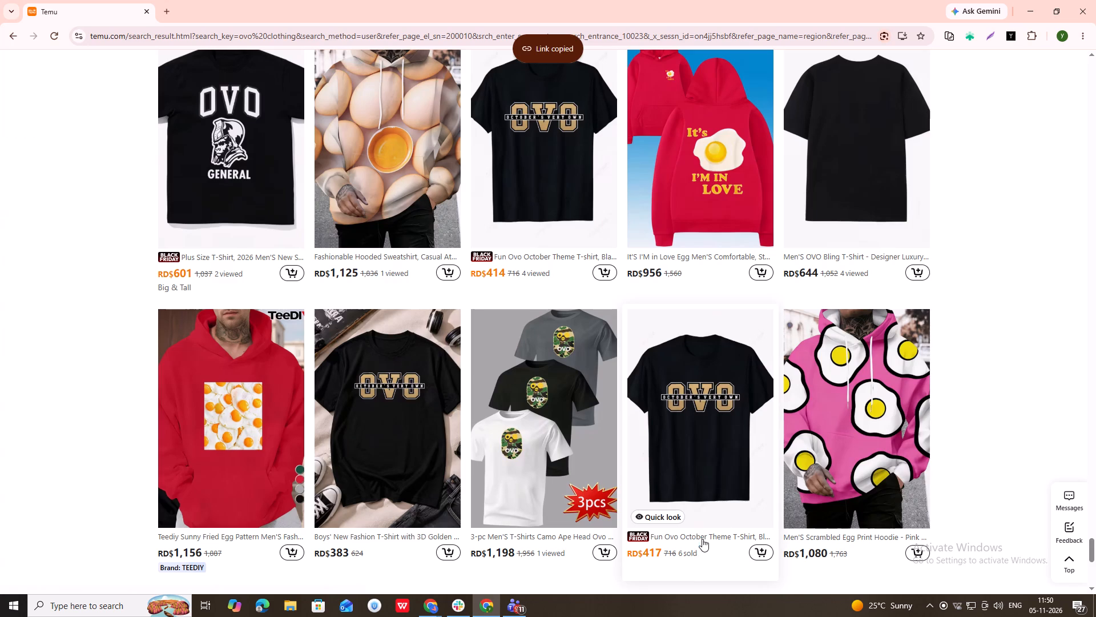
{"action": "right_click", "coordinate": [702, 539]}
{"action": "left_click", "coordinate": [750, 467]}
{"action": "key", "text": "alt+Tab"}
{"action": "key", "text": "ctrl+v"}
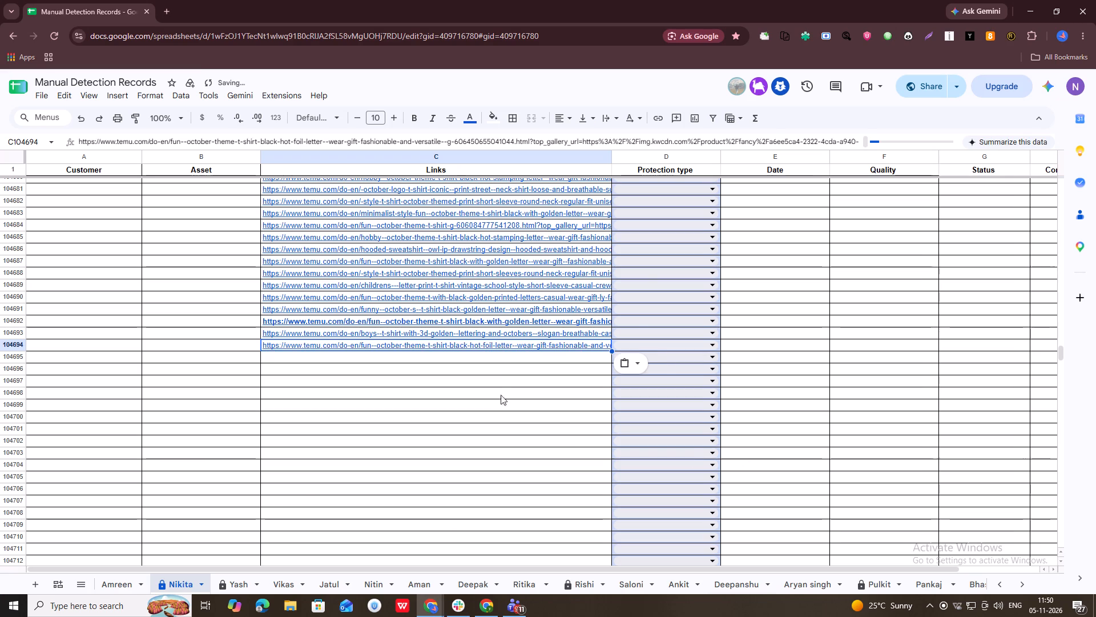
Copy the link of the Plus Size T-Shirt with the OVO General print, priced RD$601, from the Temu results.
{"action": "left_click", "coordinate": [499, 358]}
{"action": "key", "text": "alt+Tab"}
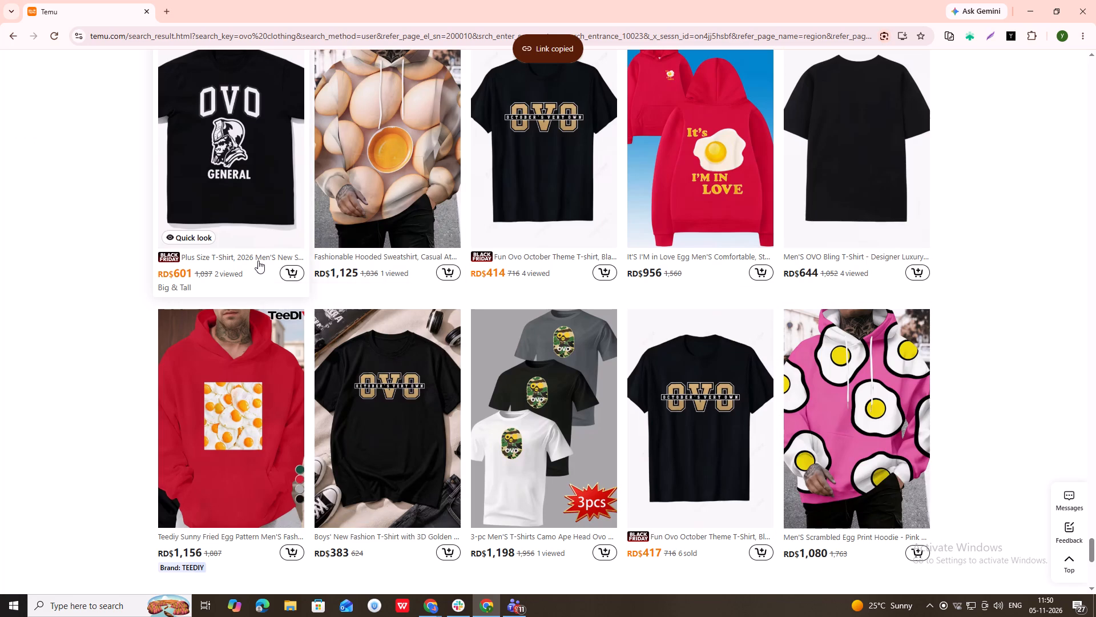
{"action": "right_click", "coordinate": [258, 258]}
{"action": "left_click", "coordinate": [284, 377]}
Insert eight blank rows at row 104660, above the octobers own clothing block in Manual Detection Records.
{"action": "key", "text": "alt+Tab"}
{"action": "scroll", "coordinate": [549, 347], "scroll_direction": "up", "scroll_amount": 6}
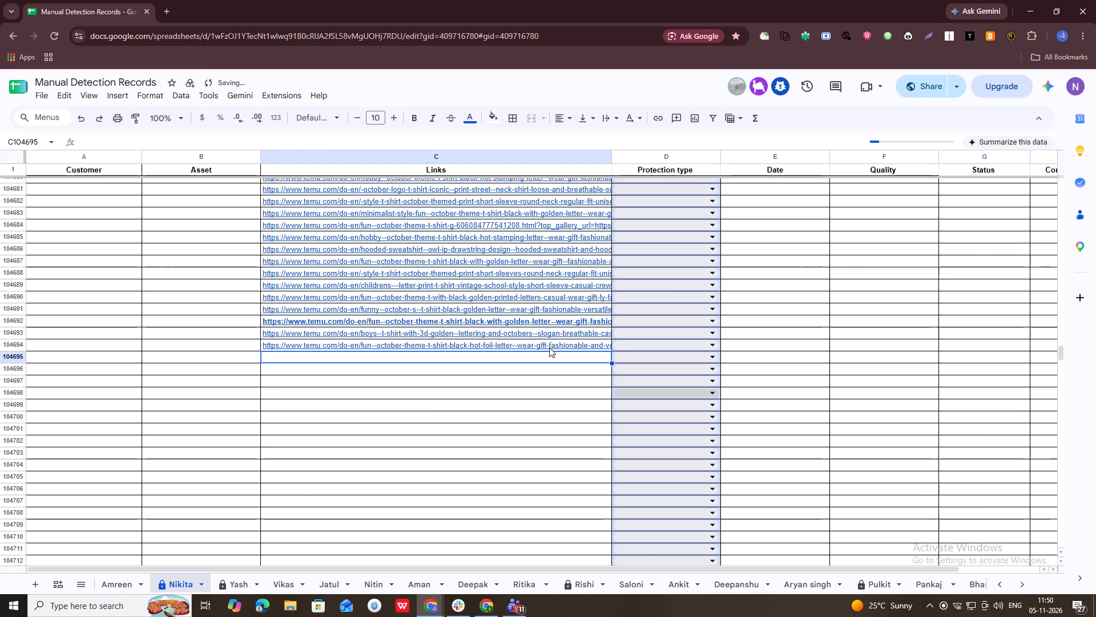
{"action": "left_click", "coordinate": [2, 284]}
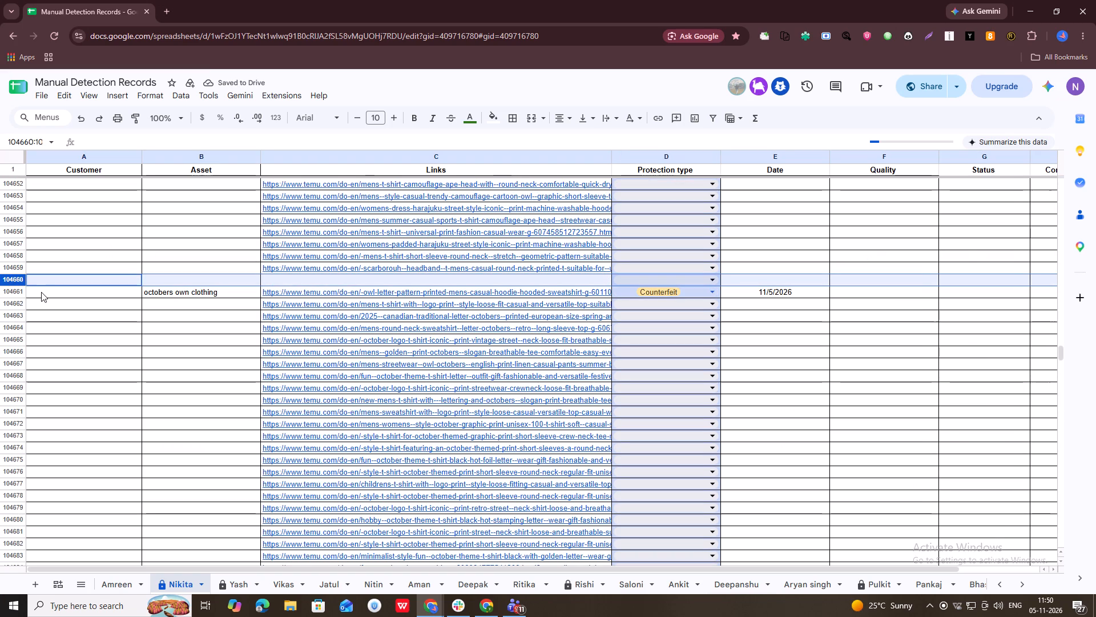
{"action": "key", "text": "ctrl+alt+equal"}
{"action": "key", "text": "ctrl+alt+equal"}
{"action": "key", "text": "ctrl+alt+equal"}
{"action": "key", "text": "ctrl+alt+equal"}
{"action": "key", "text": "ctrl+alt+equal"}
{"action": "key", "text": "ctrl+alt+equal"}
{"action": "key", "text": "ctrl+alt+equal"}
{"action": "key", "text": "ctrl+alt+equal"}
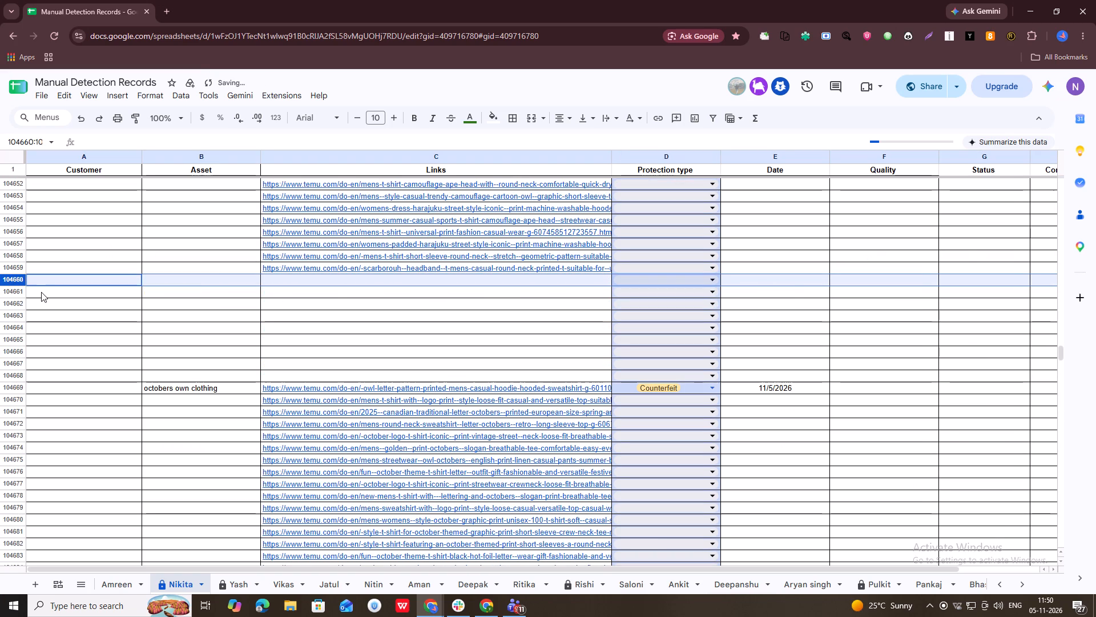
Log the copied Plus Size T-Shirt link in the Links column of row 104660.
{"action": "key", "text": "Right"}
{"action": "key", "text": "Right"}
{"action": "key", "text": "ctrl+v"}
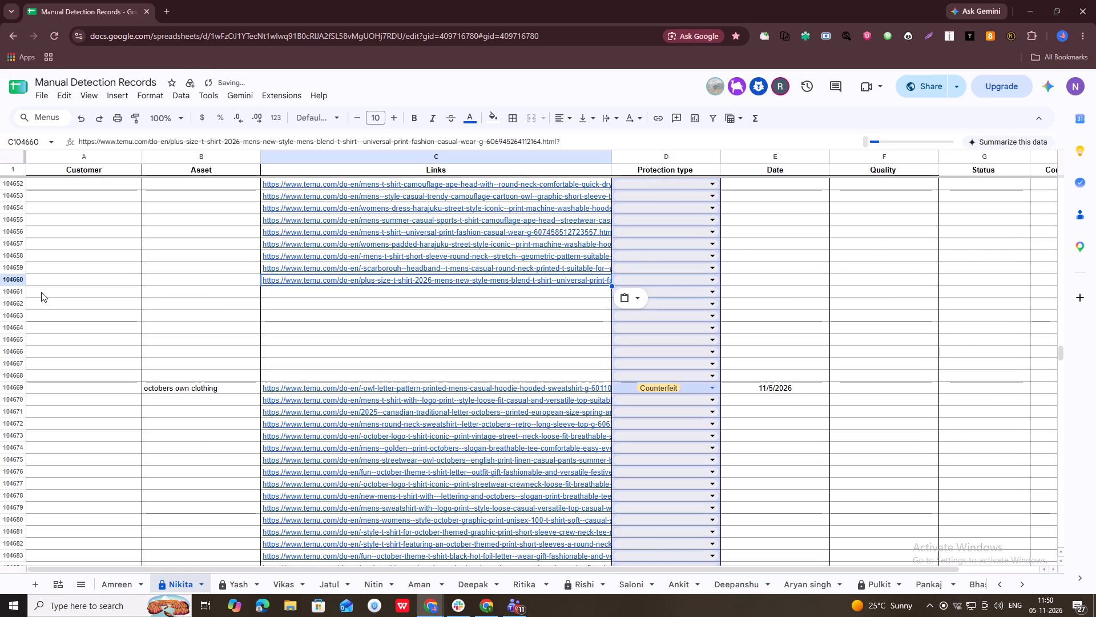
Copy the link of the 3-pc Men's T-Shirts Camo Ape Head Ovo, priced RD$1,198, and log it in row 104661.
{"action": "key", "text": "Down"}
{"action": "key", "text": "alt+Tab"}
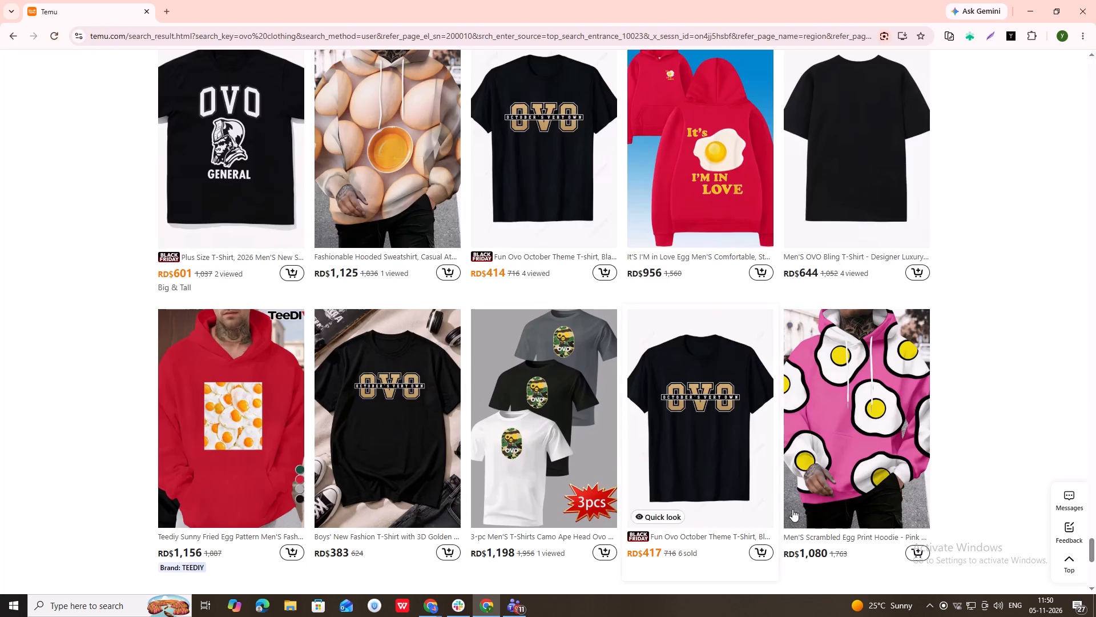
{"action": "right_click", "coordinate": [548, 539]}
{"action": "left_click", "coordinate": [605, 474]}
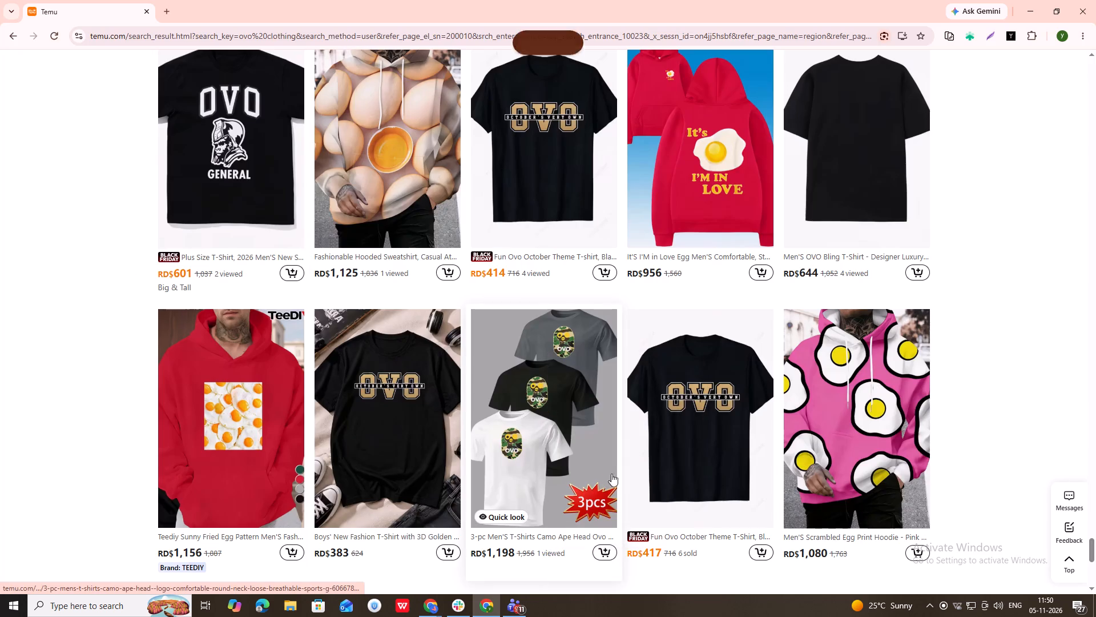
{"action": "key", "text": "alt+Tab"}
{"action": "key", "text": "ctrl+v"}
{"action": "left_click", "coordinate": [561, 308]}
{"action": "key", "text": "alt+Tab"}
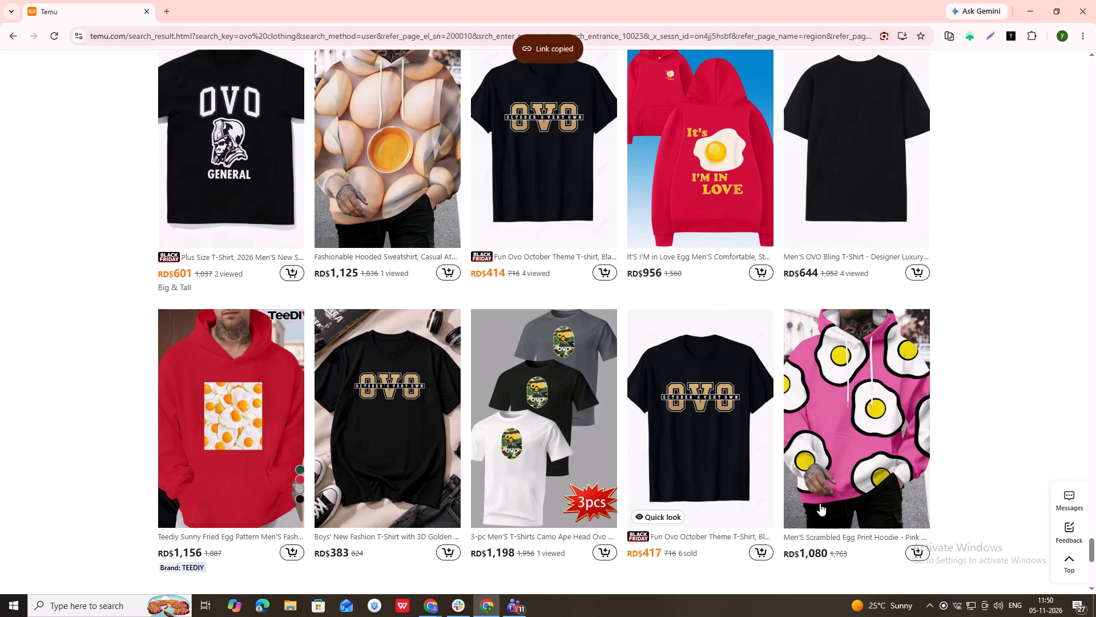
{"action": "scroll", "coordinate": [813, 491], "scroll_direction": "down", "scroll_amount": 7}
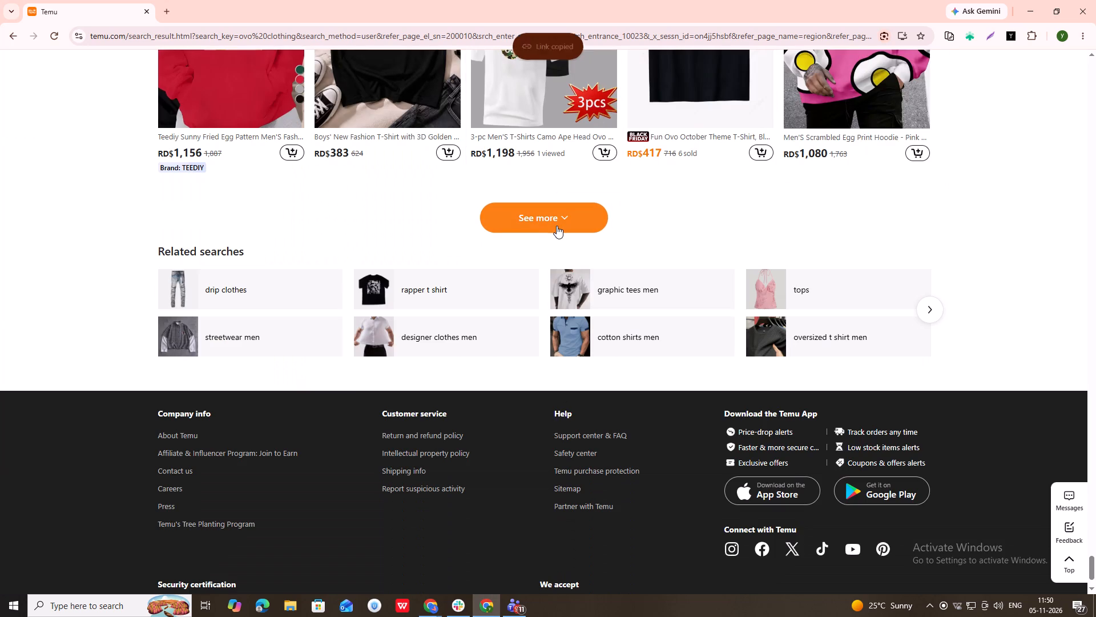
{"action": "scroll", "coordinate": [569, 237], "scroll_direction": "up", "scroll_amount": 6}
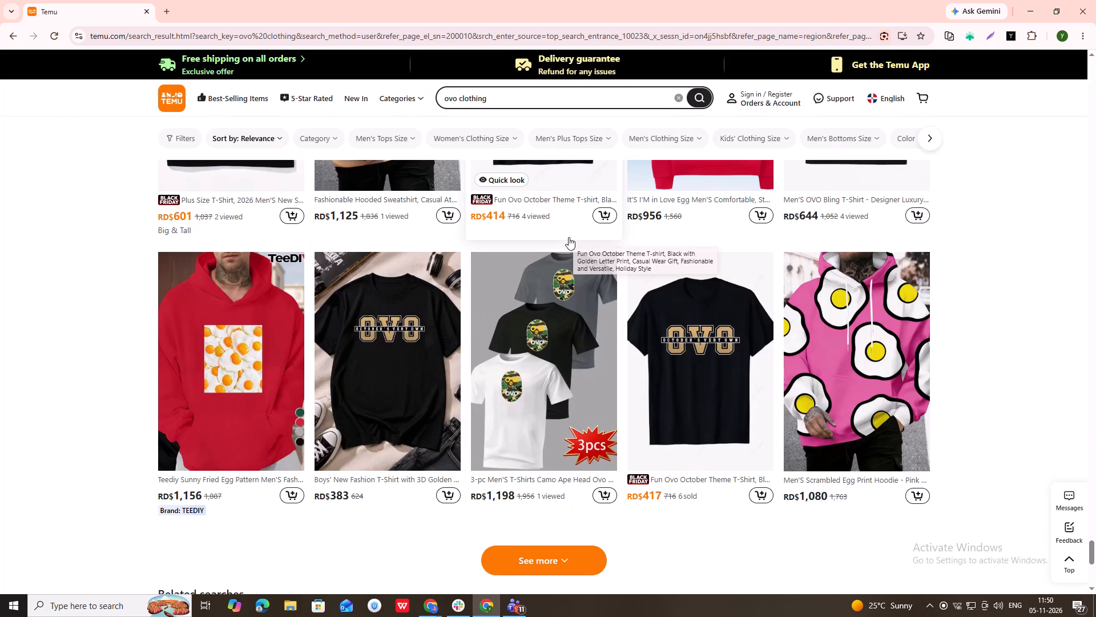
Select the logged links from row 104531 through row 104702 to check how many have been recorded.
{"action": "key", "text": "alt+Tab"}
{"action": "key", "text": "ctrl+Up"}
{"action": "key", "text": "ctrl+Up"}
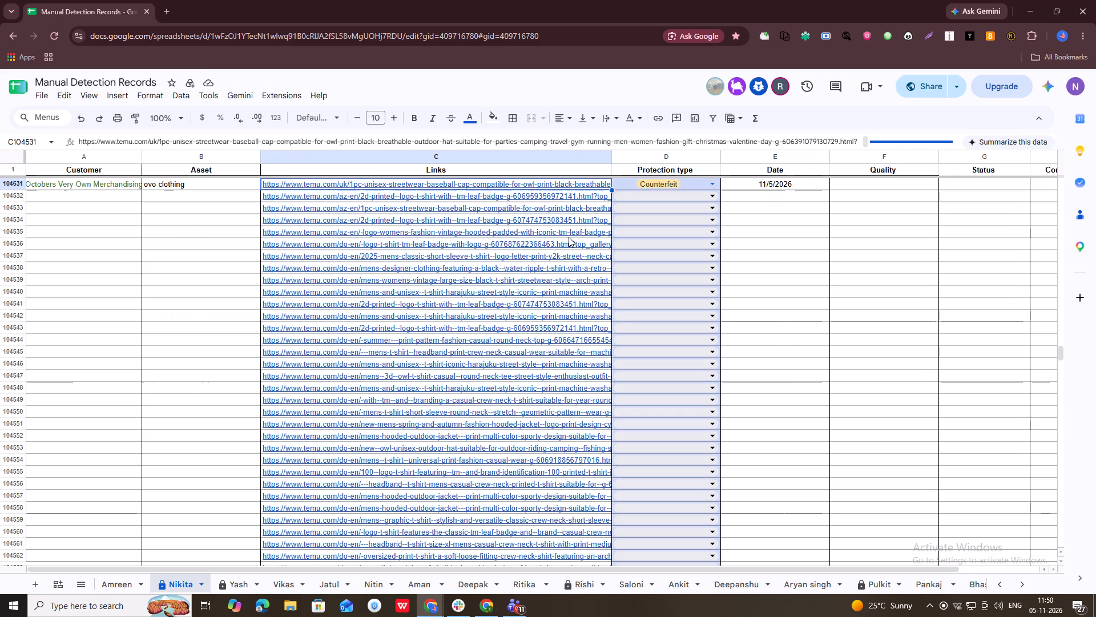
{"action": "key", "text": "ctrl+shift+Down"}
{"action": "key", "text": "ctrl+shift+Down"}
{"action": "key", "text": "ctrl+shift+Down"}
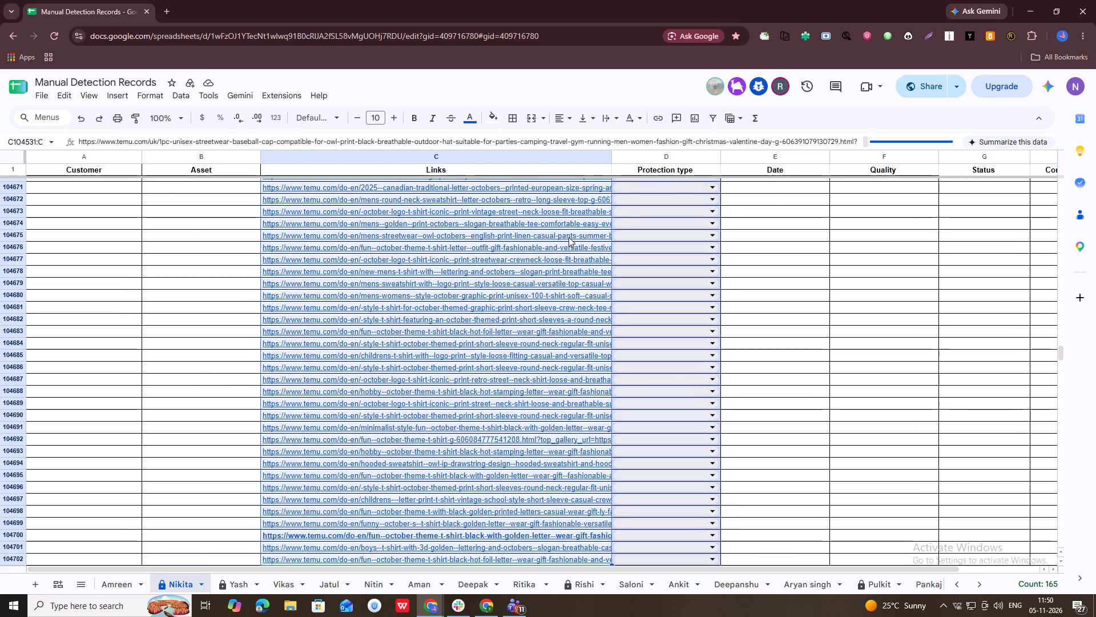
{"action": "scroll", "coordinate": [569, 237], "scroll_direction": "up", "scroll_amount": 4}
{"action": "left_click", "coordinate": [486, 315]}
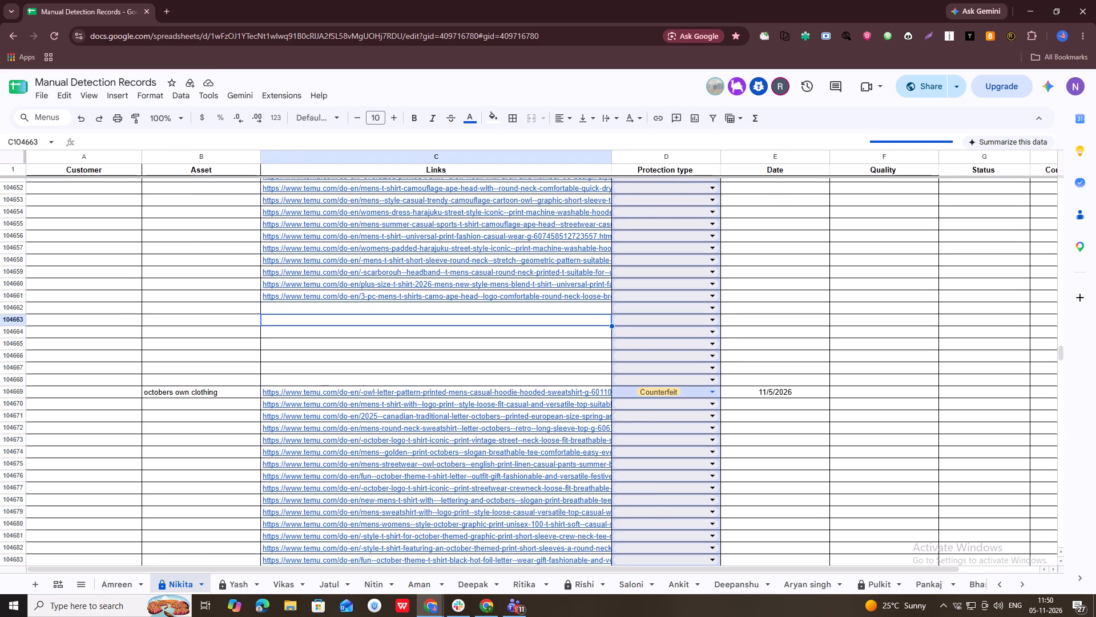
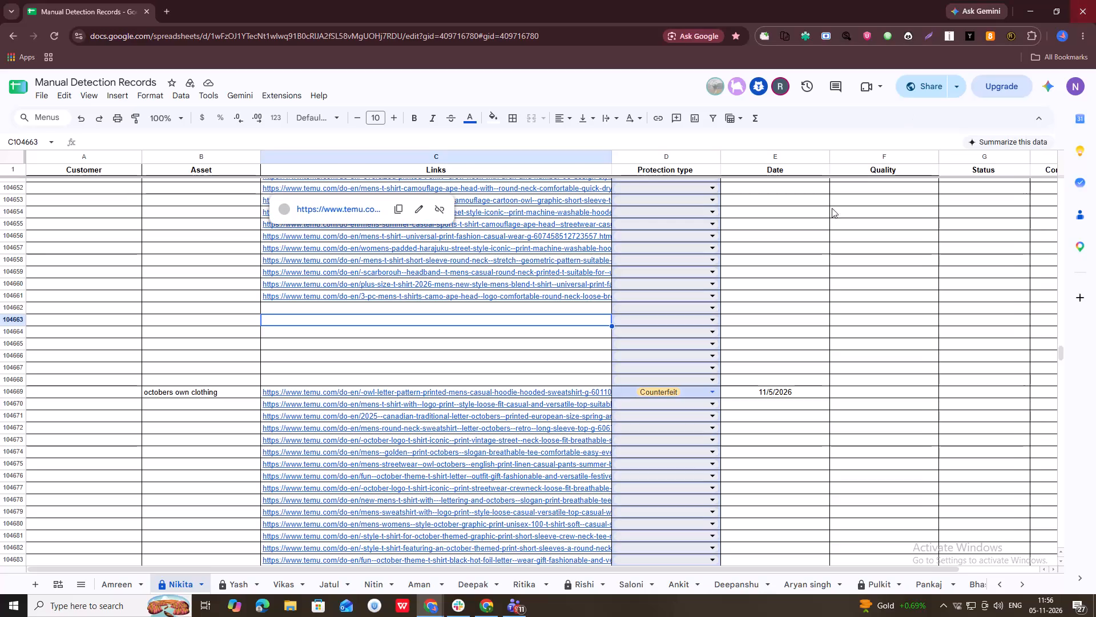
Switch to the Red Points New Incident form and move the Copy Link Status box clear of the form.
{"action": "key", "text": "alt+Tab"}
{"action": "key", "text": "alt+Tab"}
{"action": "key", "text": "alt+Tab"}
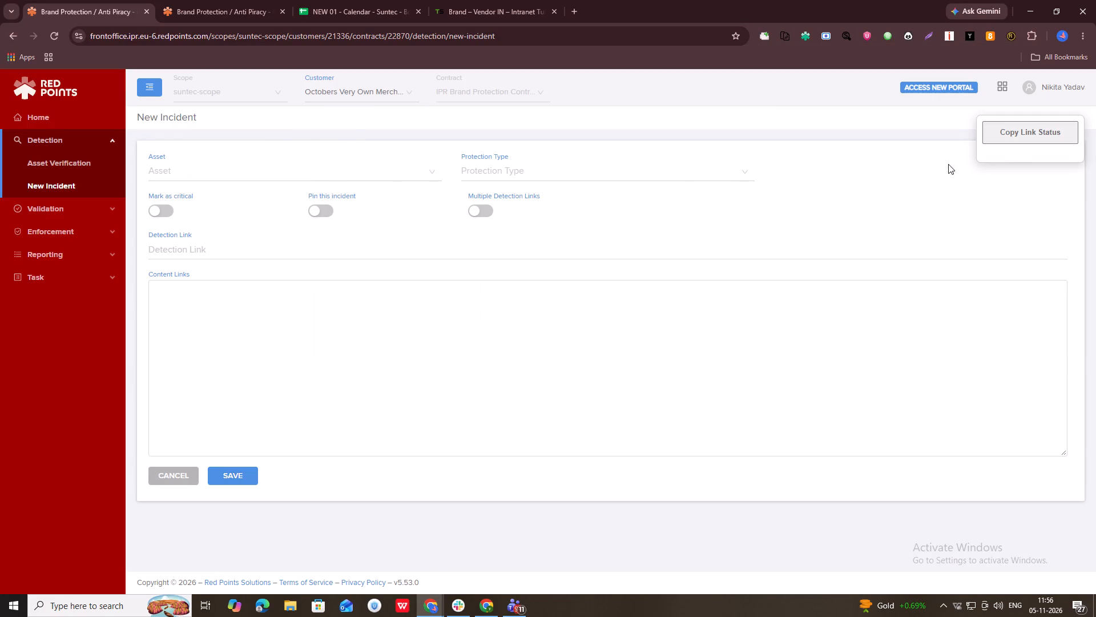
{"action": "left_click_drag", "start_coordinate": [1021, 153], "coordinate": [856, 110]}
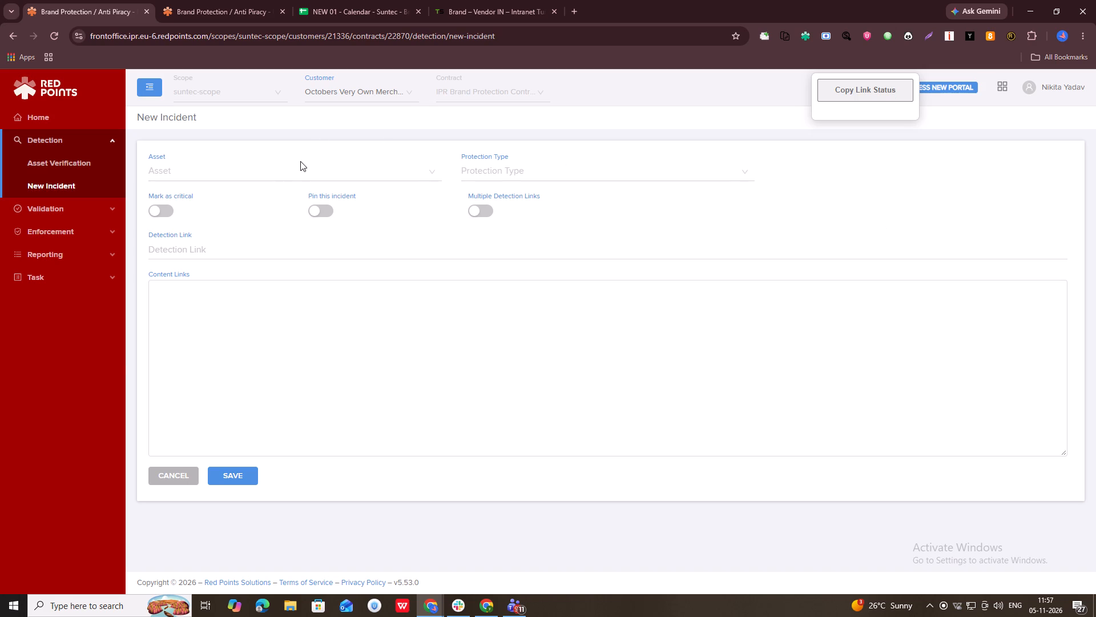
Copy the ovo clothing links in Manual Detection Records from row 104531 through row 104661.
{"action": "key", "text": "alt+Tab"}
{"action": "scroll", "coordinate": [410, 331], "scroll_direction": "up", "scroll_amount": 12}
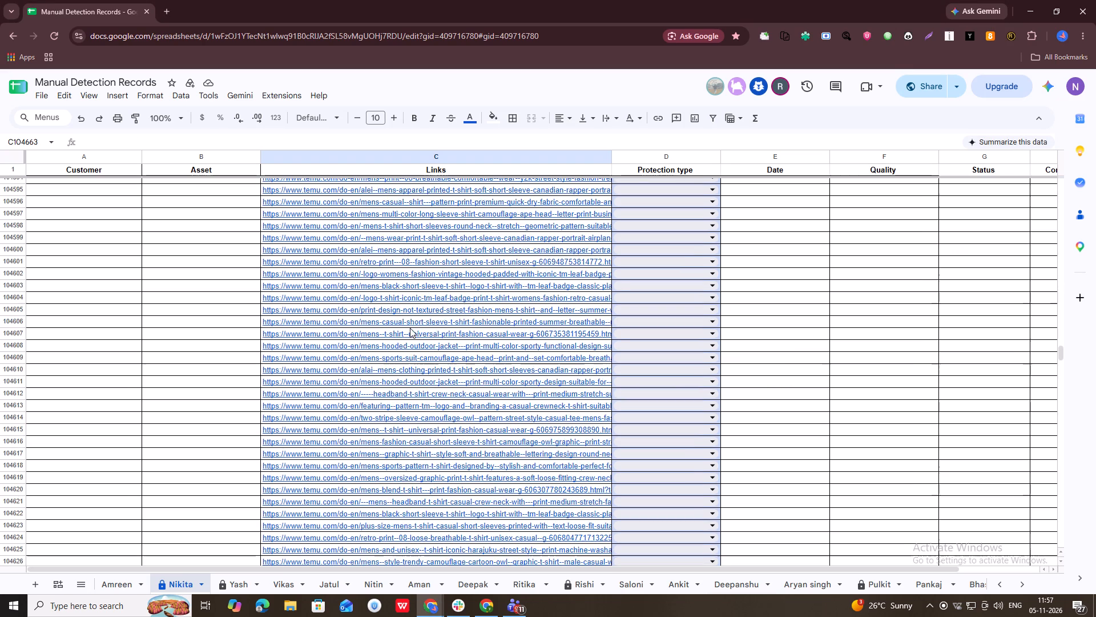
{"action": "scroll", "coordinate": [408, 318], "scroll_direction": "up", "scroll_amount": 11}
{"action": "scroll", "coordinate": [410, 272], "scroll_direction": "up", "scroll_amount": 6}
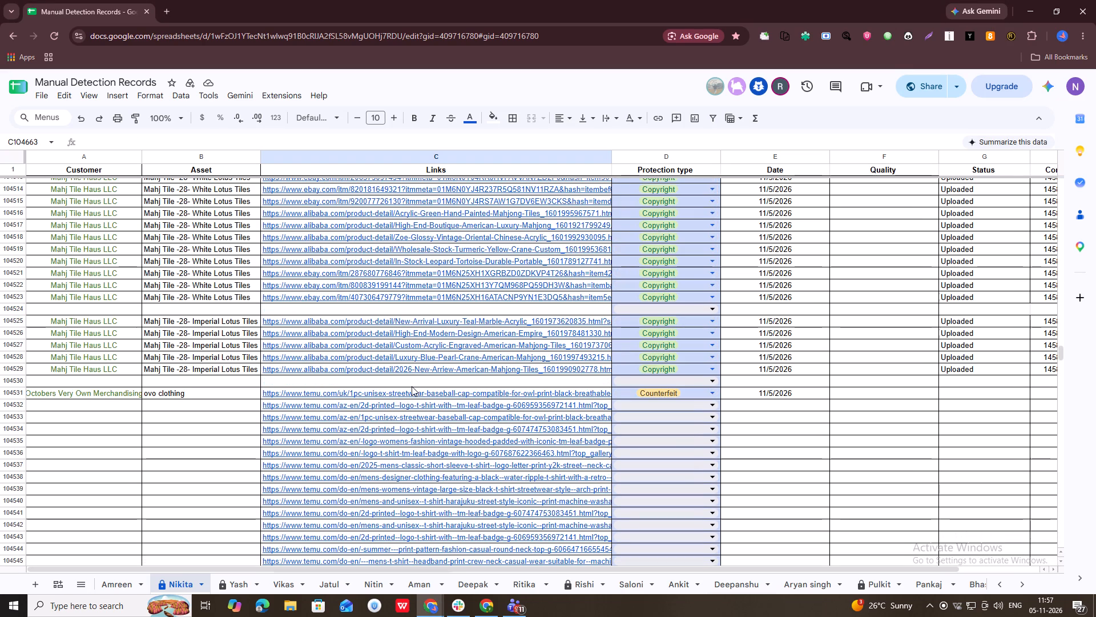
{"action": "left_click", "coordinate": [412, 395]}
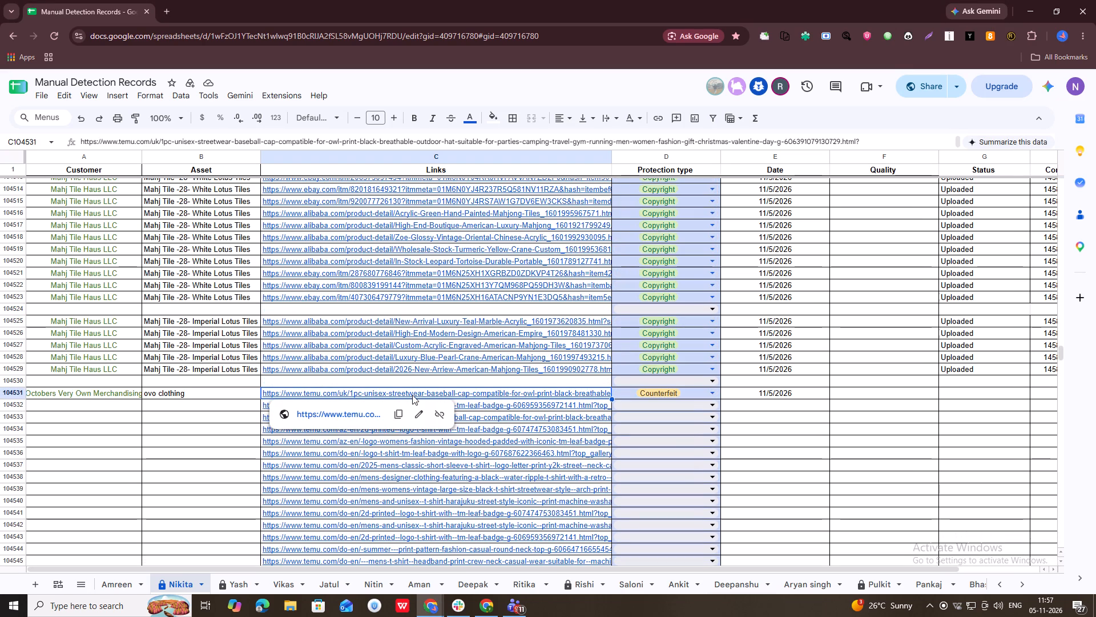
{"action": "key", "text": "ctrl+shift+Down"}
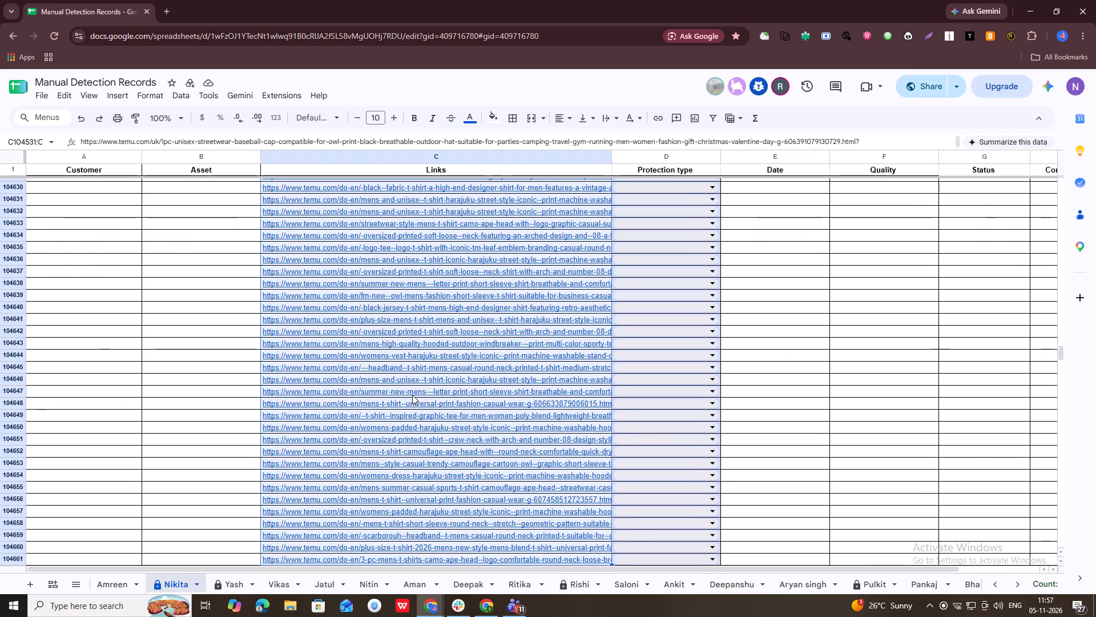
{"action": "key", "text": "ctrl+c"}
{"action": "key", "text": "ctrl+c"}
{"action": "key", "text": "ctrl+c"}
{"action": "scroll", "coordinate": [412, 395], "scroll_direction": "down", "scroll_amount": 7}
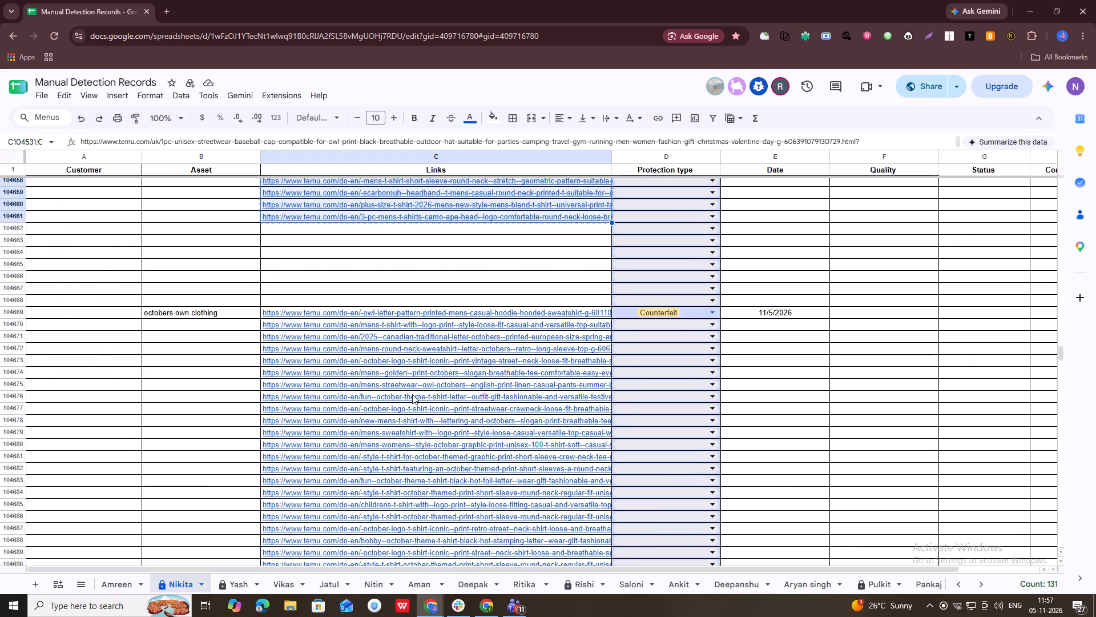
Fill the new incident with asset OVO - 25 - Clothing, protection type Product counterfeit, multiple detection links enabled, and the copied links.
{"action": "key", "text": "alt+Tab"}
{"action": "left_click", "coordinate": [249, 179]}
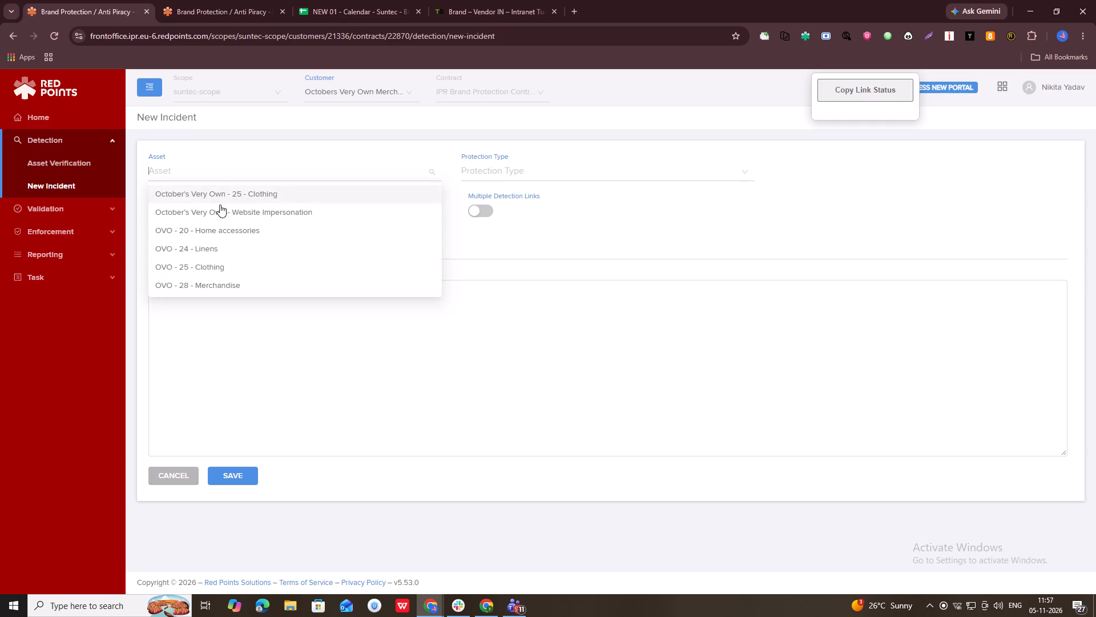
{"action": "left_click", "coordinate": [204, 269]}
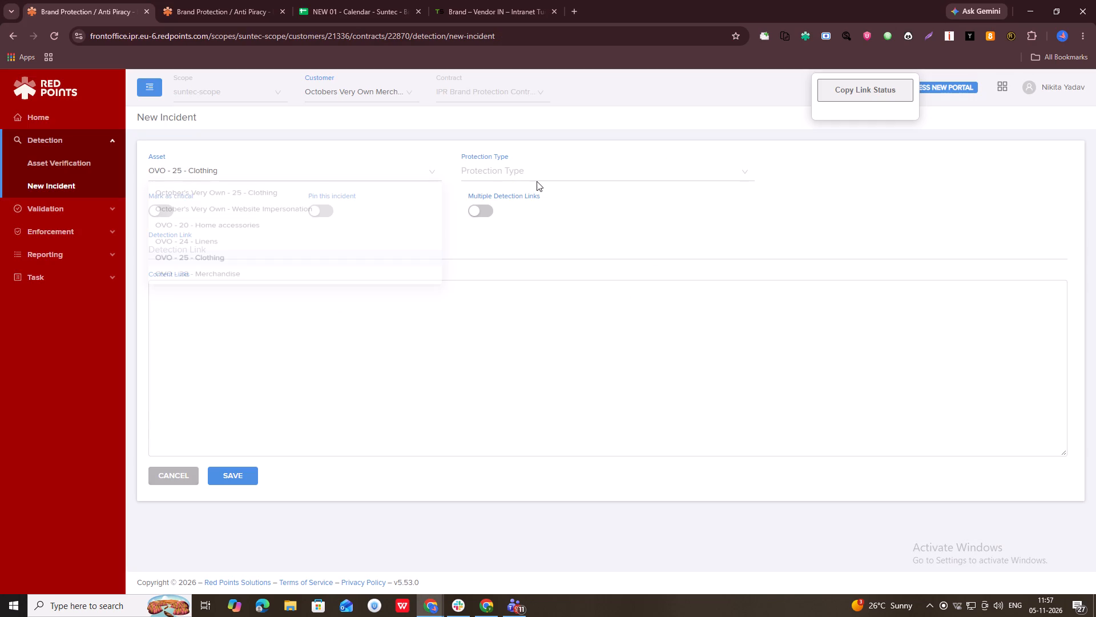
{"action": "left_click", "coordinate": [535, 170]}
{"action": "left_click", "coordinate": [505, 249]}
{"action": "left_click", "coordinate": [479, 211]}
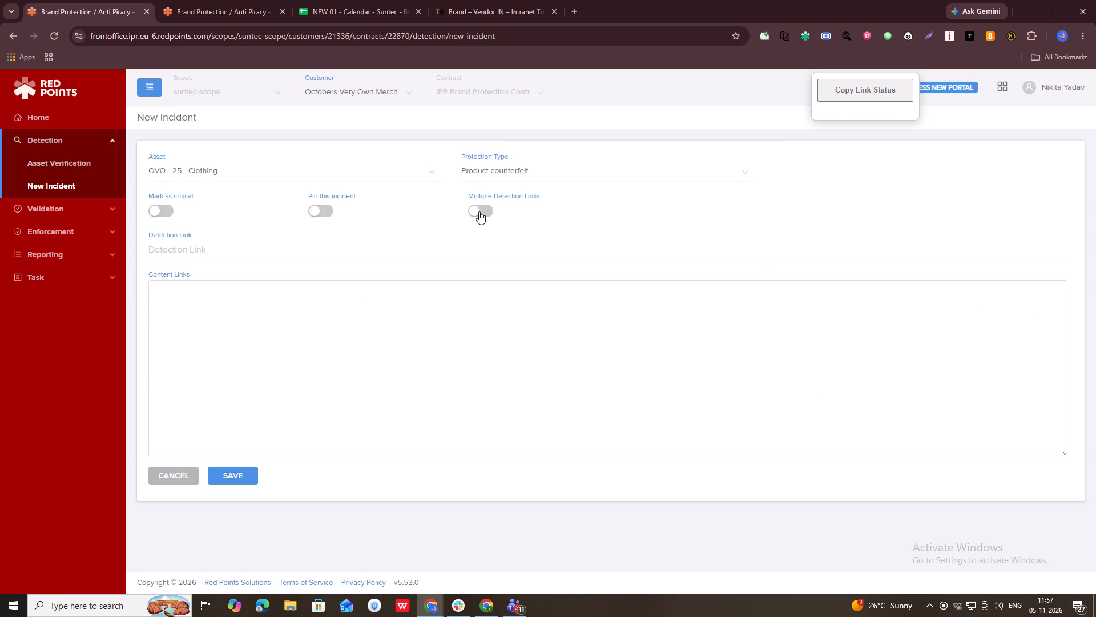
{"action": "left_click", "coordinate": [462, 341]}
{"action": "key", "text": "ctrl+v"}
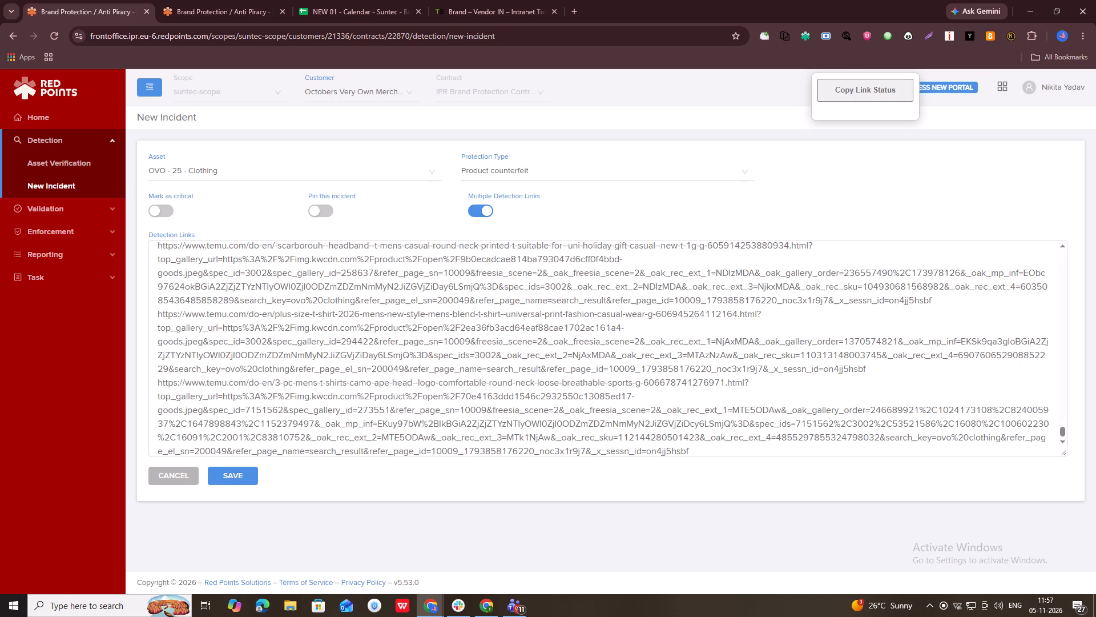
Check the pasted links against the logged ovo clothing rows and save the incidents.
{"action": "key", "text": "alt+Tab"}
{"action": "scroll", "coordinate": [537, 344], "scroll_direction": "up", "scroll_amount": 6}
{"action": "key", "text": "alt+Tab"}
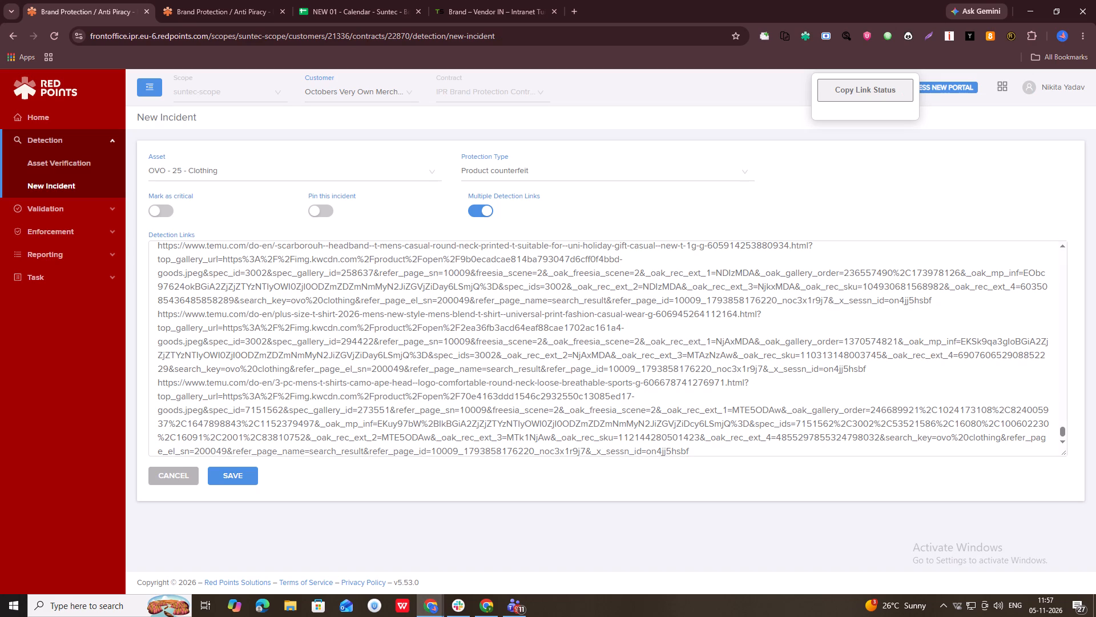
{"action": "key", "text": "alt+Tab"}
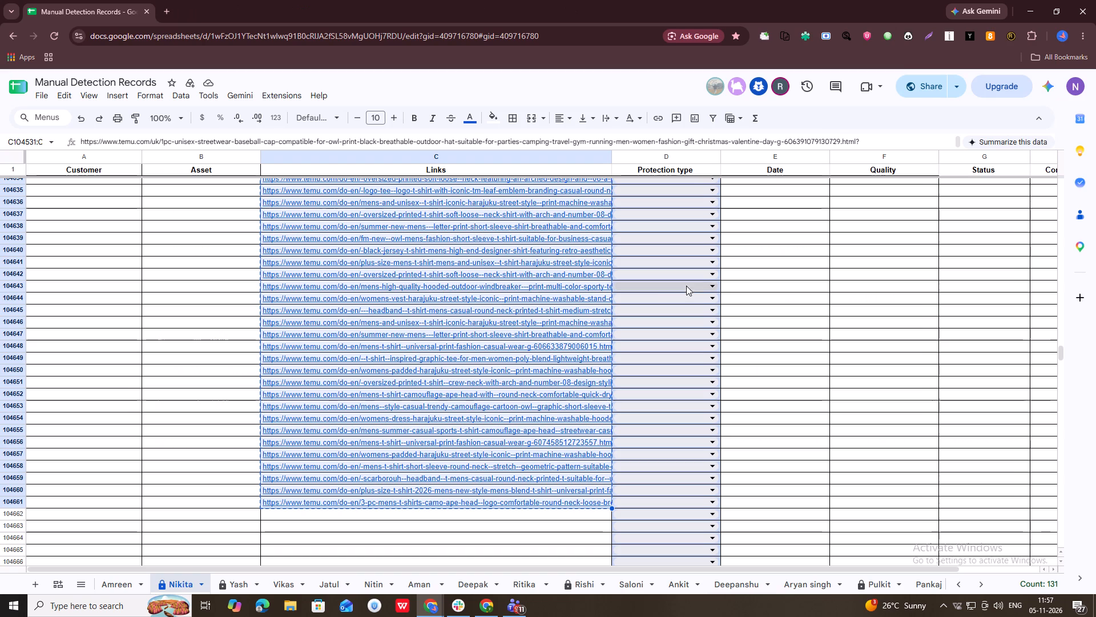
{"action": "scroll", "coordinate": [553, 293], "scroll_direction": "up", "scroll_amount": 12}
{"action": "key", "text": "alt+Tab"}
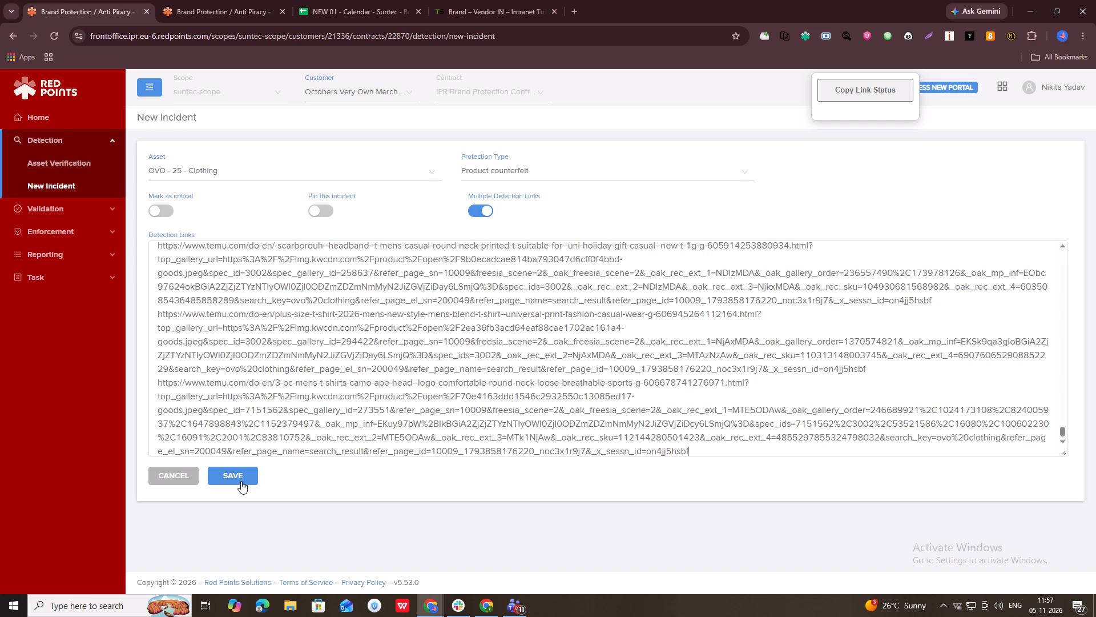
{"action": "key", "text": "alt+Tab"}
{"action": "scroll", "coordinate": [241, 481], "scroll_direction": "up", "scroll_amount": 13}
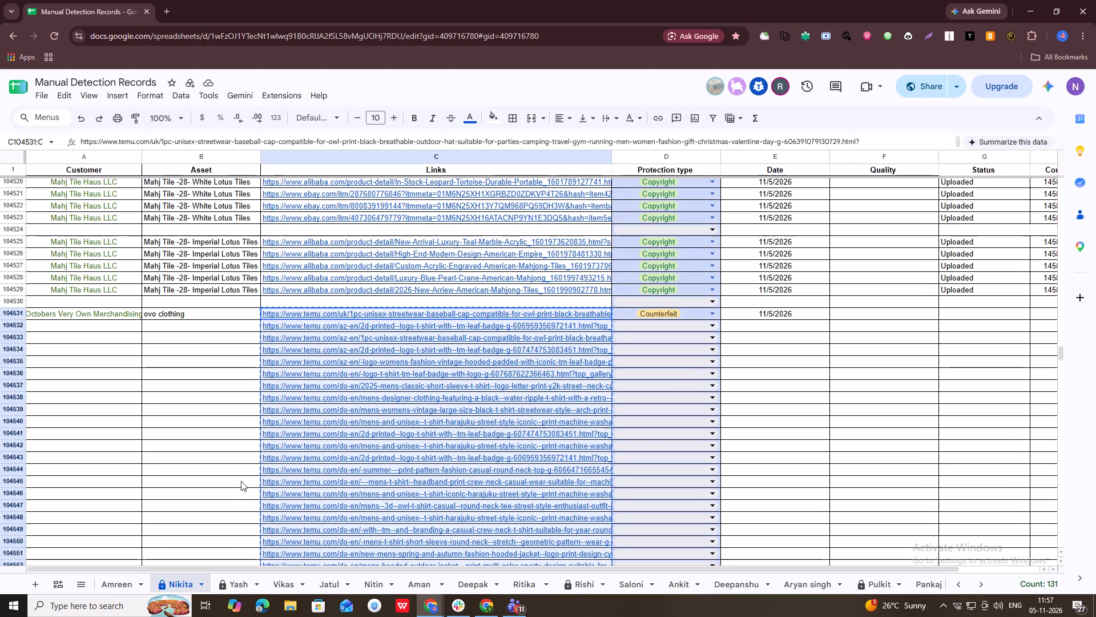
{"action": "key", "text": "alt+Tab"}
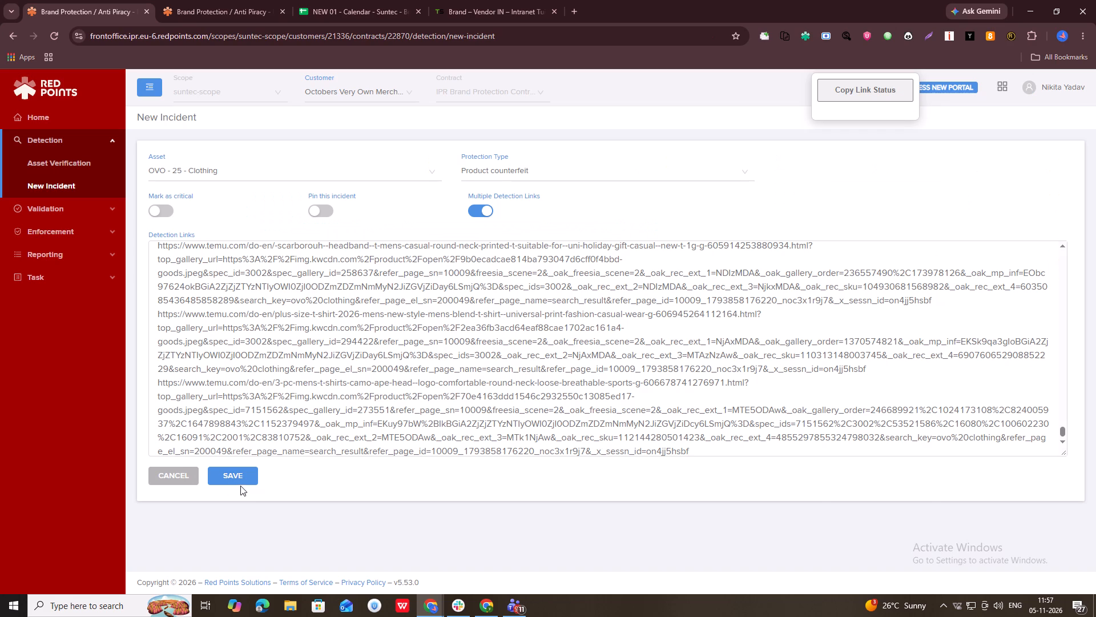
{"action": "left_click", "coordinate": [240, 480]}
Copy the asset name OVO - 25 - Clothing into row 104531 and fill customer and asset down the ovo clothing block.
{"action": "left_click", "coordinate": [227, 177], "text": "alt"}
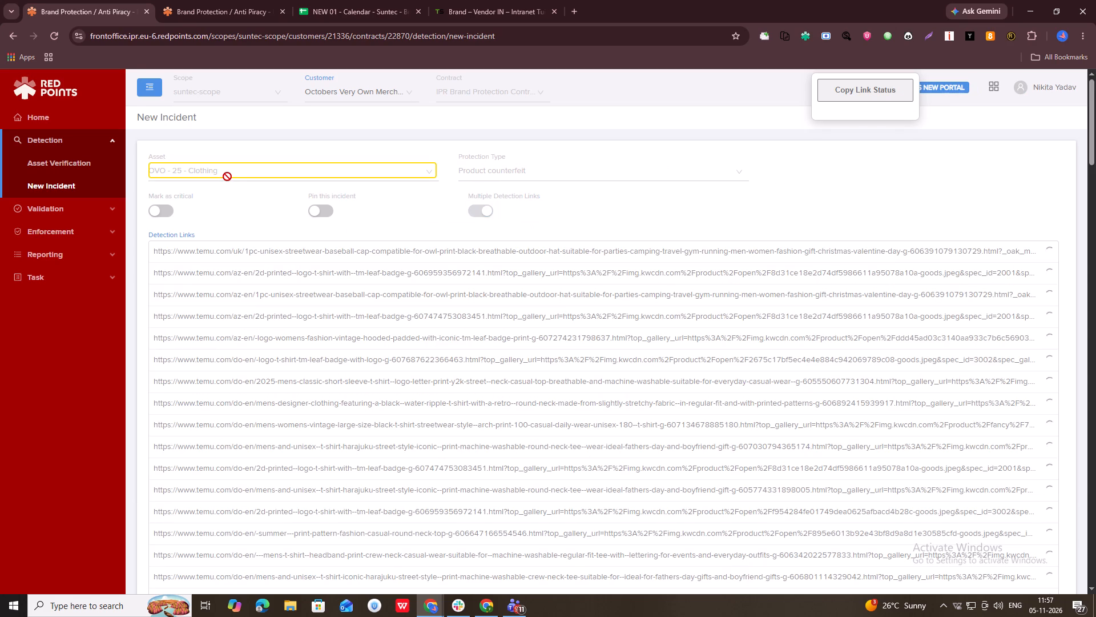
{"action": "key", "text": "alt+Tab"}
{"action": "left_click", "coordinate": [225, 371]}
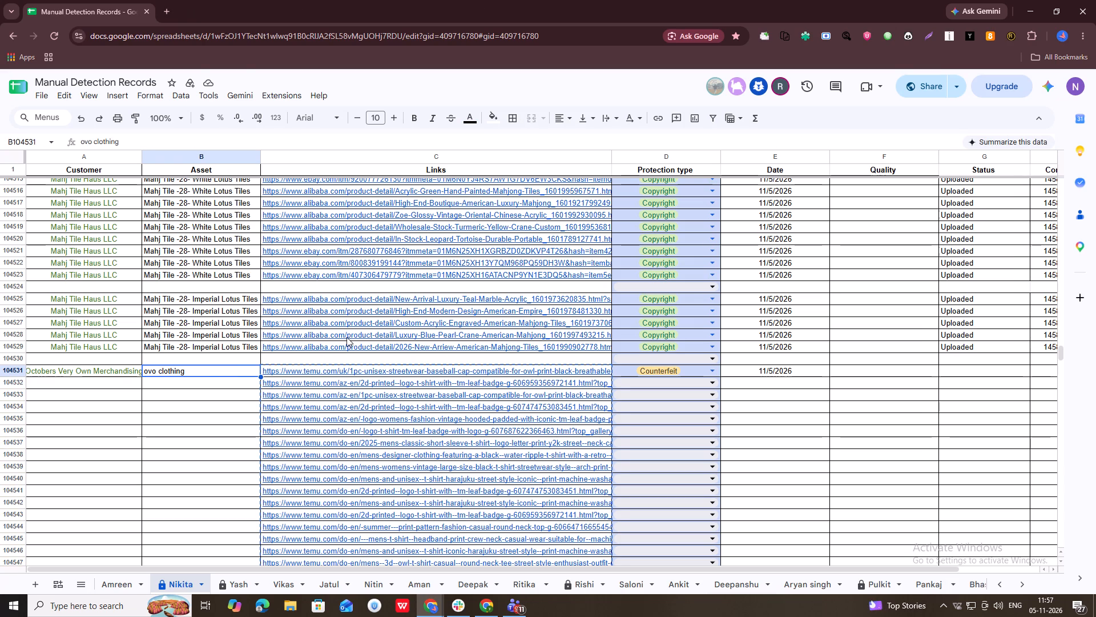
{"action": "key", "text": "ctrl+v"}
{"action": "key", "text": "shift+Left"}
{"action": "key", "text": "ctrl+space"}
{"action": "key", "text": "ctrl+d"}
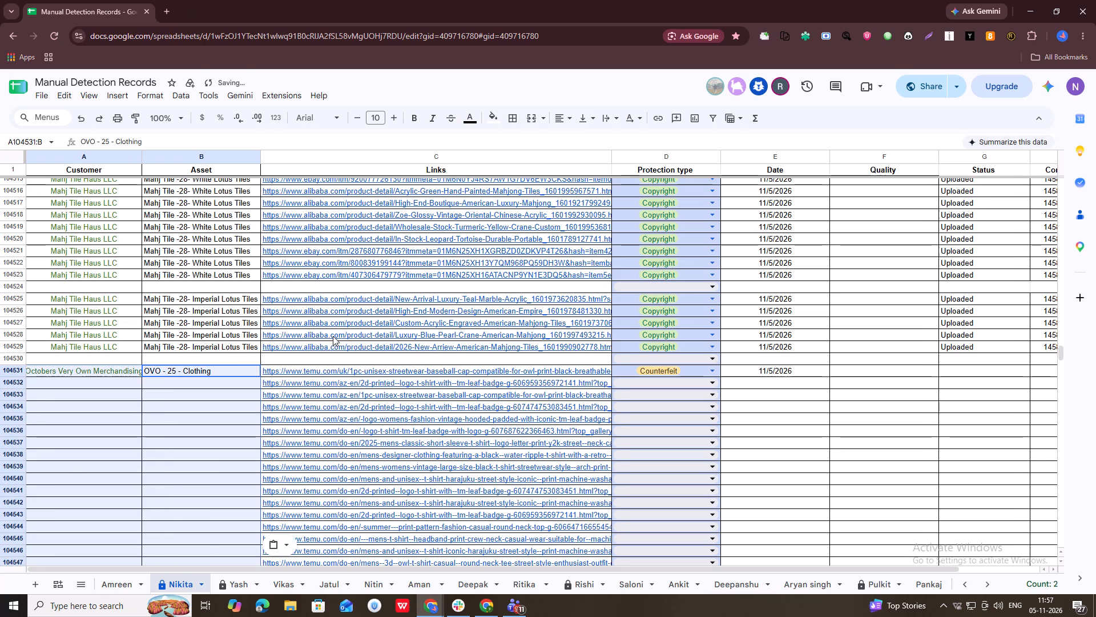
Fill the Counterfeit protection type and the date 11/5/2026 down the ovo clothing block from row 104531.
{"action": "key", "text": "Right"}
{"action": "key", "text": "Right"}
{"action": "key", "text": "shift+Right"}
{"action": "key", "text": "ctrl+space"}
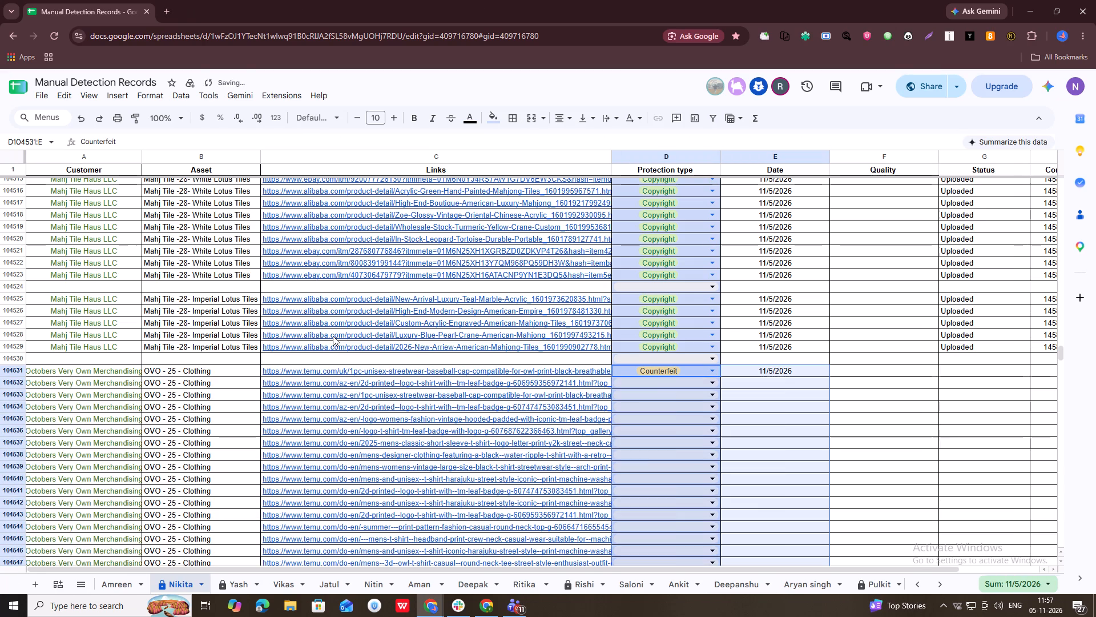
{"action": "key", "text": "ctrl+d"}
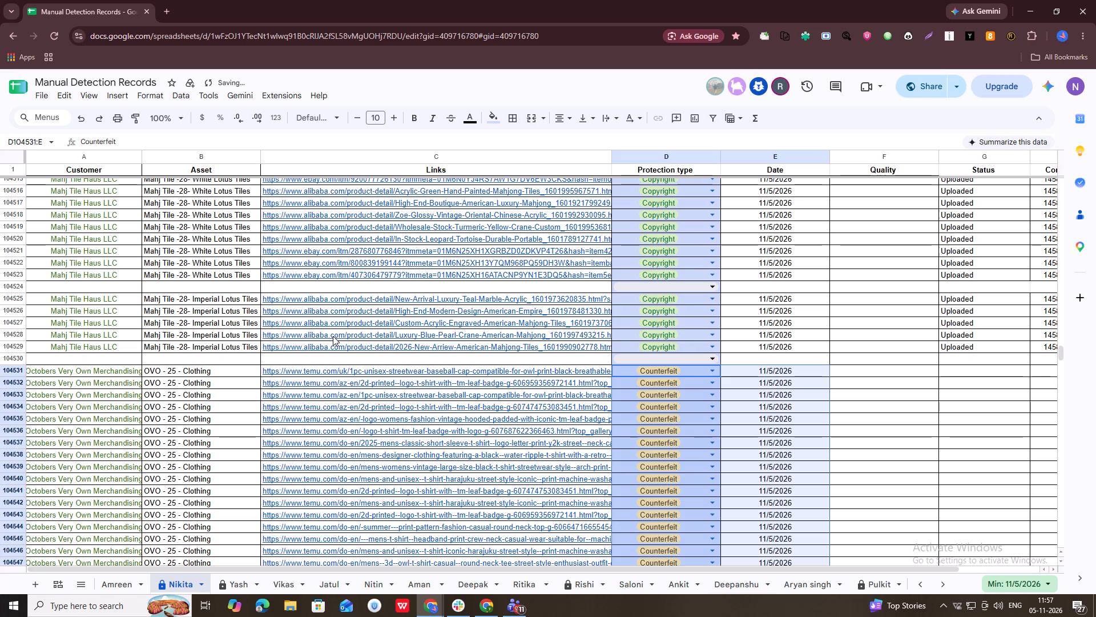
Copy the link statuses from Red Points and paste them into Manual Detection Records starting at cell F104530.
{"action": "left_click", "coordinate": [867, 365]}
{"action": "scroll", "coordinate": [493, 393], "scroll_direction": "down", "scroll_amount": 15}
{"action": "scroll", "coordinate": [496, 389], "scroll_direction": "down", "scroll_amount": 7}
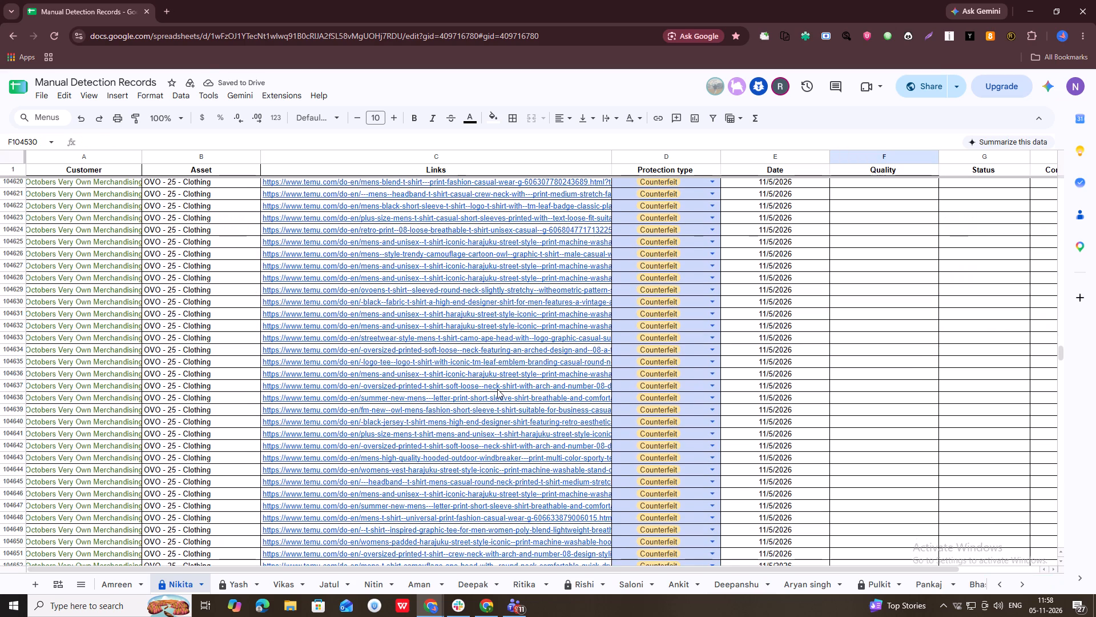
{"action": "key", "text": "alt+Tab"}
{"action": "left_click", "coordinate": [867, 90]}
{"action": "key", "text": "alt+Tab"}
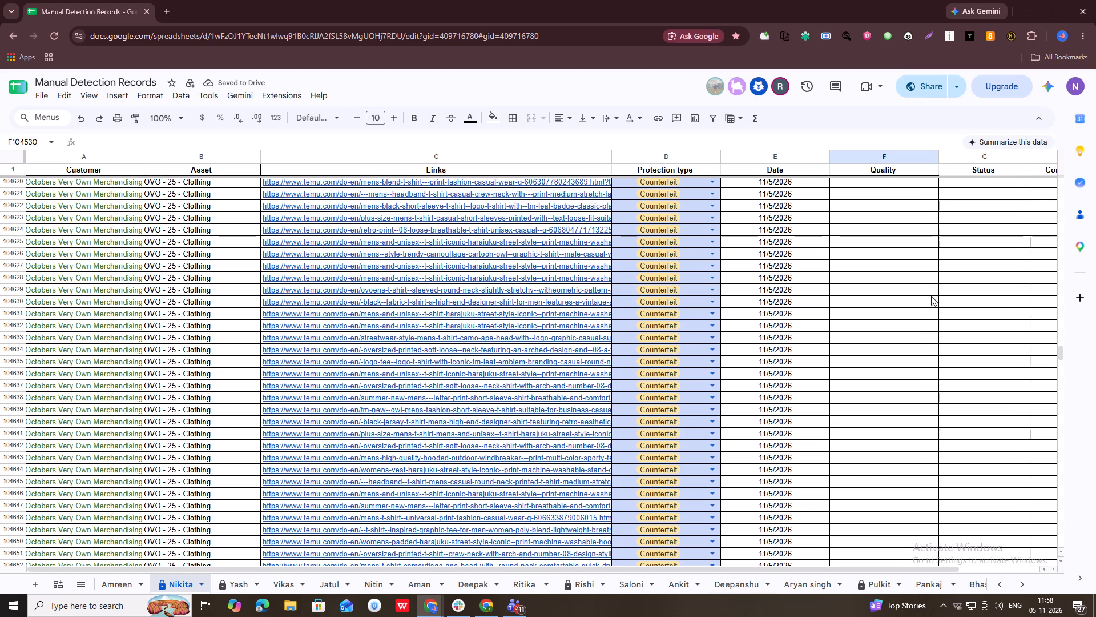
{"action": "scroll", "coordinate": [966, 313], "scroll_direction": "up", "scroll_amount": 5}
{"action": "scroll", "coordinate": [901, 294], "scroll_direction": "up", "scroll_amount": 19}
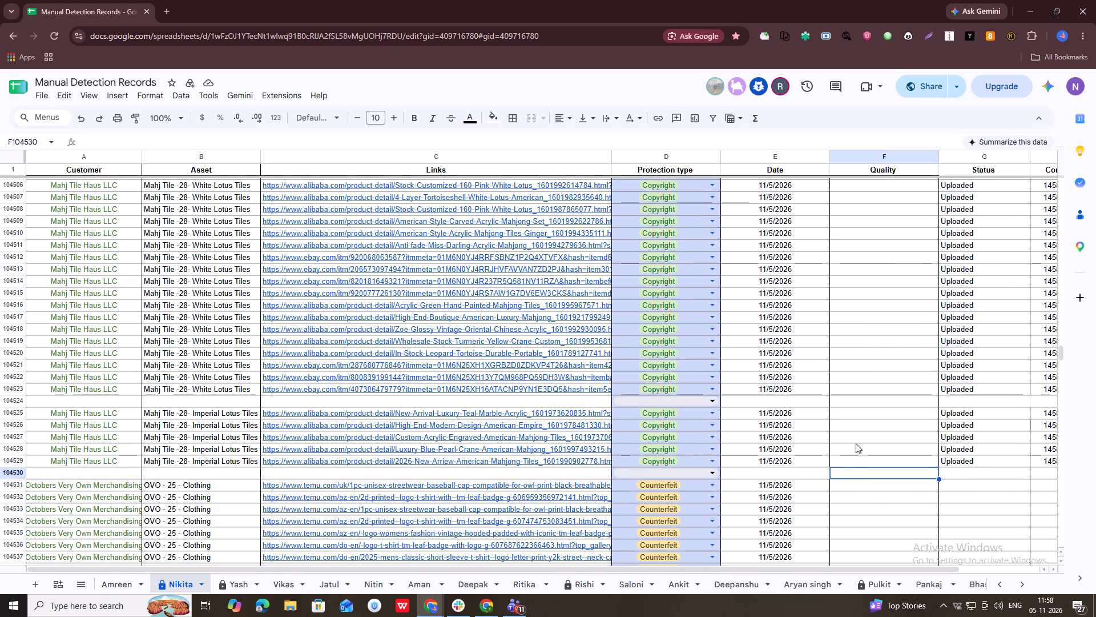
{"action": "key", "text": "ctrl+v"}
Delete the pasted header cells in row 104530 and the duplicate links in the Quality column, rows 104531 to 104661.
{"action": "key", "text": "Left"}
{"action": "key", "text": "Right"}
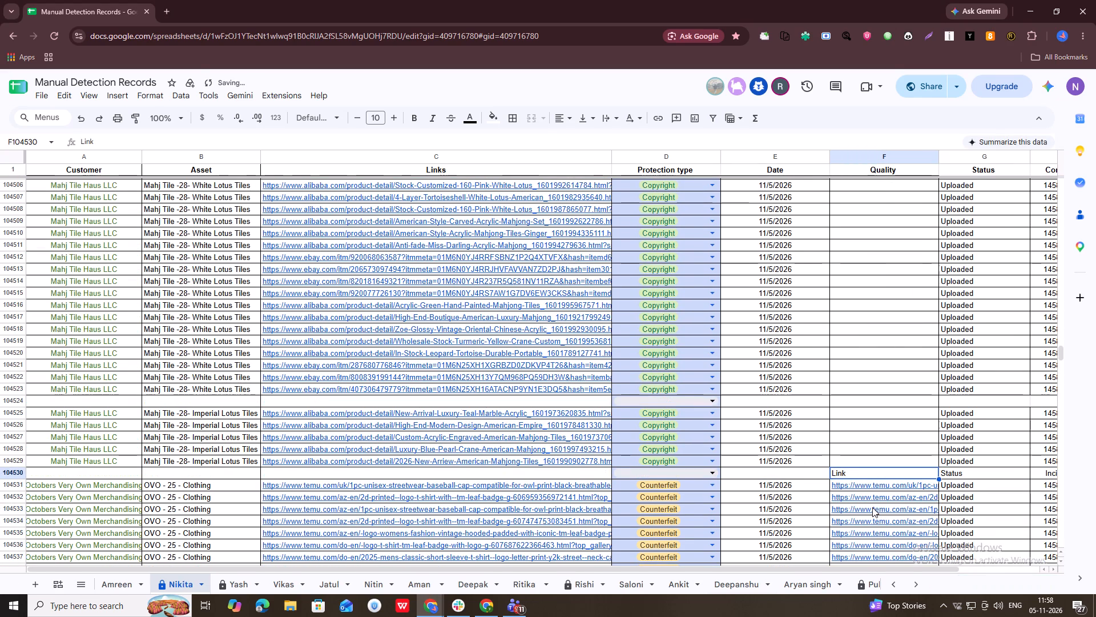
{"action": "key", "text": "shift+Right"}
{"action": "key", "text": "shift+Right"}
{"action": "key", "text": "Delete"}
{"action": "key", "text": "Down"}
{"action": "key", "text": "ctrl+shift+Down"}
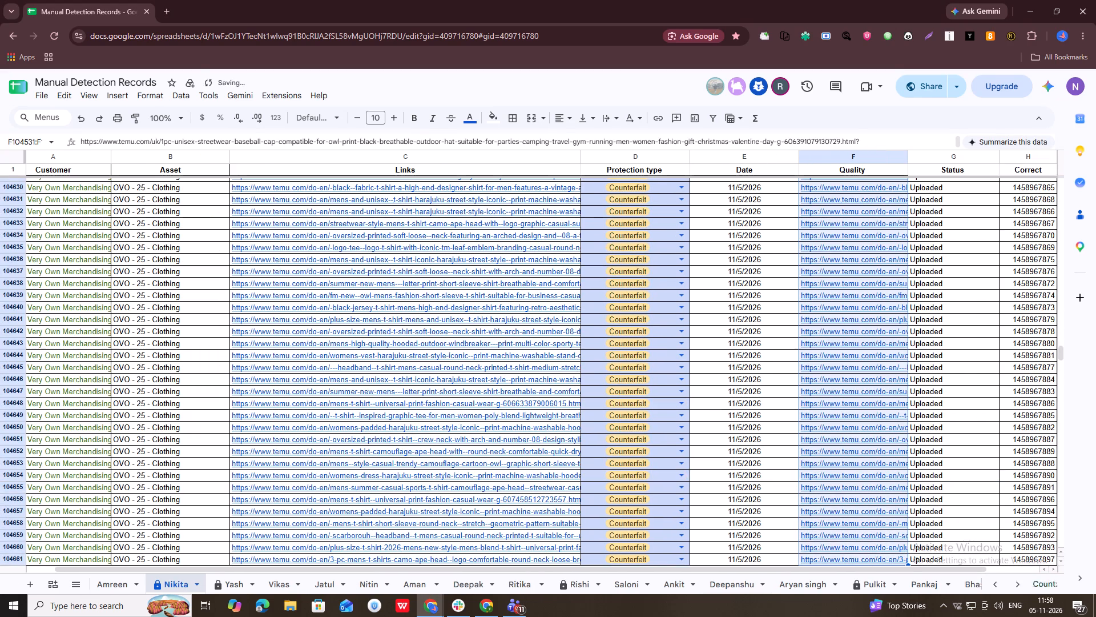
{"action": "key", "text": "Delete"}
Copy the octobers own clothing links from row 104669 through row 104702.
{"action": "key", "text": "Right"}
{"action": "key", "text": "ctrl+Down"}
{"action": "key", "text": "Down"}
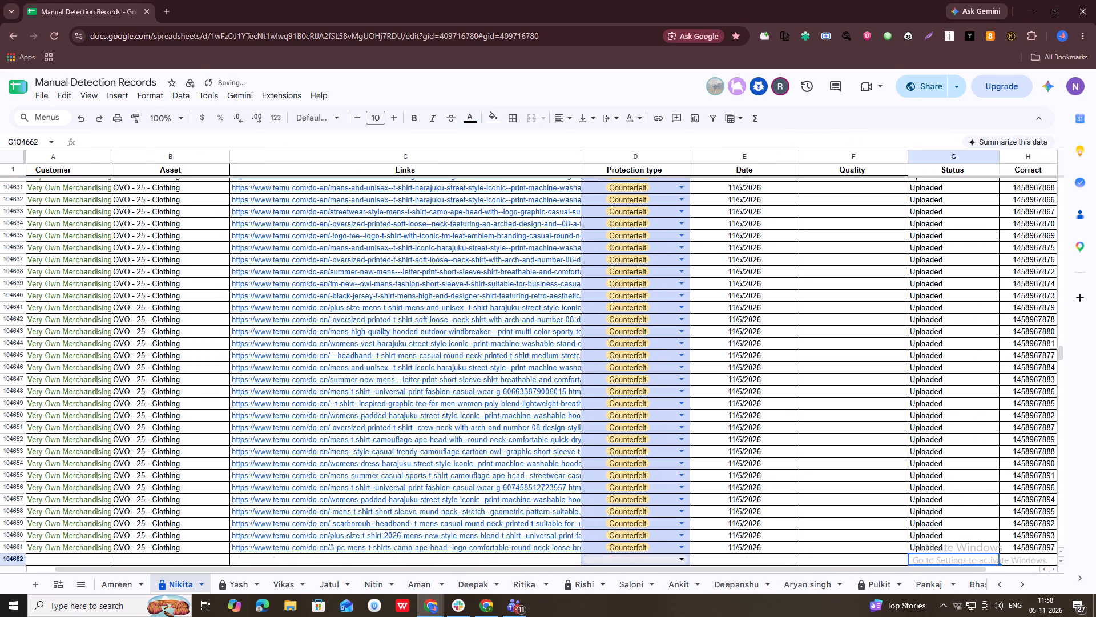
{"action": "key", "text": "Left"}
{"action": "key", "text": "Left"}
{"action": "key", "text": "Down"}
{"action": "key", "text": "Left"}
{"action": "key", "text": "Left"}
{"action": "key", "text": "ctrl+Down"}
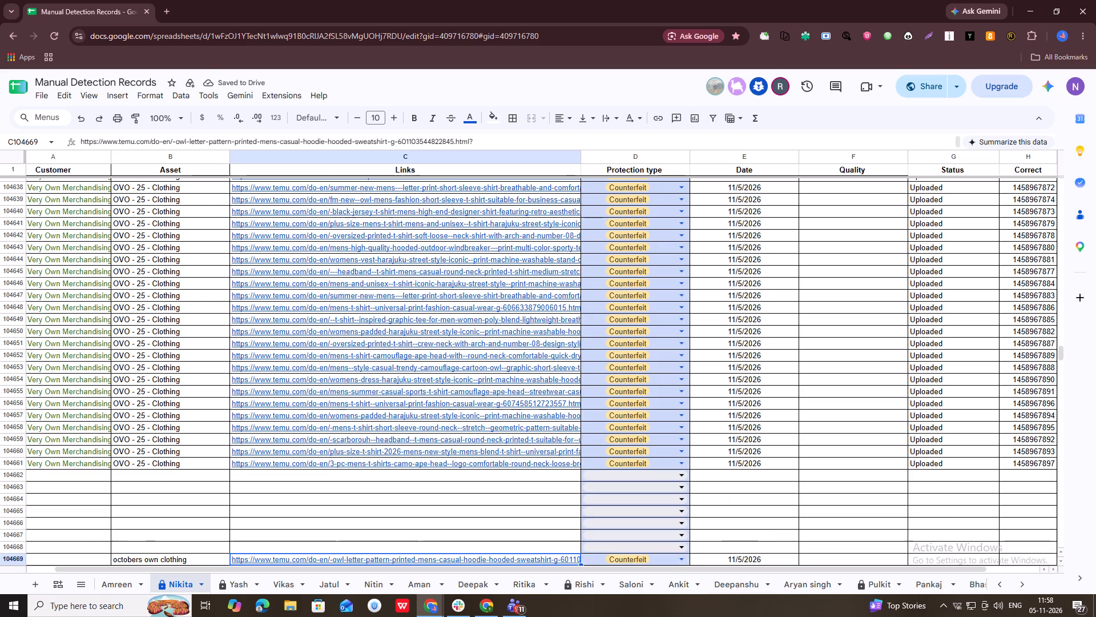
{"action": "key", "text": "ctrl+shift+Down"}
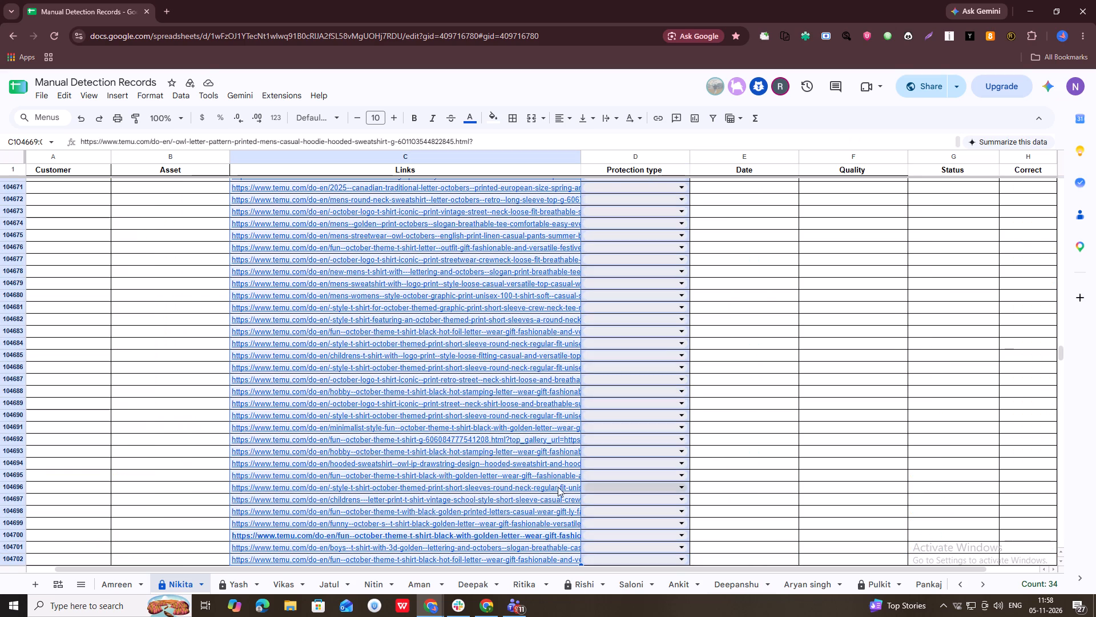
{"action": "scroll", "coordinate": [527, 461], "scroll_direction": "down", "scroll_amount": 4}
{"action": "key", "text": "ctrl+c"}
Return to Red Points and clear the submitted detection links to start another incident list.
{"action": "key", "text": "alt+Tab"}
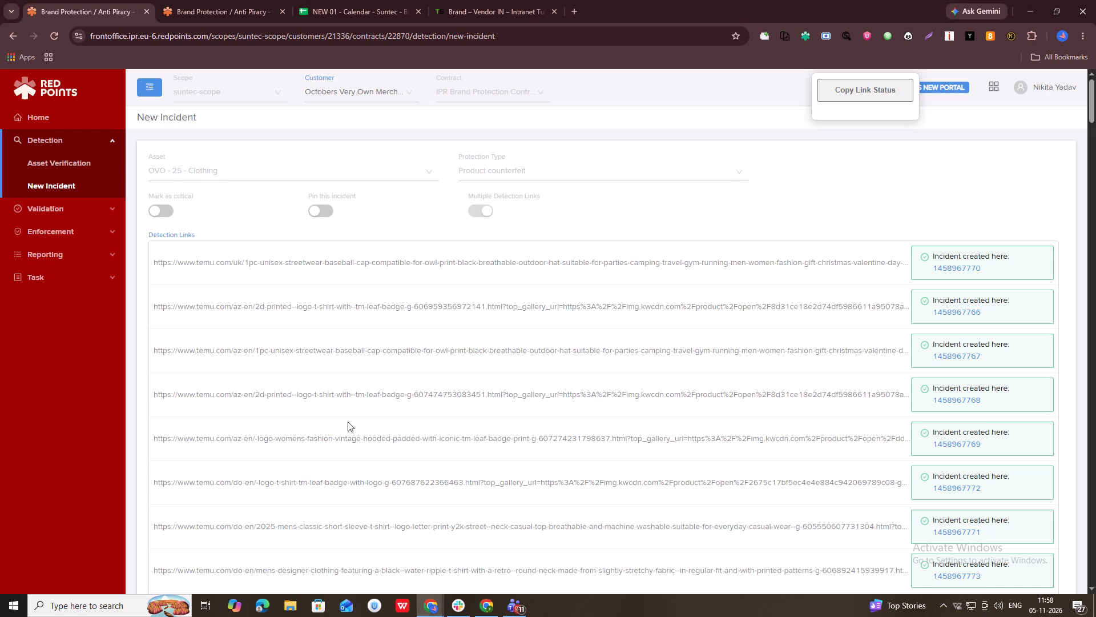
{"action": "scroll", "coordinate": [346, 405], "scroll_direction": "down", "scroll_amount": 9}
{"action": "scroll", "coordinate": [346, 403], "scroll_direction": "down", "scroll_amount": 20}
{"action": "scroll", "coordinate": [346, 403], "scroll_direction": "down", "scroll_amount": 20}
{"action": "scroll", "coordinate": [346, 403], "scroll_direction": "down", "scroll_amount": 2}
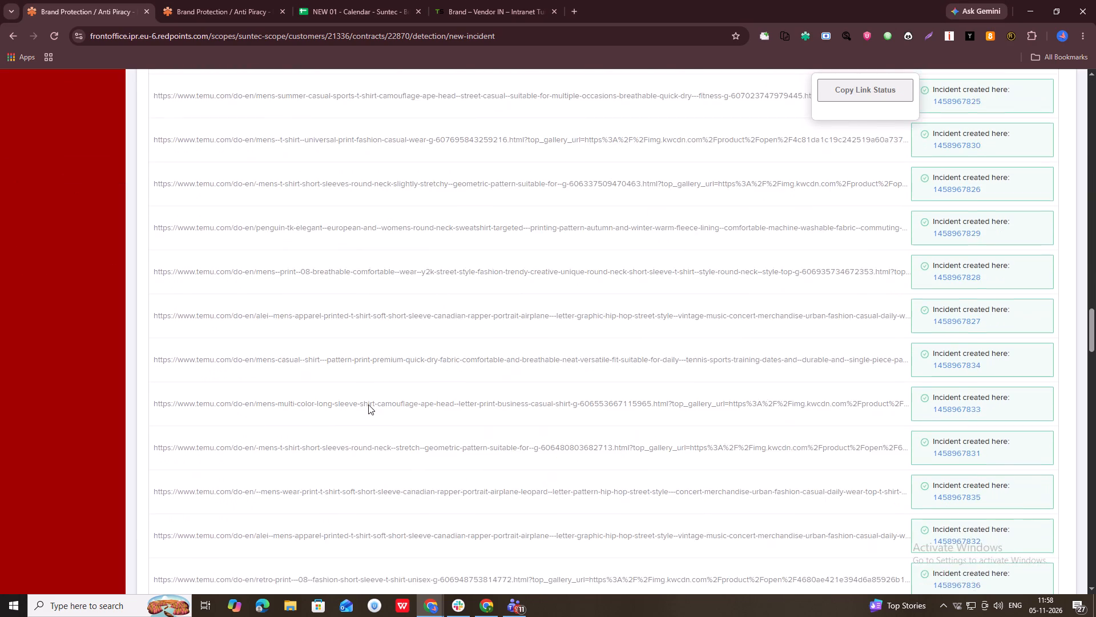
{"action": "scroll", "coordinate": [368, 404], "scroll_direction": "down", "scroll_amount": 20}
{"action": "scroll", "coordinate": [368, 404], "scroll_direction": "down", "scroll_amount": 20}
{"action": "scroll", "coordinate": [368, 404], "scroll_direction": "down", "scroll_amount": 17}
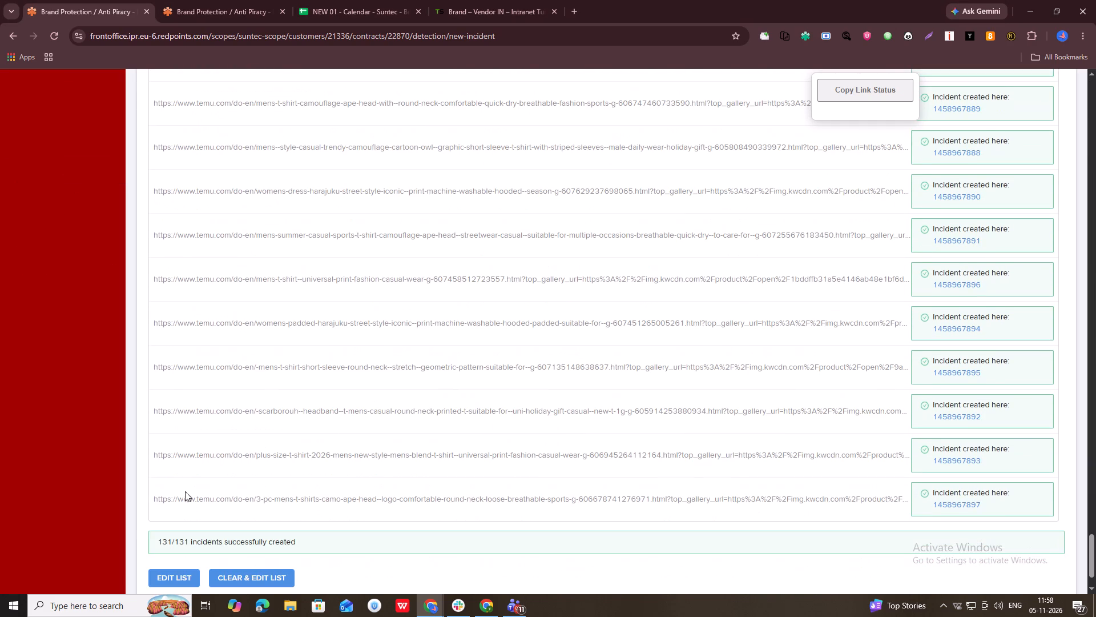
{"action": "left_click", "coordinate": [224, 505]}
Open the asset choices for the new incident.
{"action": "left_click", "coordinate": [273, 162]}
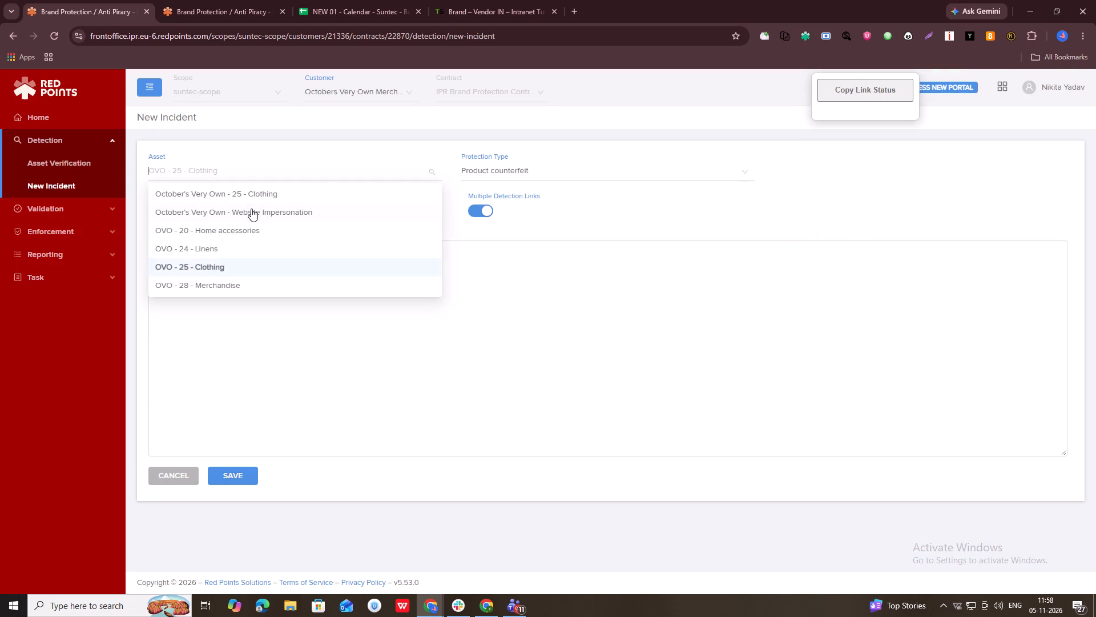
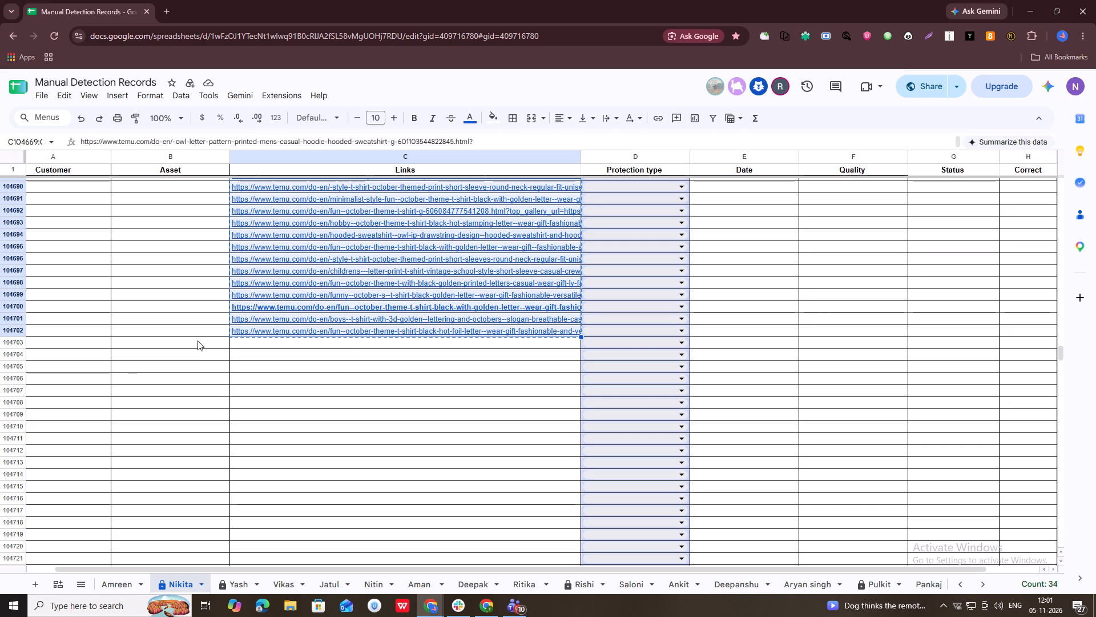
In row 104669, enter October's Very Own - 25 - Clothing as asset and copy in the customer Octobers Very Own Merchandising from row 104661.
{"action": "key", "text": "Up"}
{"action": "key", "text": "Left"}
{"action": "key", "text": "Down"}
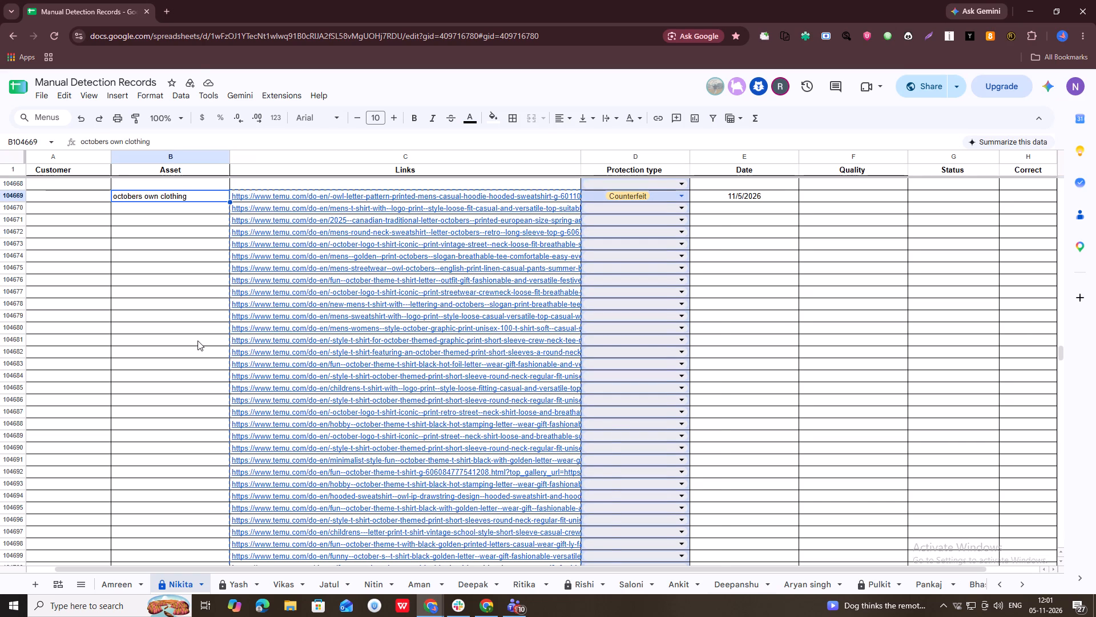
{"action": "key", "text": "ctrl+v"}
{"action": "key", "text": "ctrl+Left"}
{"action": "key", "text": "ctrl+Up"}
{"action": "key", "text": "ctrl+c"}
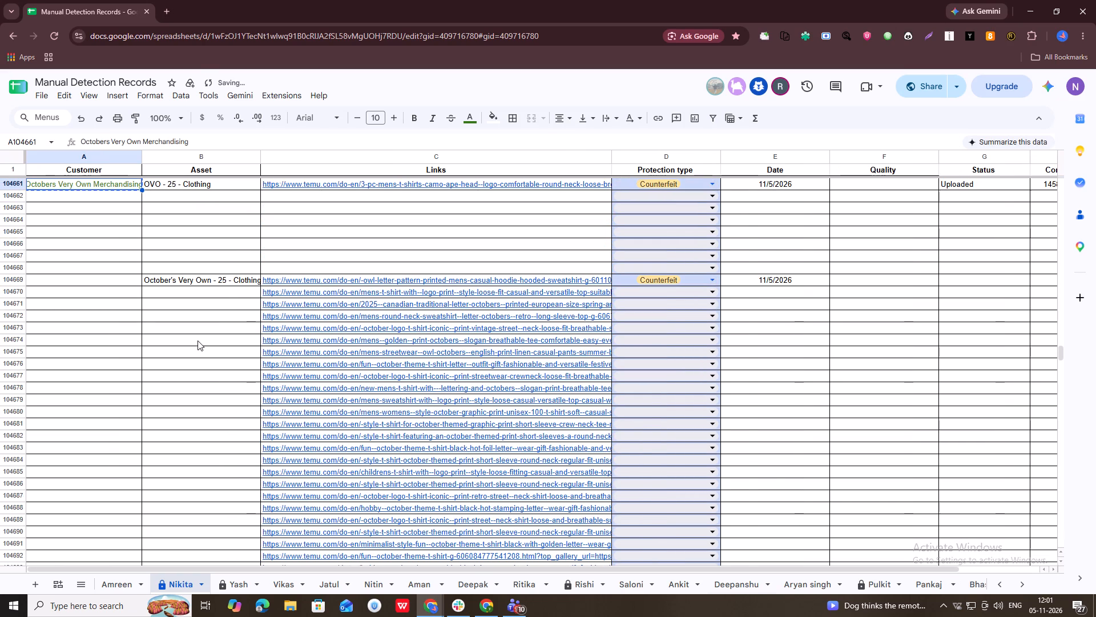
{"action": "key", "text": "Right"}
{"action": "key", "text": "ctrl+Down"}
{"action": "key", "text": "ctrl+Left"}
{"action": "key", "text": "ctrl+v"}
Fill the customer, asset, Counterfeit protection type and 11/5/2026 date down from row 104669 through row 104702.
{"action": "key", "text": "Right"}
{"action": "key", "text": "Right"}
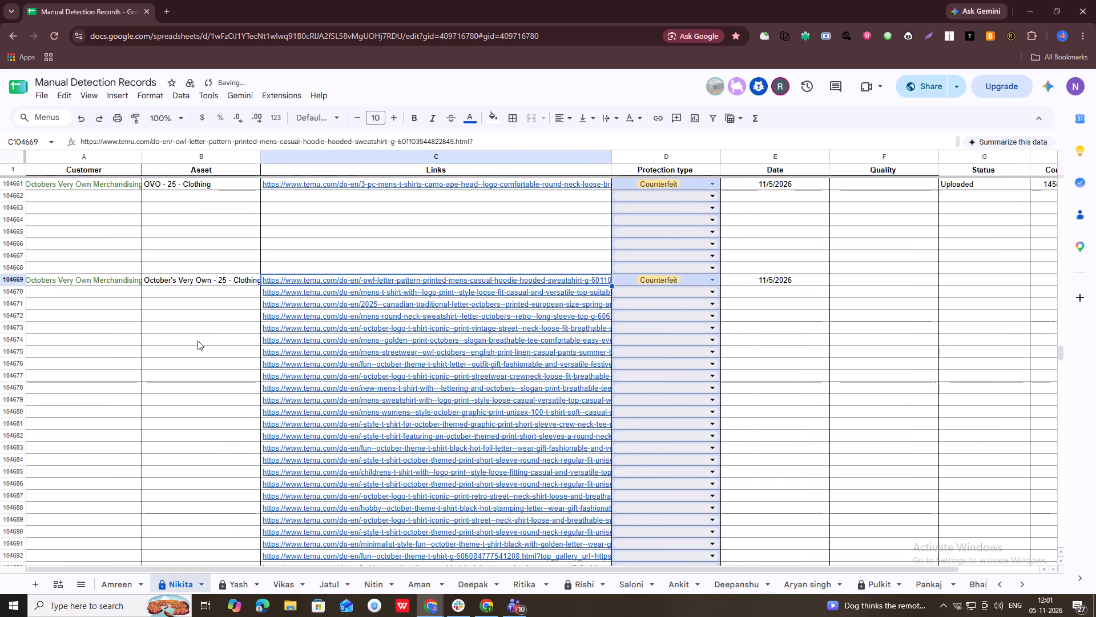
{"action": "key", "text": "Left"}
{"action": "key", "text": "shift+Left"}
{"action": "key", "text": "ctrl+space"}
{"action": "key", "text": "ctrl+d"}
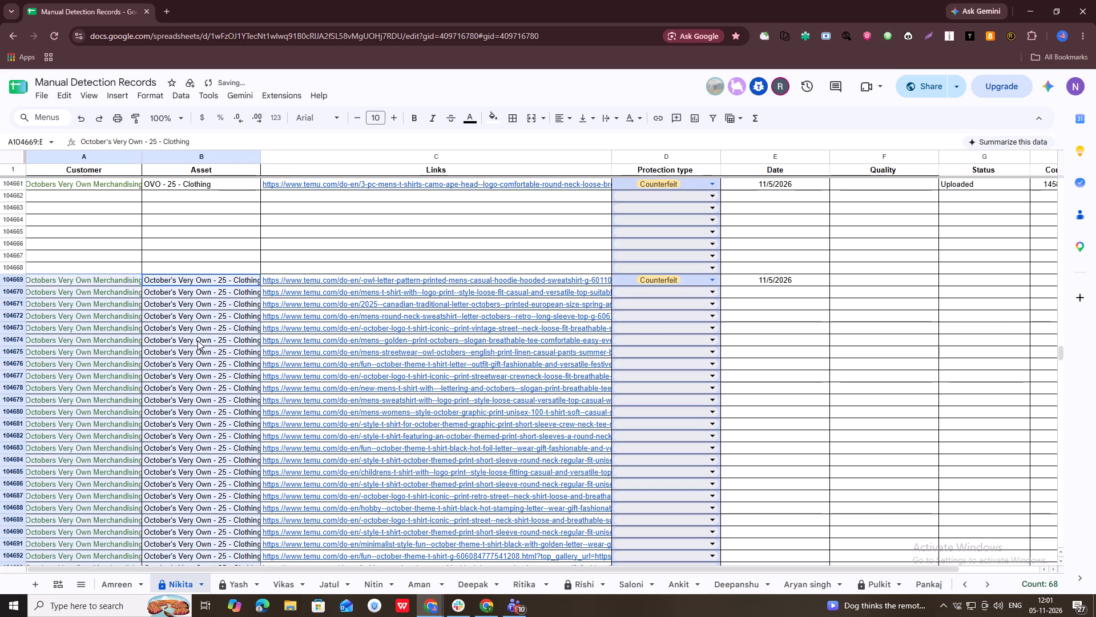
{"action": "key", "text": "Right"}
{"action": "key", "text": "Right"}
{"action": "key", "text": "Right"}
{"action": "key", "text": "Left"}
{"action": "key", "text": "shift+Right"}
{"action": "key", "text": "ctrl+space"}
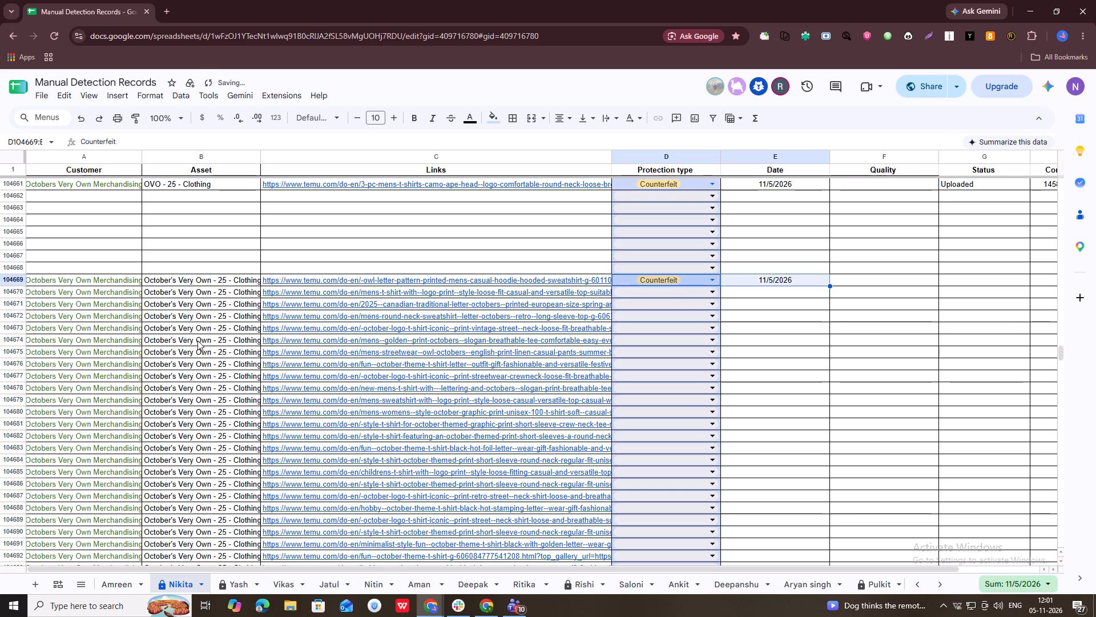
{"action": "key", "text": "ctrl+d"}
Copy the link statuses from the Red Points incident list and paste them into Manual Detection Records starting at F104668.
{"action": "key", "text": "Right"}
{"action": "key", "text": "alt+Tab"}
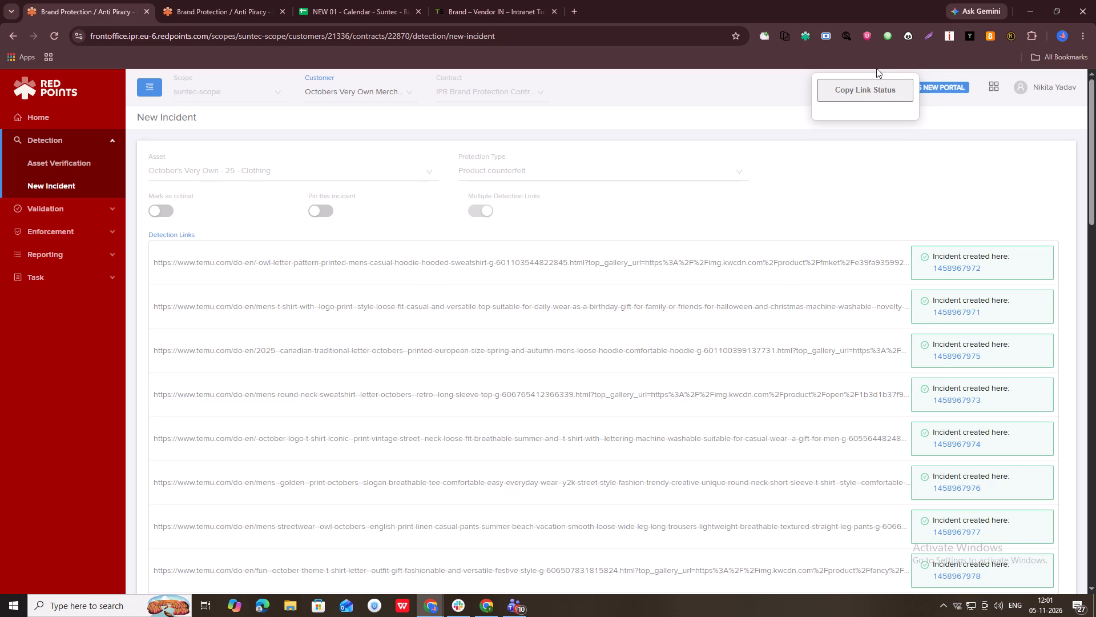
{"action": "left_click", "coordinate": [870, 90]}
{"action": "key", "text": "alt+Tab"}
{"action": "left_click", "coordinate": [877, 271]}
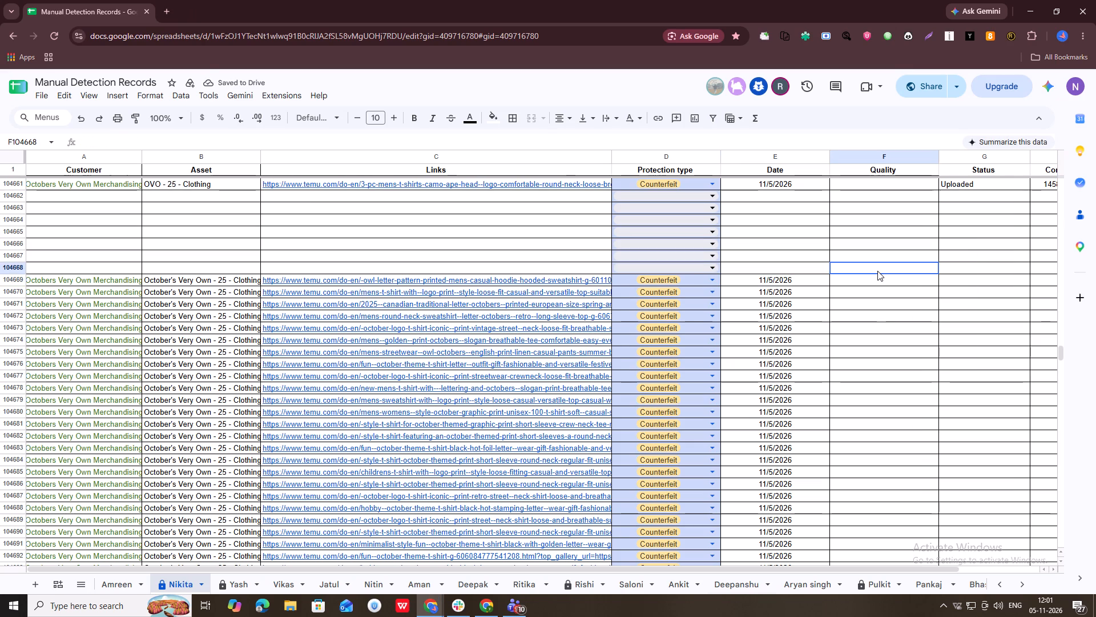
{"action": "key", "text": "ctrl+v"}
Delete the pasted header cells in row 104668 and the duplicate links in the Quality column, rows 104669 to 104702.
{"action": "key", "text": "Left"}
{"action": "key", "text": "Right"}
{"action": "key", "text": "shift+Right"}
{"action": "key", "text": "shift+Right"}
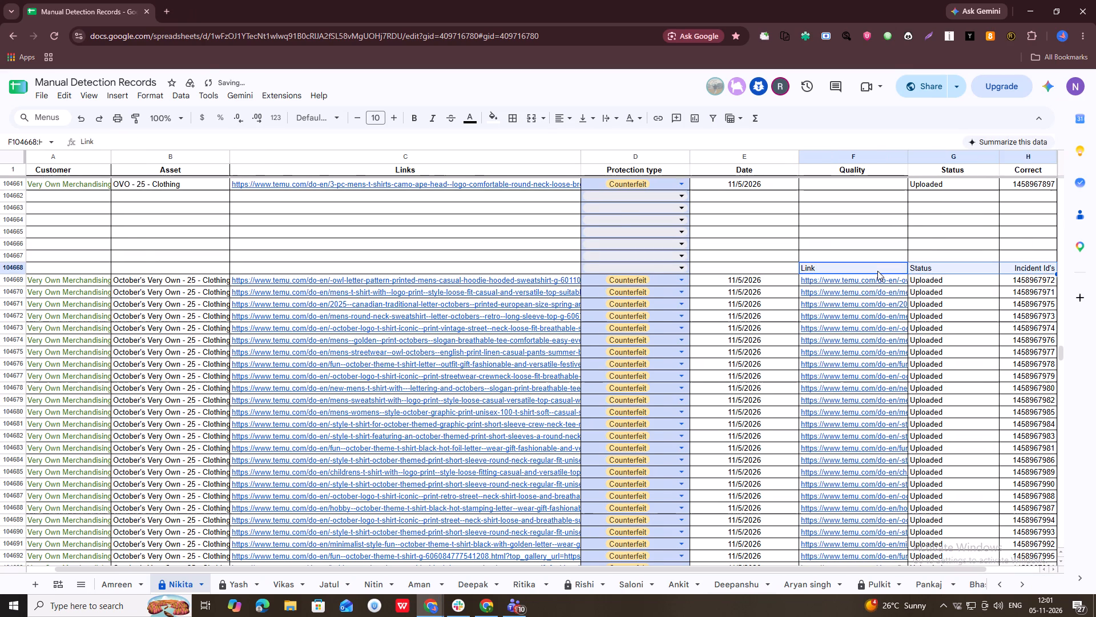
{"action": "key", "text": "Delete"}
{"action": "key", "text": "Down"}
{"action": "key", "text": "ctrl+shift+Down"}
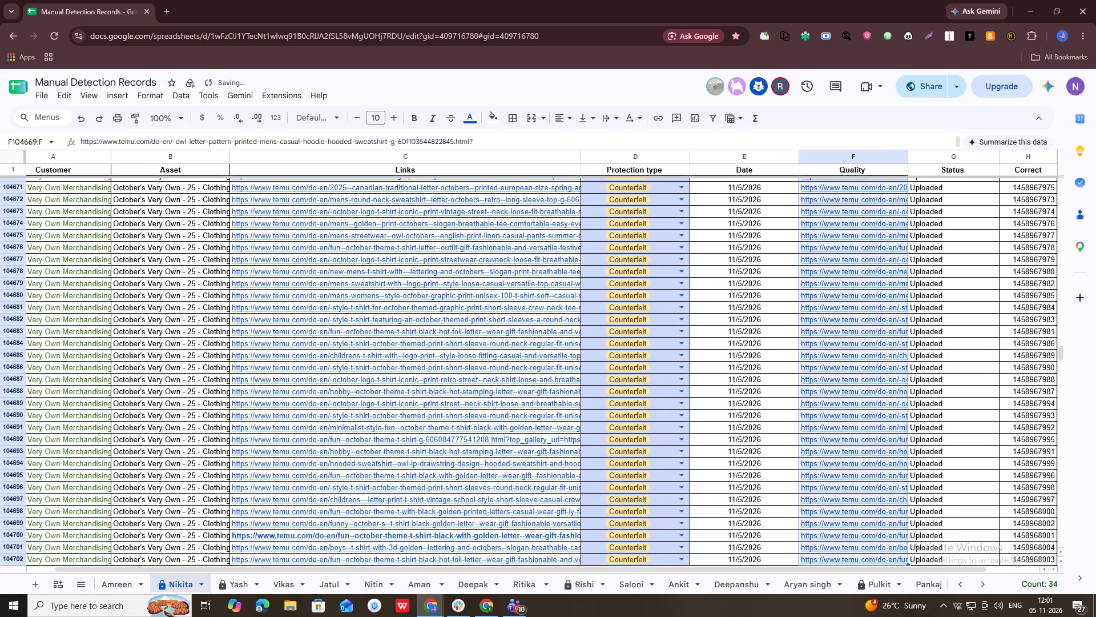
{"action": "key", "text": "Delete"}
Delete the empty rows 104662 to 104667 between the OVO and October's Very Own blocks.
{"action": "key", "text": "Right"}
{"action": "key", "text": "ctrl+Up"}
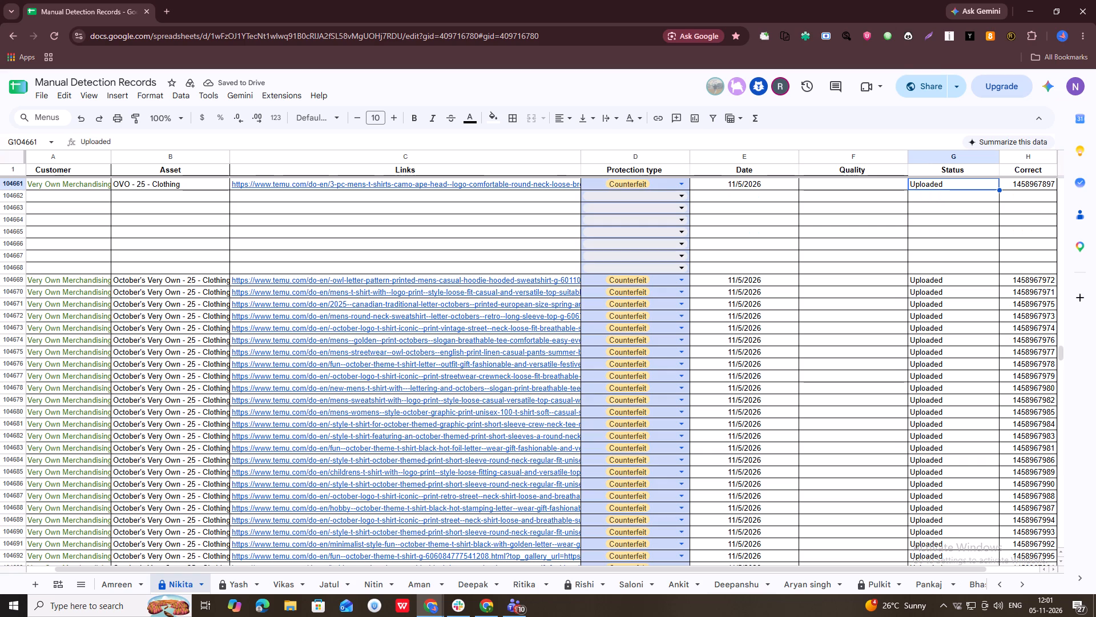
{"action": "left_click_drag", "start_coordinate": [938, 194], "coordinate": [939, 257]}
{"action": "right_click", "coordinate": [939, 257]}
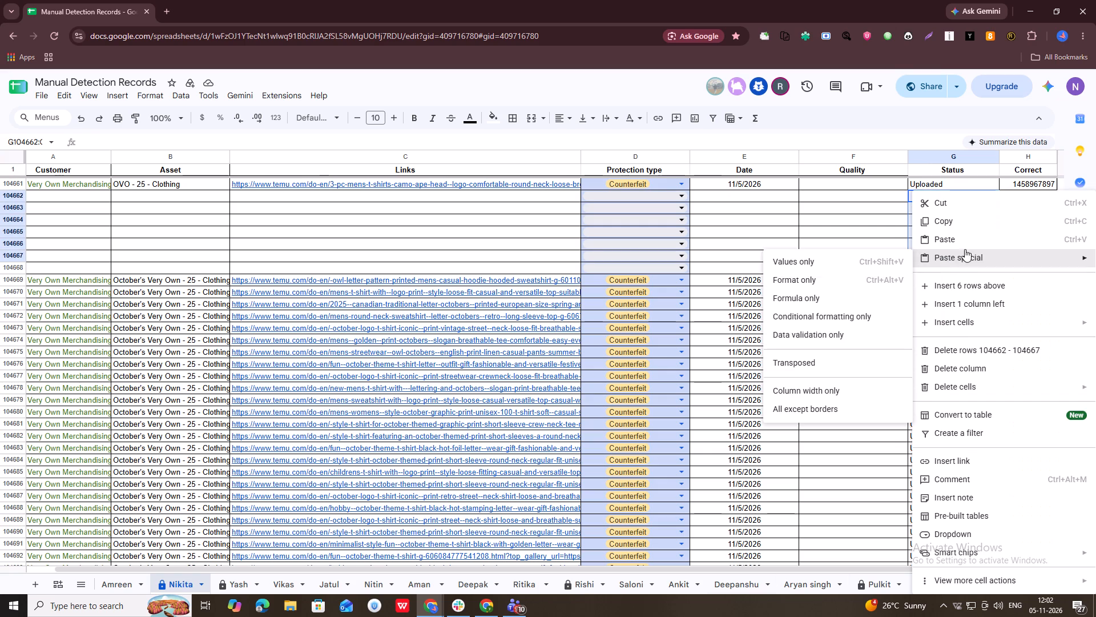
{"action": "left_click", "coordinate": [970, 350]}
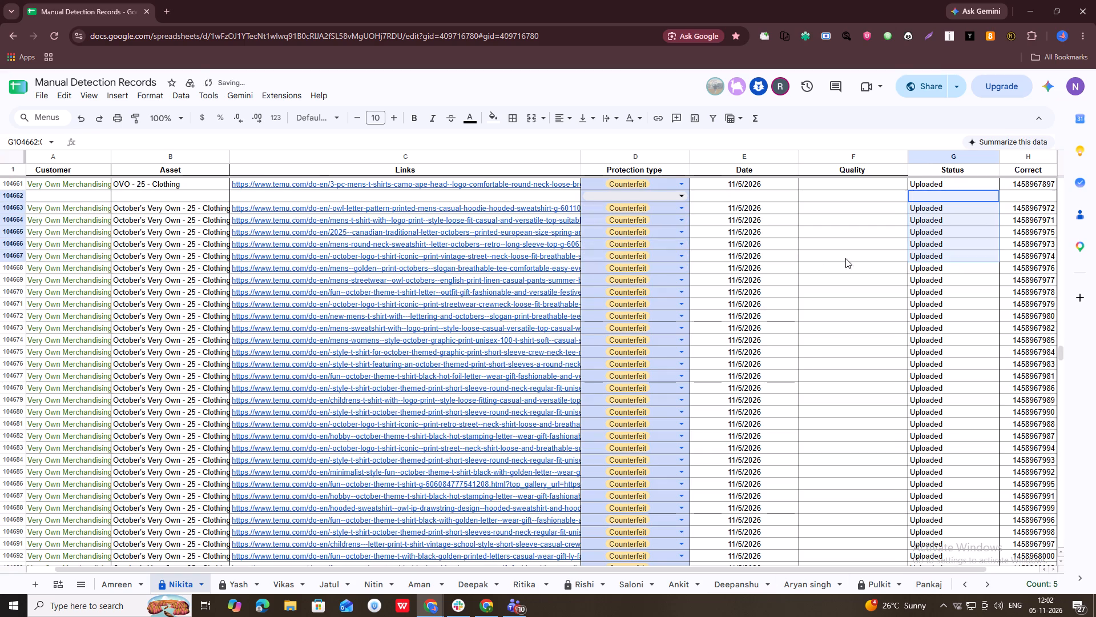
Check the count of Status entries from row 104696 up to the first 11/5/2026 record in row 104504.
{"action": "scroll", "coordinate": [683, 414], "scroll_direction": "down", "scroll_amount": 6}
{"action": "left_click", "coordinate": [1033, 265]}
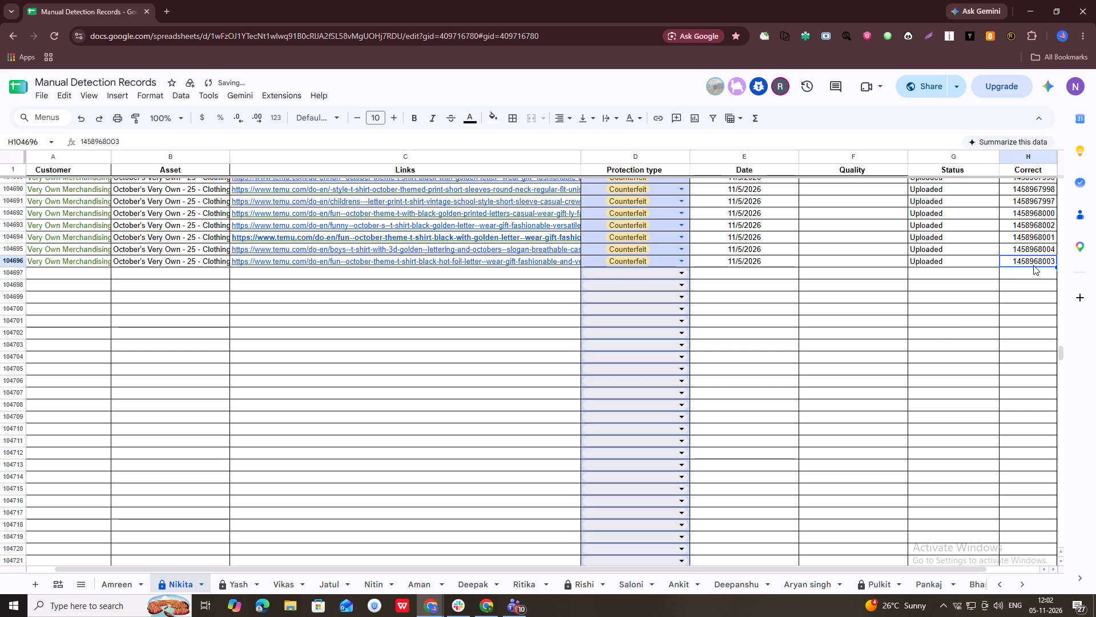
{"action": "key", "text": "Left"}
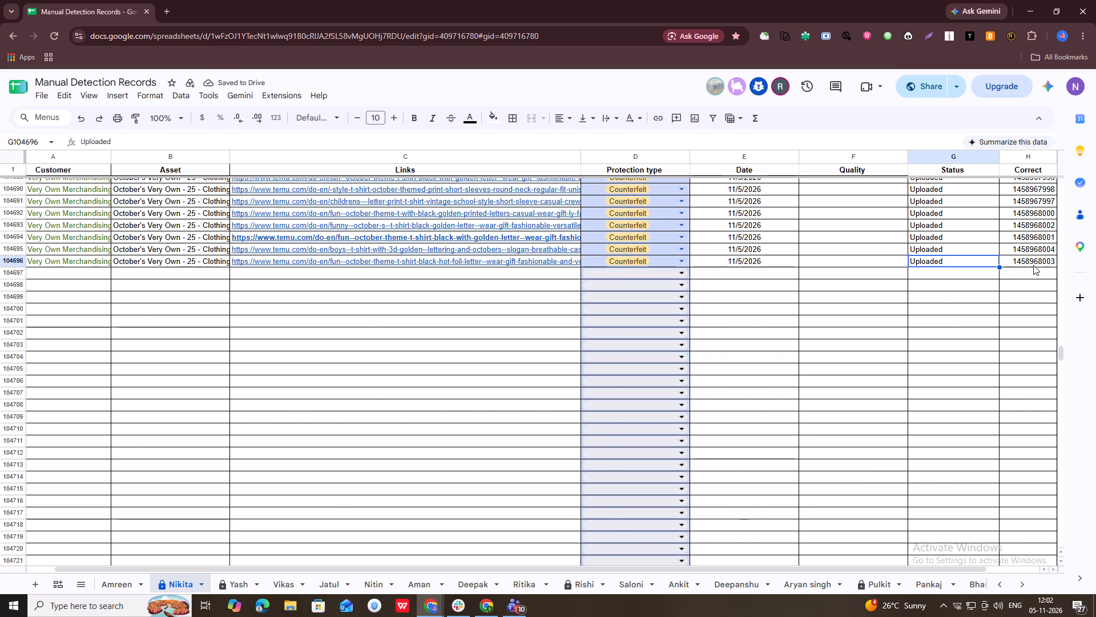
{"action": "key", "text": "ctrl+shift+Up"}
{"action": "key", "text": "ctrl+shift+Up"}
{"action": "key", "text": "ctrl+shift+Up"}
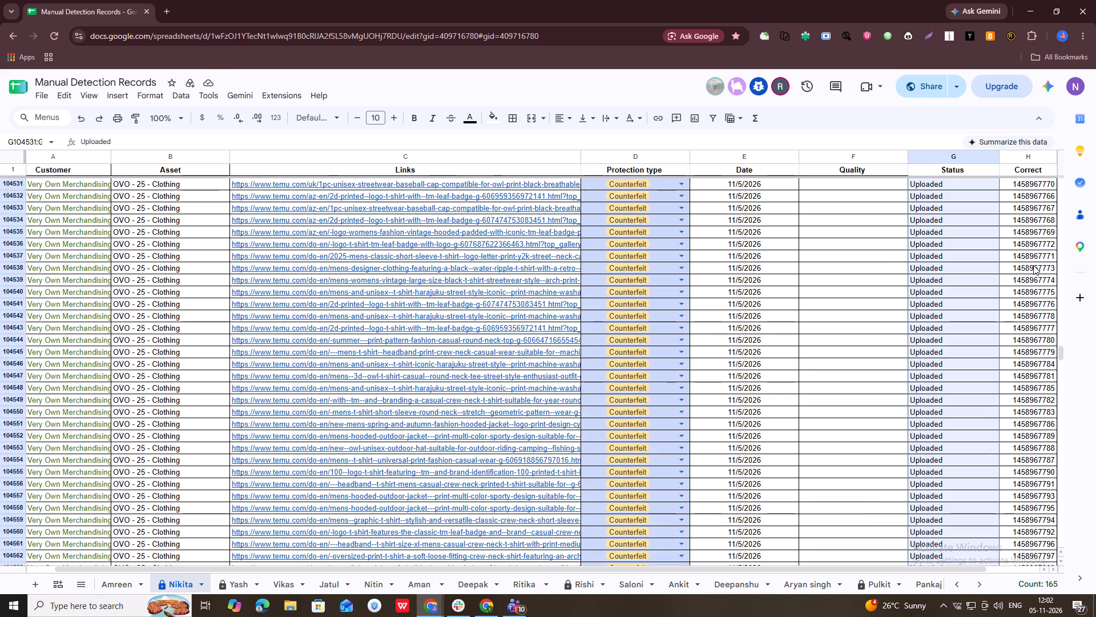
{"action": "scroll", "coordinate": [1033, 265], "scroll_direction": "up", "scroll_amount": 7}
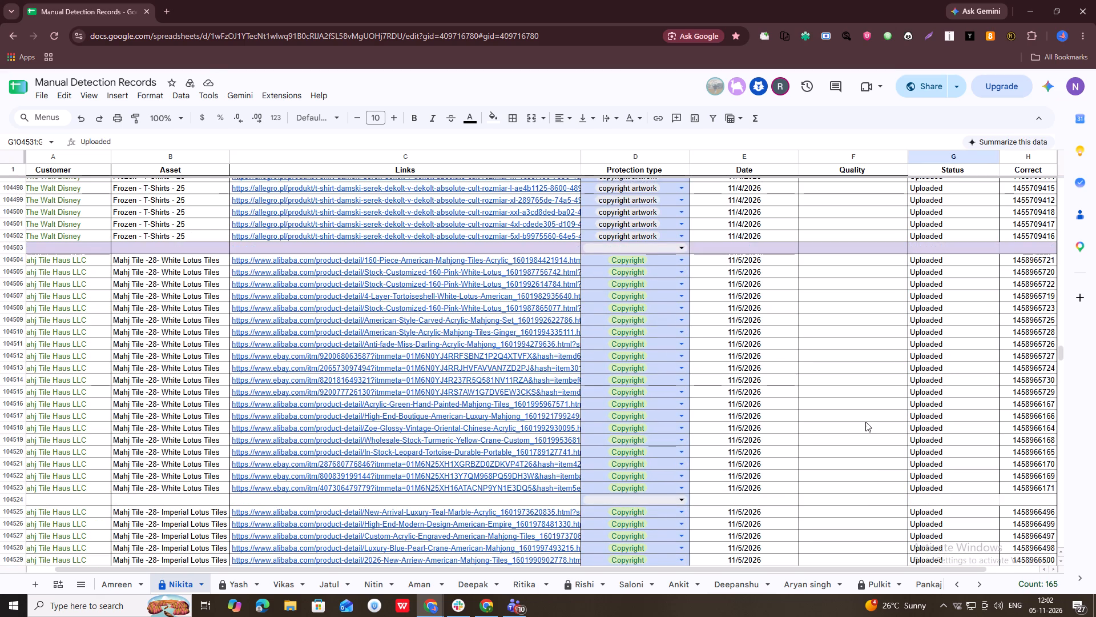
{"action": "scroll", "coordinate": [832, 458], "scroll_direction": "down", "scroll_amount": 5}
{"action": "scroll", "coordinate": [953, 439], "scroll_direction": "up", "scroll_amount": 2}
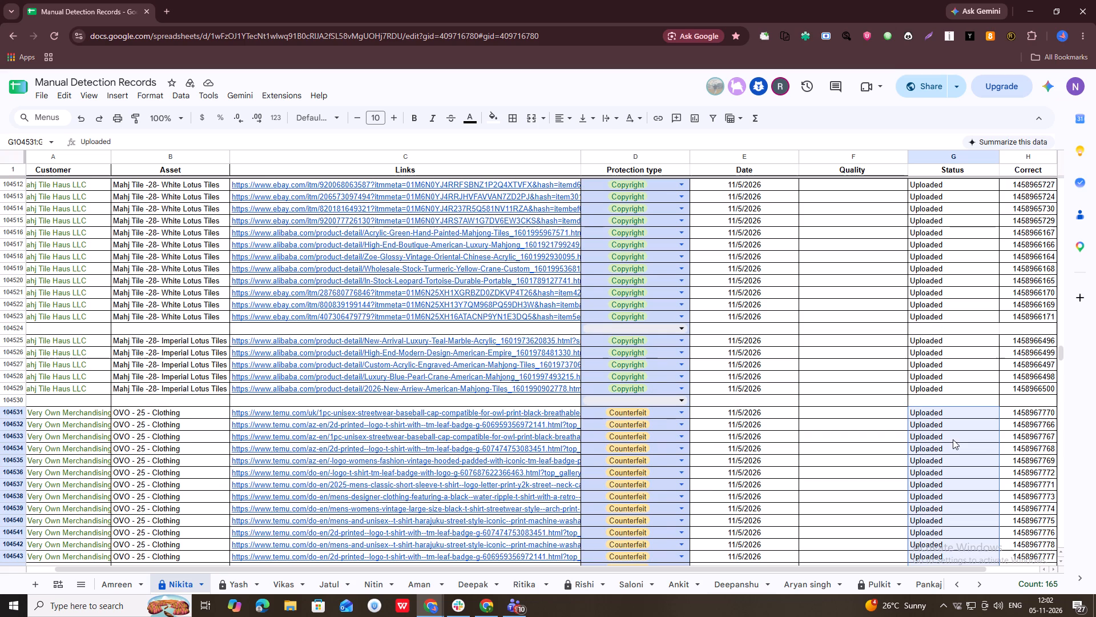
{"action": "scroll", "coordinate": [953, 439], "scroll_direction": "up", "scroll_amount": 6}
{"action": "left_click", "coordinate": [947, 432], "text": "shift"}
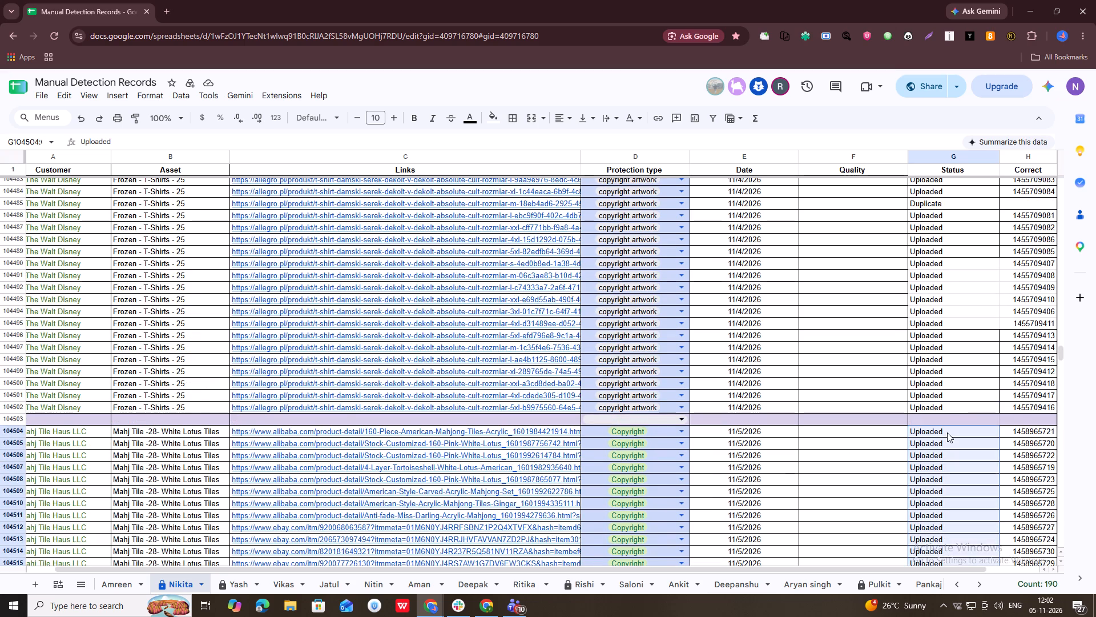
{"action": "scroll", "coordinate": [947, 432], "scroll_direction": "down", "scroll_amount": 7}
{"action": "left_click", "coordinate": [825, 428]}
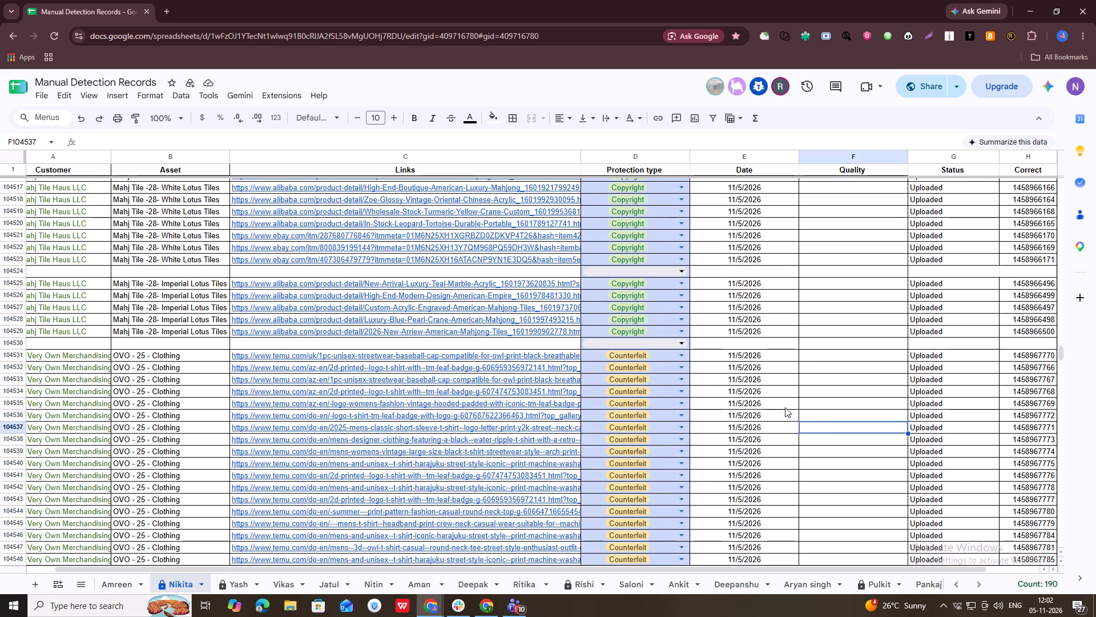
{"action": "left_click", "coordinate": [163, 0]}
{"action": "type", "text": "nikii"}
{"action": "key", "text": "BackSpace"}
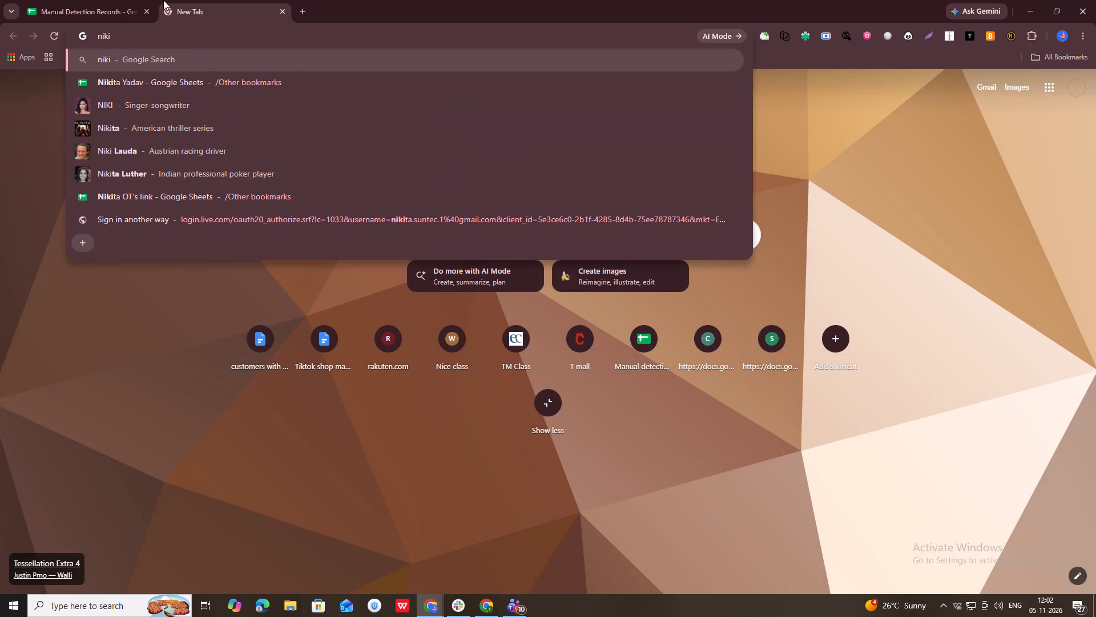
{"action": "key", "text": "Down"}
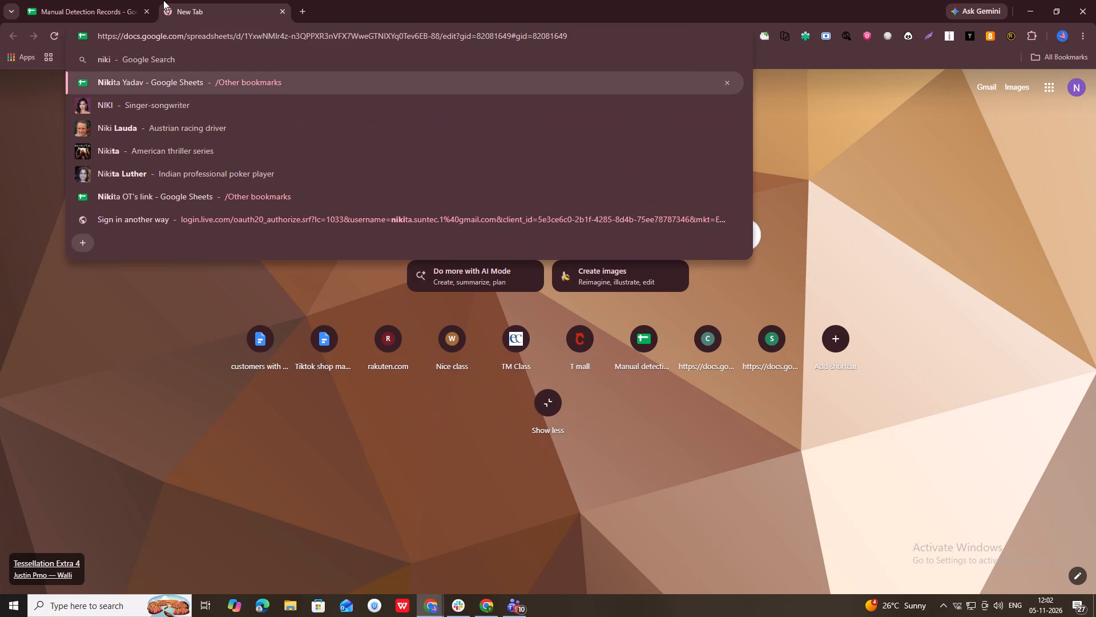
{"action": "key", "text": "Return"}
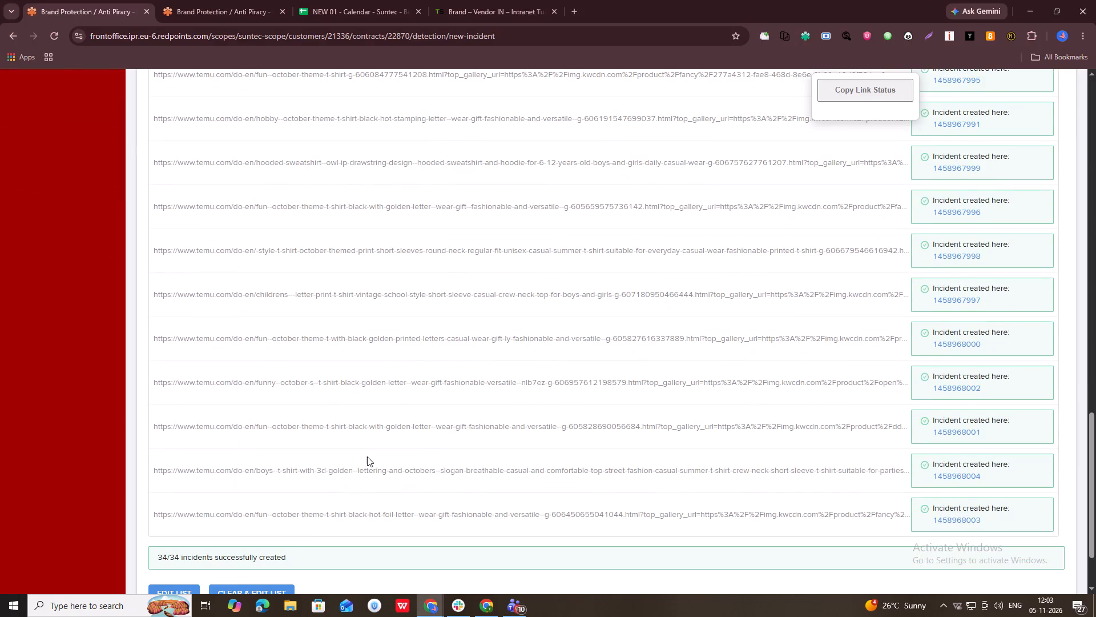
{"action": "scroll", "coordinate": [321, 444], "scroll_direction": "down", "scroll_amount": 8}
{"action": "left_click", "coordinate": [269, 495]}
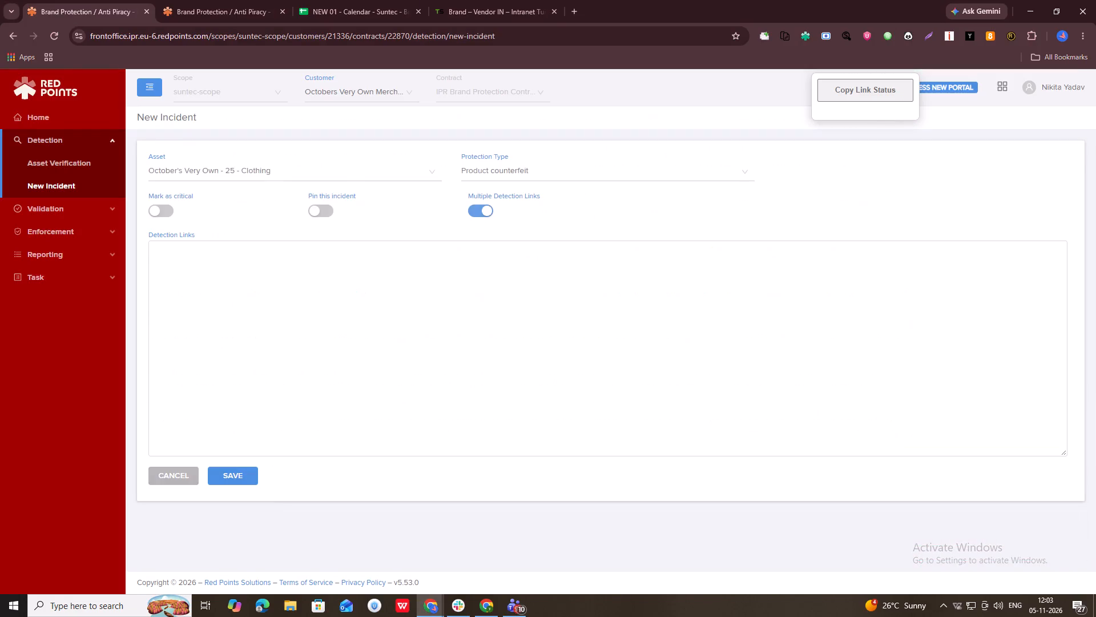
Switch to the Tuinet Brand page and filter it by the customer Octobers Very Own Merchandising.
{"action": "left_click", "coordinate": [472, 0]}
{"action": "scroll", "coordinate": [521, 391], "scroll_direction": "up", "scroll_amount": 6}
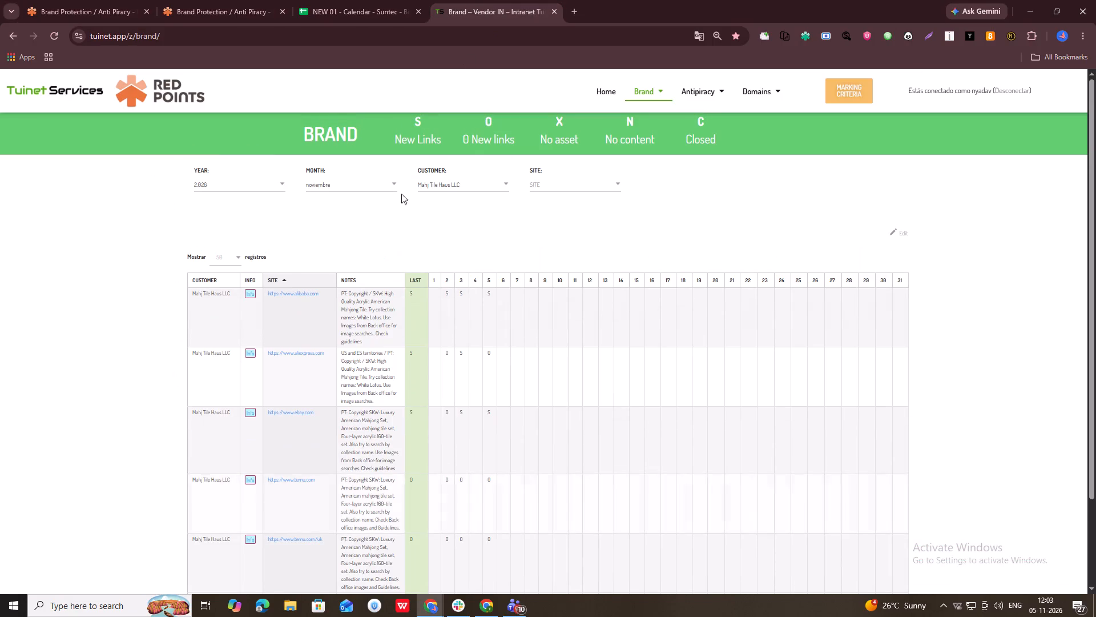
{"action": "left_click", "coordinate": [437, 186]}
{"action": "type", "text": "october"}
{"action": "left_click", "coordinate": [457, 216]}
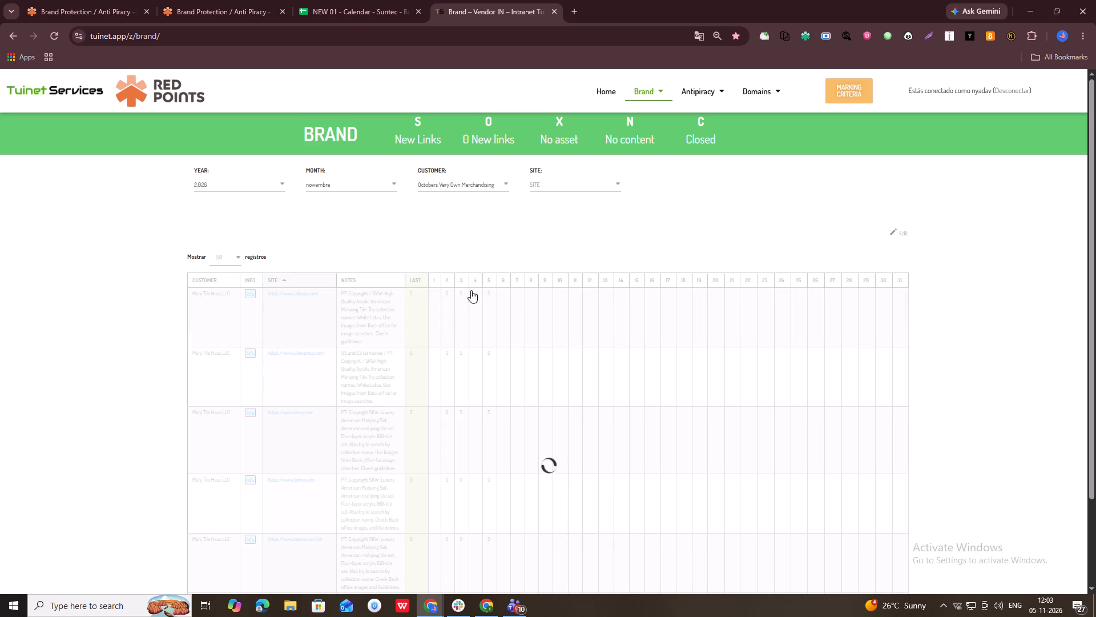
Mark day 5 as S for both the temu.com and temu.com/uk rows of Octobers Very Own Merchandising.
{"action": "double_click", "coordinate": [511, 303]}
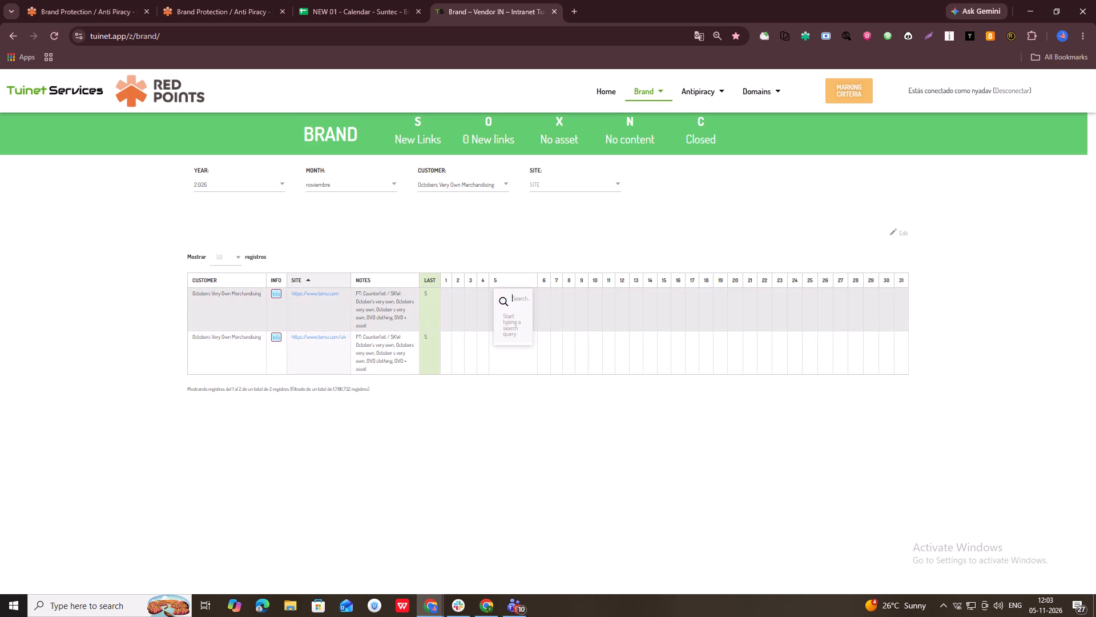
{"action": "left_click", "coordinate": [513, 320]}
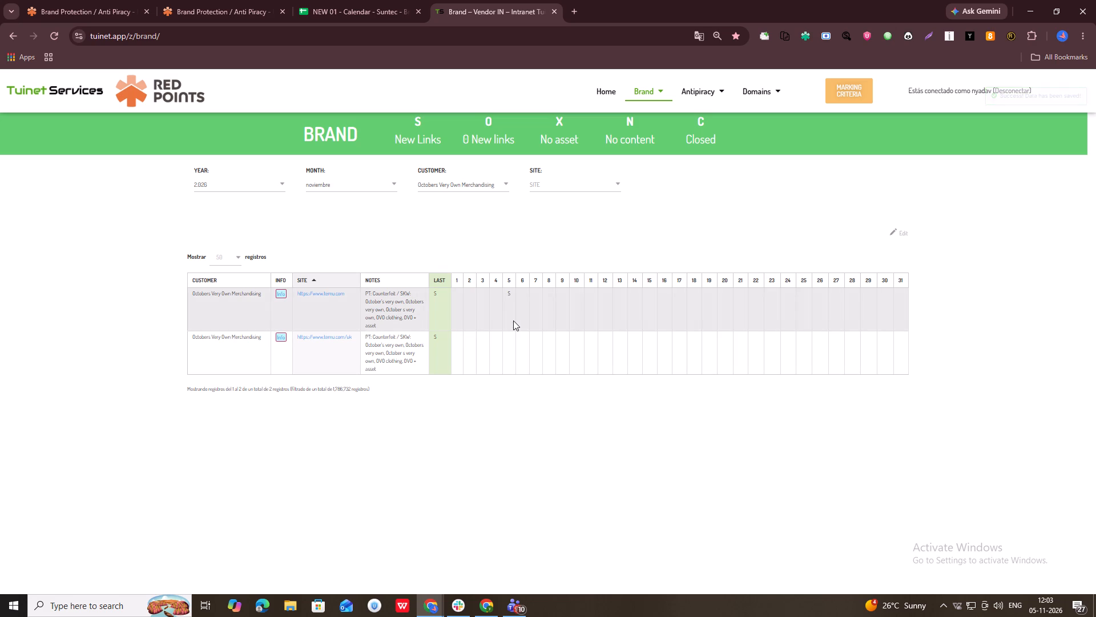
{"action": "double_click", "coordinate": [512, 356]}
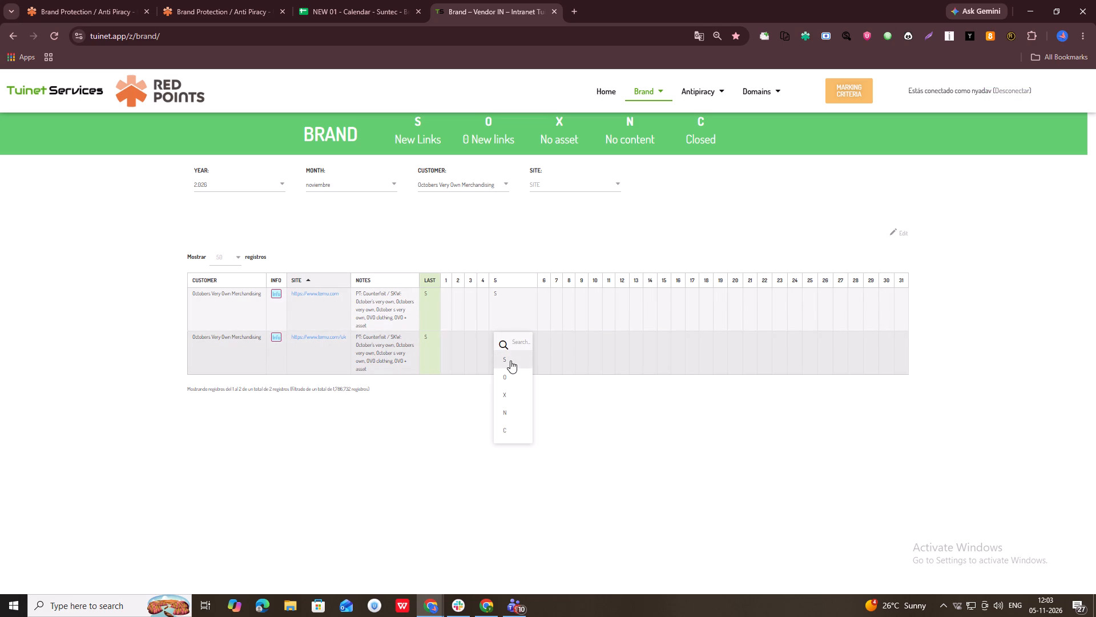
{"action": "left_click", "coordinate": [511, 361]}
Copy the customer name Lanza from the Suntec Brand calendar and filter the Tuinet Brand page by it.
{"action": "left_click", "coordinate": [334, 0]}
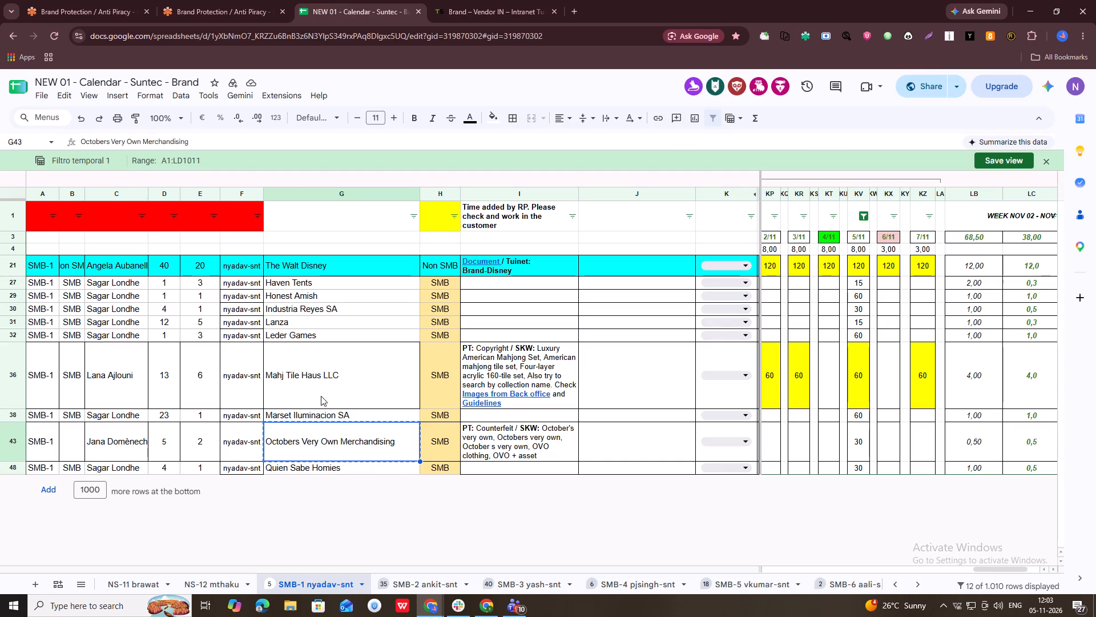
{"action": "left_click", "coordinate": [321, 326]}
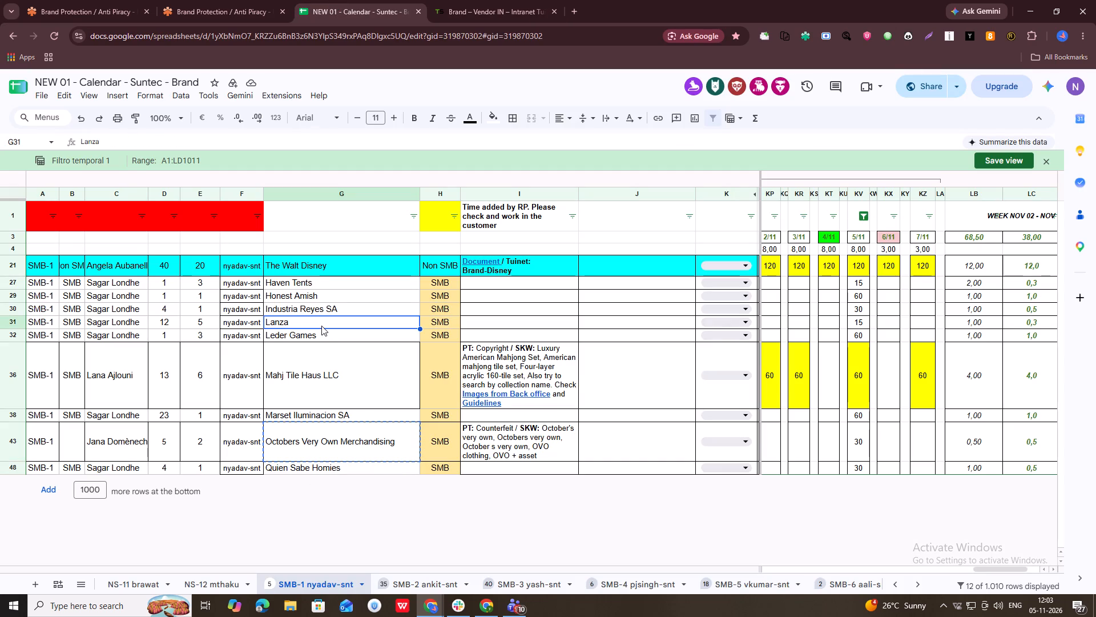
{"action": "key", "text": "ctrl+c"}
{"action": "left_click", "coordinate": [477, 0]}
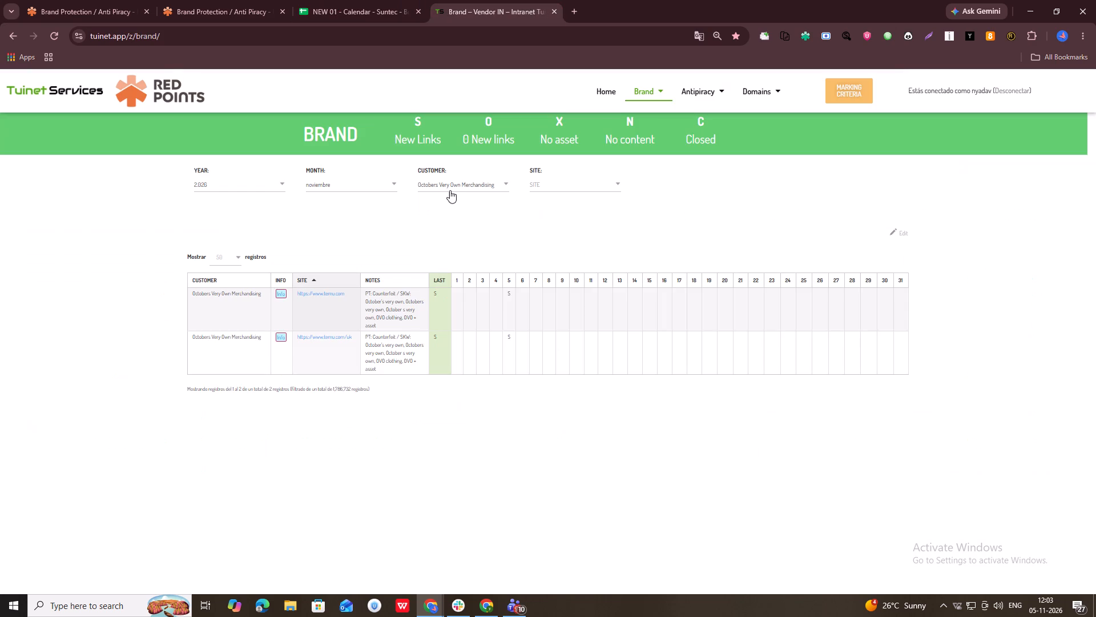
{"action": "left_click", "coordinate": [449, 190]}
{"action": "key", "text": "ctrl+v"}
{"action": "left_click", "coordinate": [449, 214]}
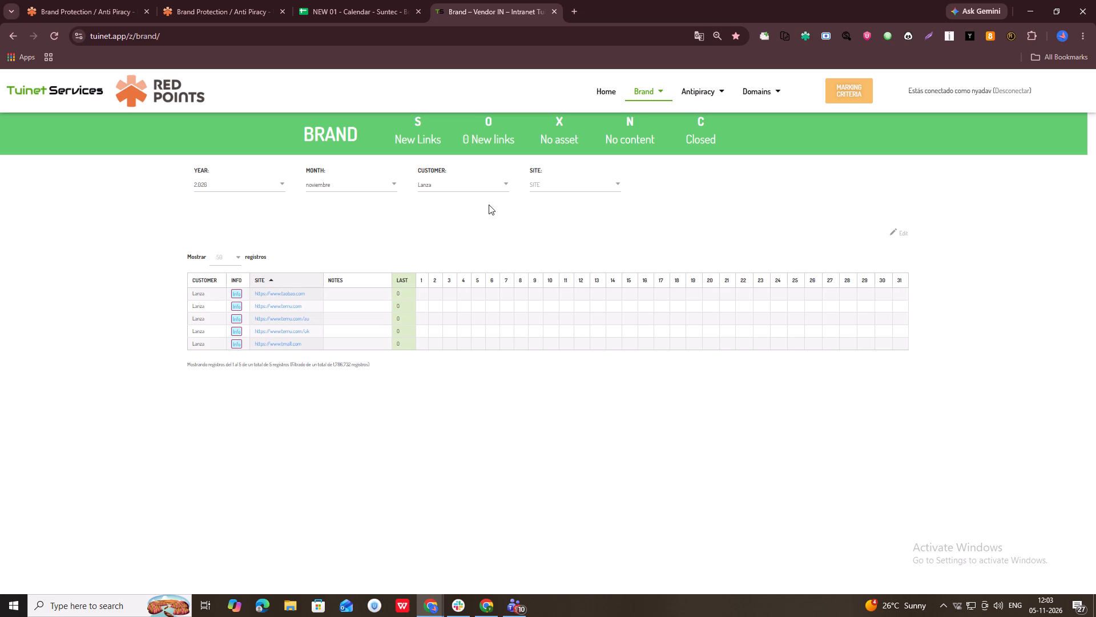
Mark day 5 as O for all five Lanza site rows, from taobao.com through the Temu sites to tmall.com.
{"action": "double_click", "coordinate": [475, 291]}
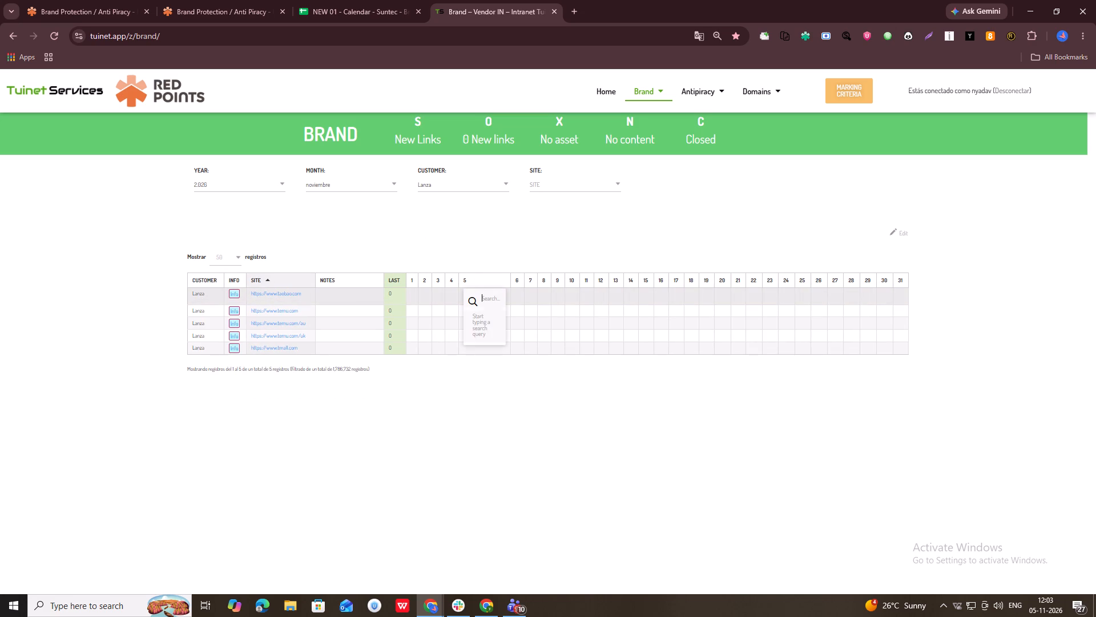
{"action": "left_click", "coordinate": [481, 331]}
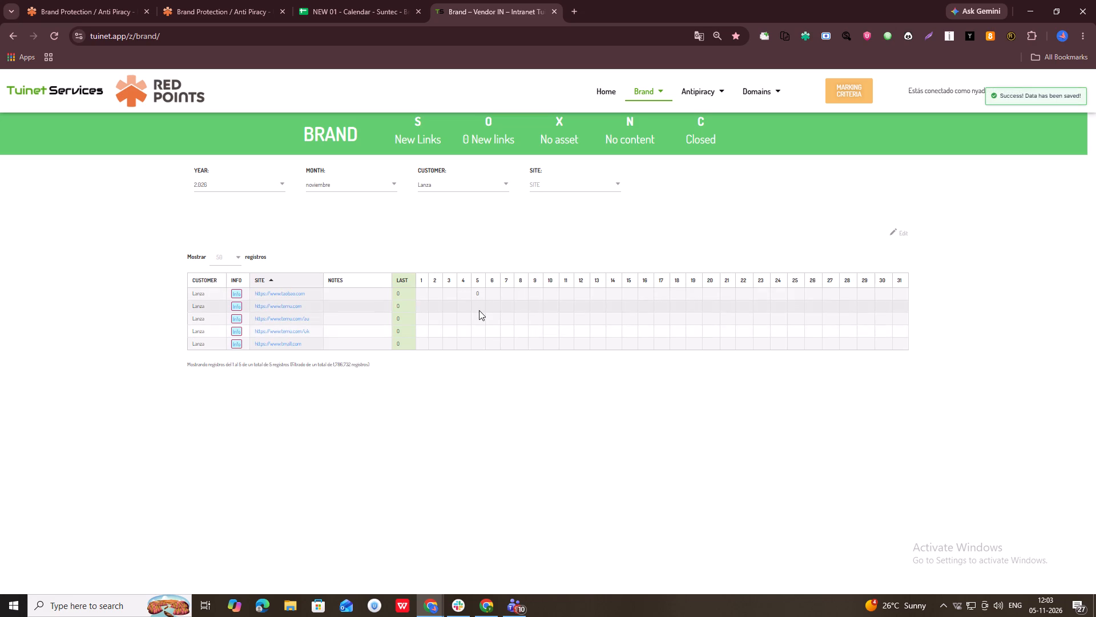
{"action": "double_click", "coordinate": [479, 310]}
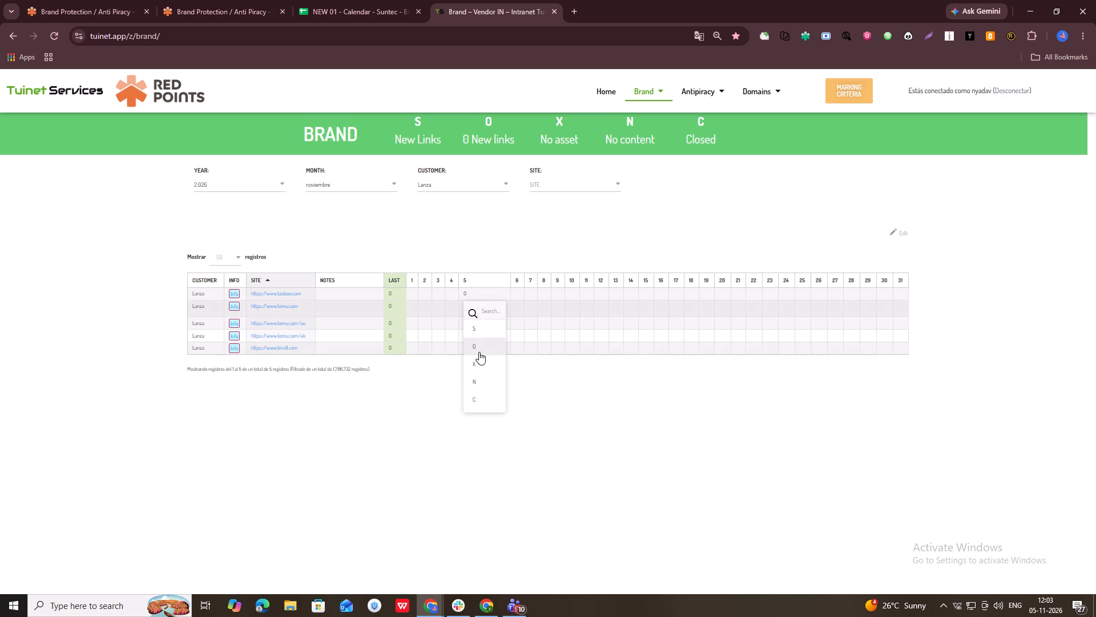
{"action": "left_click", "coordinate": [481, 347]}
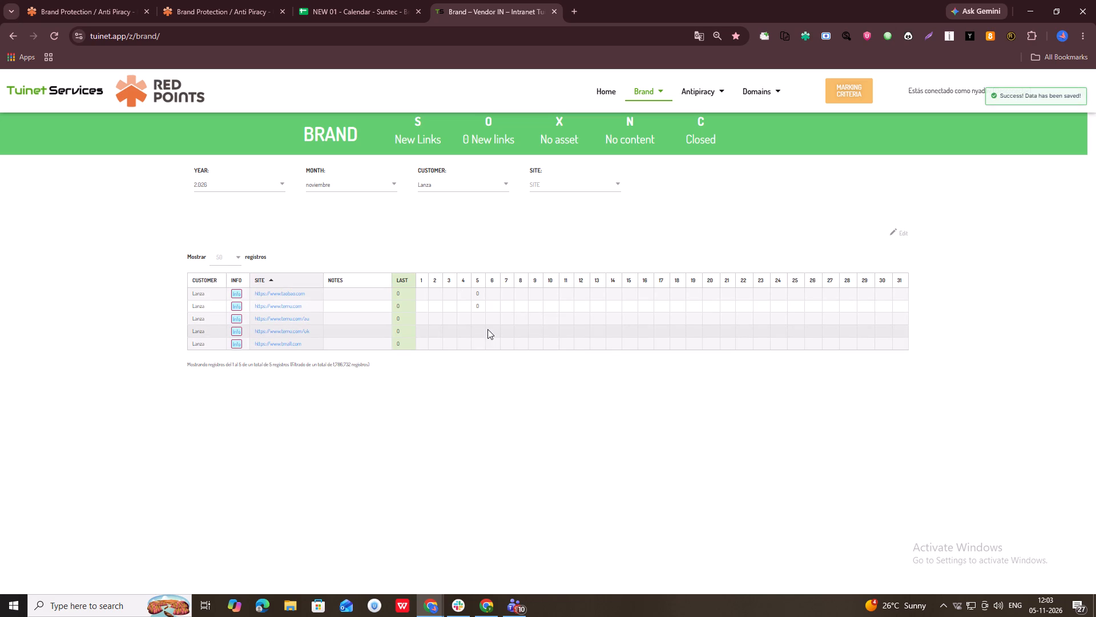
{"action": "double_click", "coordinate": [473, 322]}
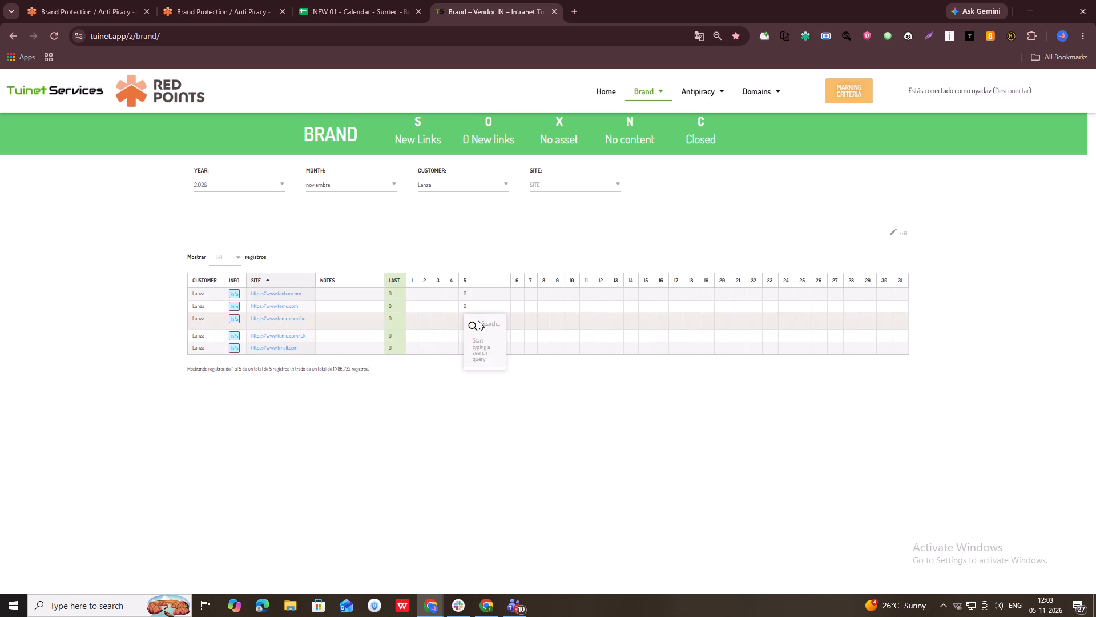
{"action": "left_click", "coordinate": [474, 363]}
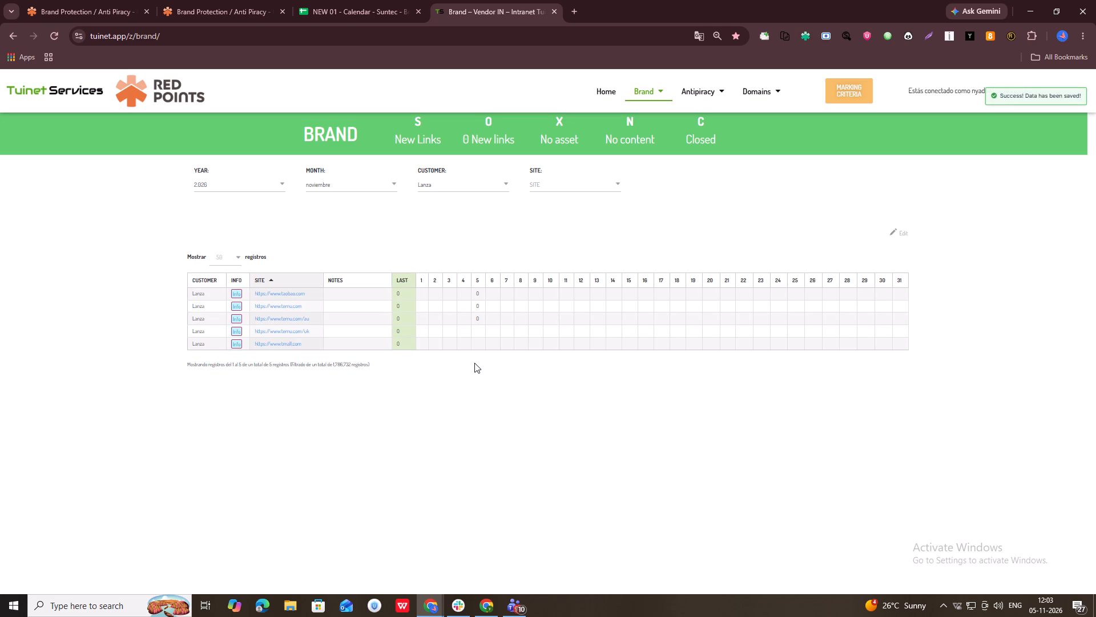
{"action": "double_click", "coordinate": [476, 331]}
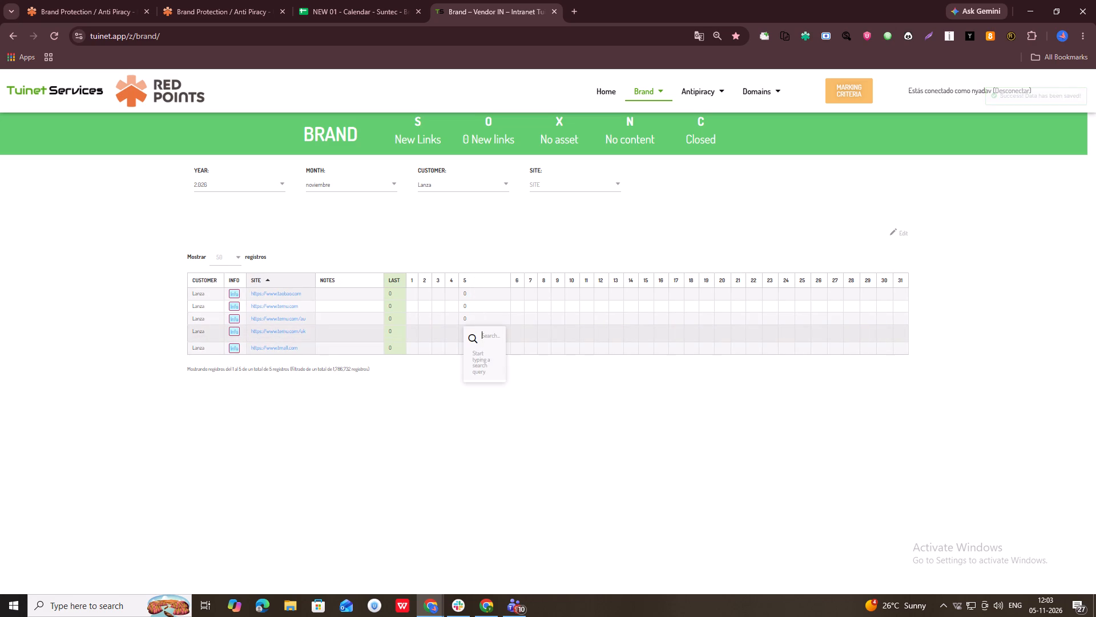
{"action": "left_click", "coordinate": [480, 369]}
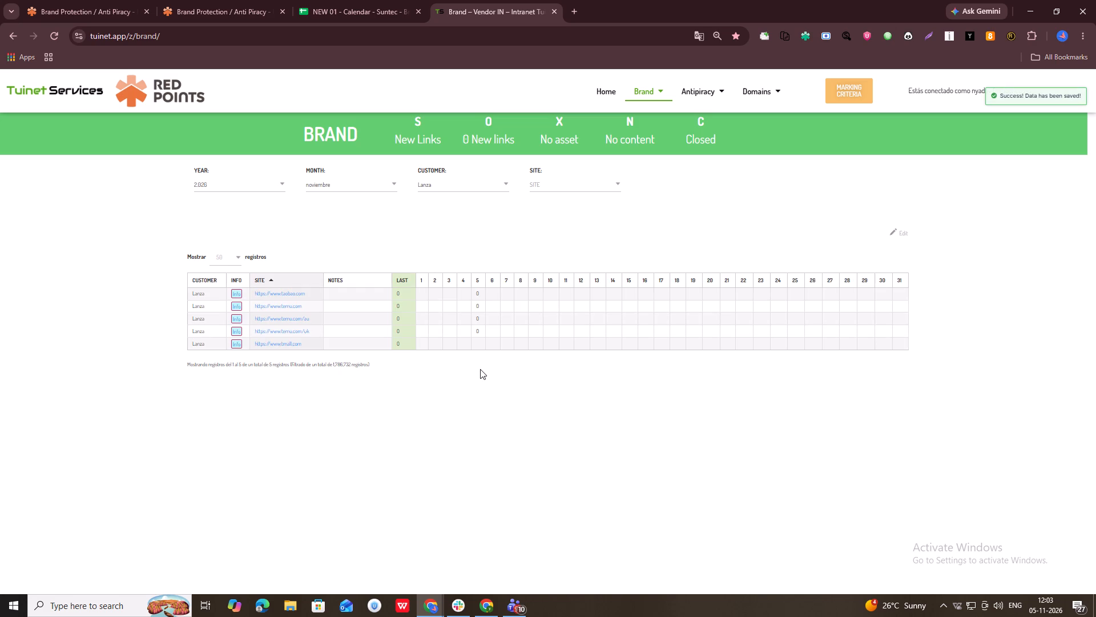
{"action": "double_click", "coordinate": [482, 346]}
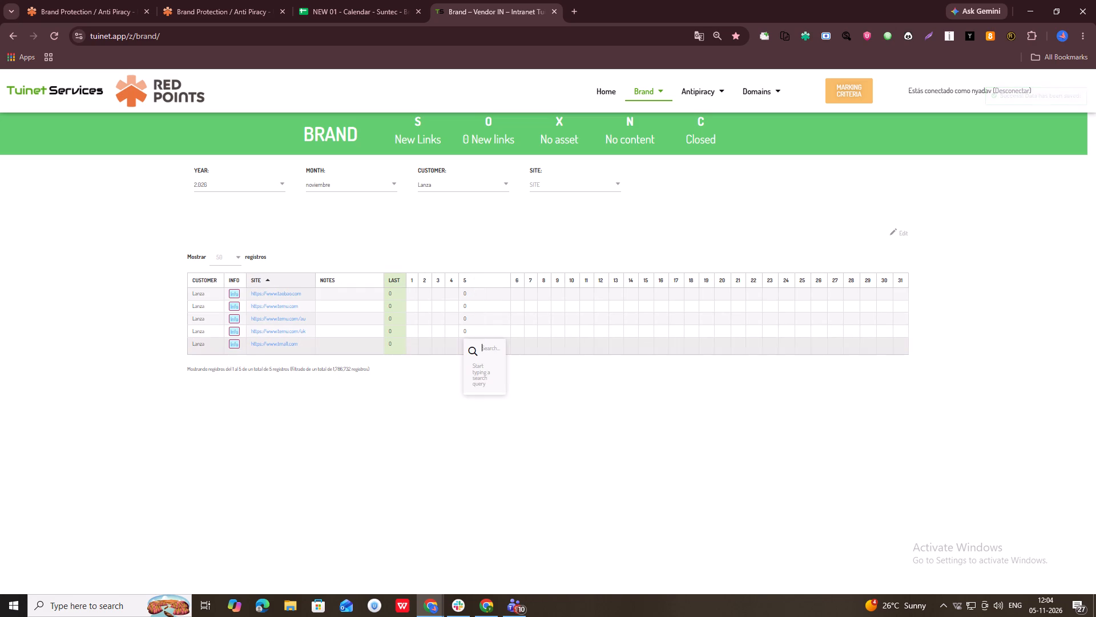
{"action": "left_click", "coordinate": [477, 384]}
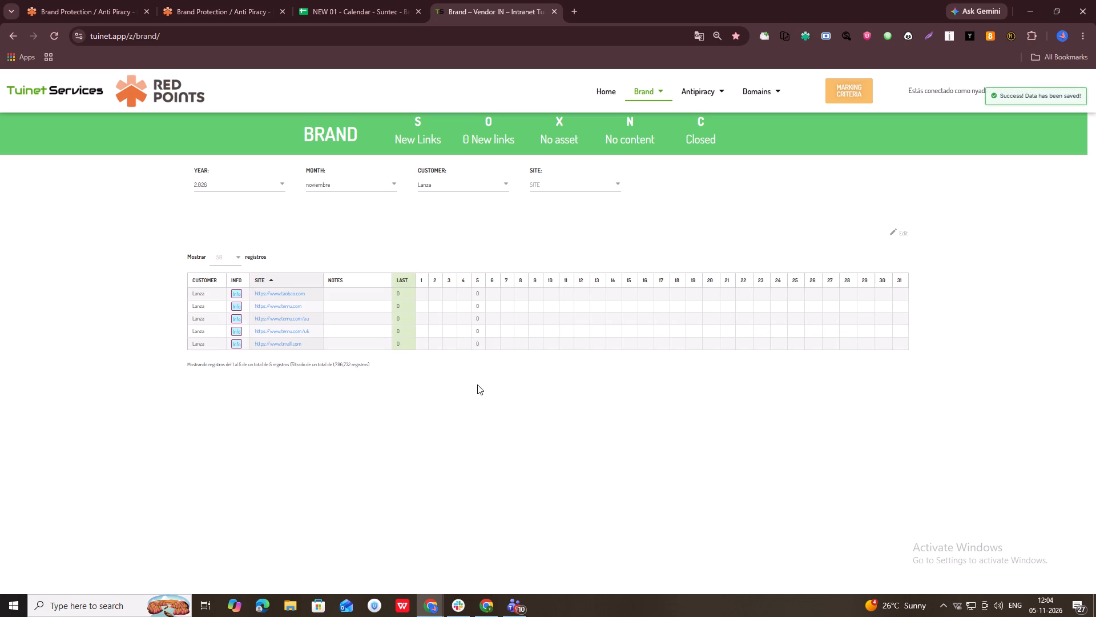
Copy the customer name Haven Tents from the Suntec Brand calendar and filter the Tuinet Brand page by it.
{"action": "left_click", "coordinate": [340, 0]}
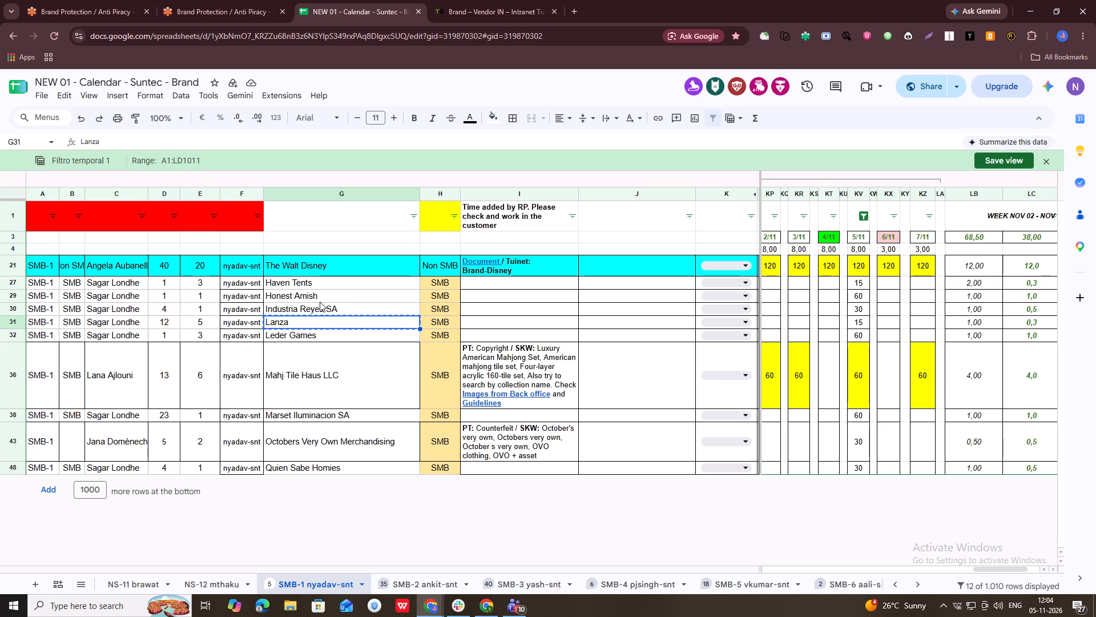
{"action": "left_click", "coordinate": [325, 288]}
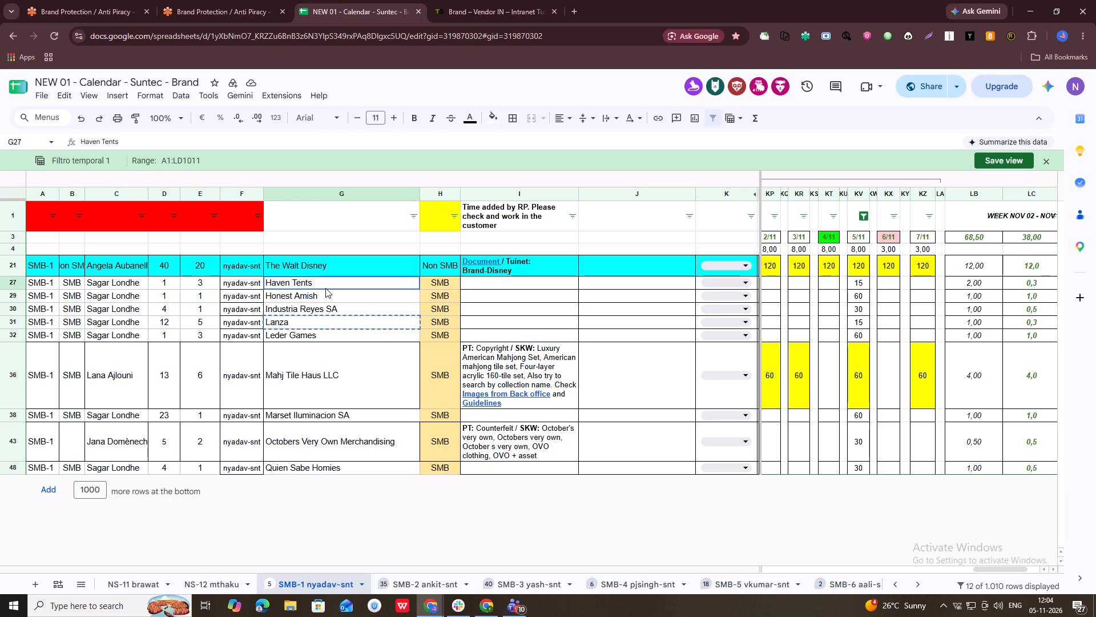
{"action": "key", "text": "ctrl+c"}
{"action": "left_click", "coordinate": [487, 0]}
{"action": "left_click", "coordinate": [457, 185]}
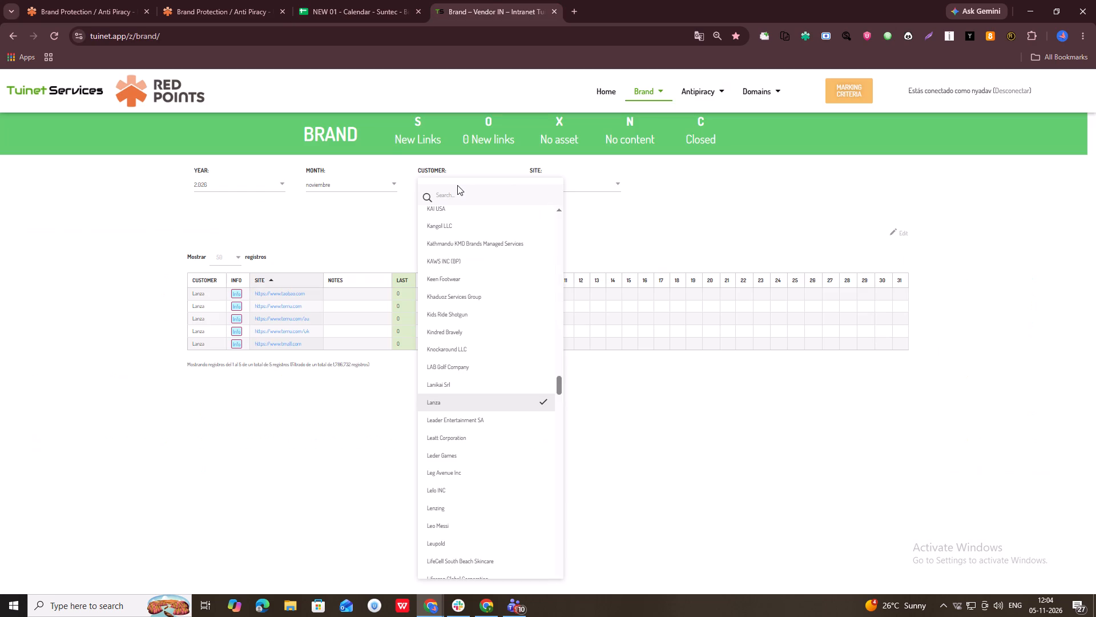
{"action": "key", "text": "ctrl+v"}
{"action": "left_click", "coordinate": [451, 215]}
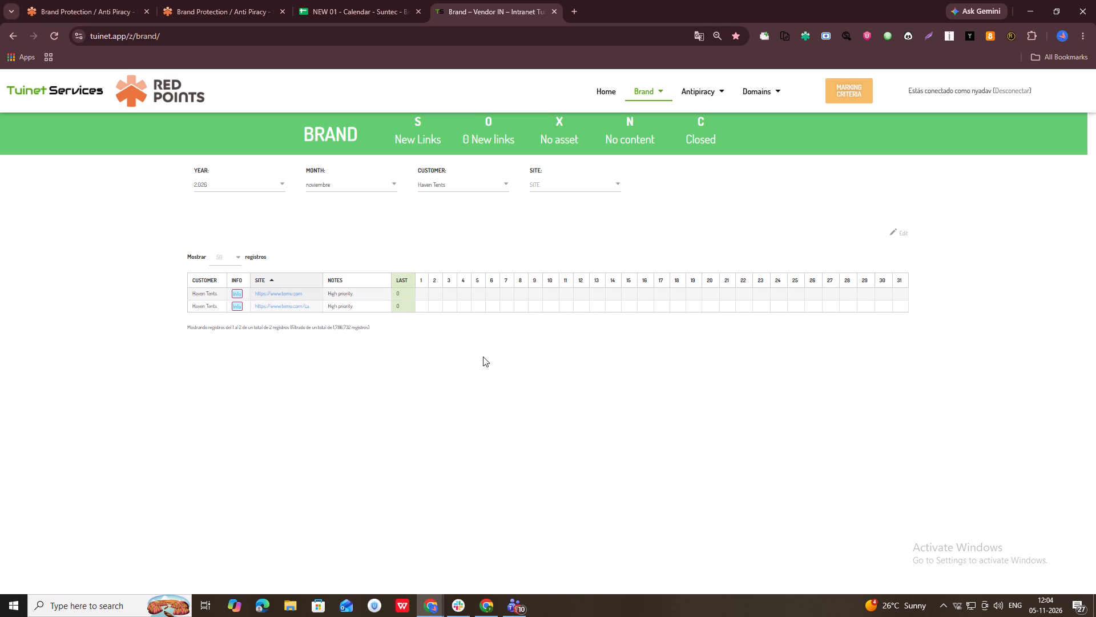
Mark day 5 as O for both Temu site rows of Haven Tents.
{"action": "double_click", "coordinate": [481, 293]}
{"action": "left_click", "coordinate": [488, 331]}
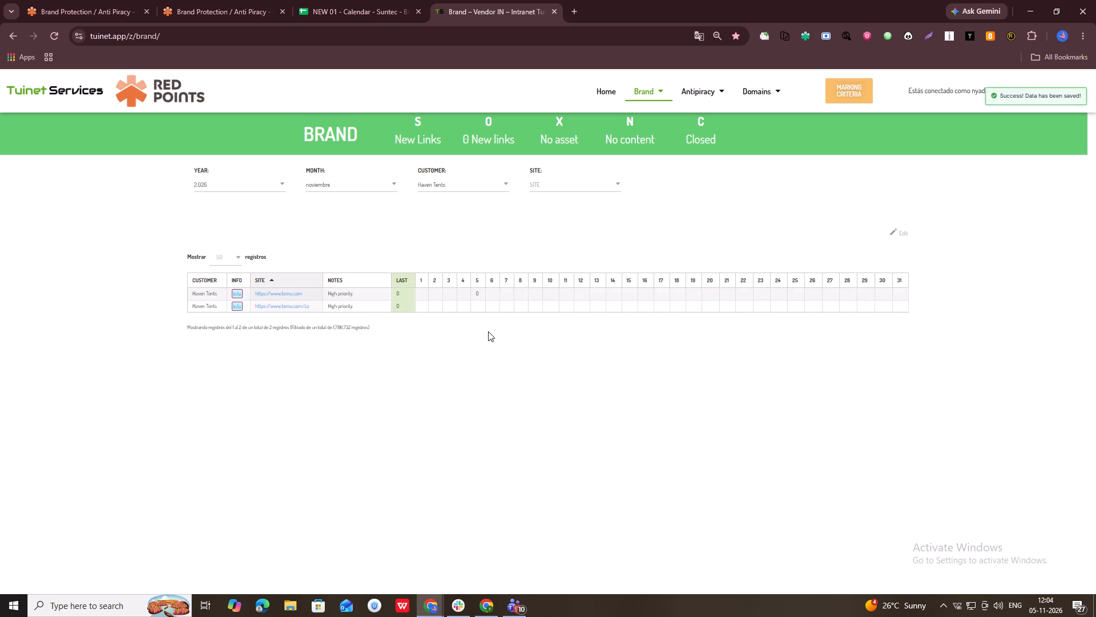
{"action": "double_click", "coordinate": [479, 310]}
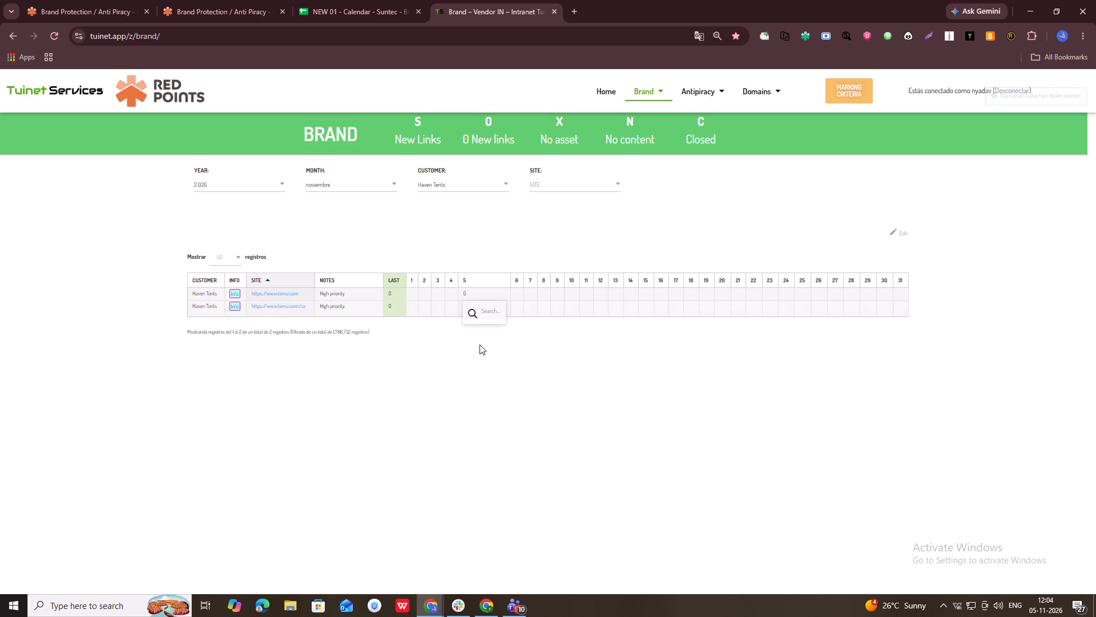
{"action": "left_click", "coordinate": [479, 344]}
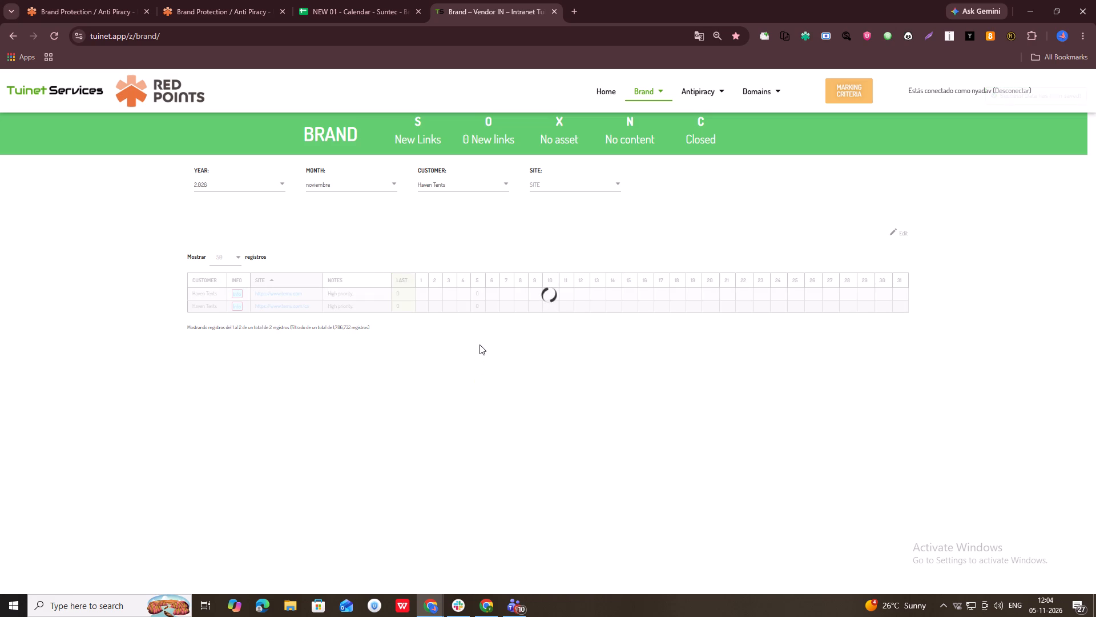